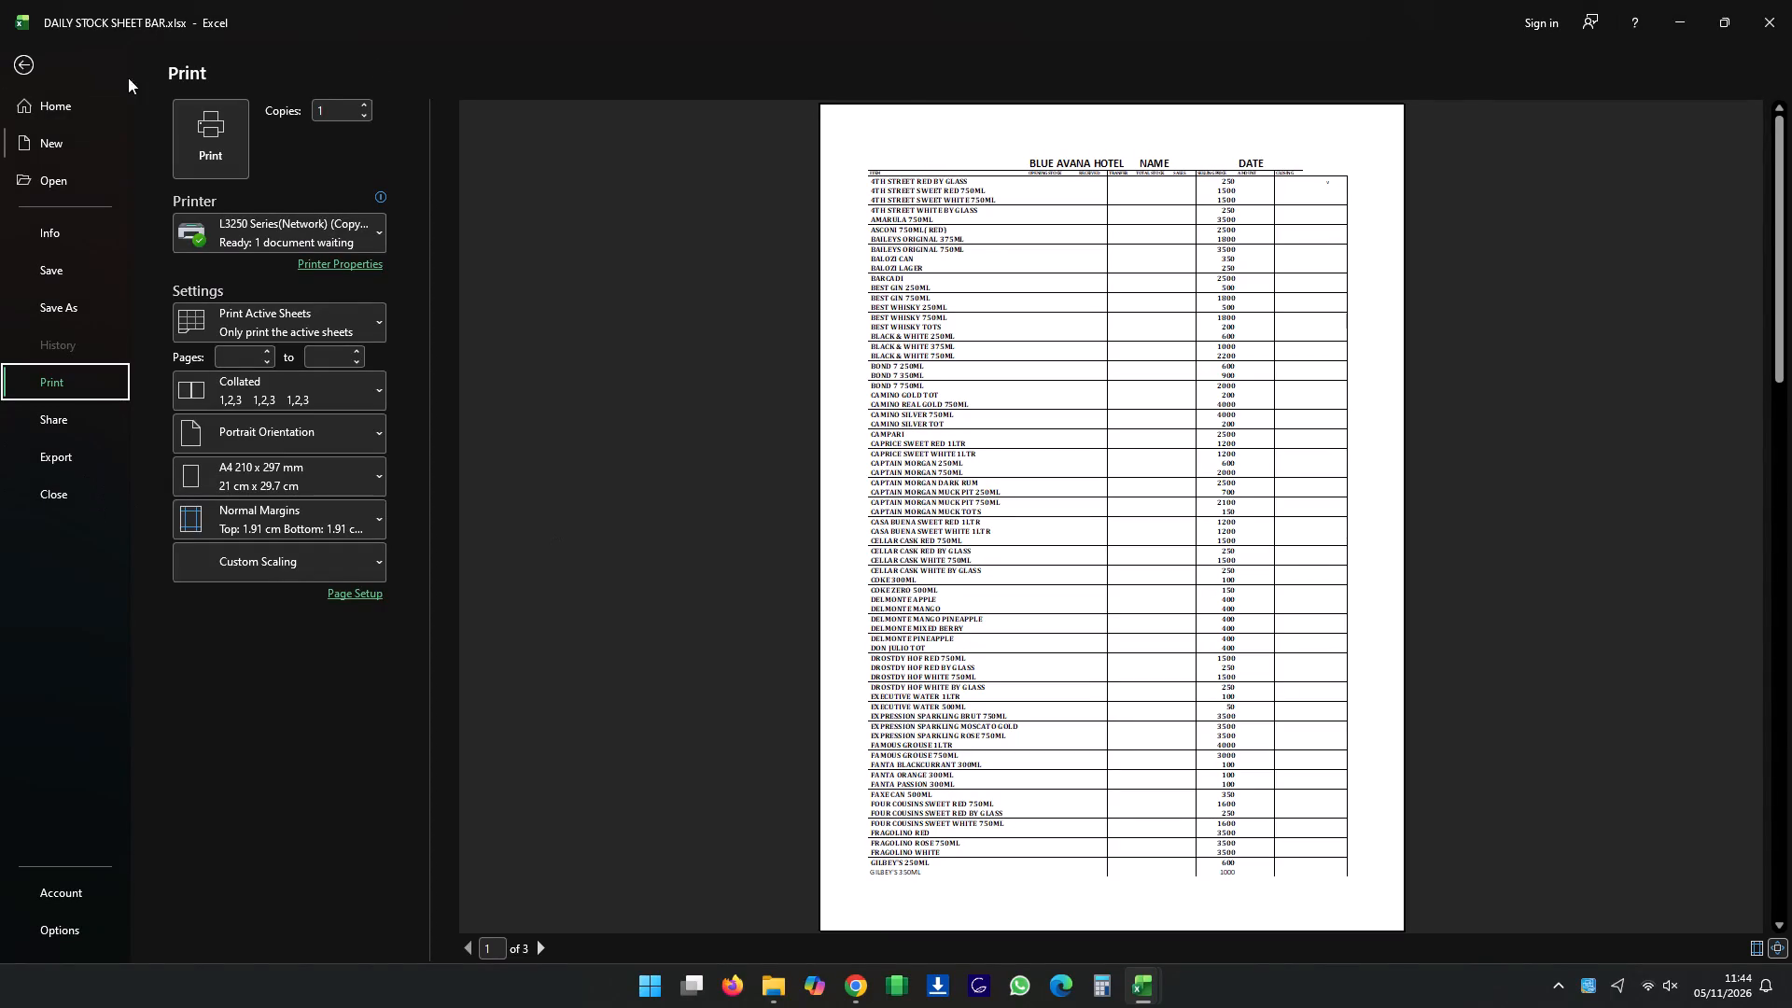
Close the DAILY STOCK SHEET BAR workbook.
left_click(1776, 26)
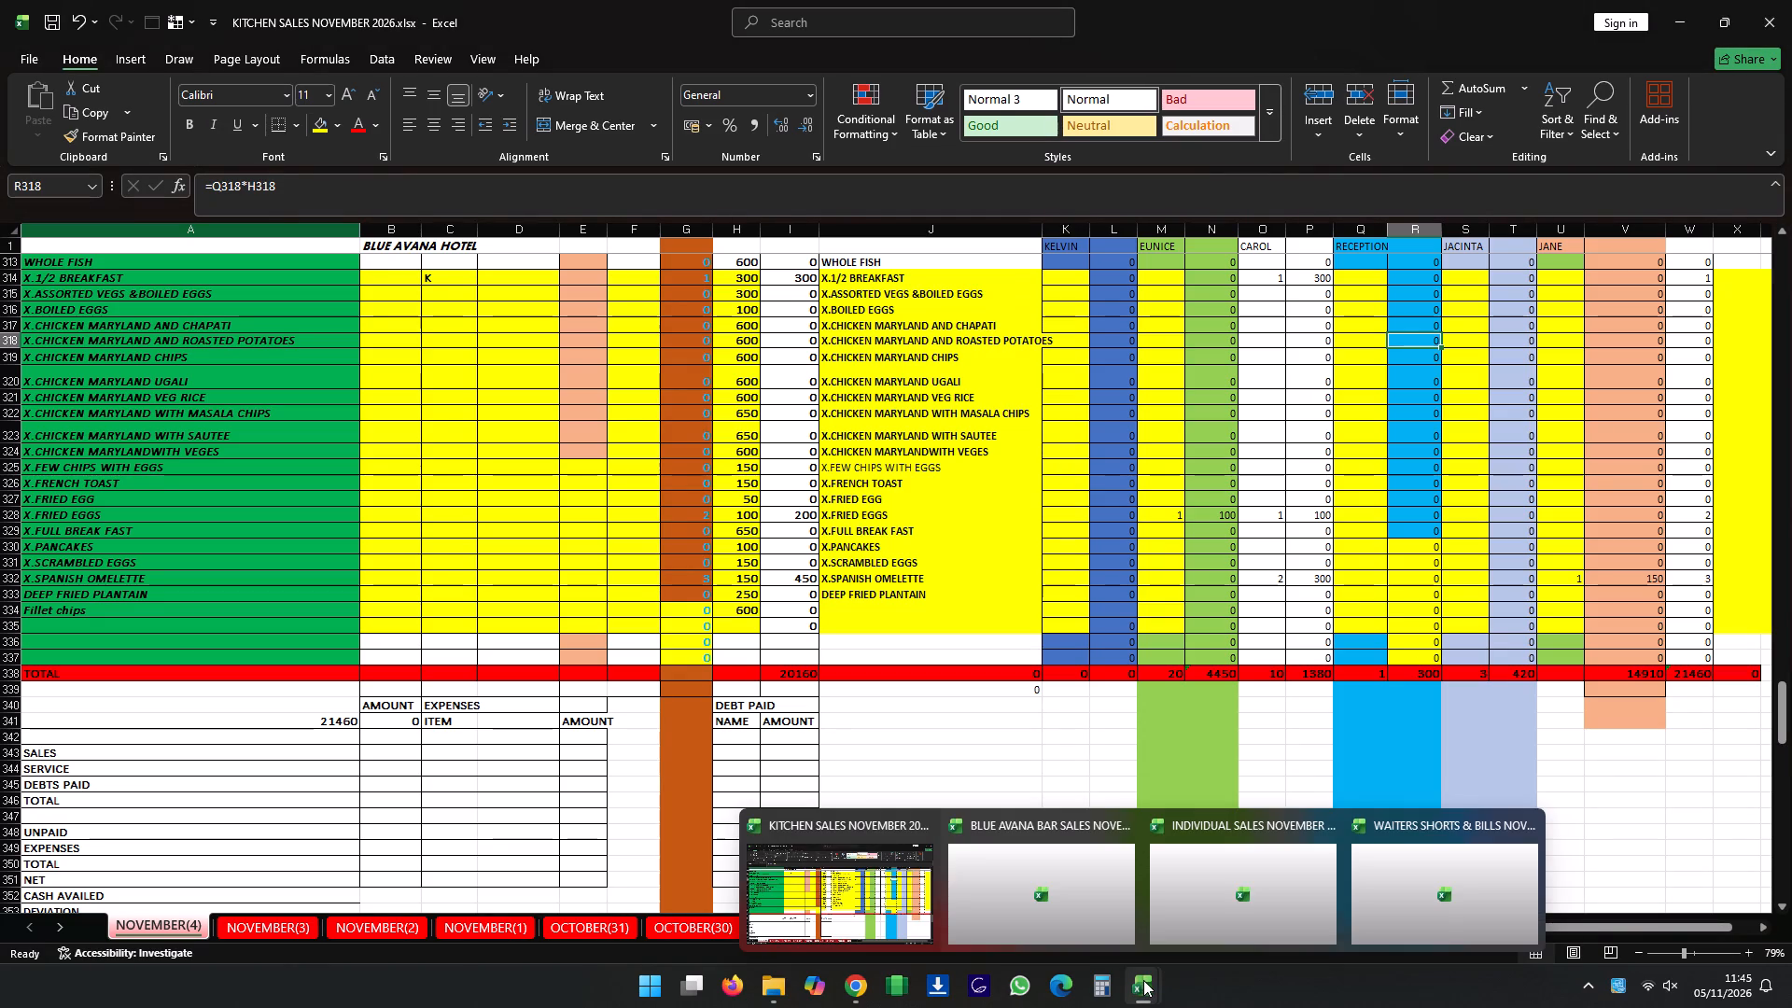
In the BLUE AVANA BAR SALES workbook's NOVEMBER(4) sheet, change the first store opening-stock formula, in Q3, to ='NOVEMBER(3)'!U3.
left_click(1093, 919)
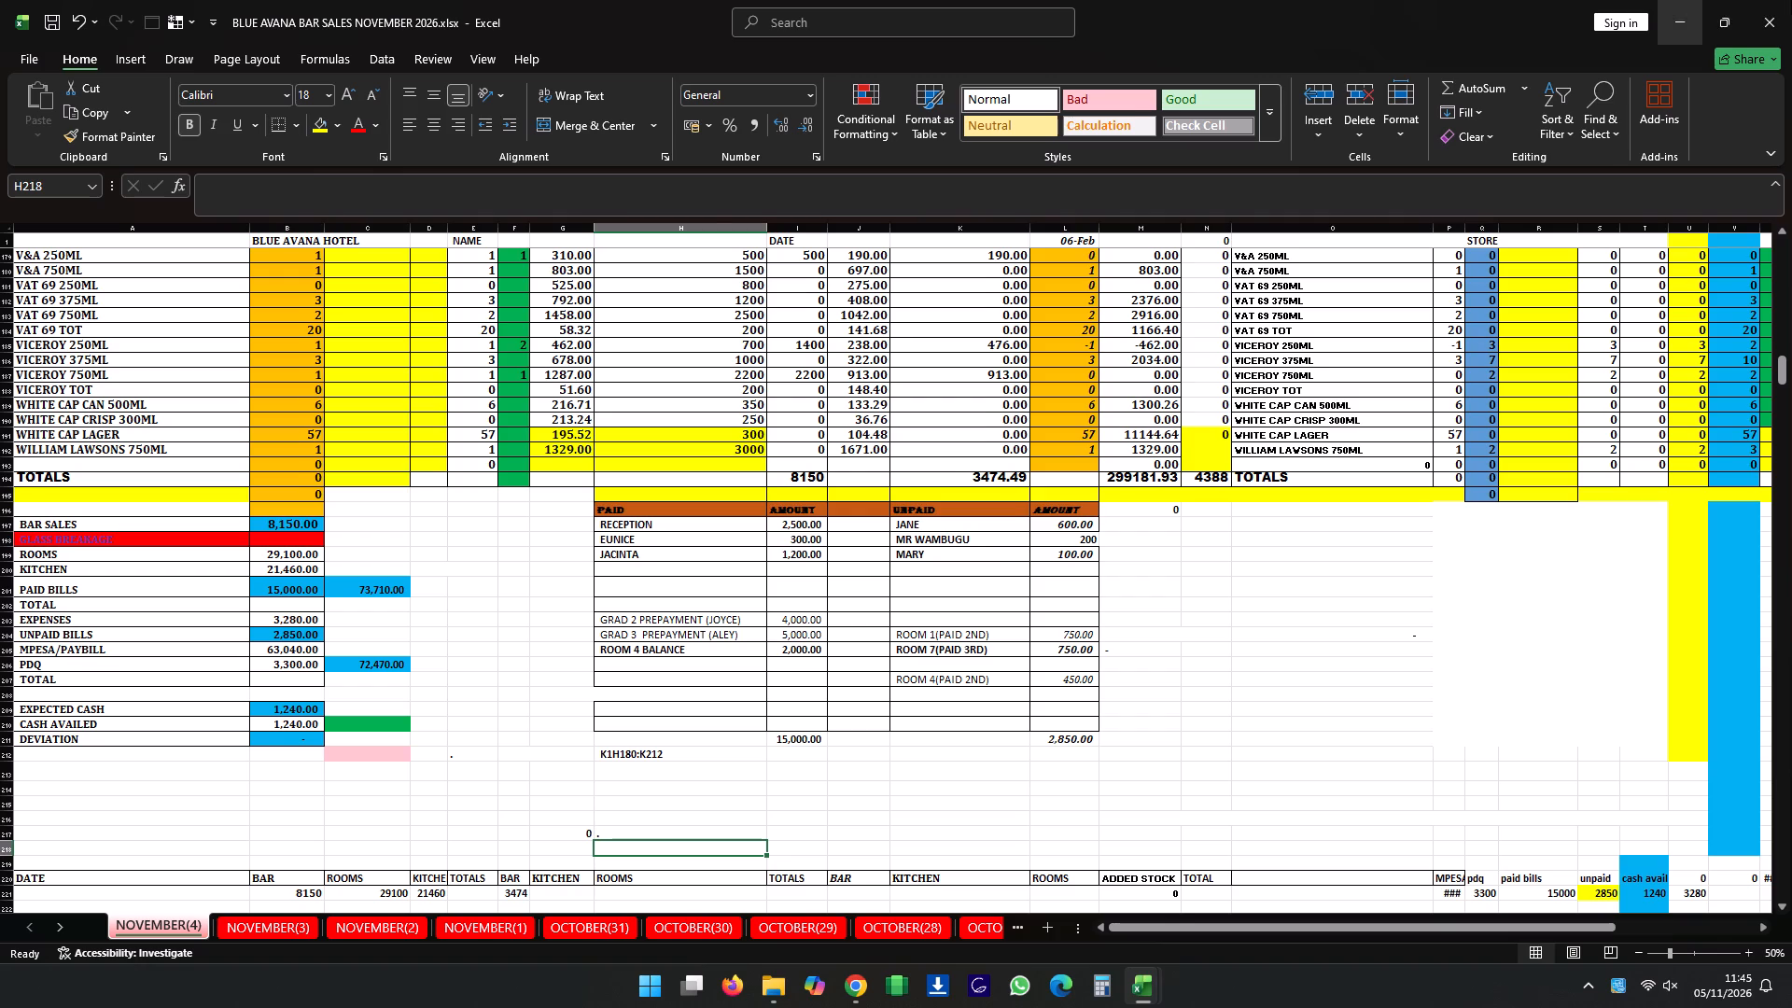
left_click(1491, 287)
scroll(1491, 288, "up", 4)
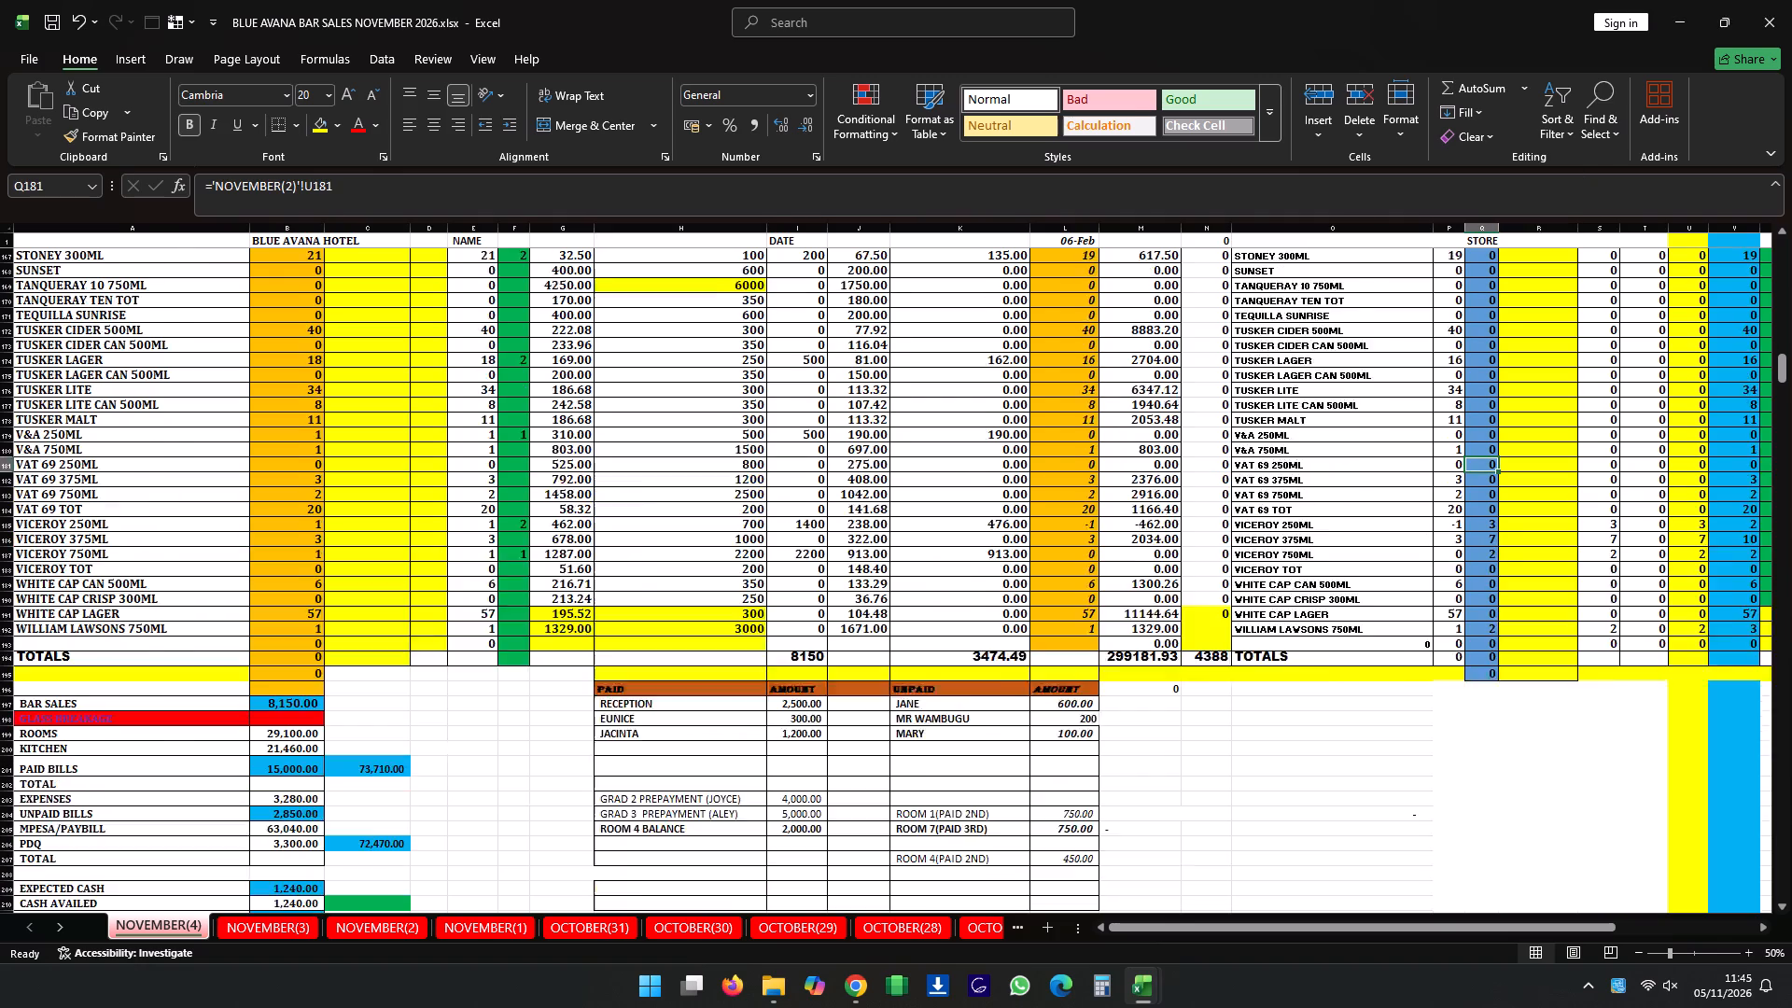
scroll(1491, 288, "up", 20)
scroll(1491, 288, "up", 20)
scroll(1491, 288, "up", 4)
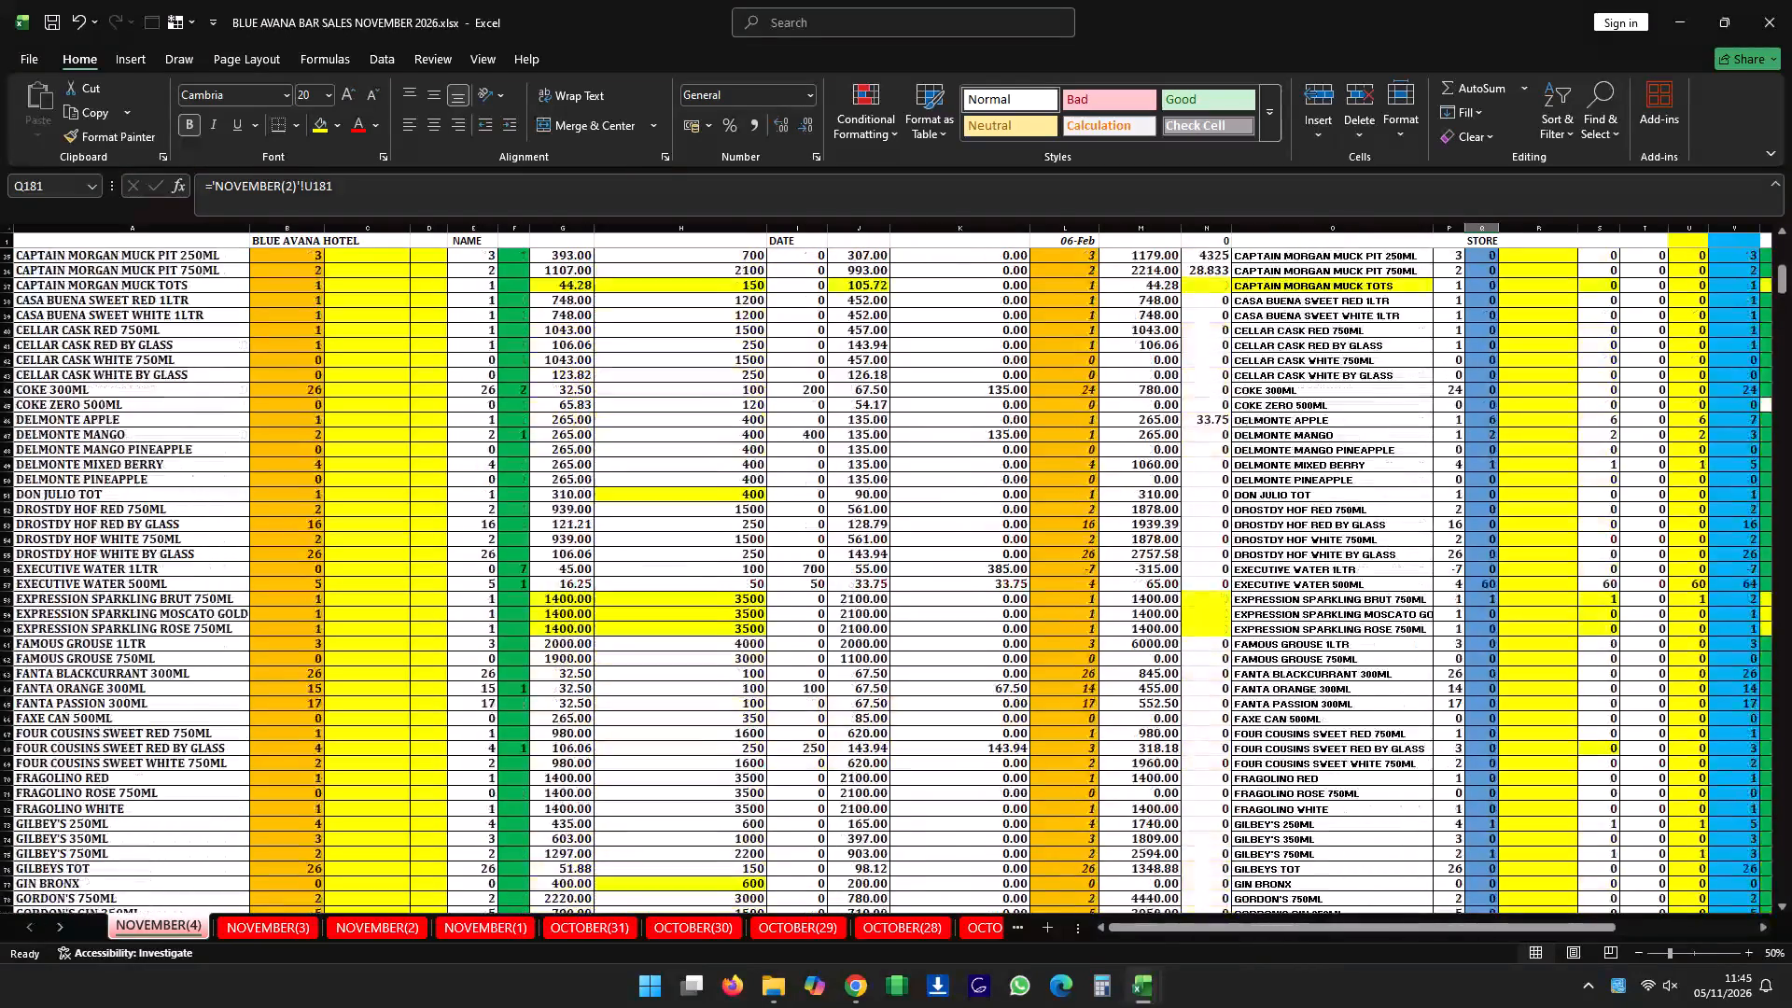
scroll(1509, 285, "up", 17)
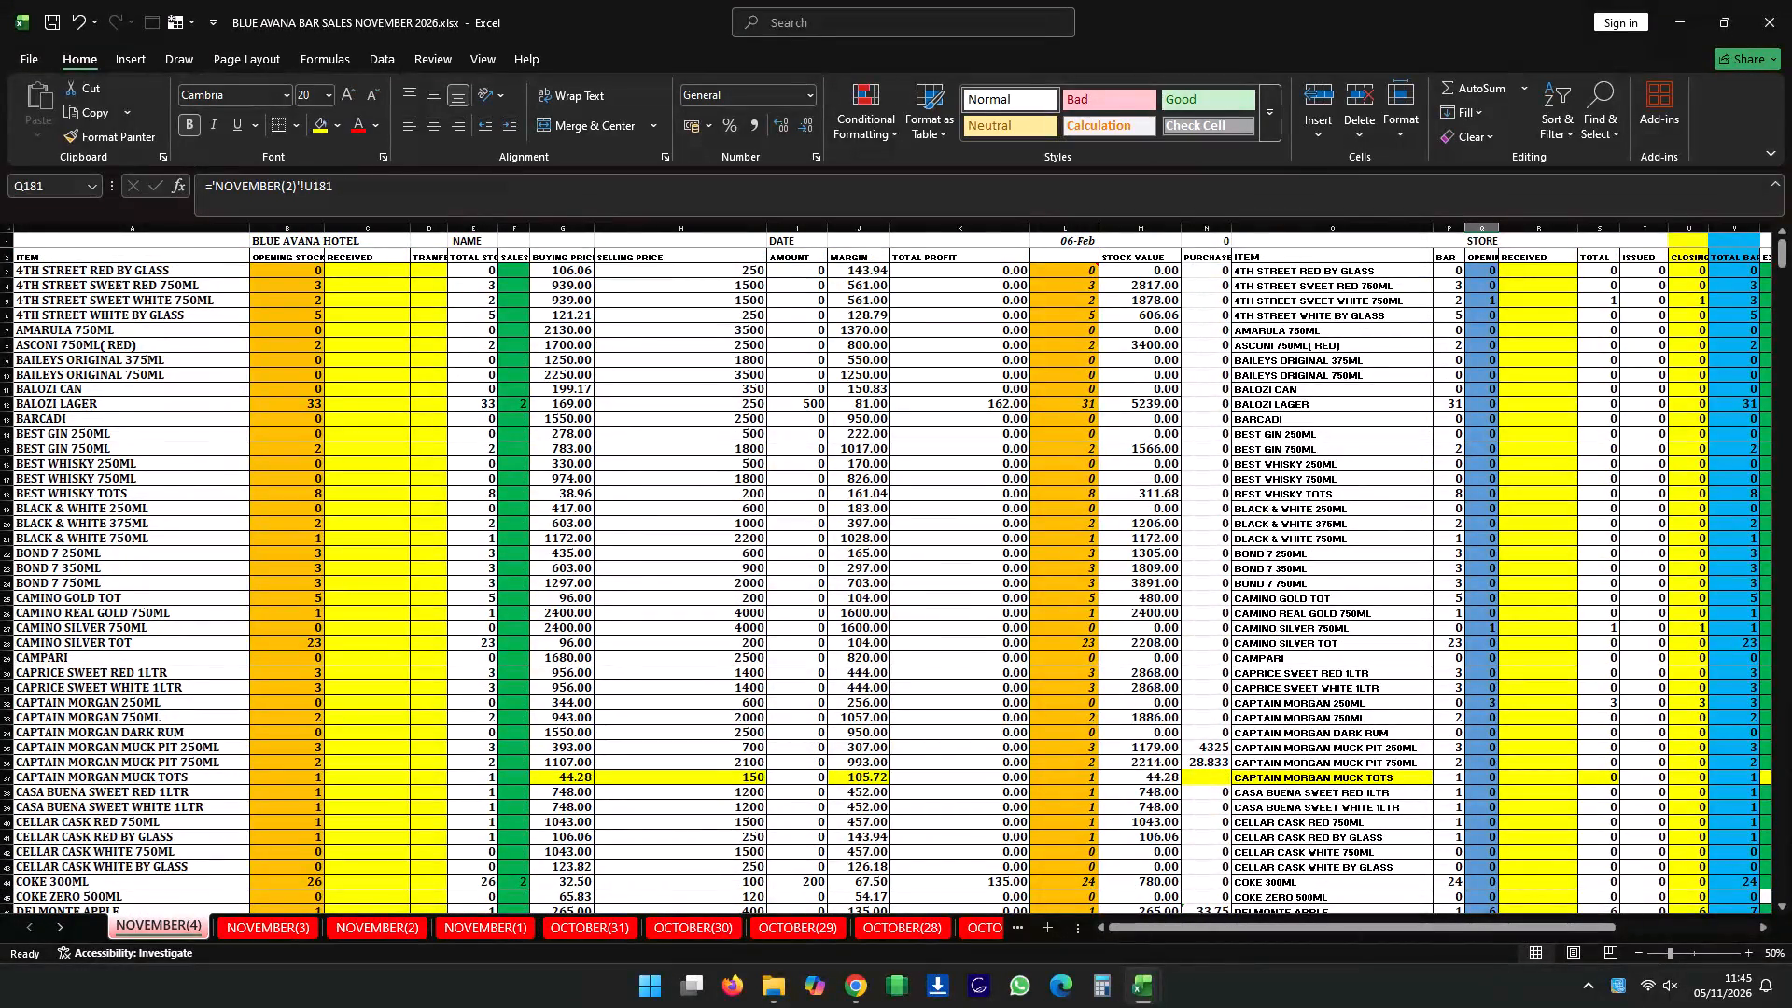
left_click(1484, 266)
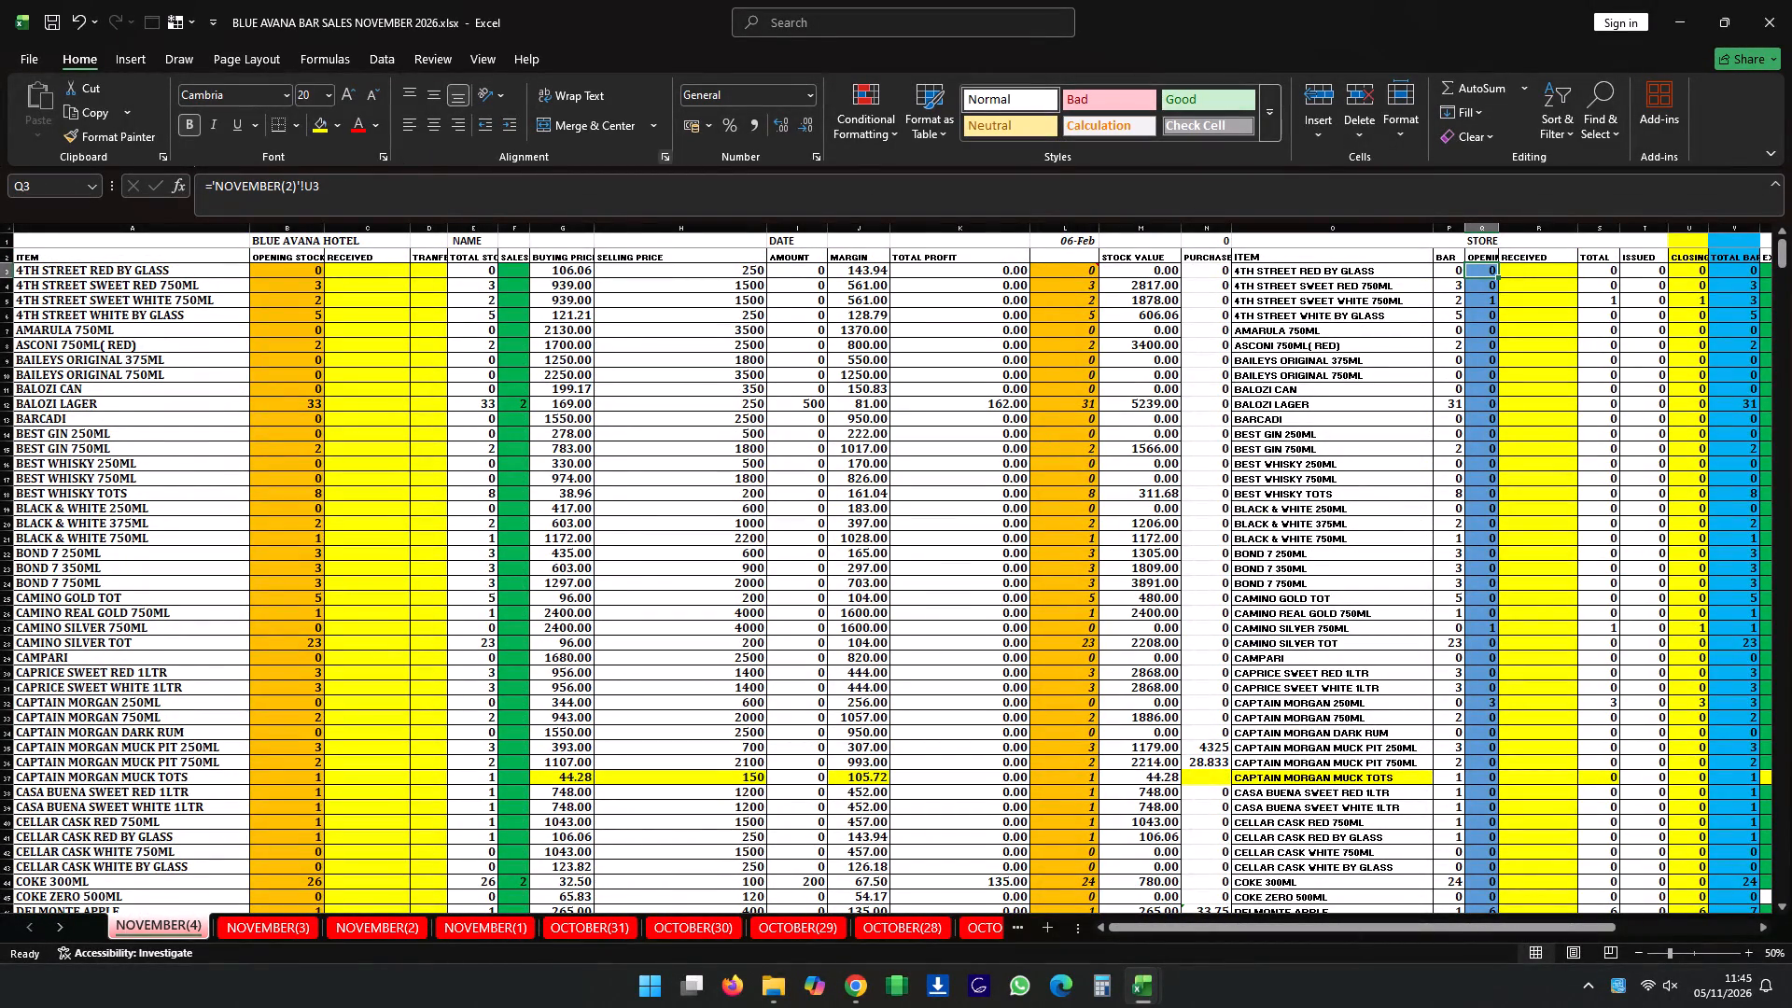
left_click(290, 193)
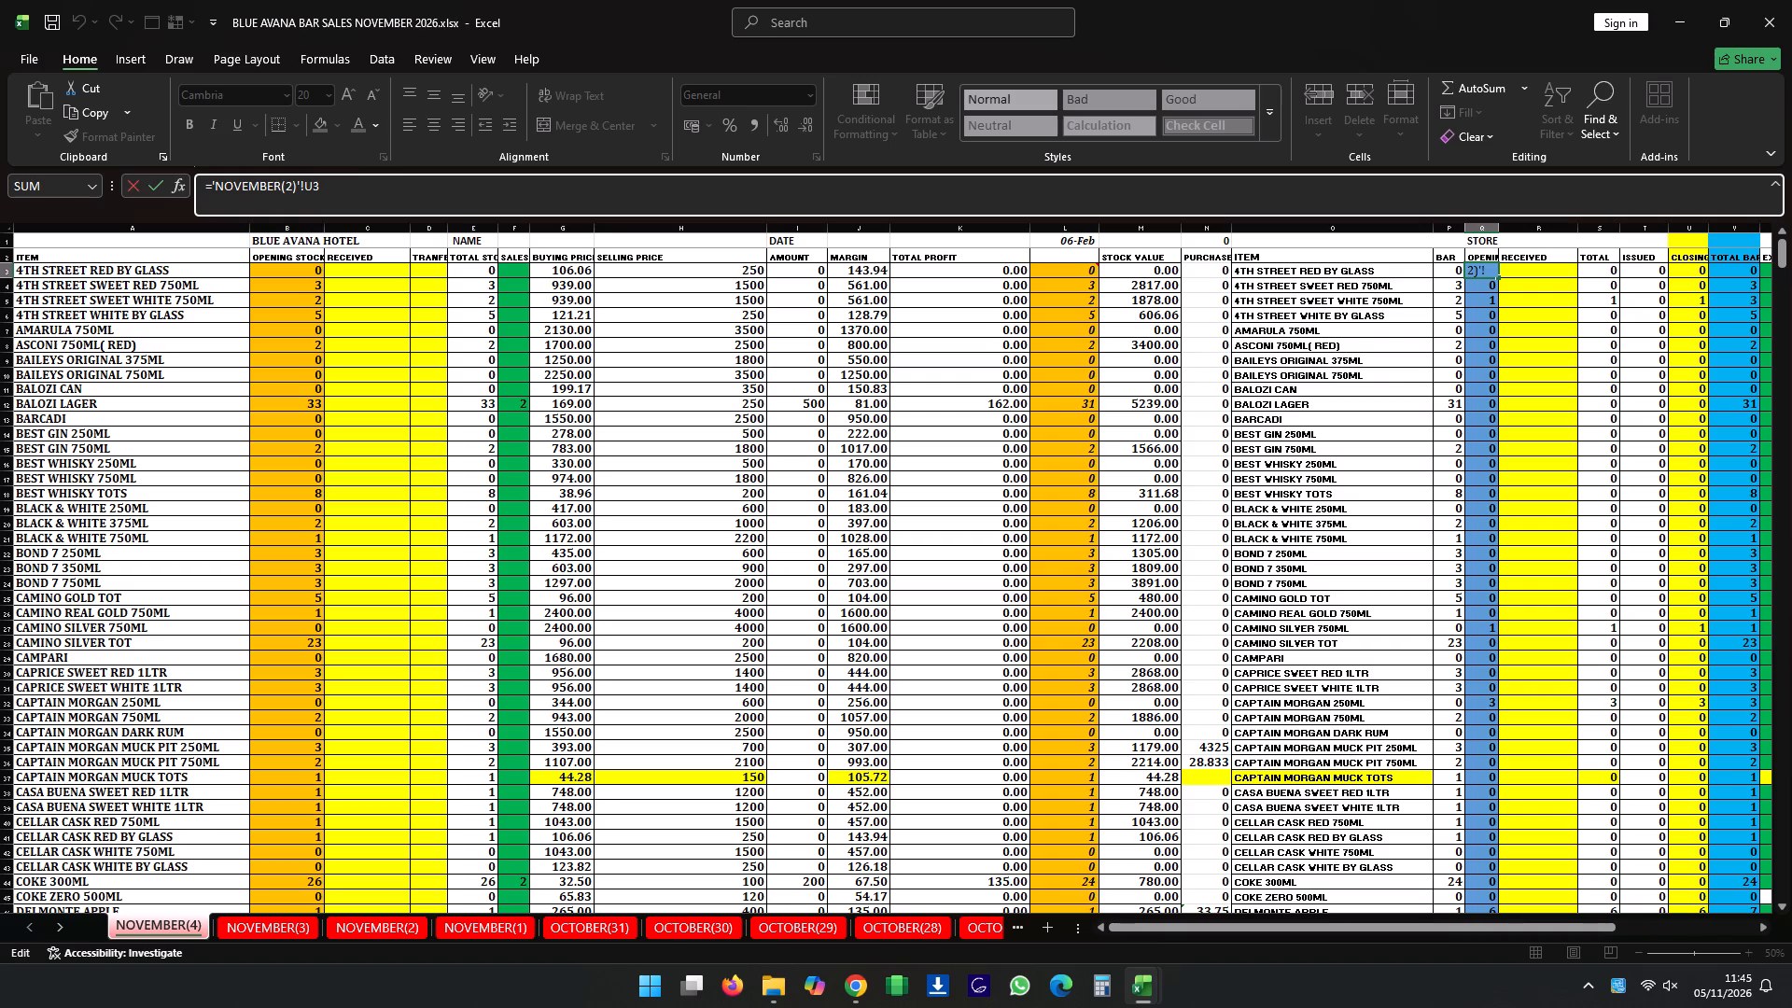
key("BackSpace")
key("3")
key("Return")
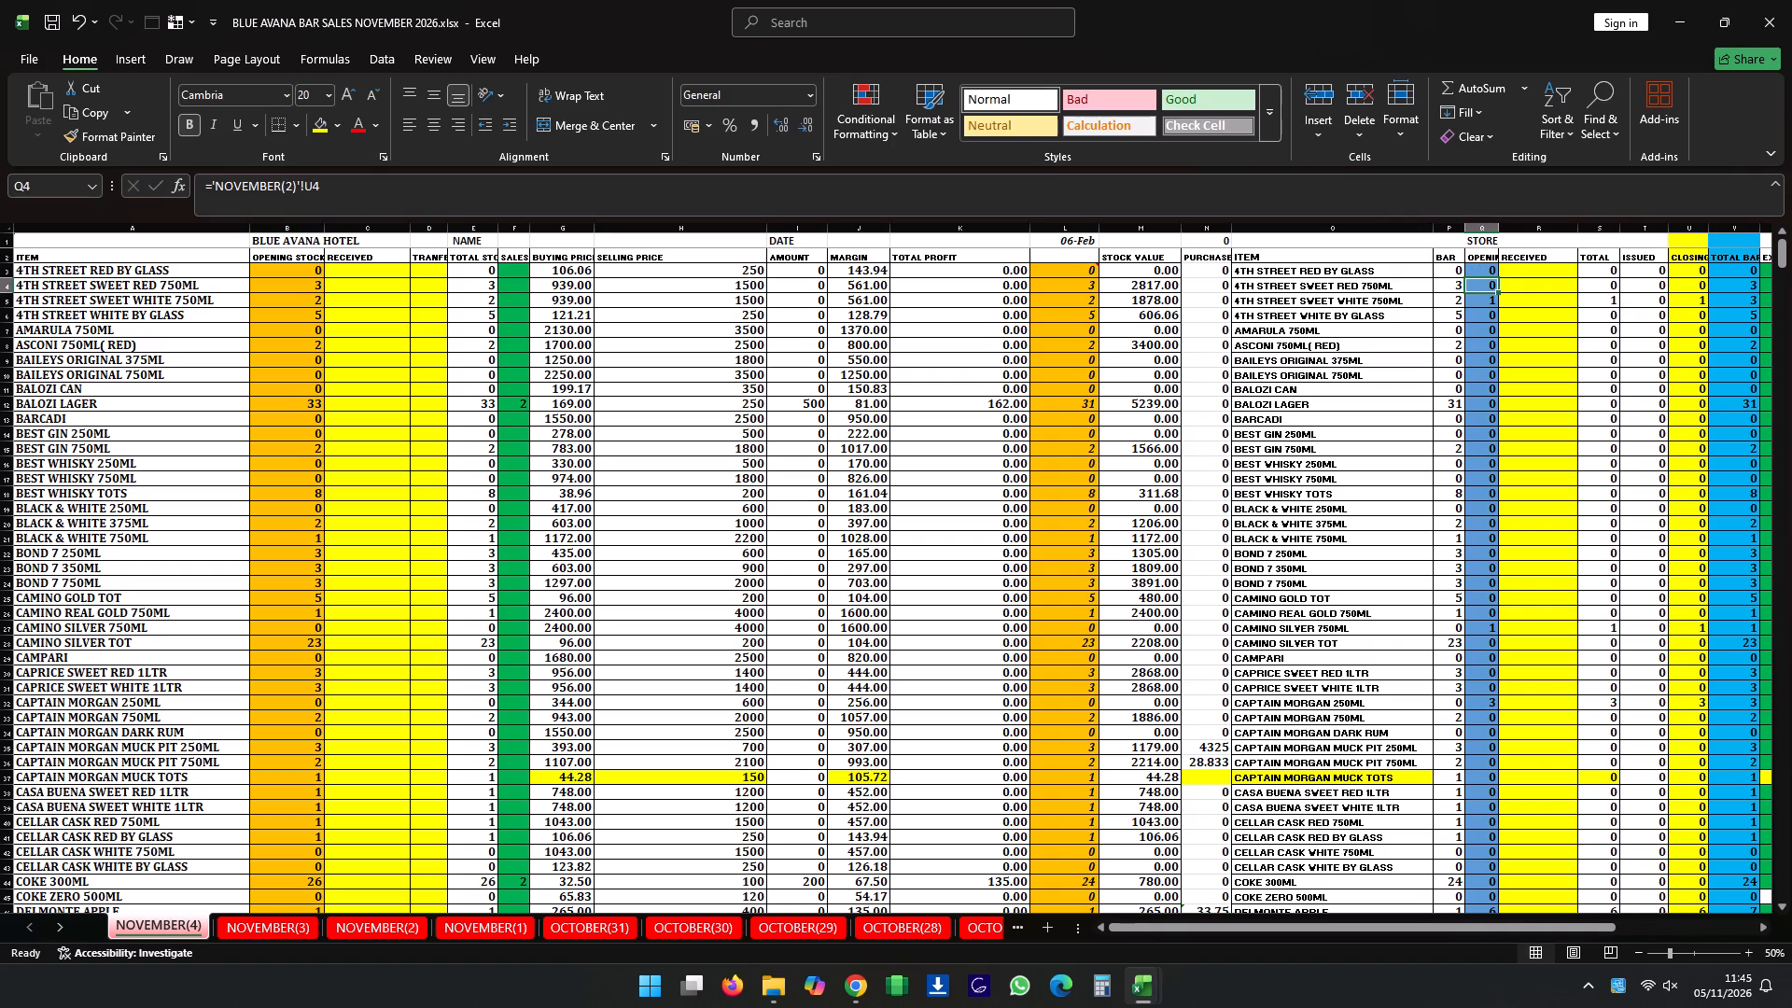
Fill the corrected Q3 formula down the store opening-stock column for all items.
left_click(1490, 271)
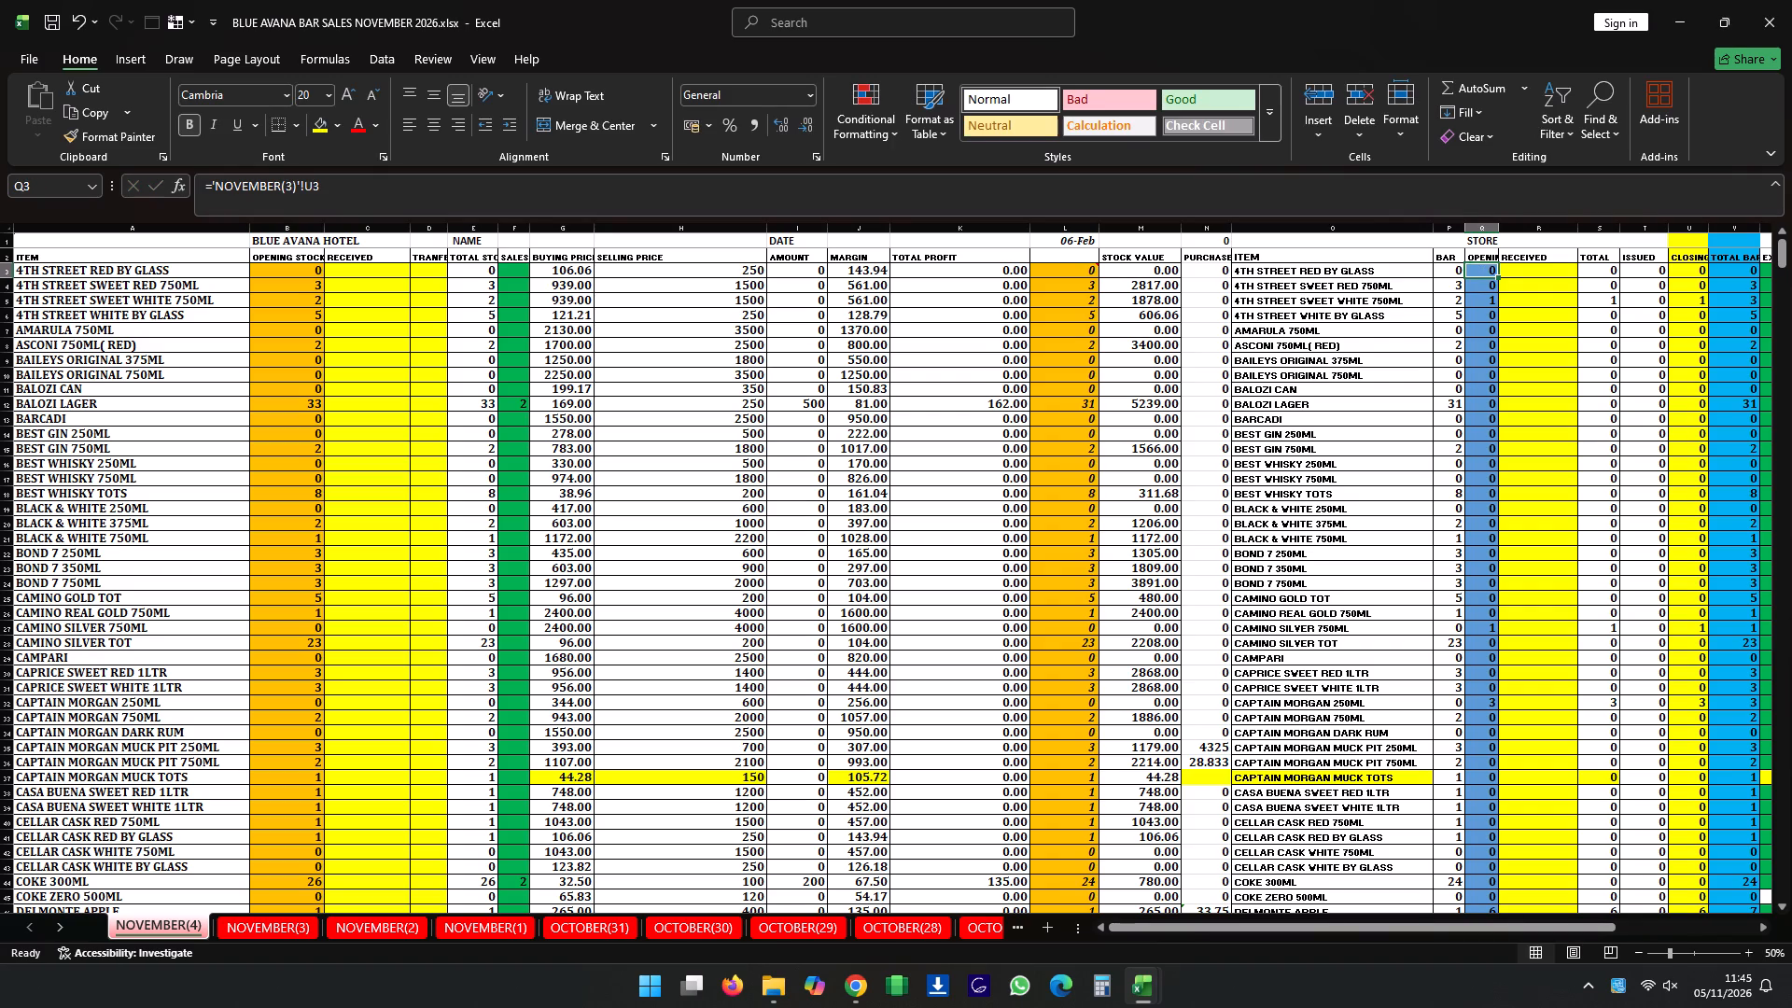
double_click(1495, 274)
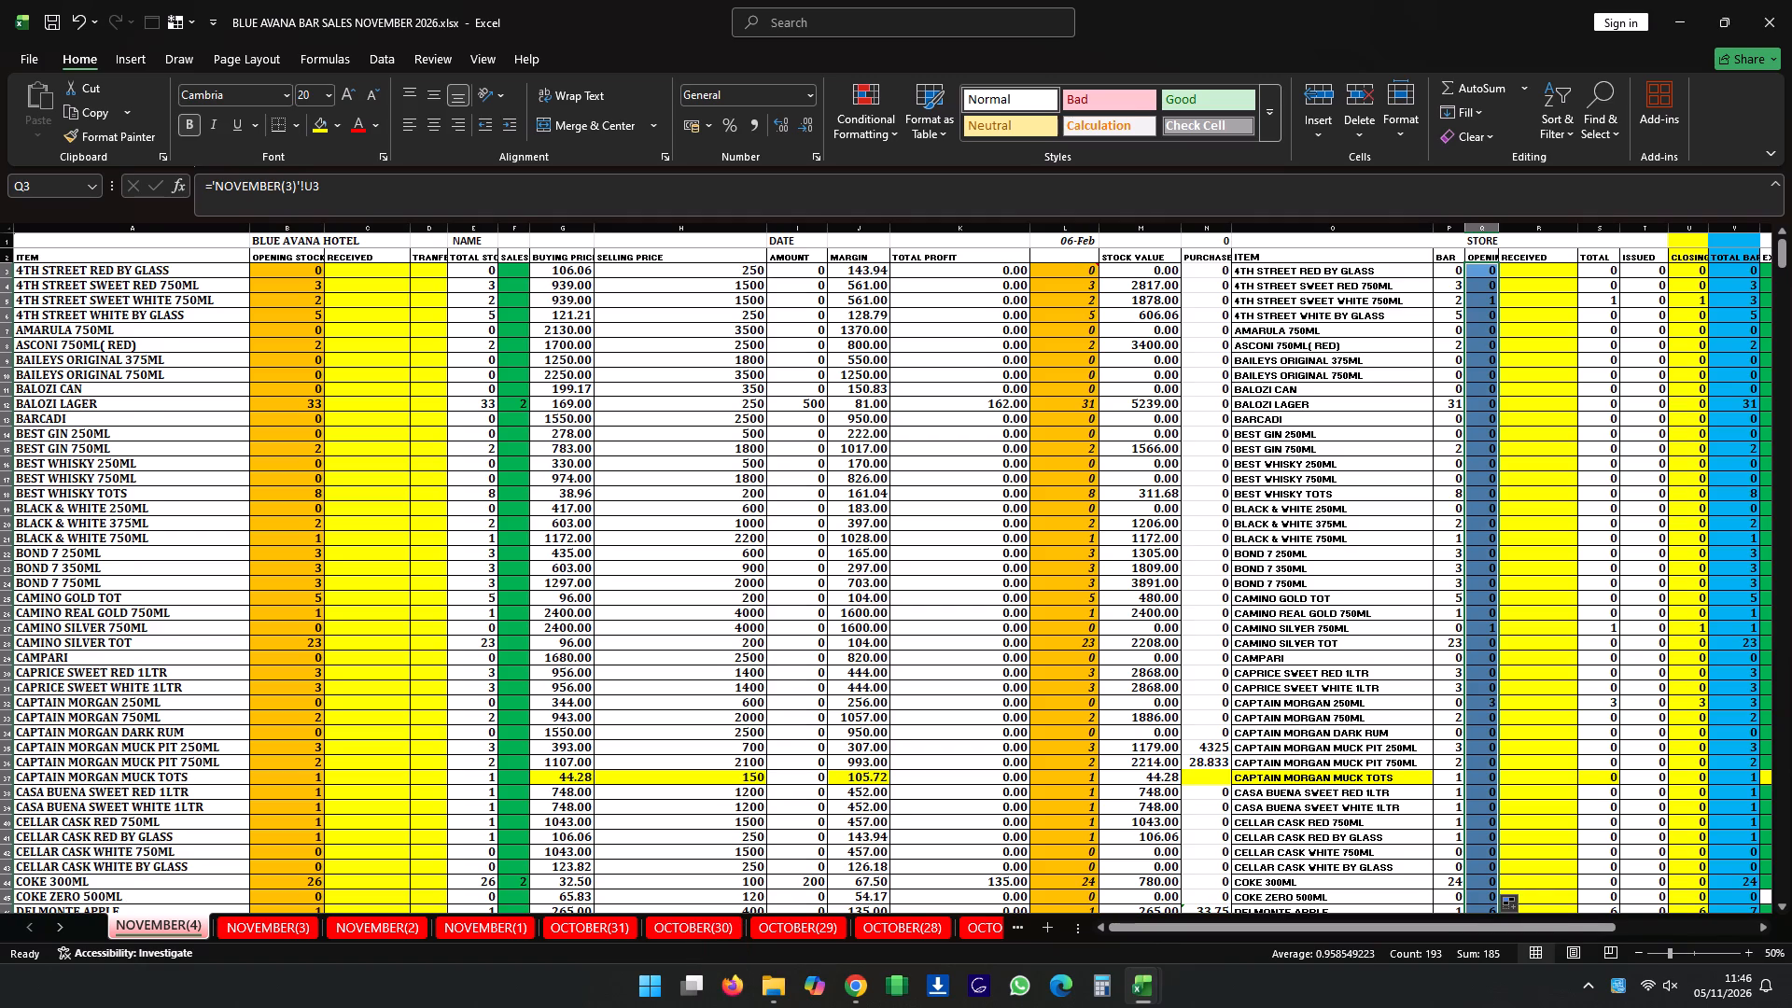
Enter 7 as the bar's received quantity for EXECUTIVE WATER 1LTR.
scroll(570, 825, "down", 7)
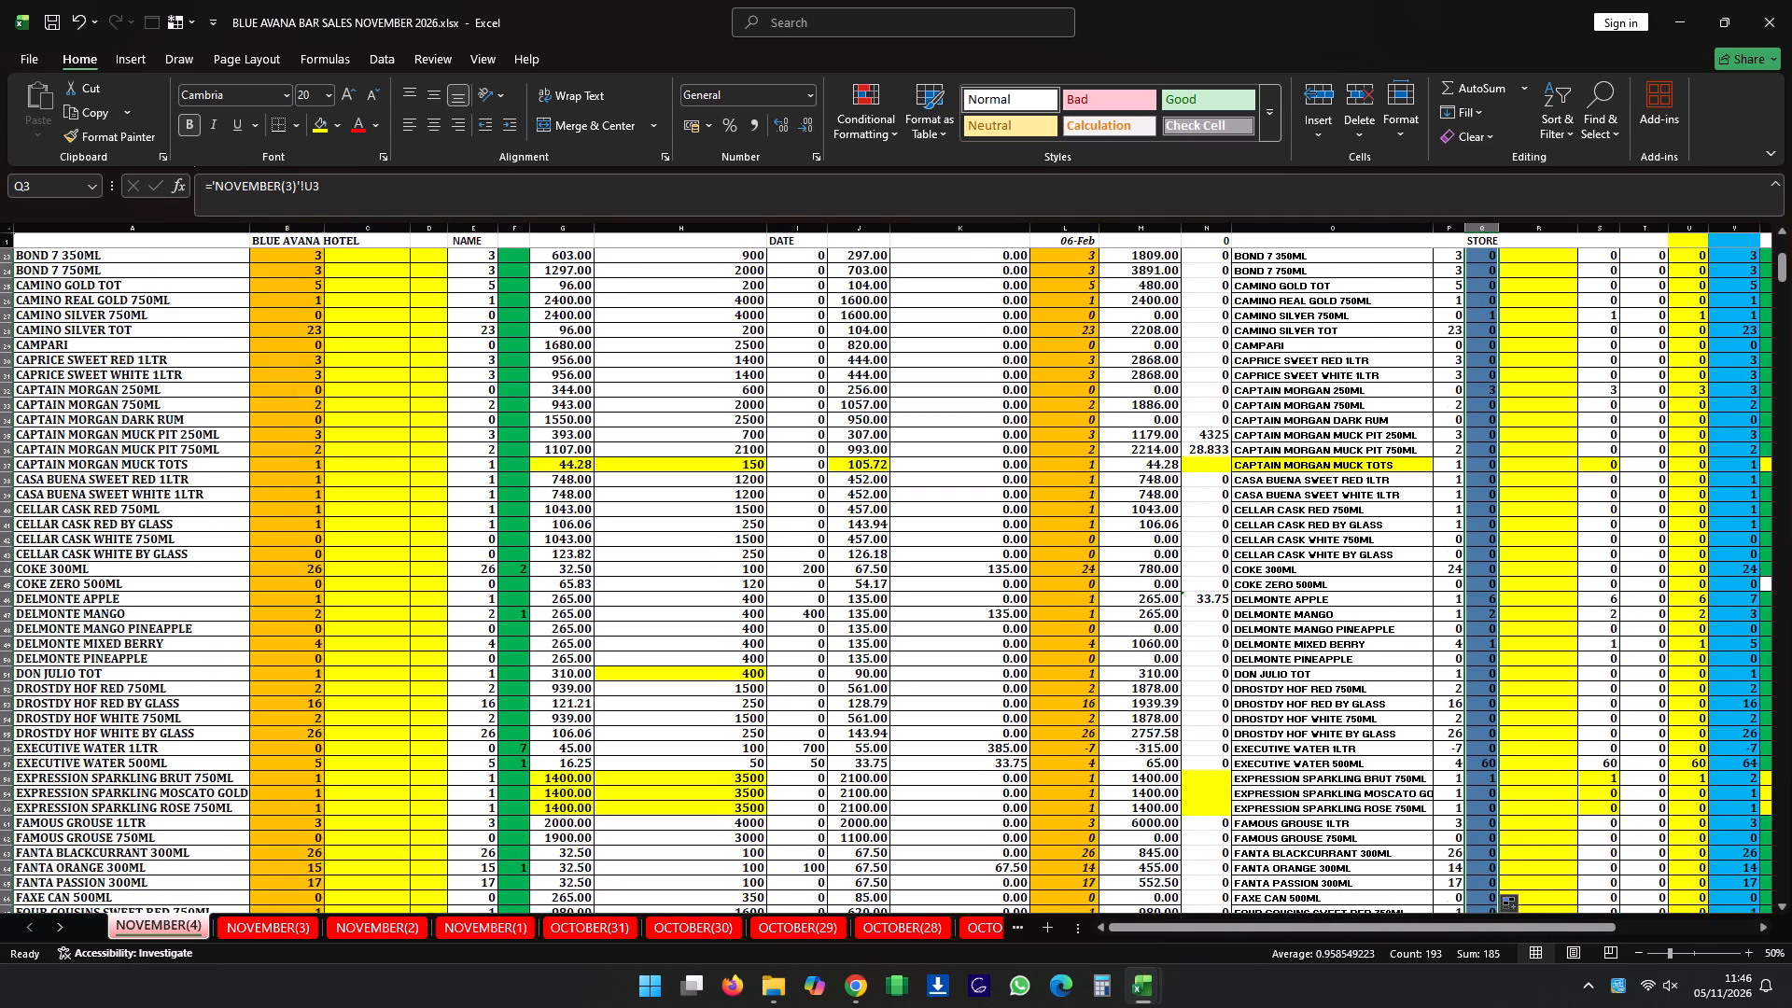
scroll(570, 825, "down", 2)
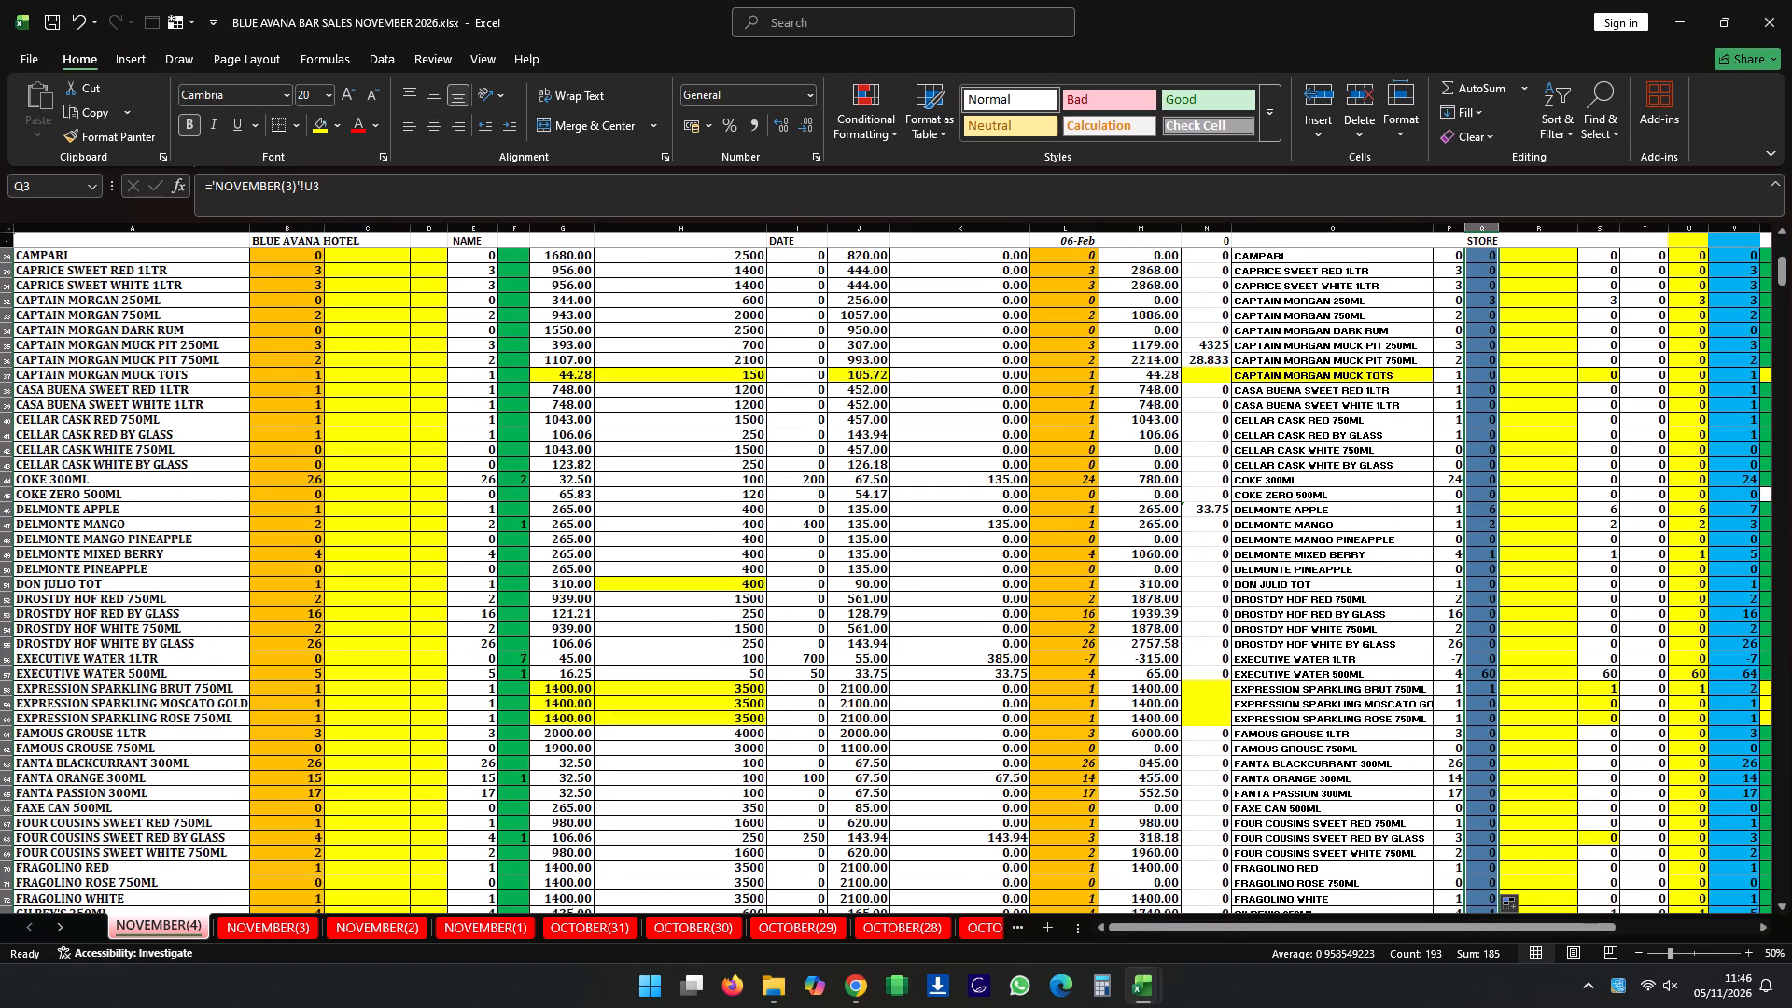
left_click(362, 662)
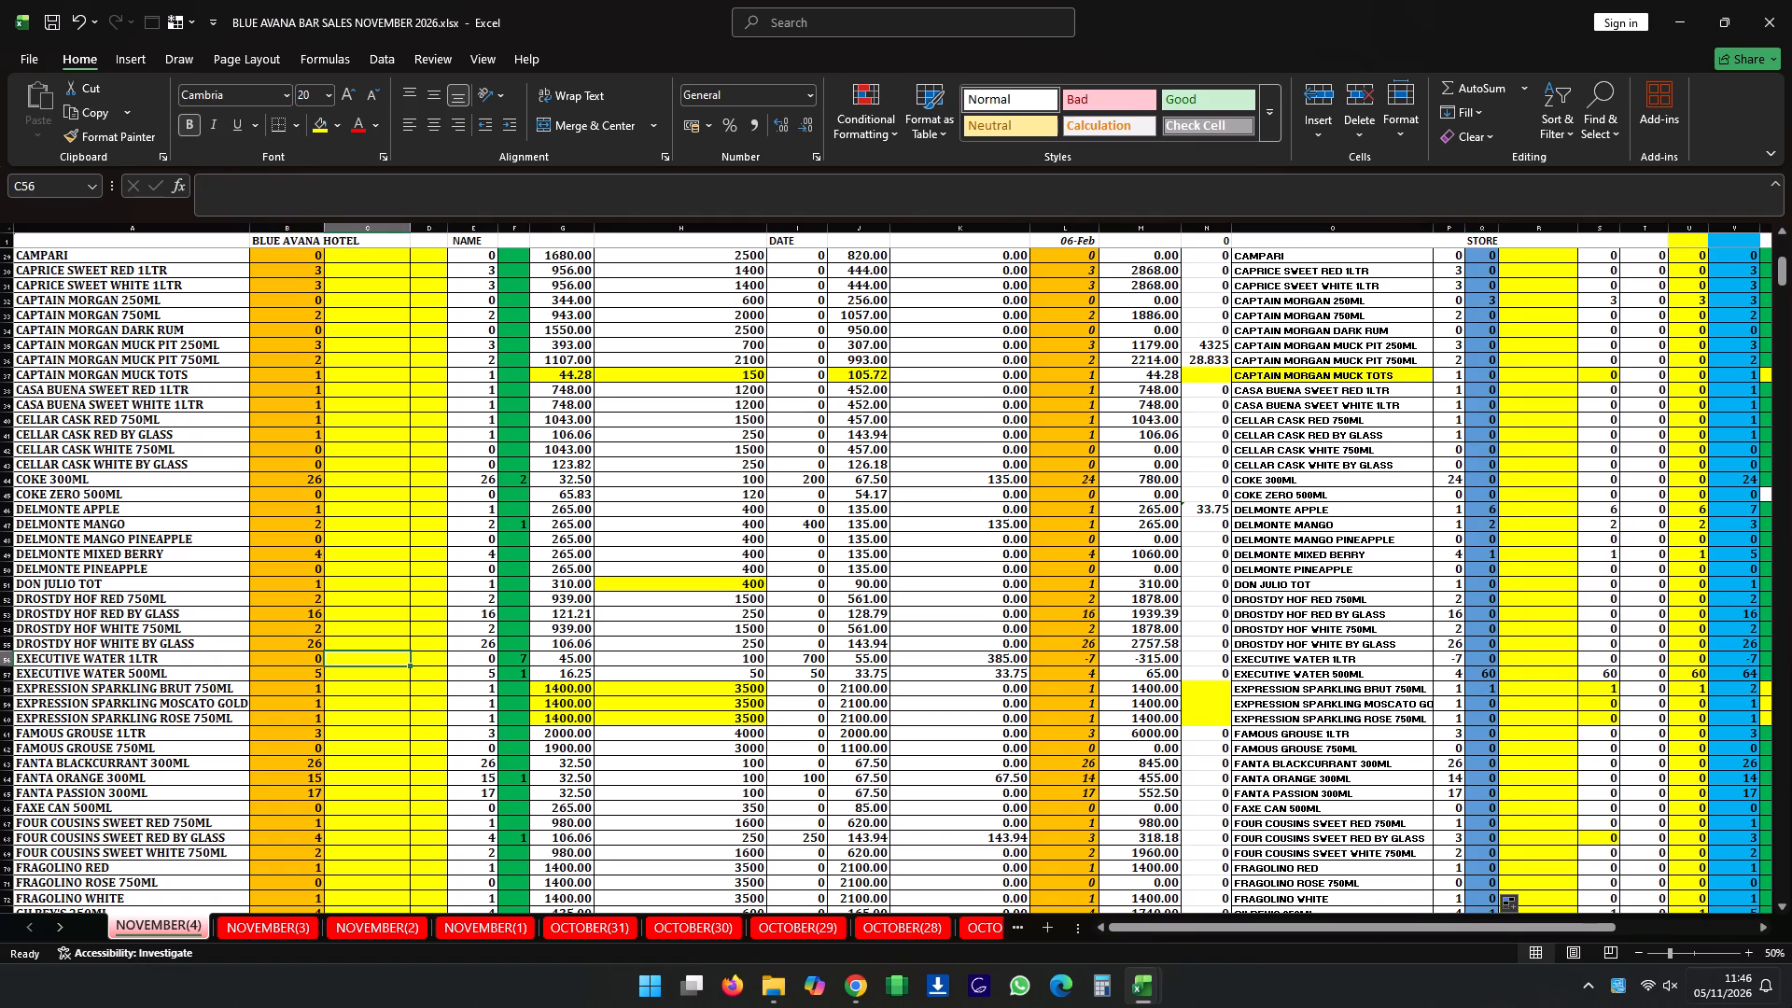
key("7")
key("Down")
Enter 4 as the bar's received quantity for VICEROY 250ML.
key("Down")
key("Down")
key("Down")
key("Down")
key("Down")
key("Down")
key("Down")
key("Down")
key("Down")
key("Down")
key("Down")
key("Down")
key("Down")
key("Down")
key("Down")
key("Down")
key("Down")
key("Down")
key("Down")
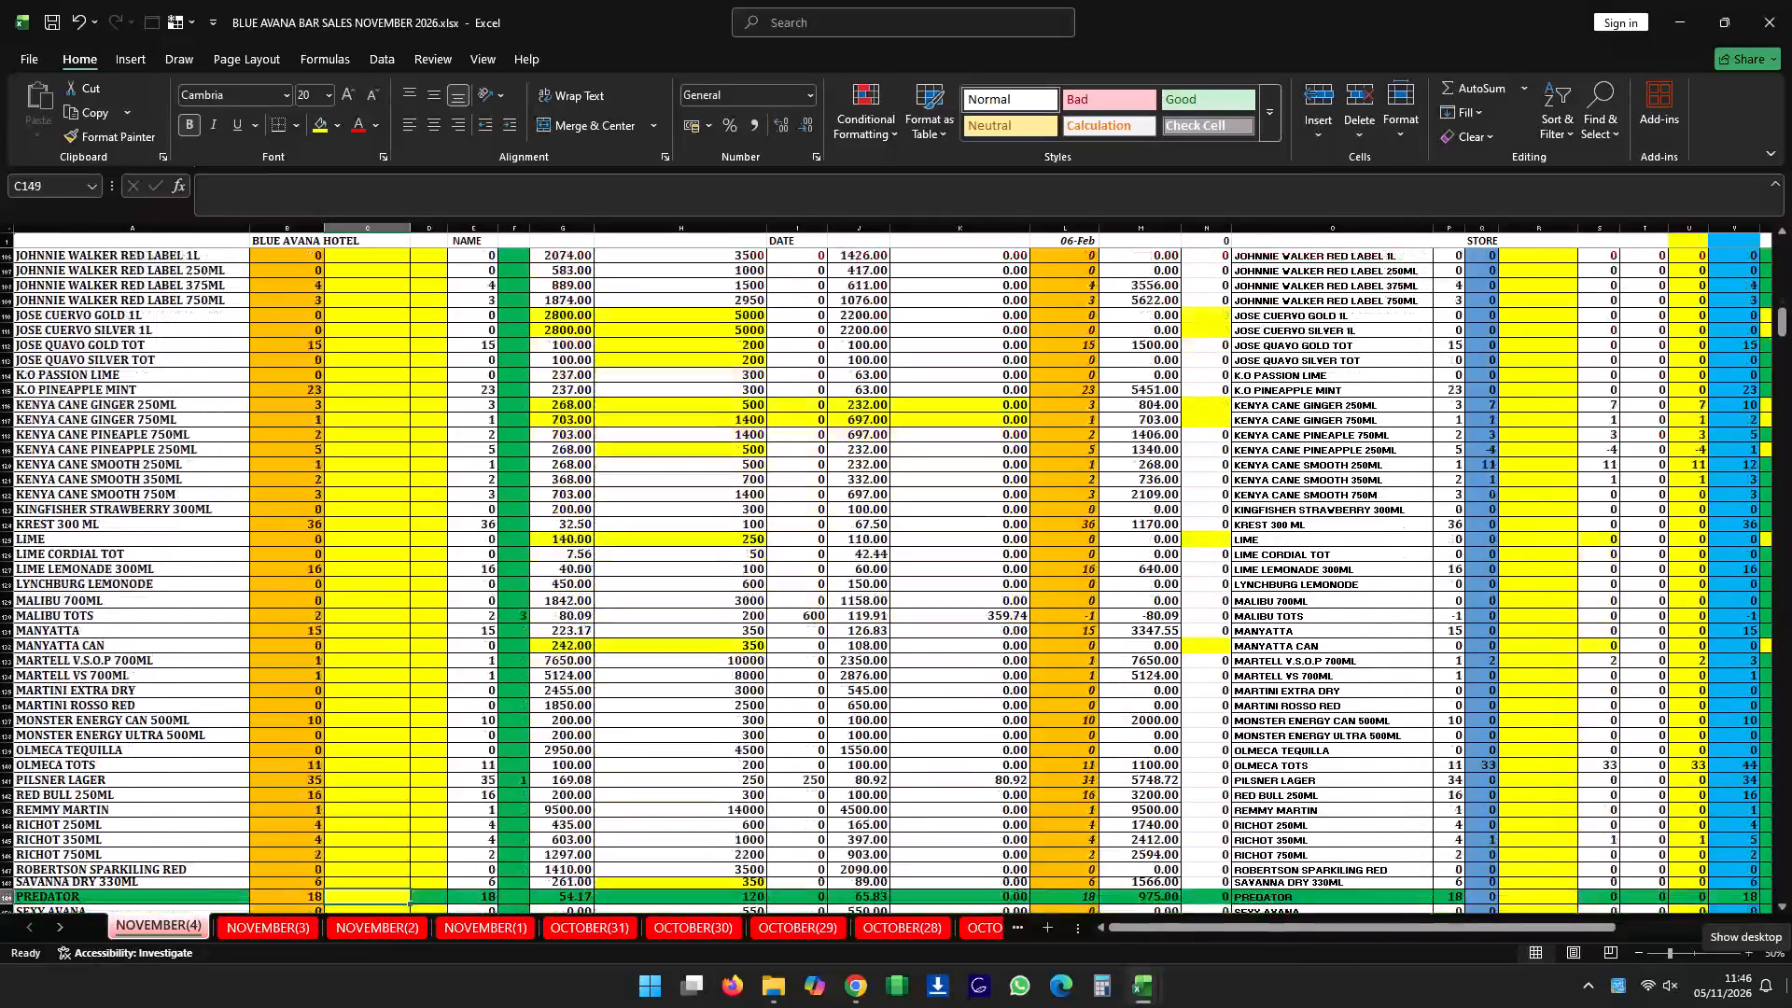
key("Down")
key("Down")
key("Down")
key("Down")
key("Down")
key("Down")
key("Down")
key("Down")
key("Down")
key("Down")
key("Down")
key("Down")
key("Down")
key("Down")
key("Down")
key("Down")
key("Down")
key("Down")
key("Down")
key("Down")
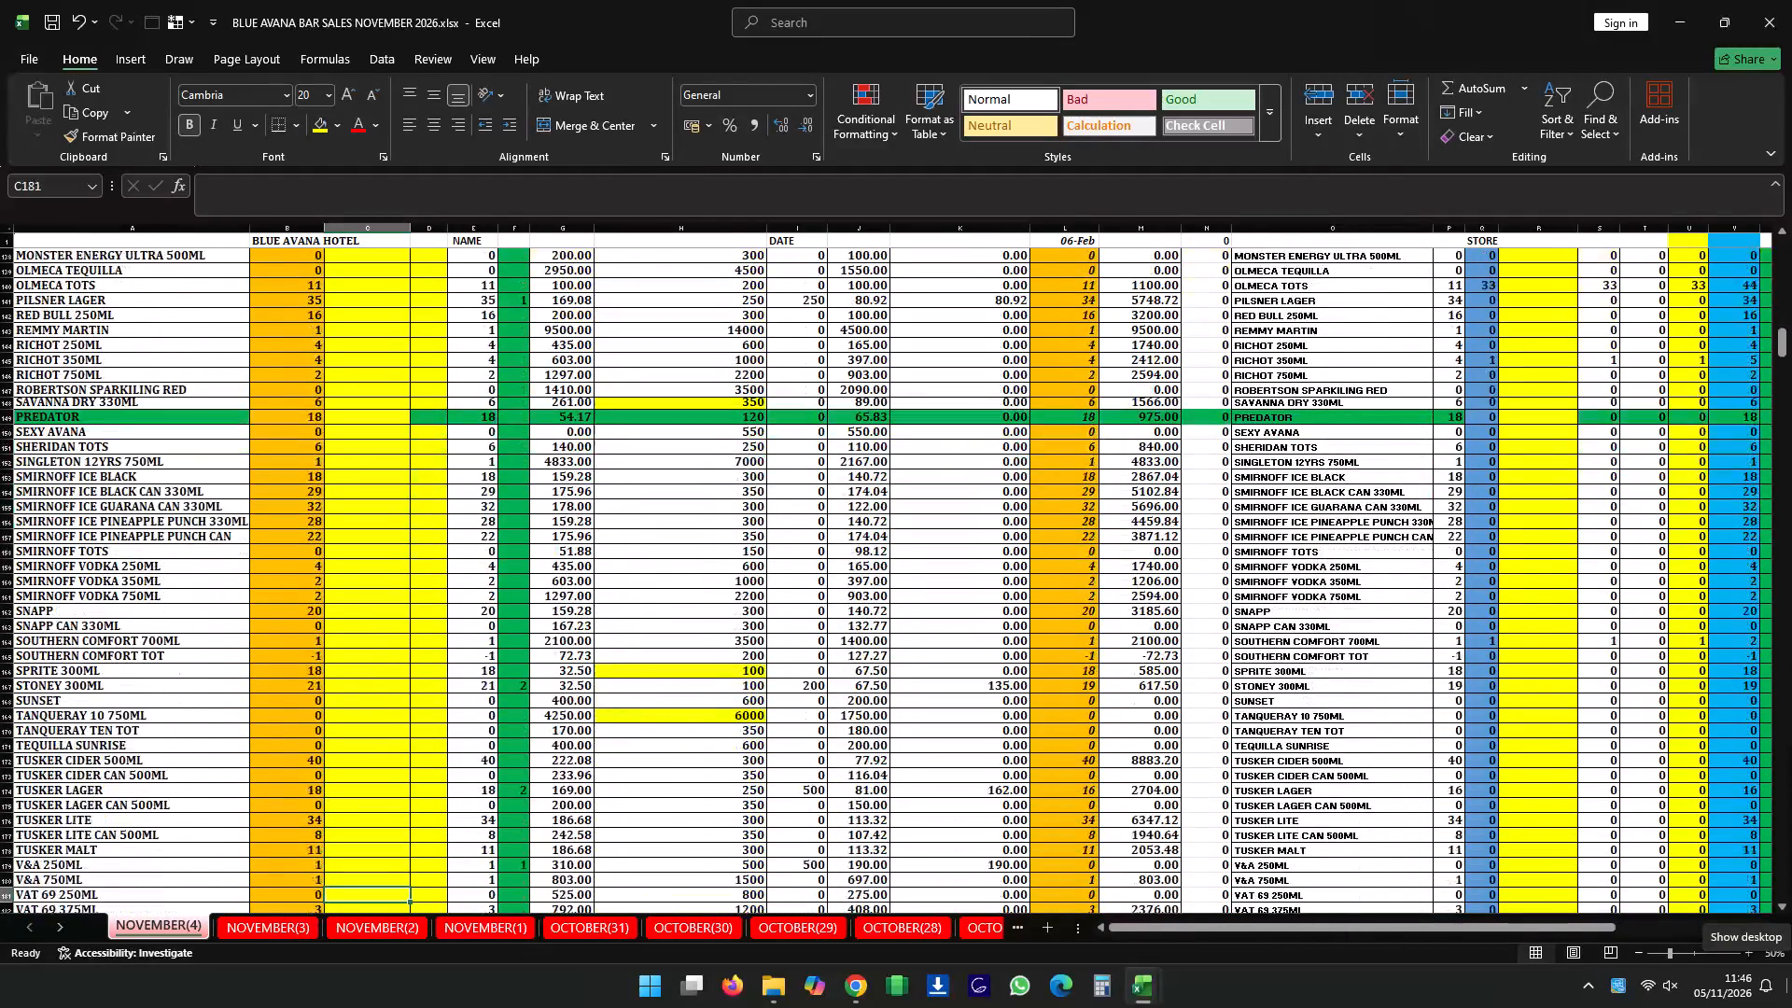
key("Down")
key("Down")
key("Down")
key("Down")
key("Down")
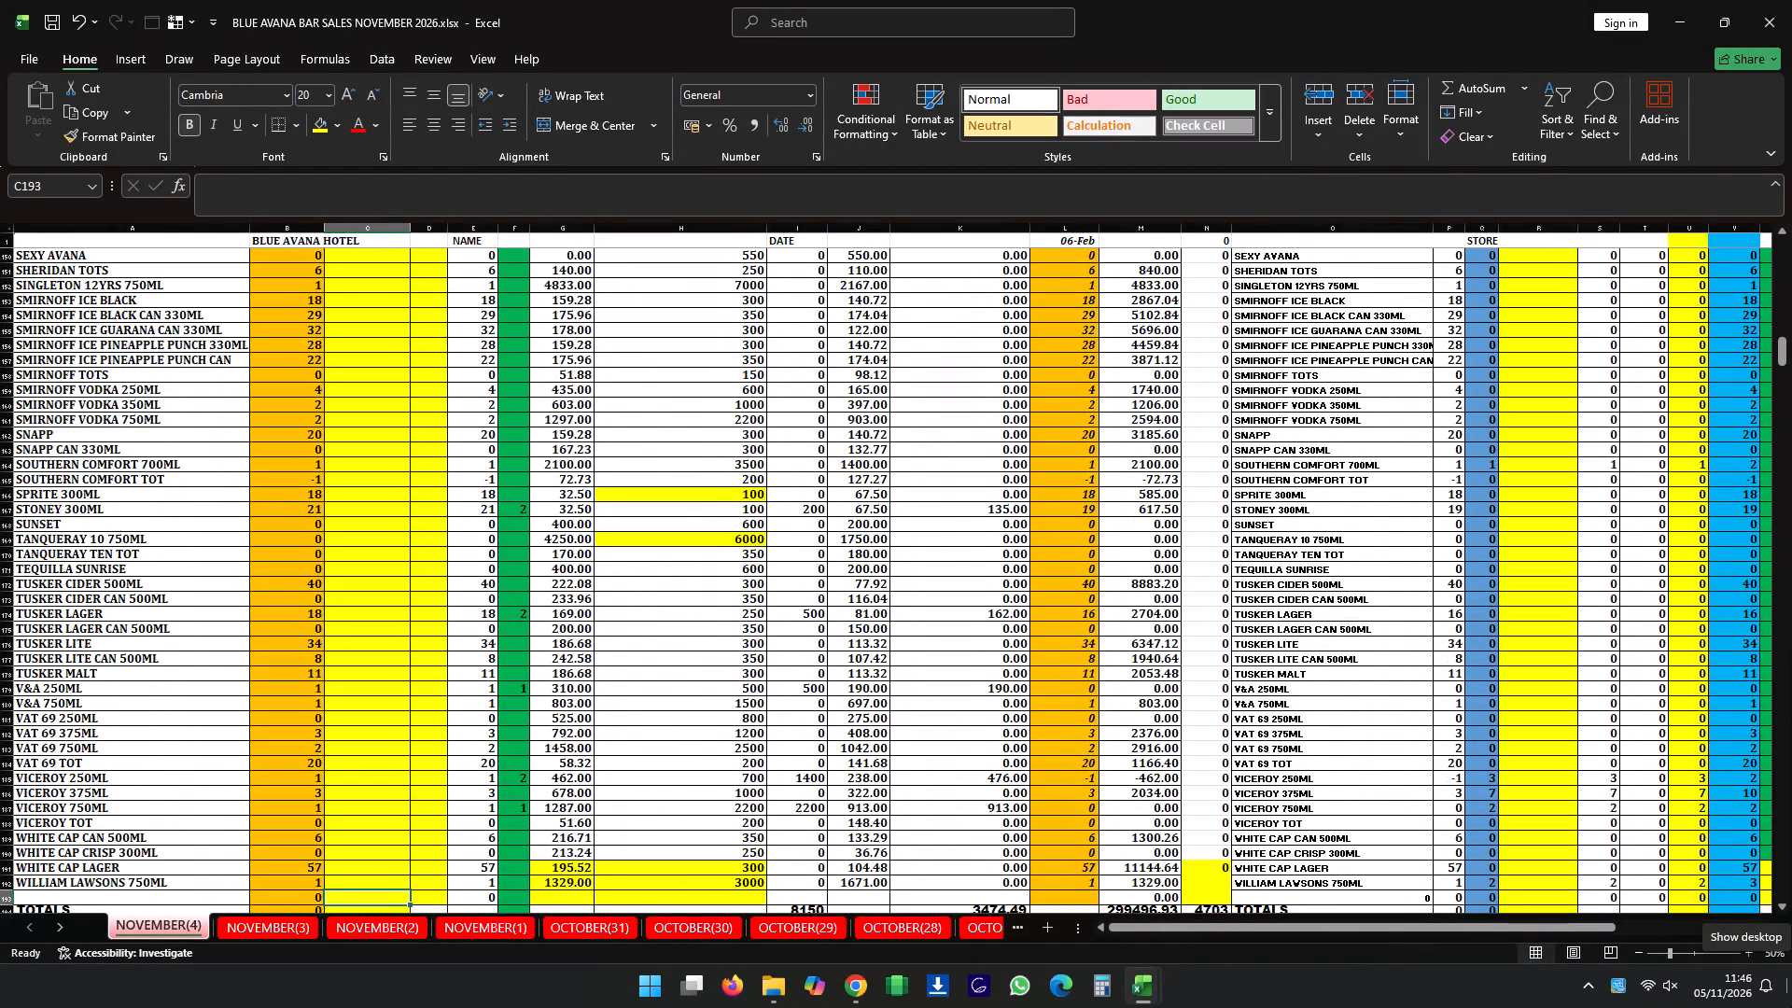
key("Up")
key("Up")
key("Up")
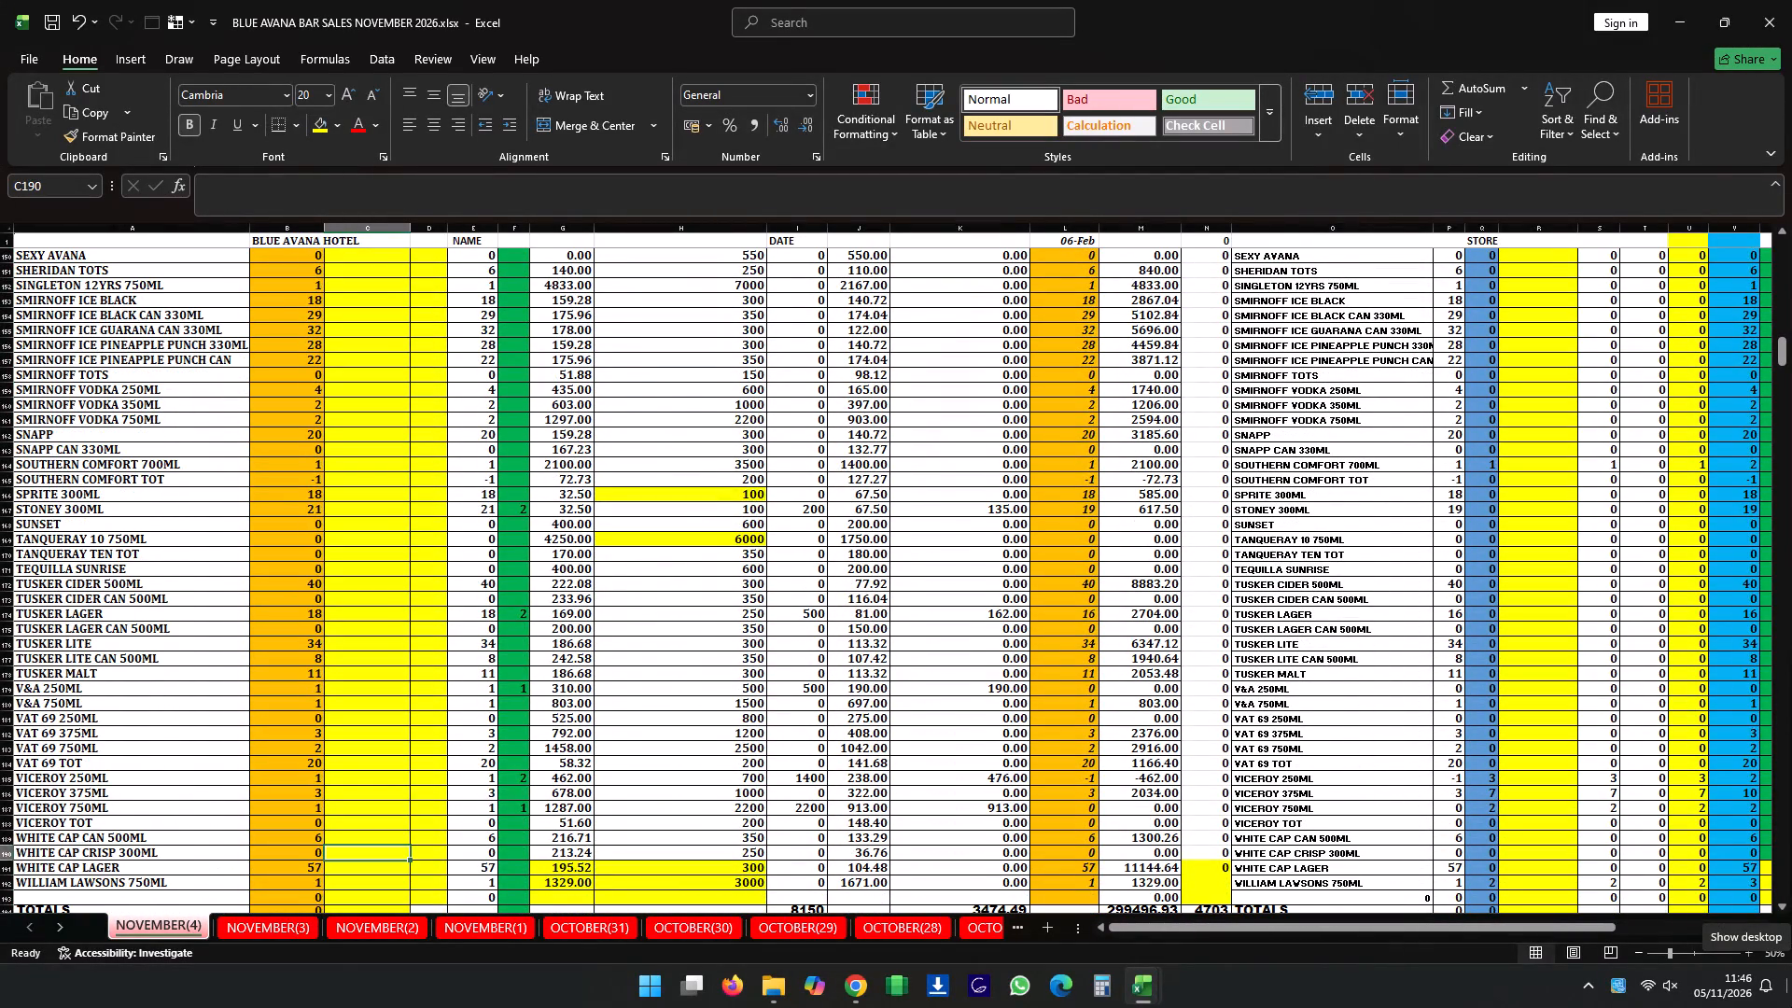
key("Up")
key("Up")
key("Up")
key("Up")
key("Up")
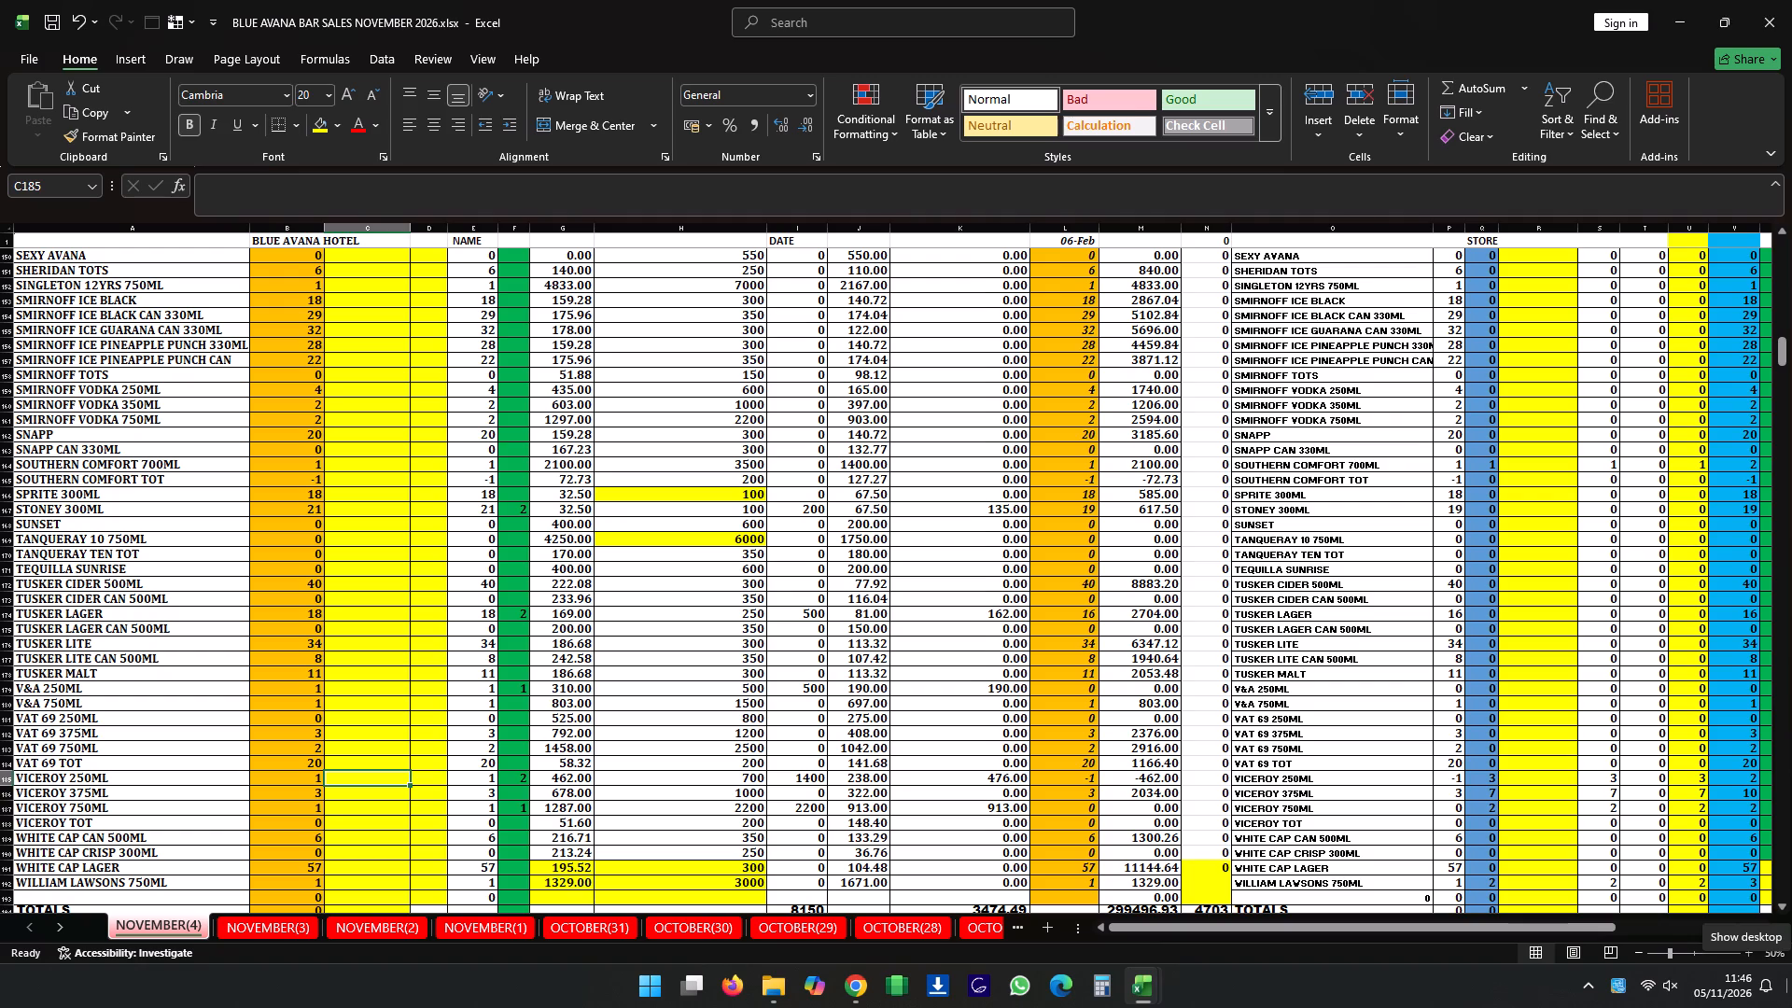
key("4")
key("Down")
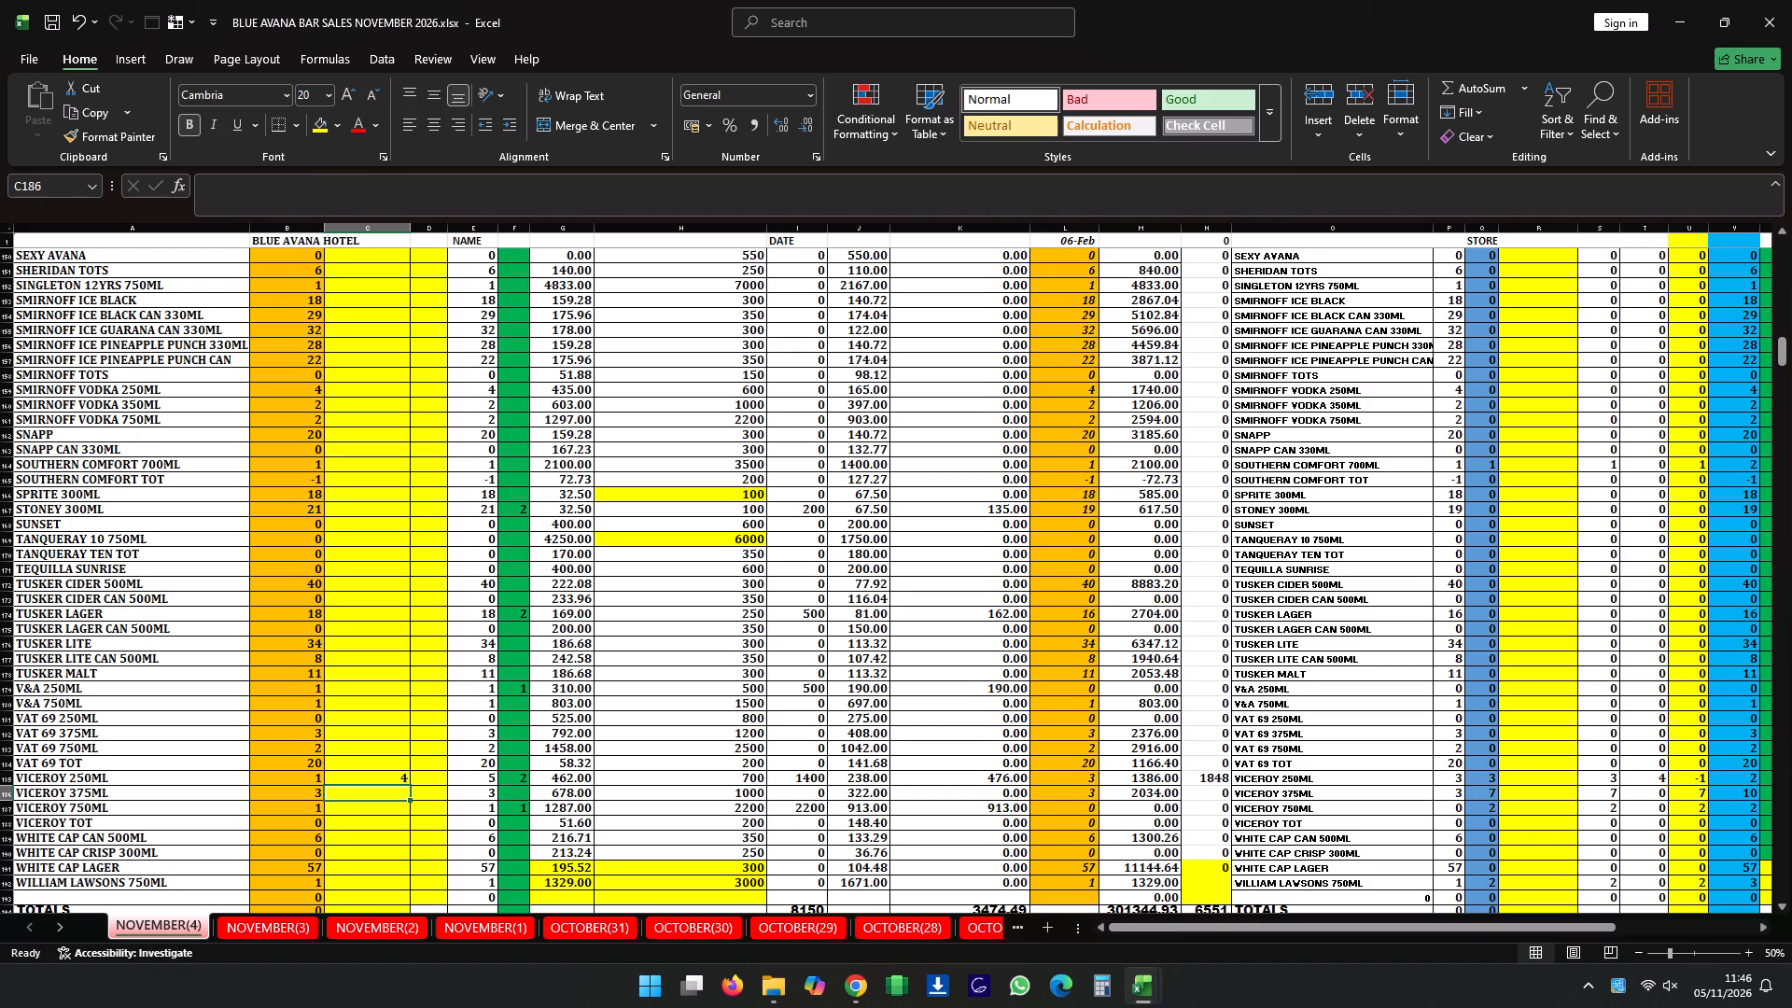
Trace VICEROY 250ML back through the earlier daily sheets and set its bar received quantity on OCTOBER(31) to 5.
left_click(280, 931)
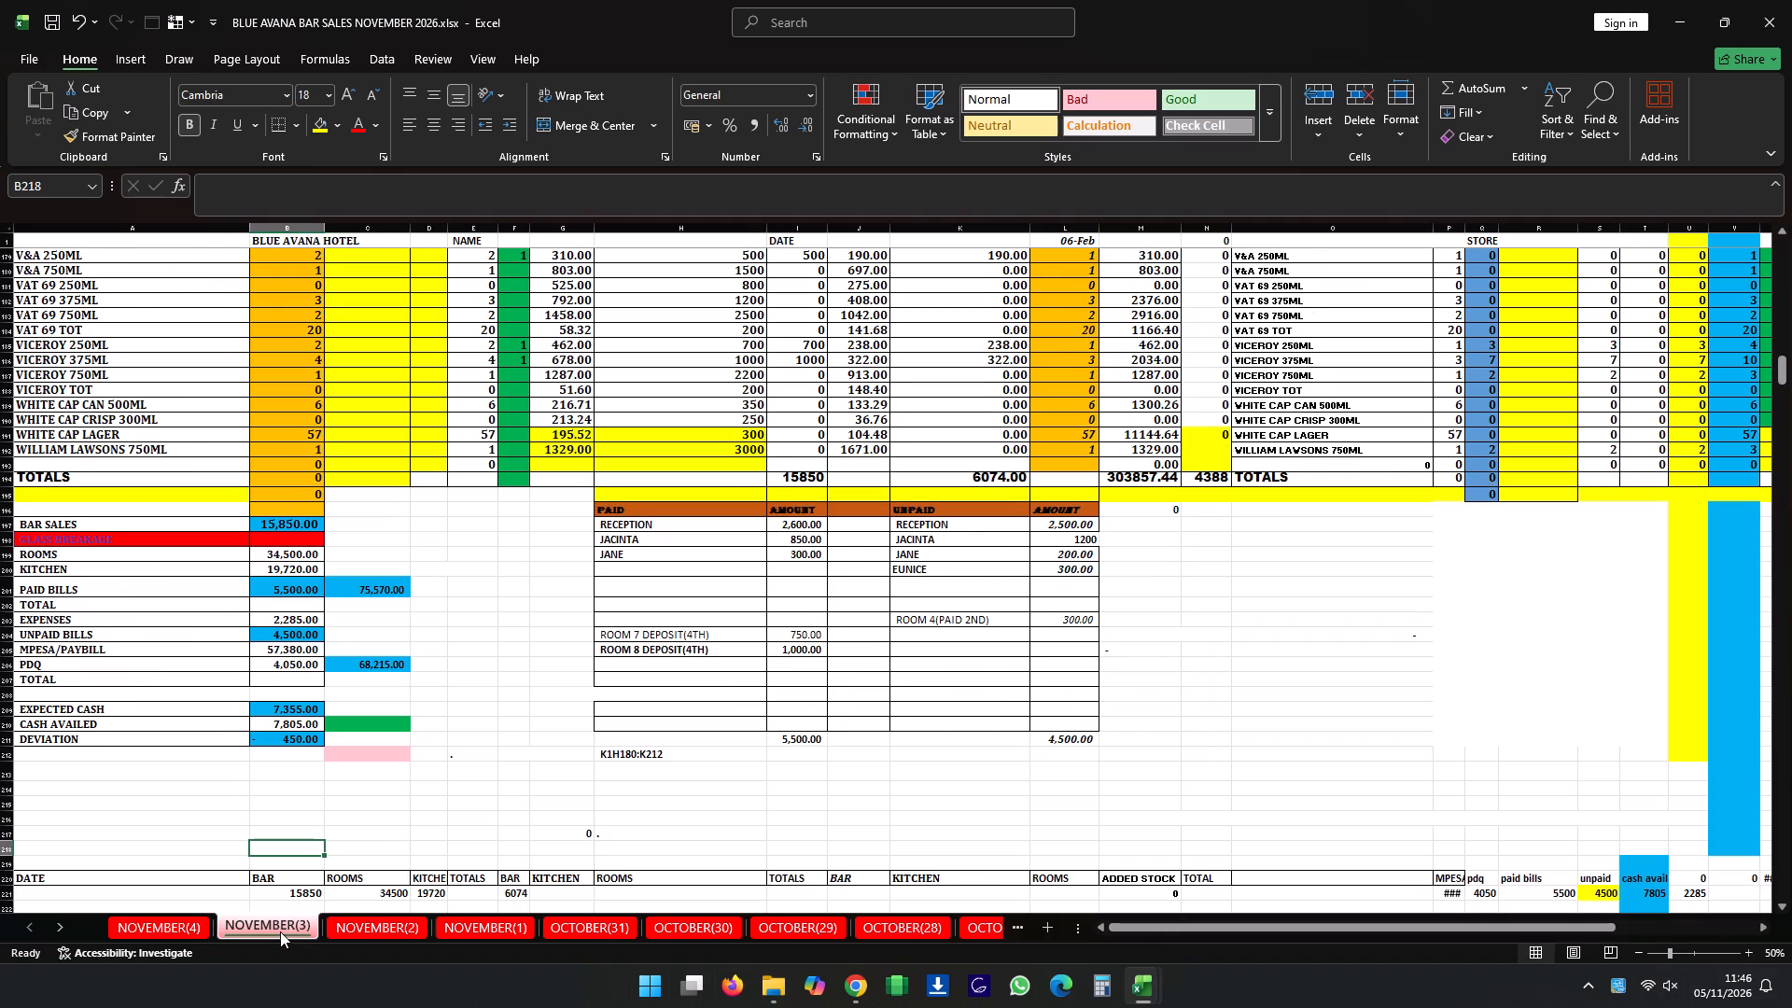
left_click(347, 915)
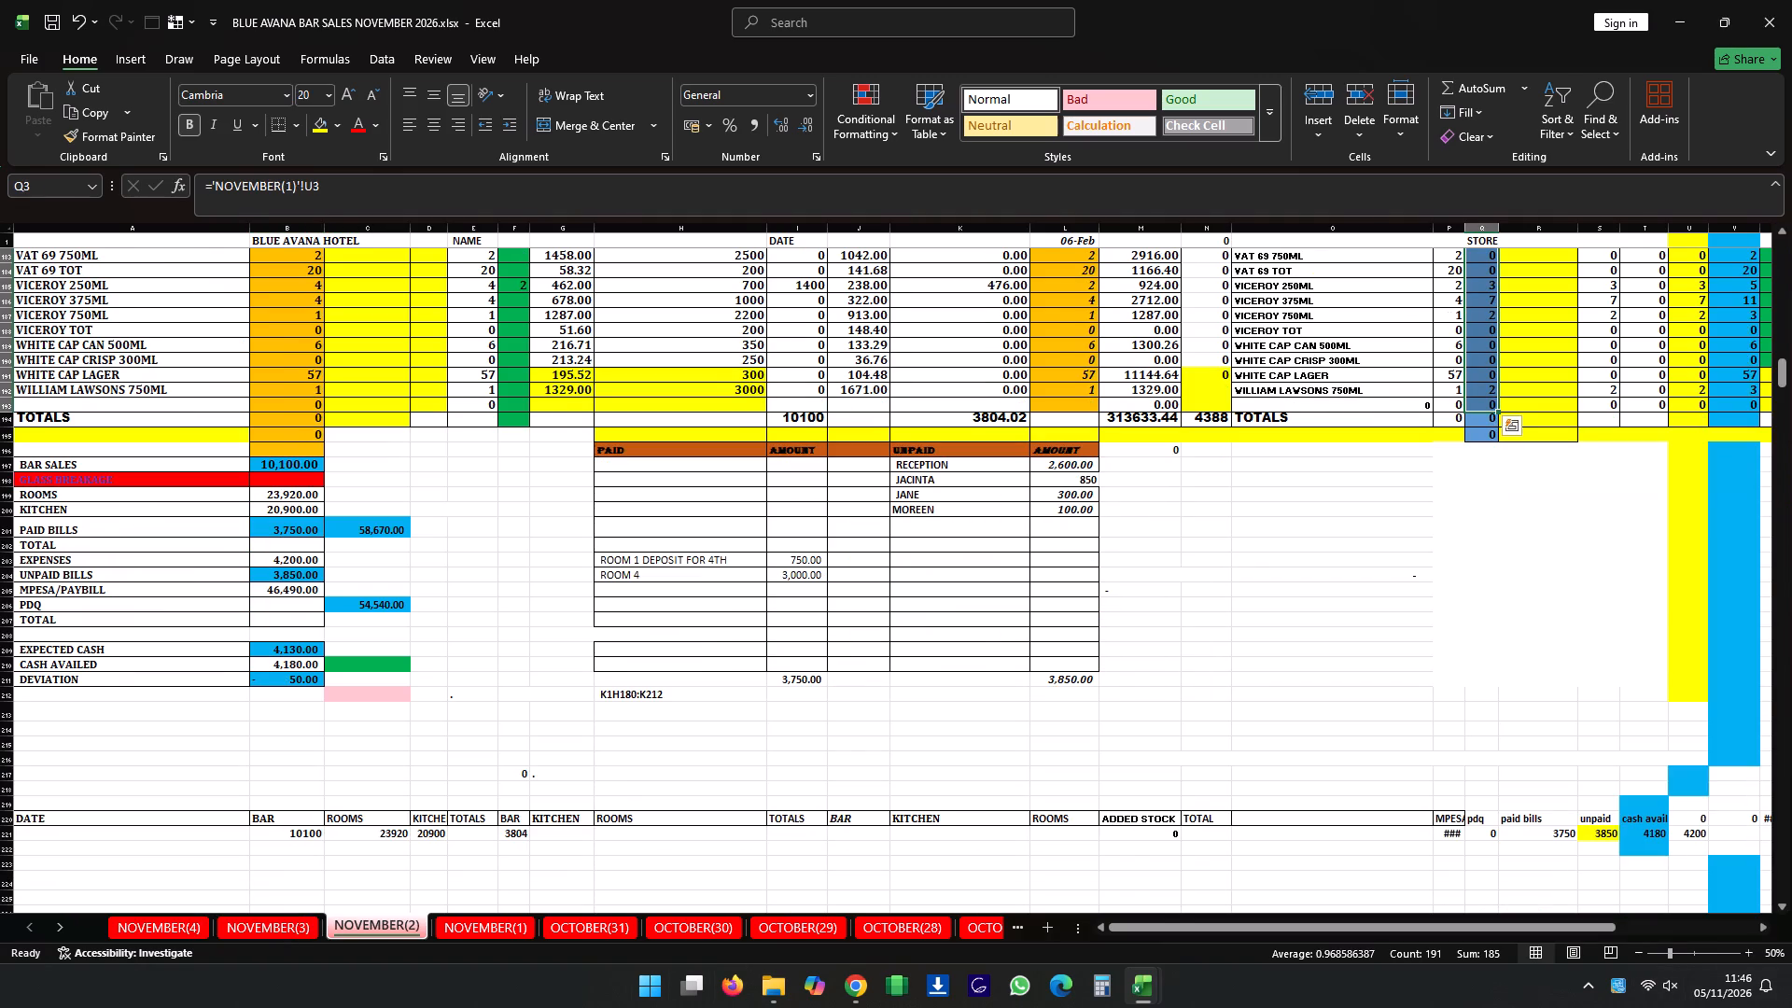
scroll(359, 873, "up", 7)
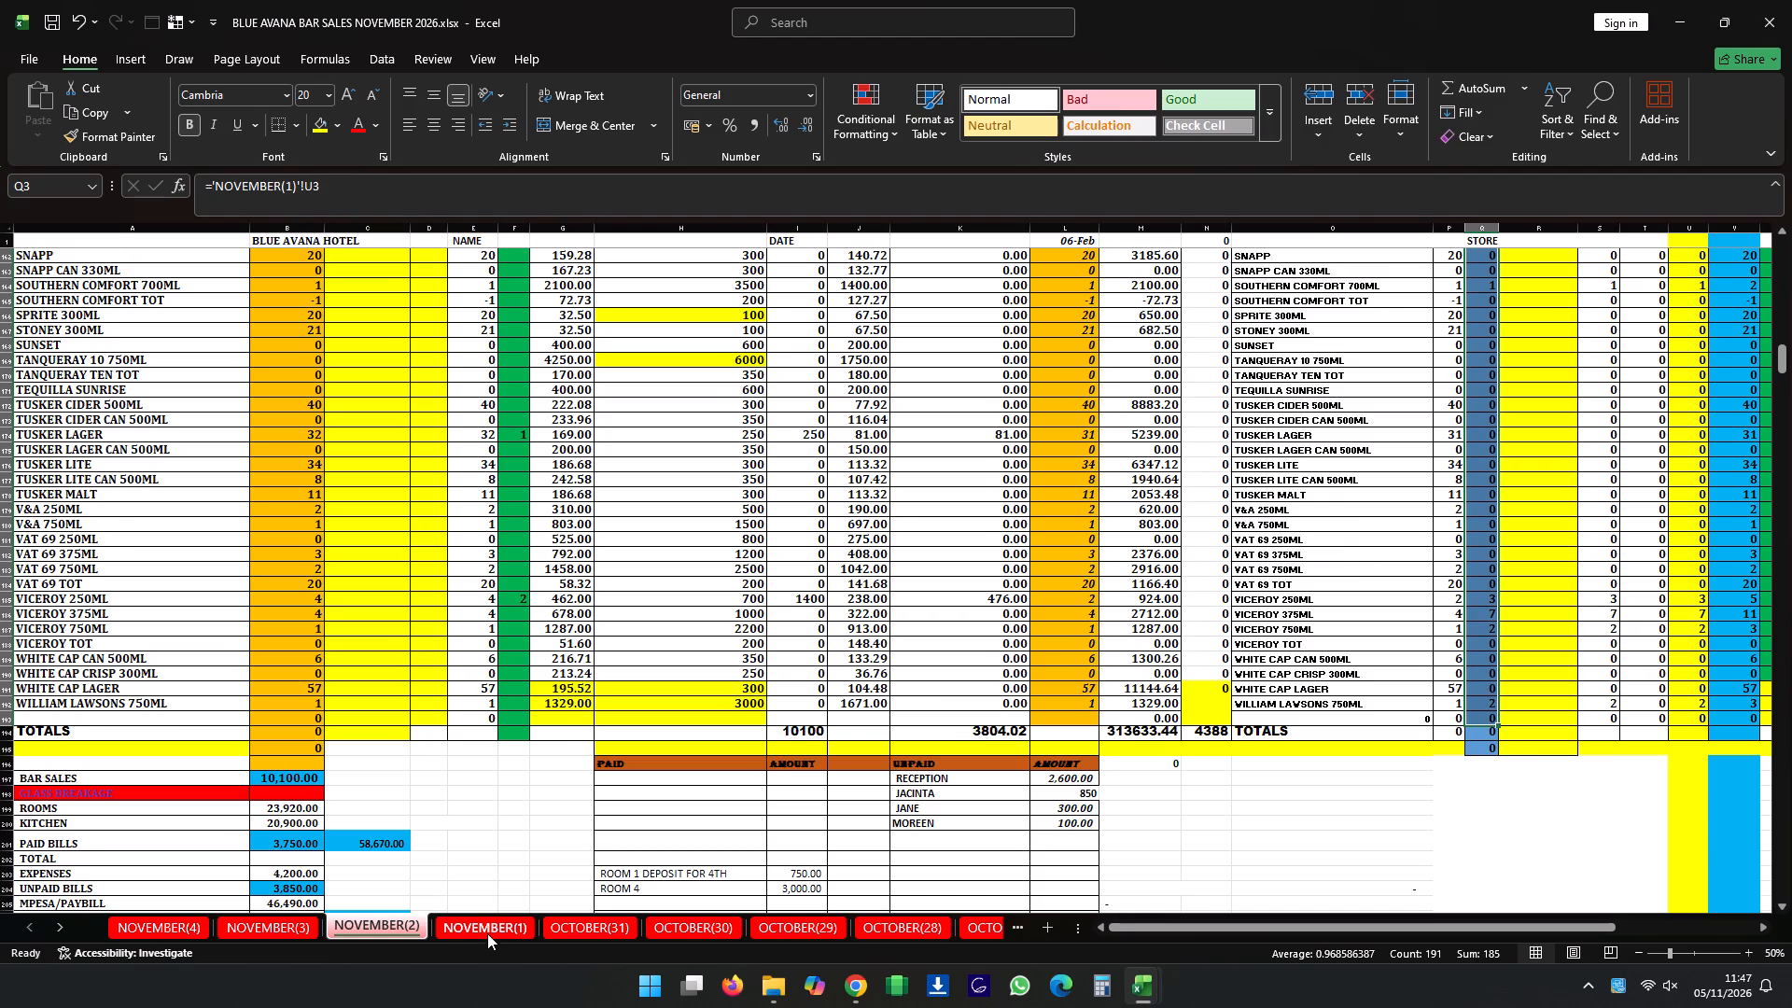
left_click(489, 927)
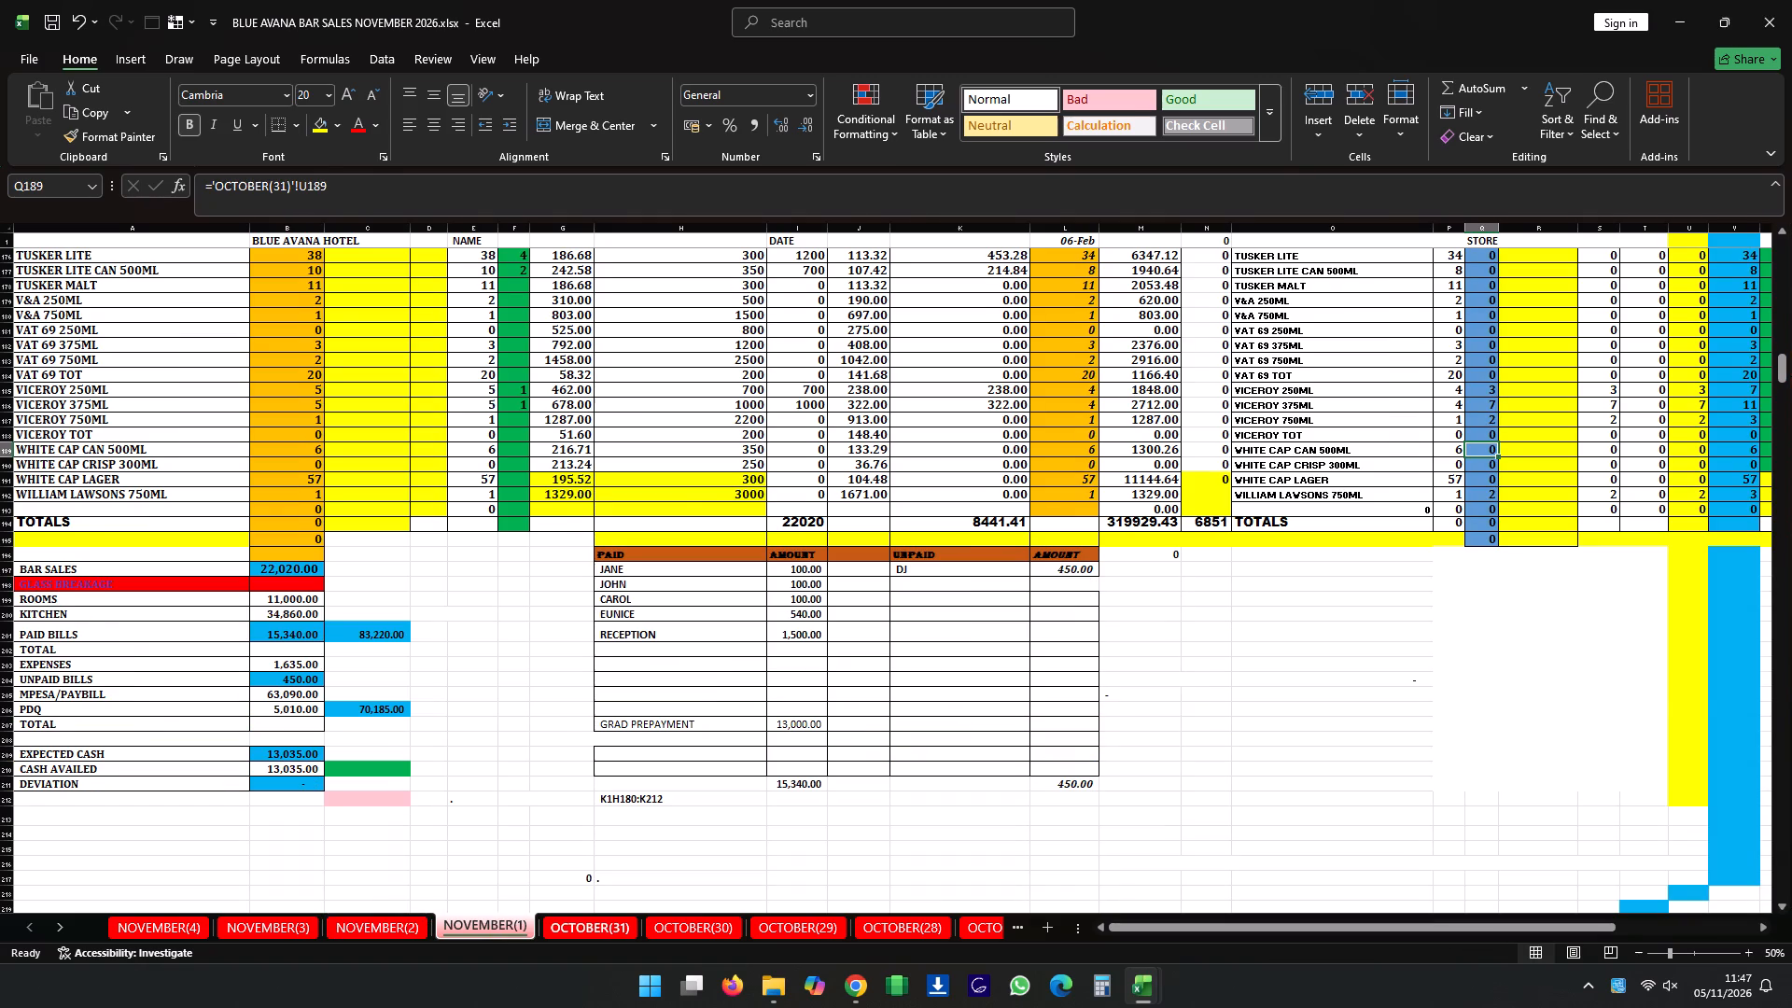
left_click(598, 924)
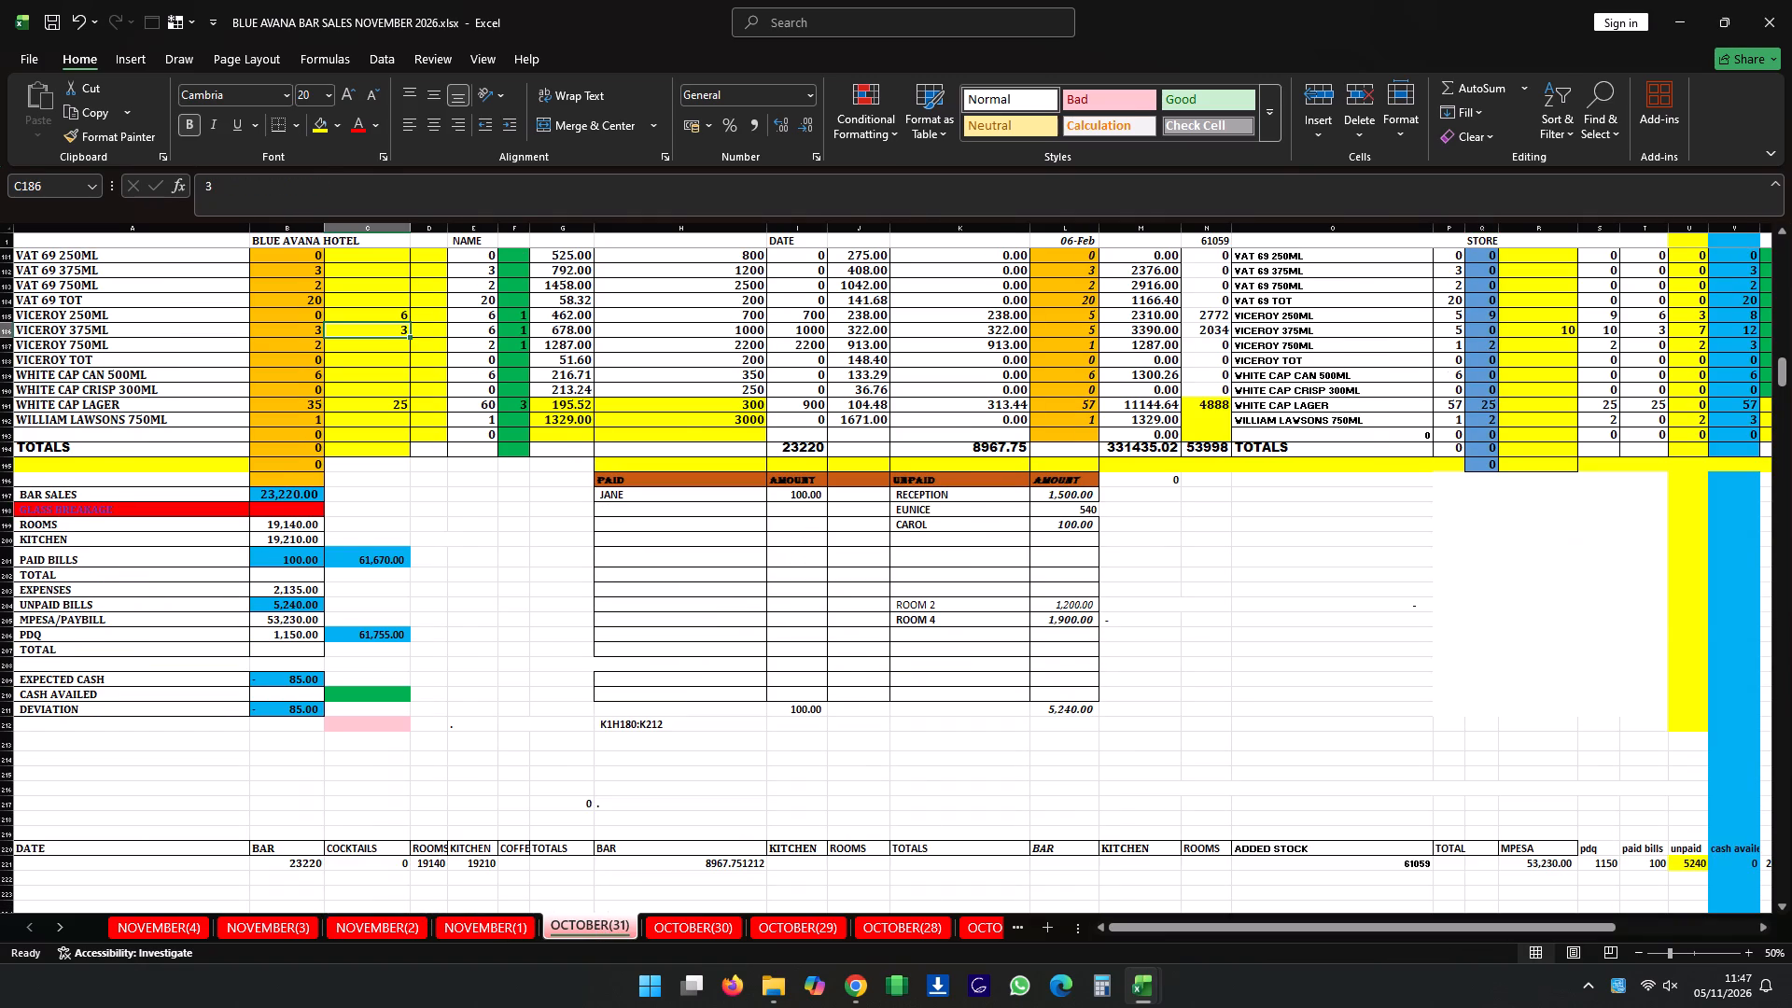
left_click(392, 314)
key("5")
key("Return")
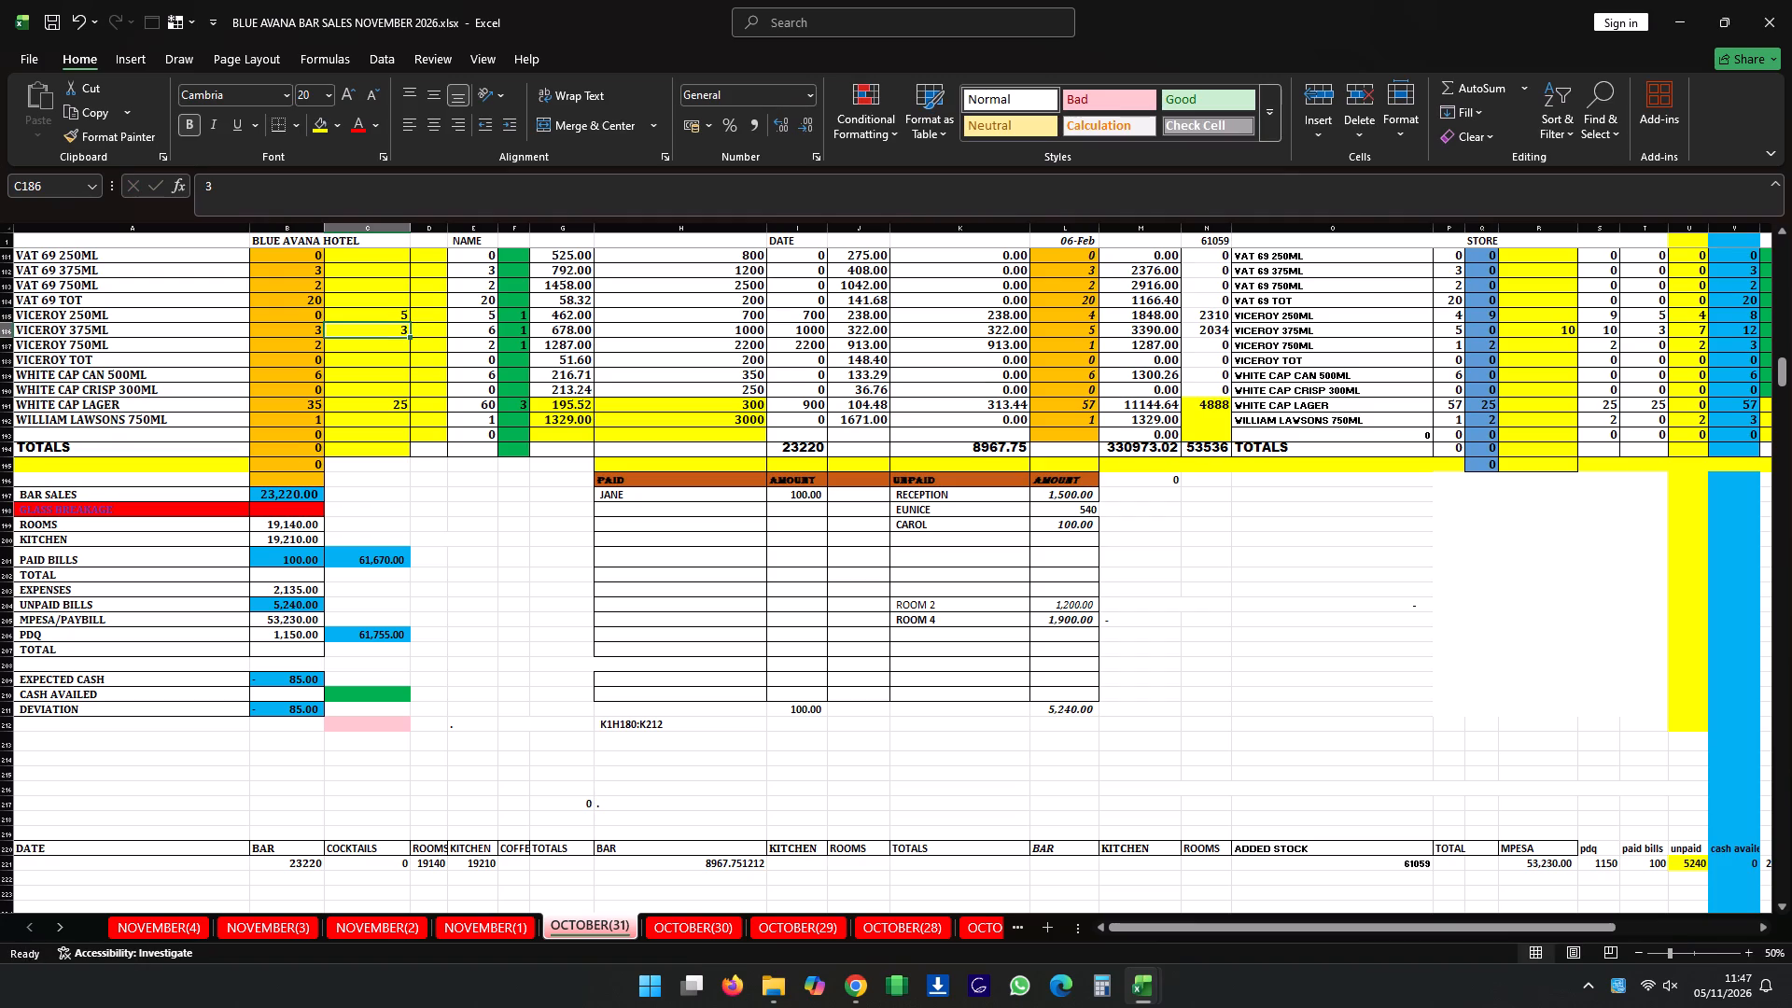
Return to the NOVEMBER(4) sheet and review the bar and store stock up to the start of the item list.
left_click(150, 927)
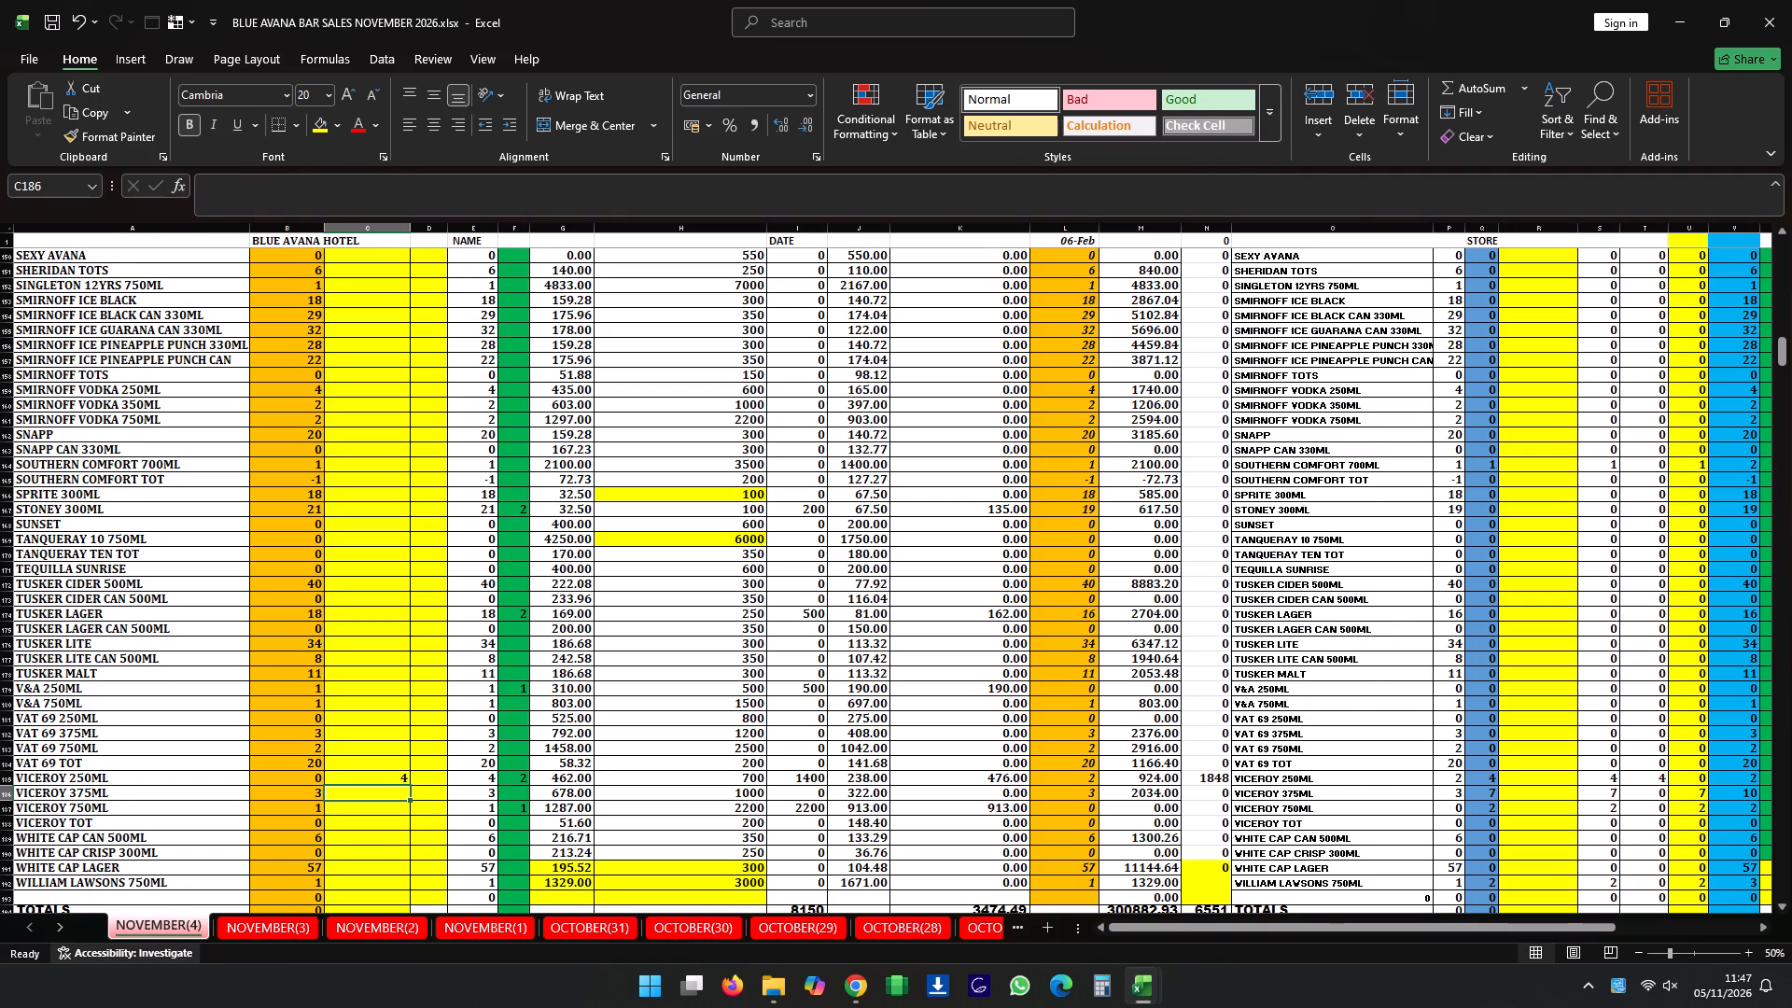
scroll(367, 242, "up", 3)
scroll(381, 249, "down", 2)
scroll(392, 256, "up", 12)
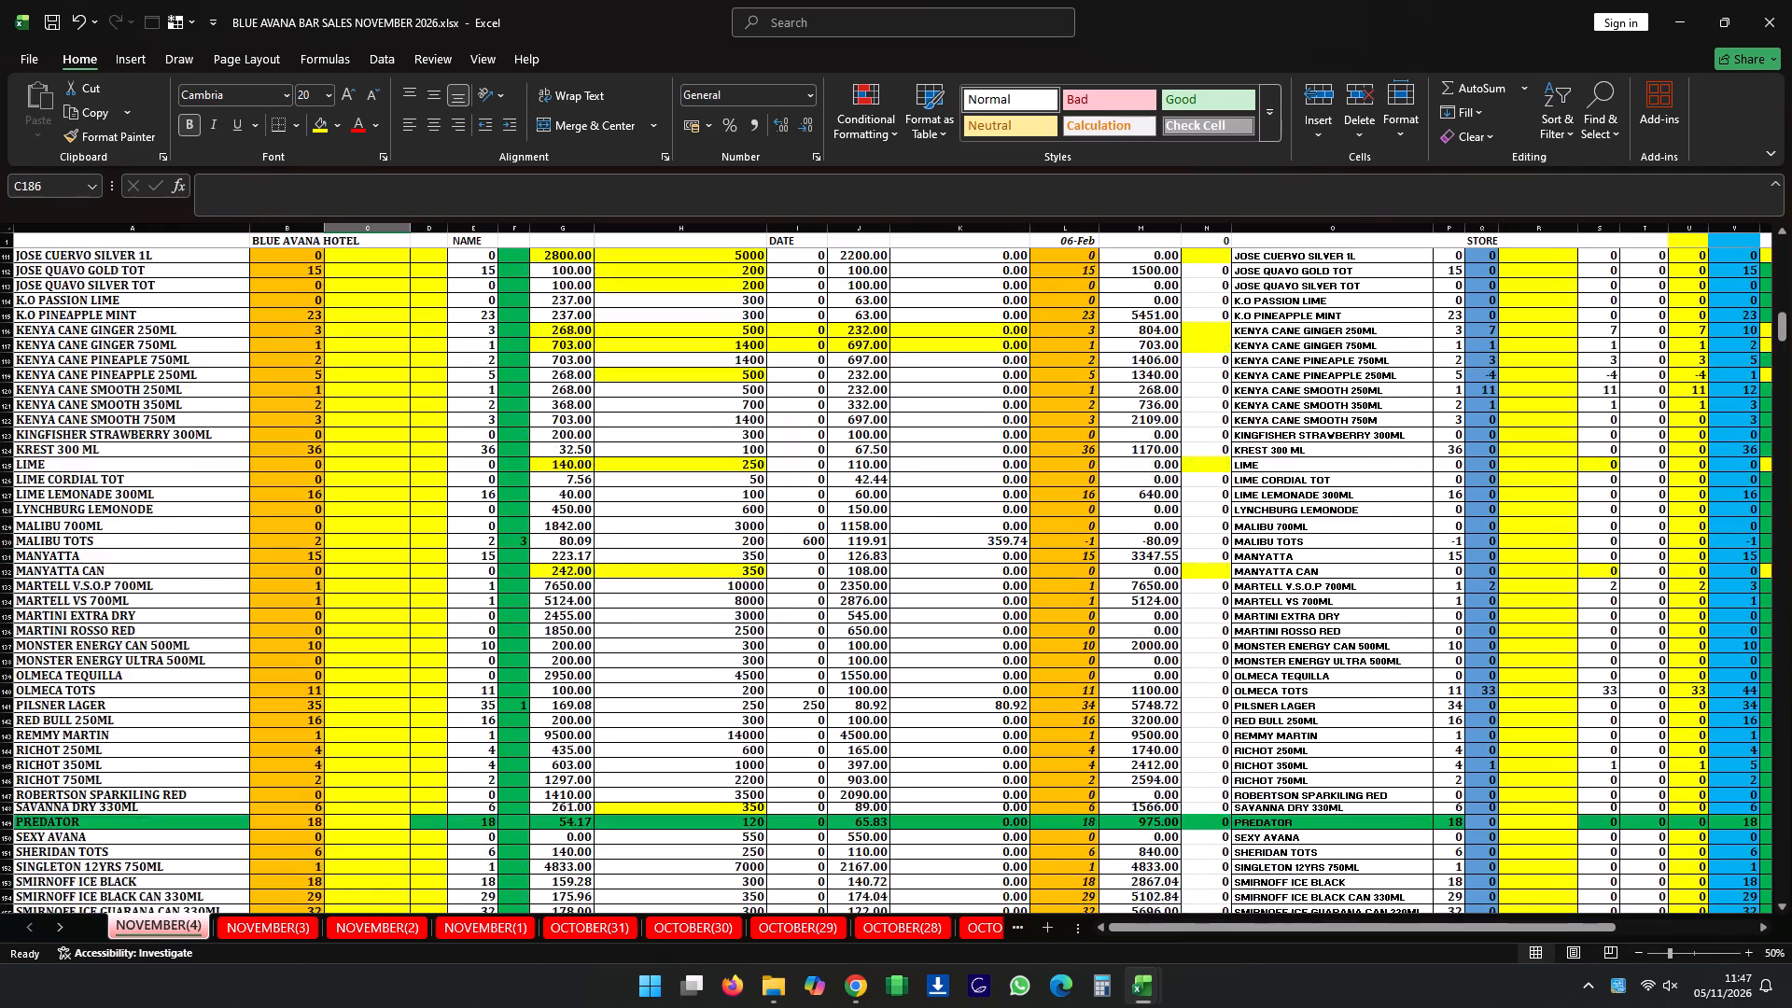
scroll(406, 260, "up", 20)
scroll(406, 260, "up", 7)
scroll(801, 371, "up", 5)
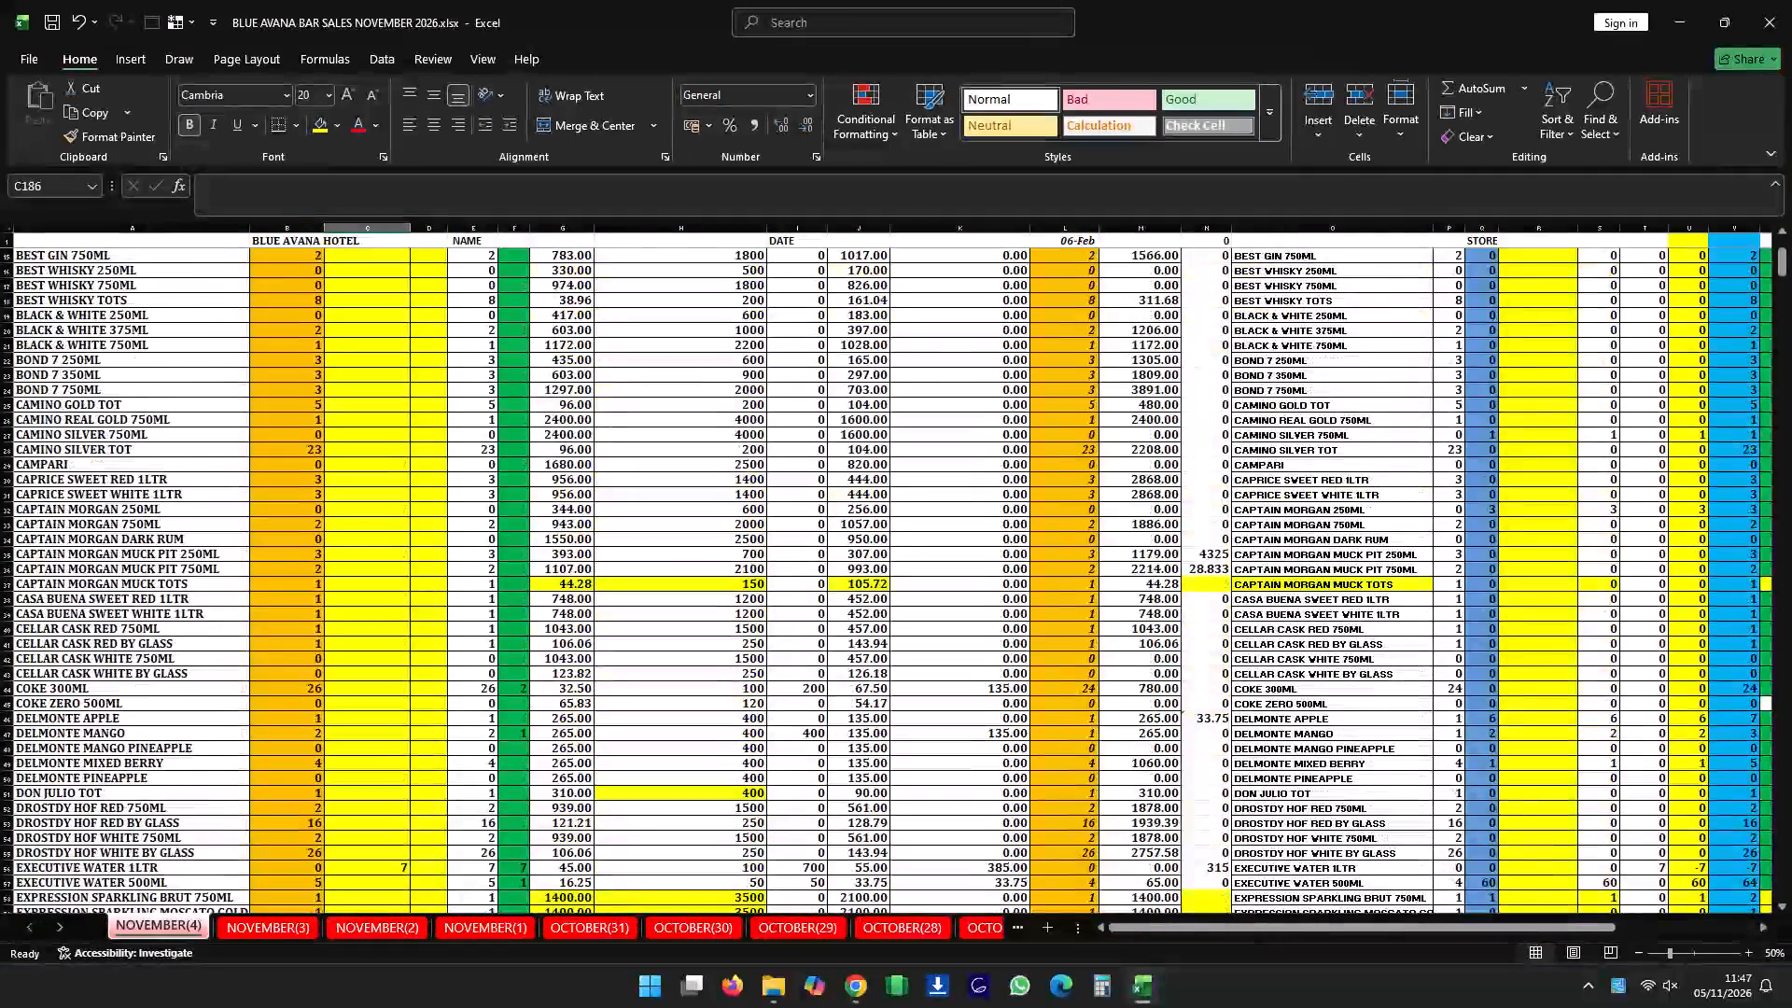
scroll(959, 396, "up", 7)
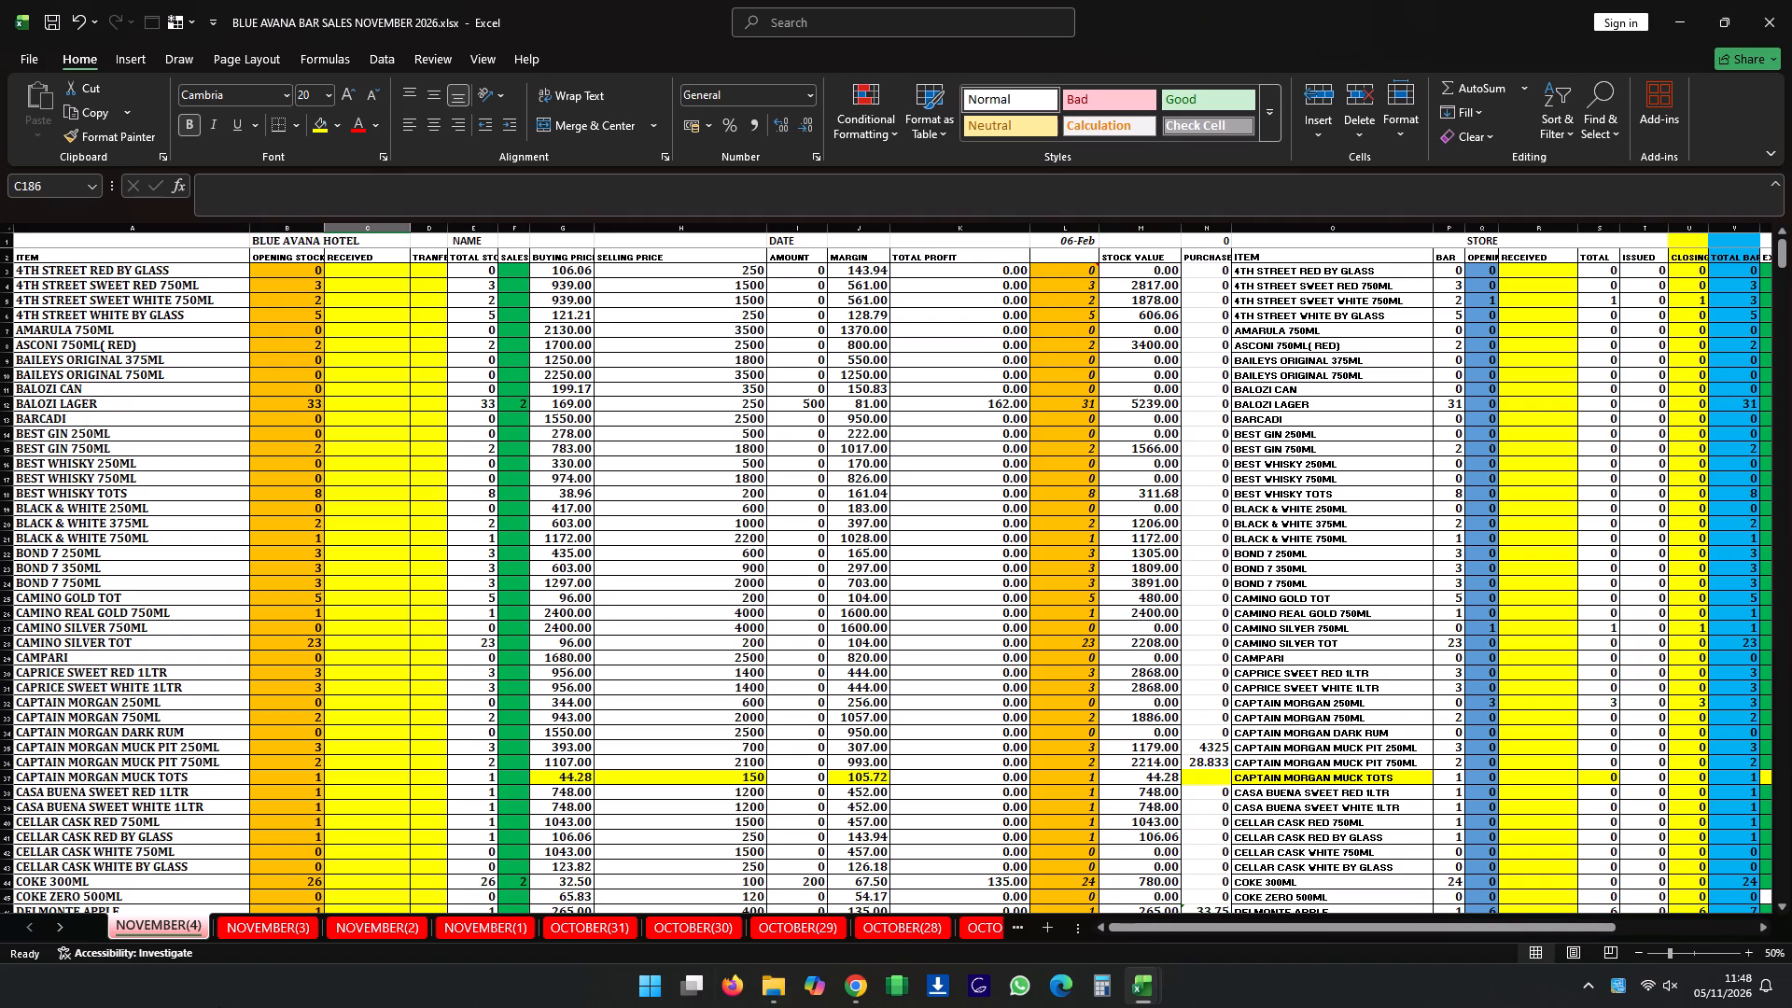
Open the OCTOBER(13) daily sheet at the start of its item list.
triple_click(56, 924)
triple_click(56, 924)
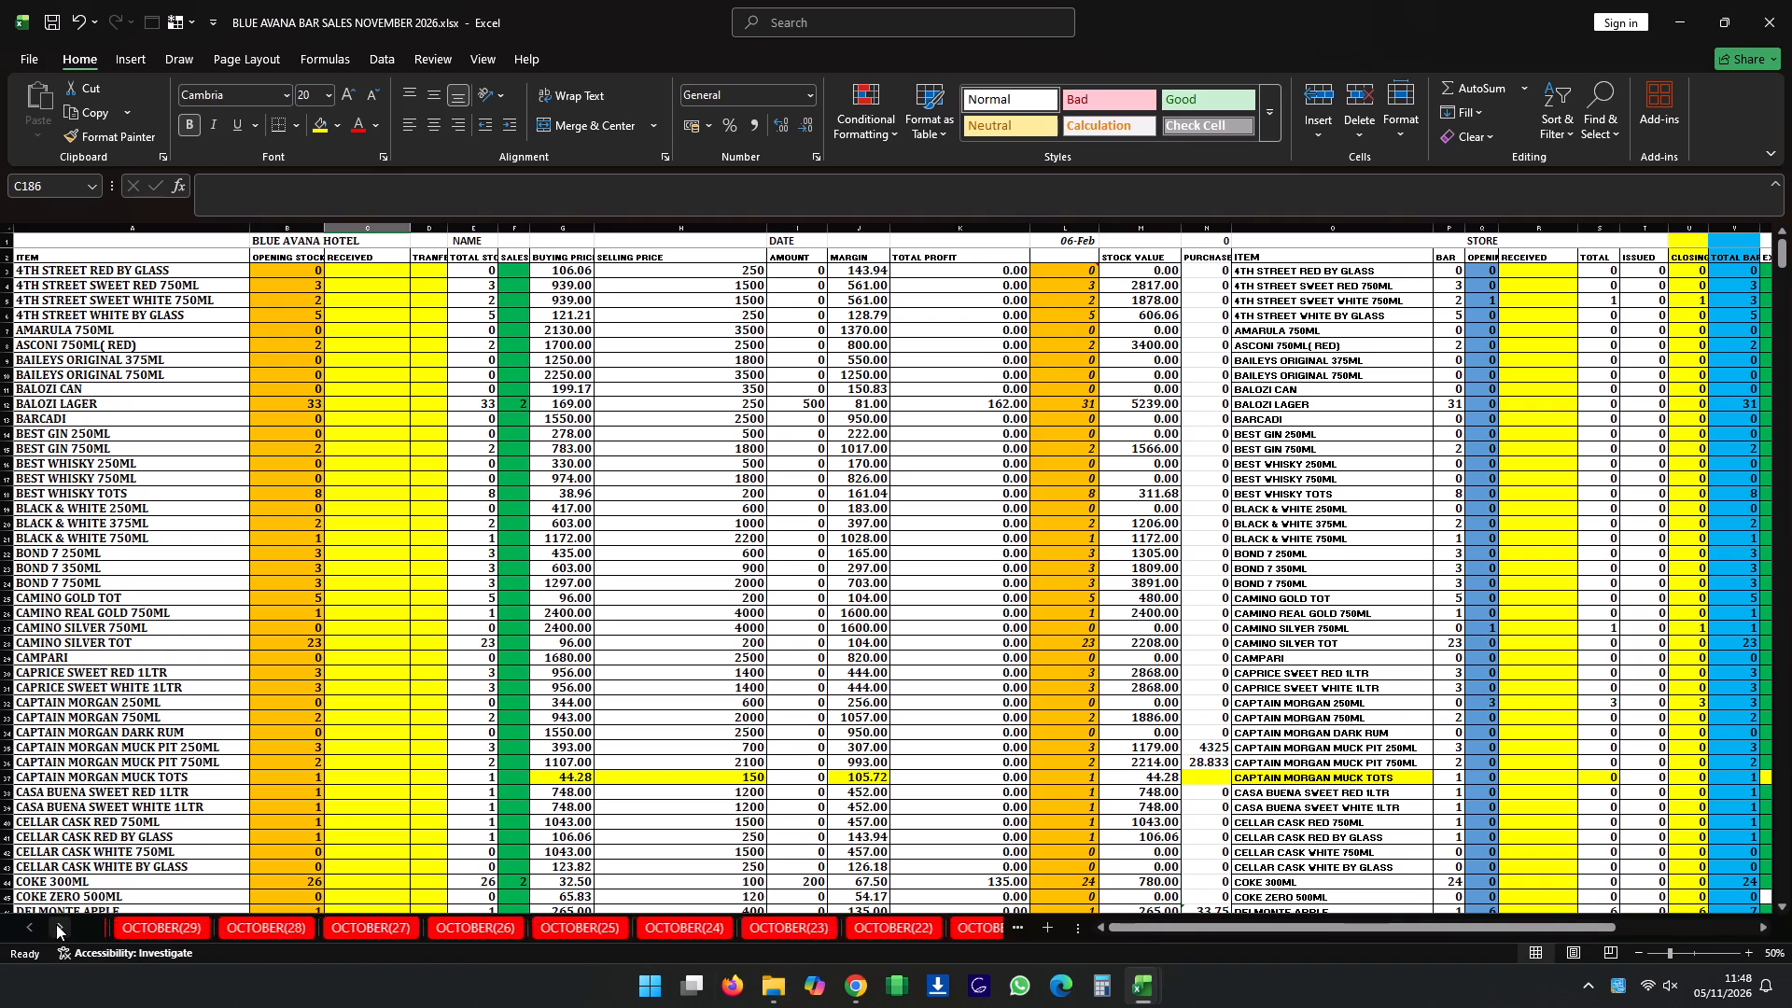
triple_click(56, 924)
triple_click(56, 924)
double_click(56, 925)
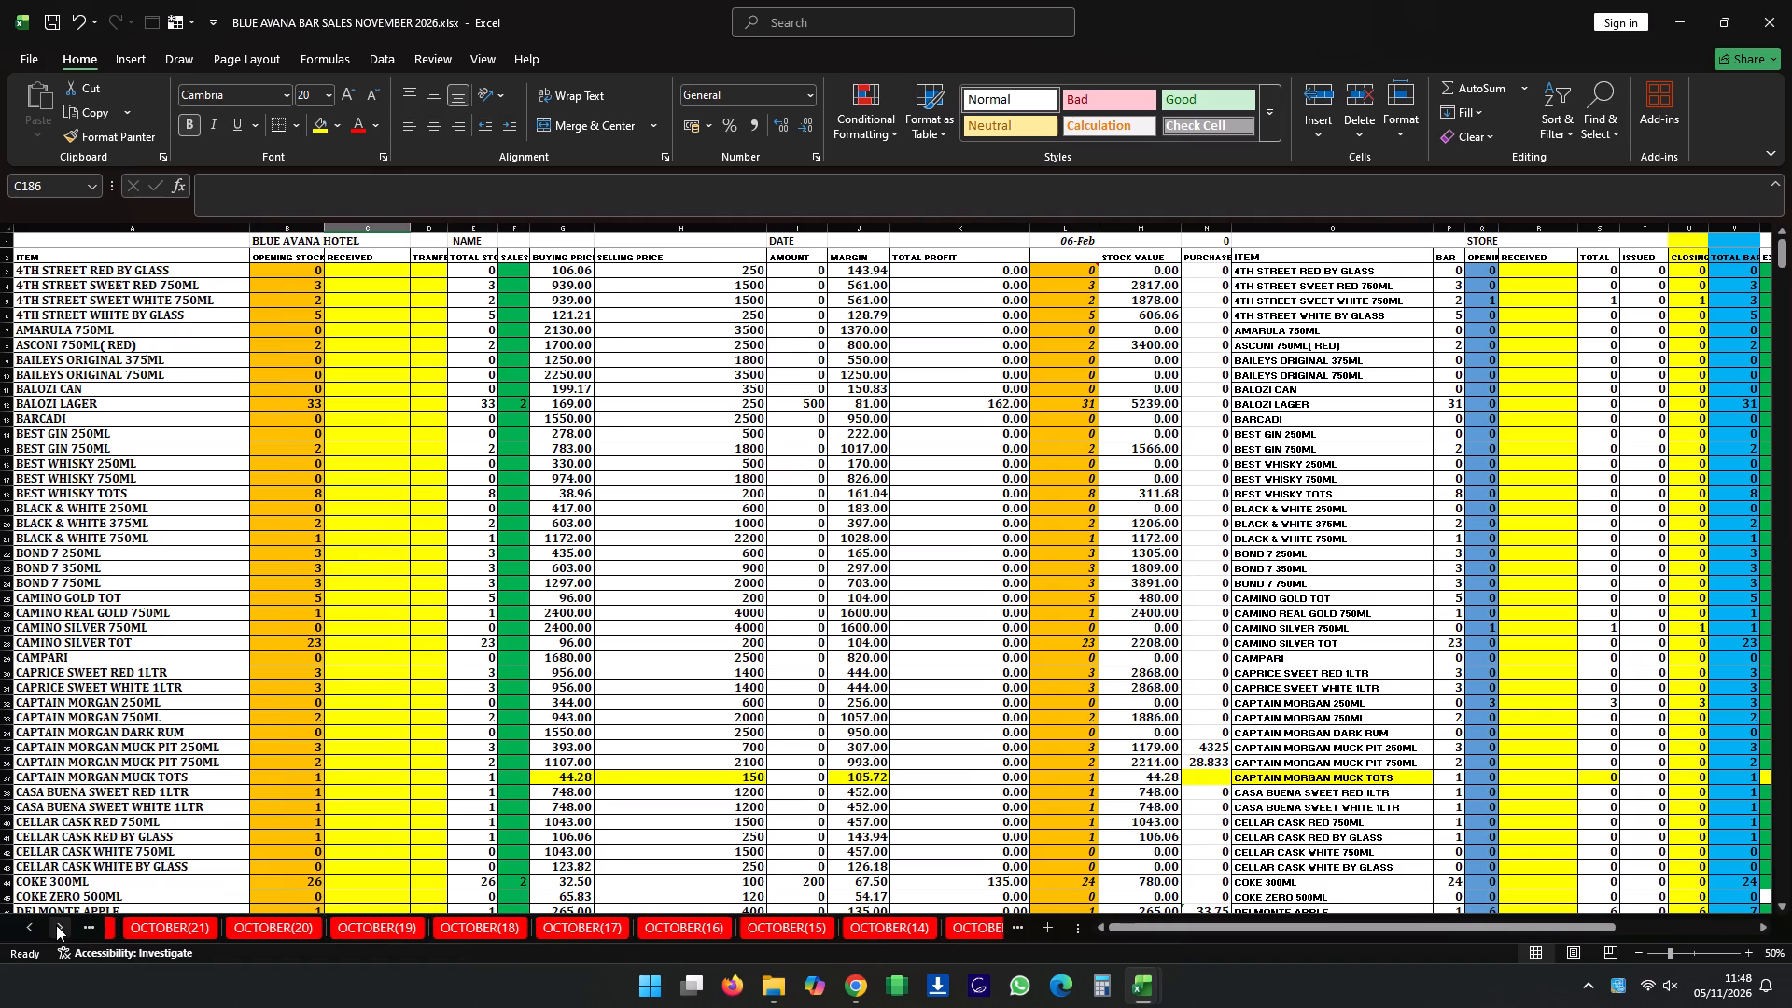
left_click(56, 925)
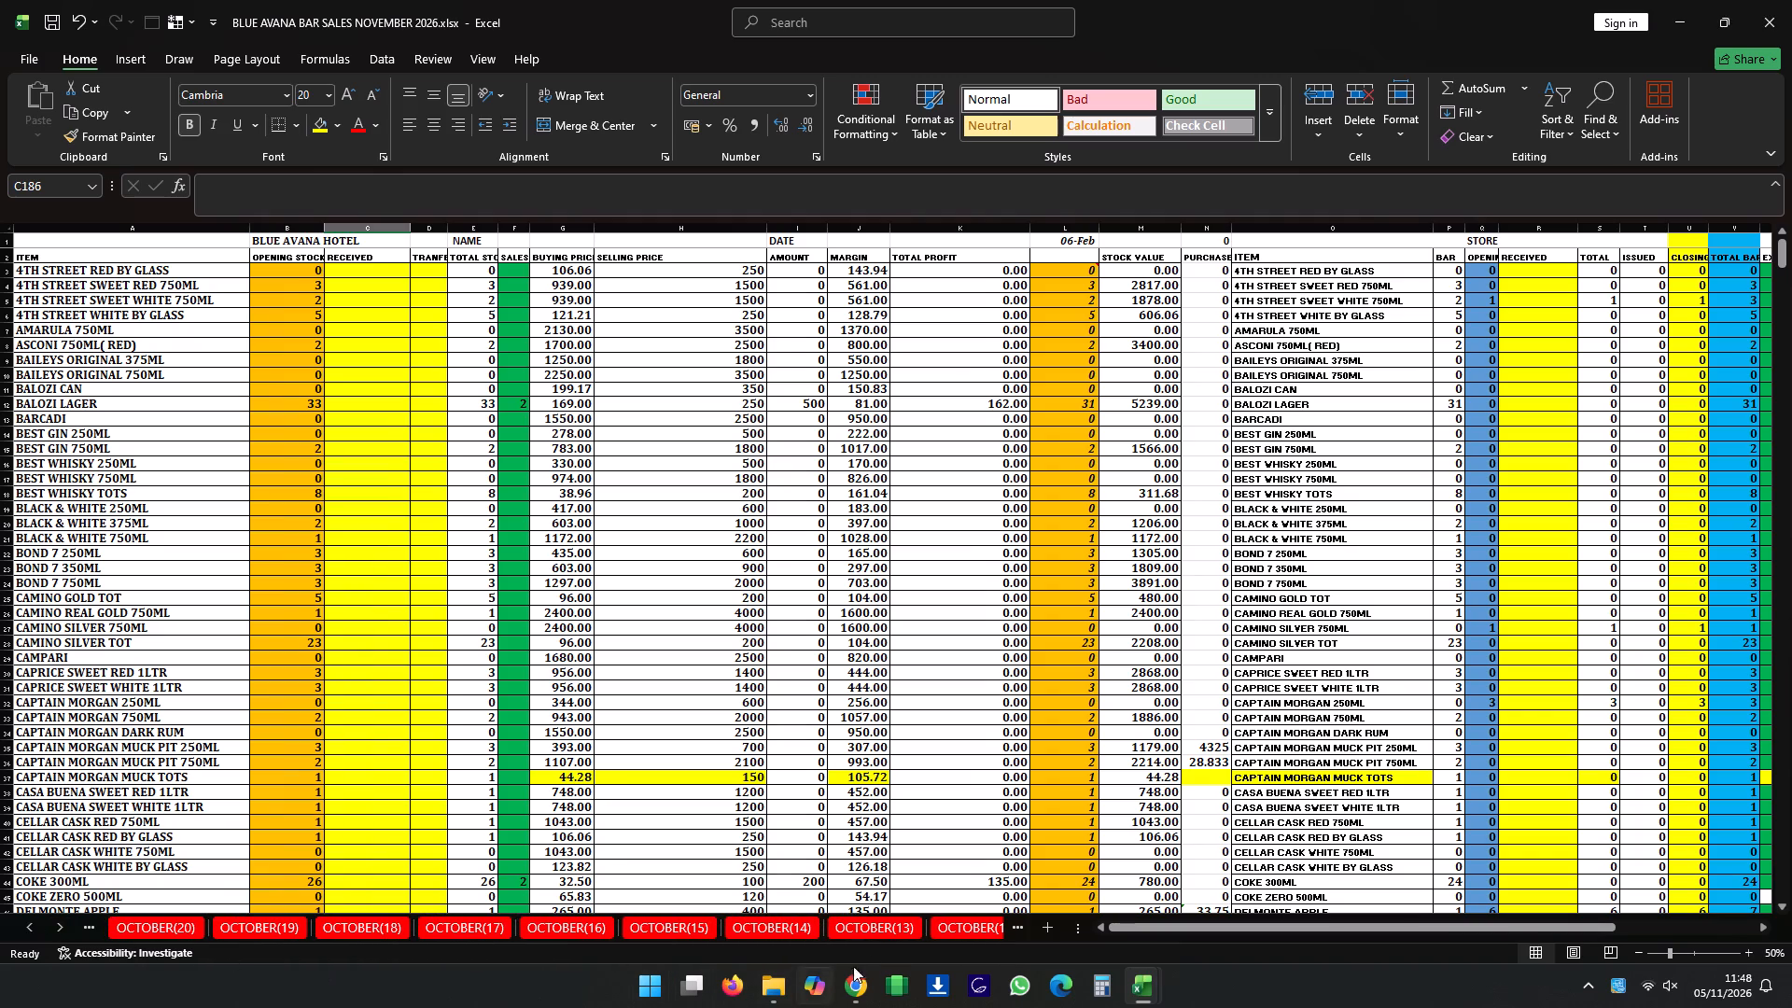
left_click(884, 931)
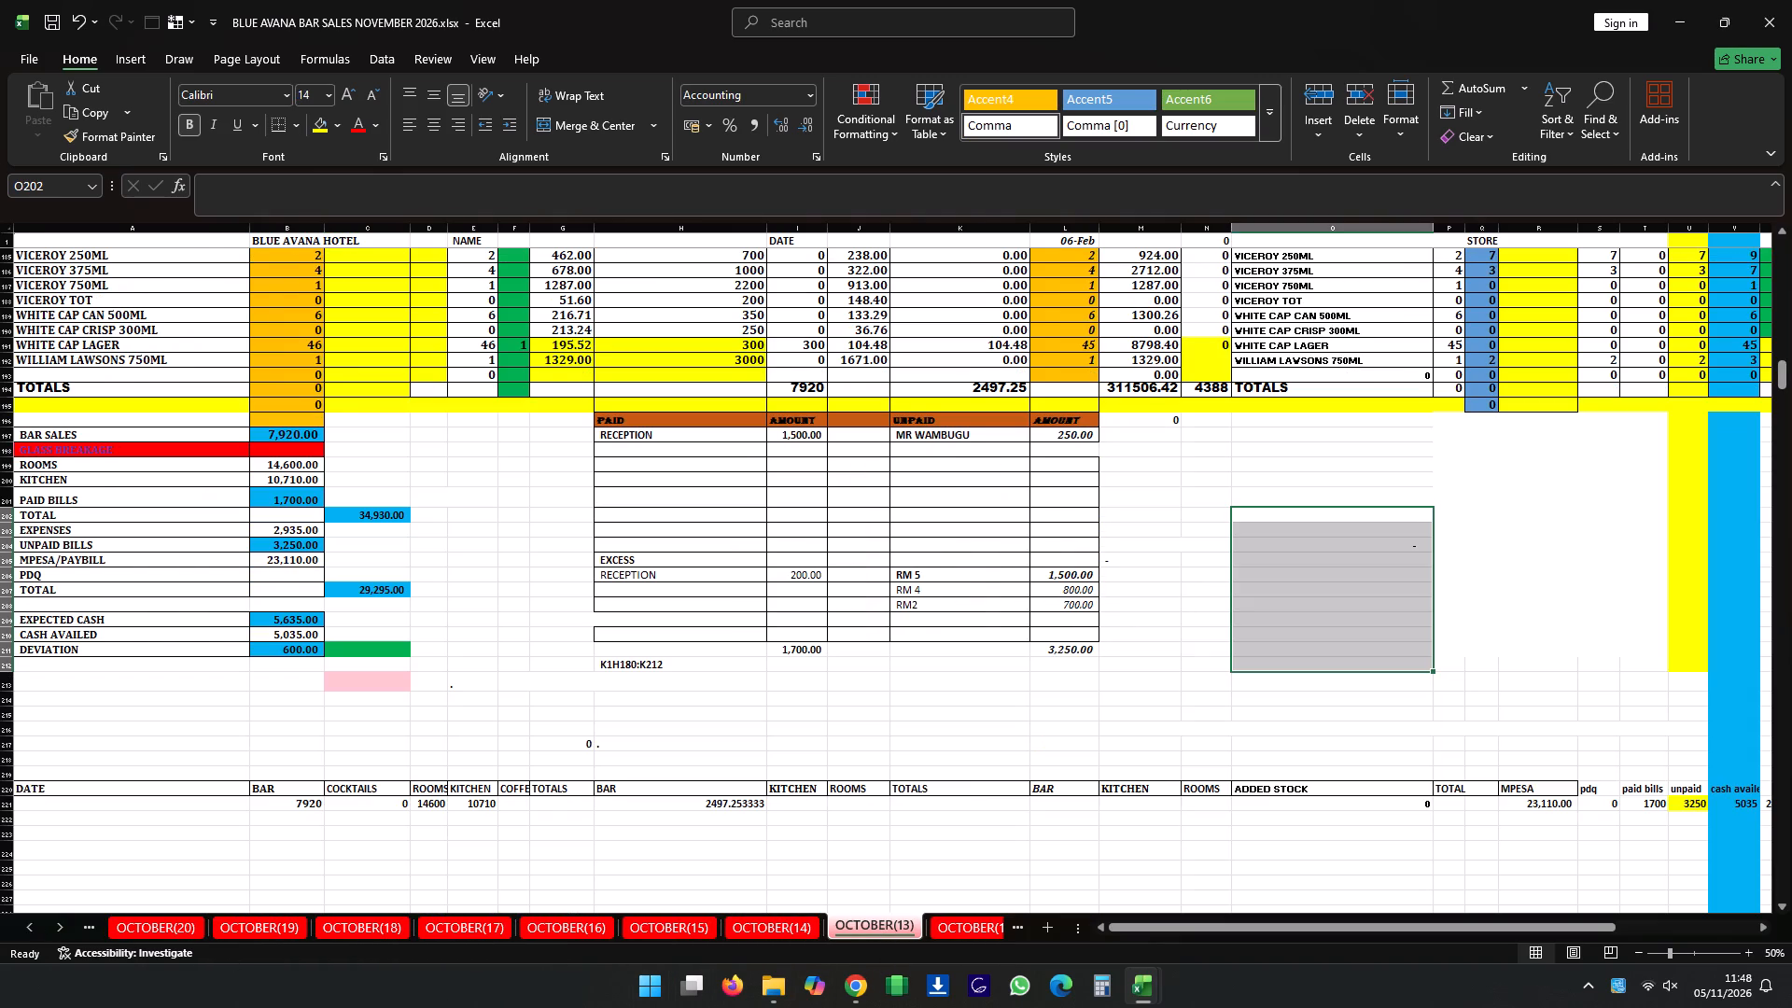
scroll(688, 652, "up", 18)
scroll(658, 659, "up", 6)
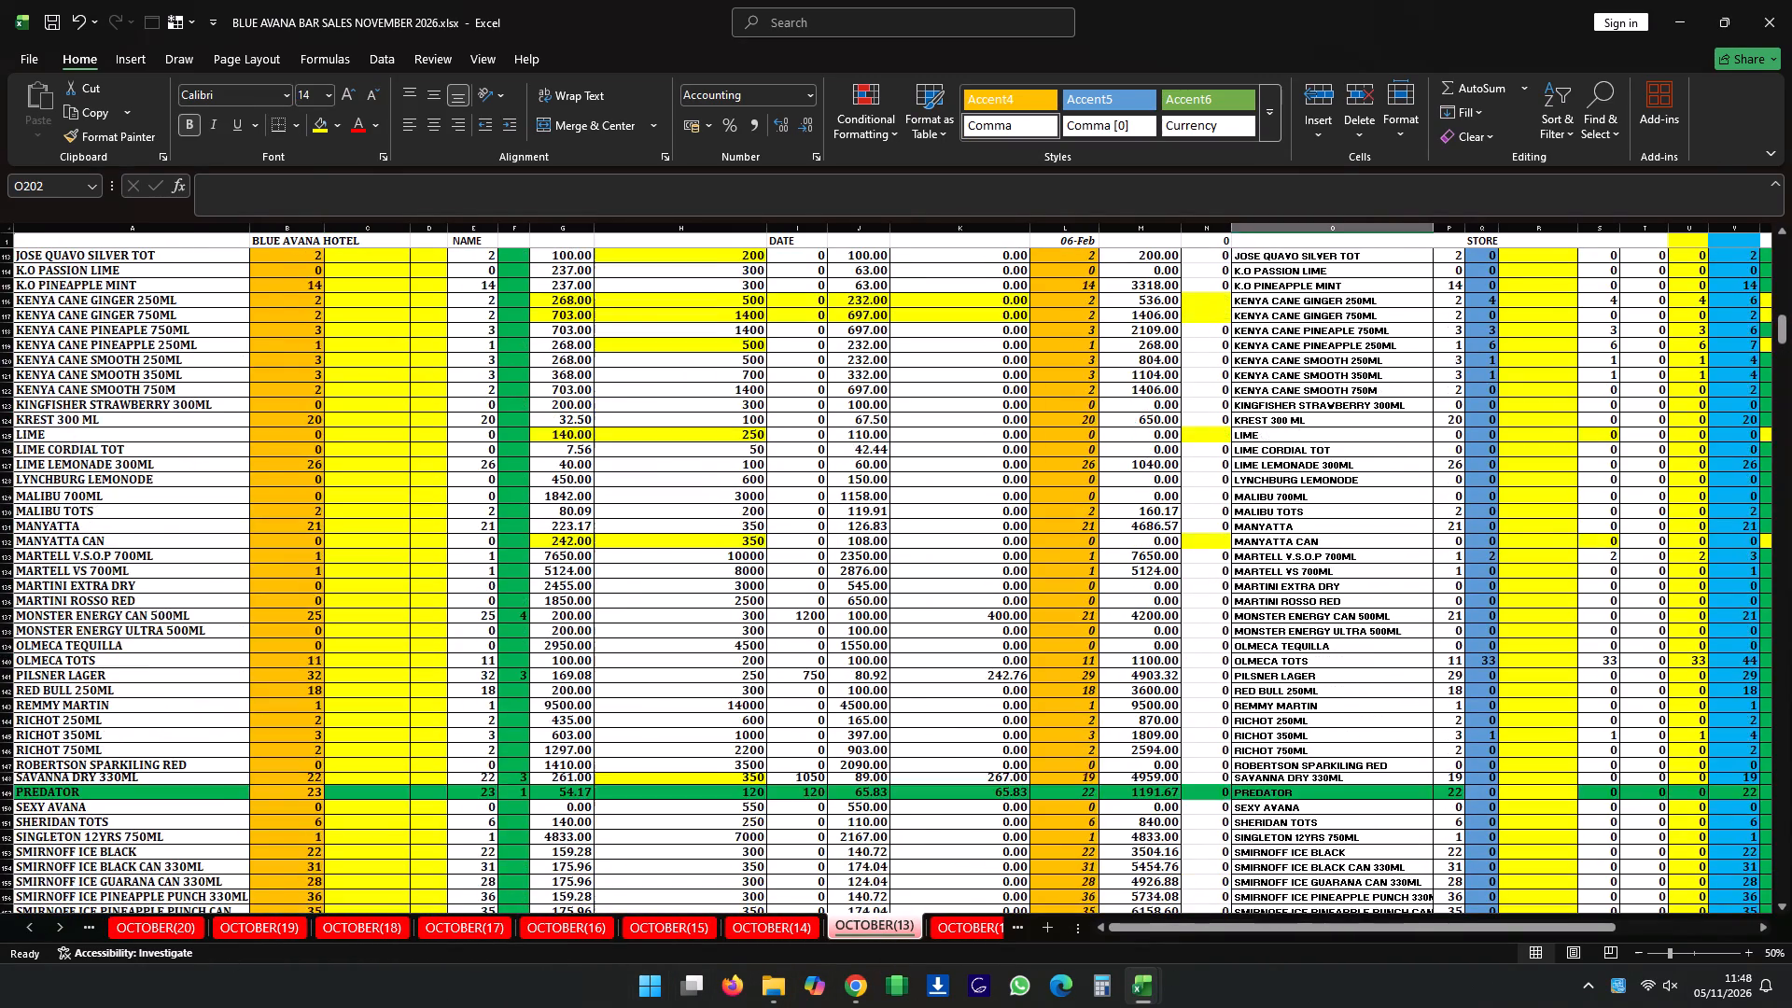
scroll(658, 659, "up", 18)
scroll(664, 660, "up", 5)
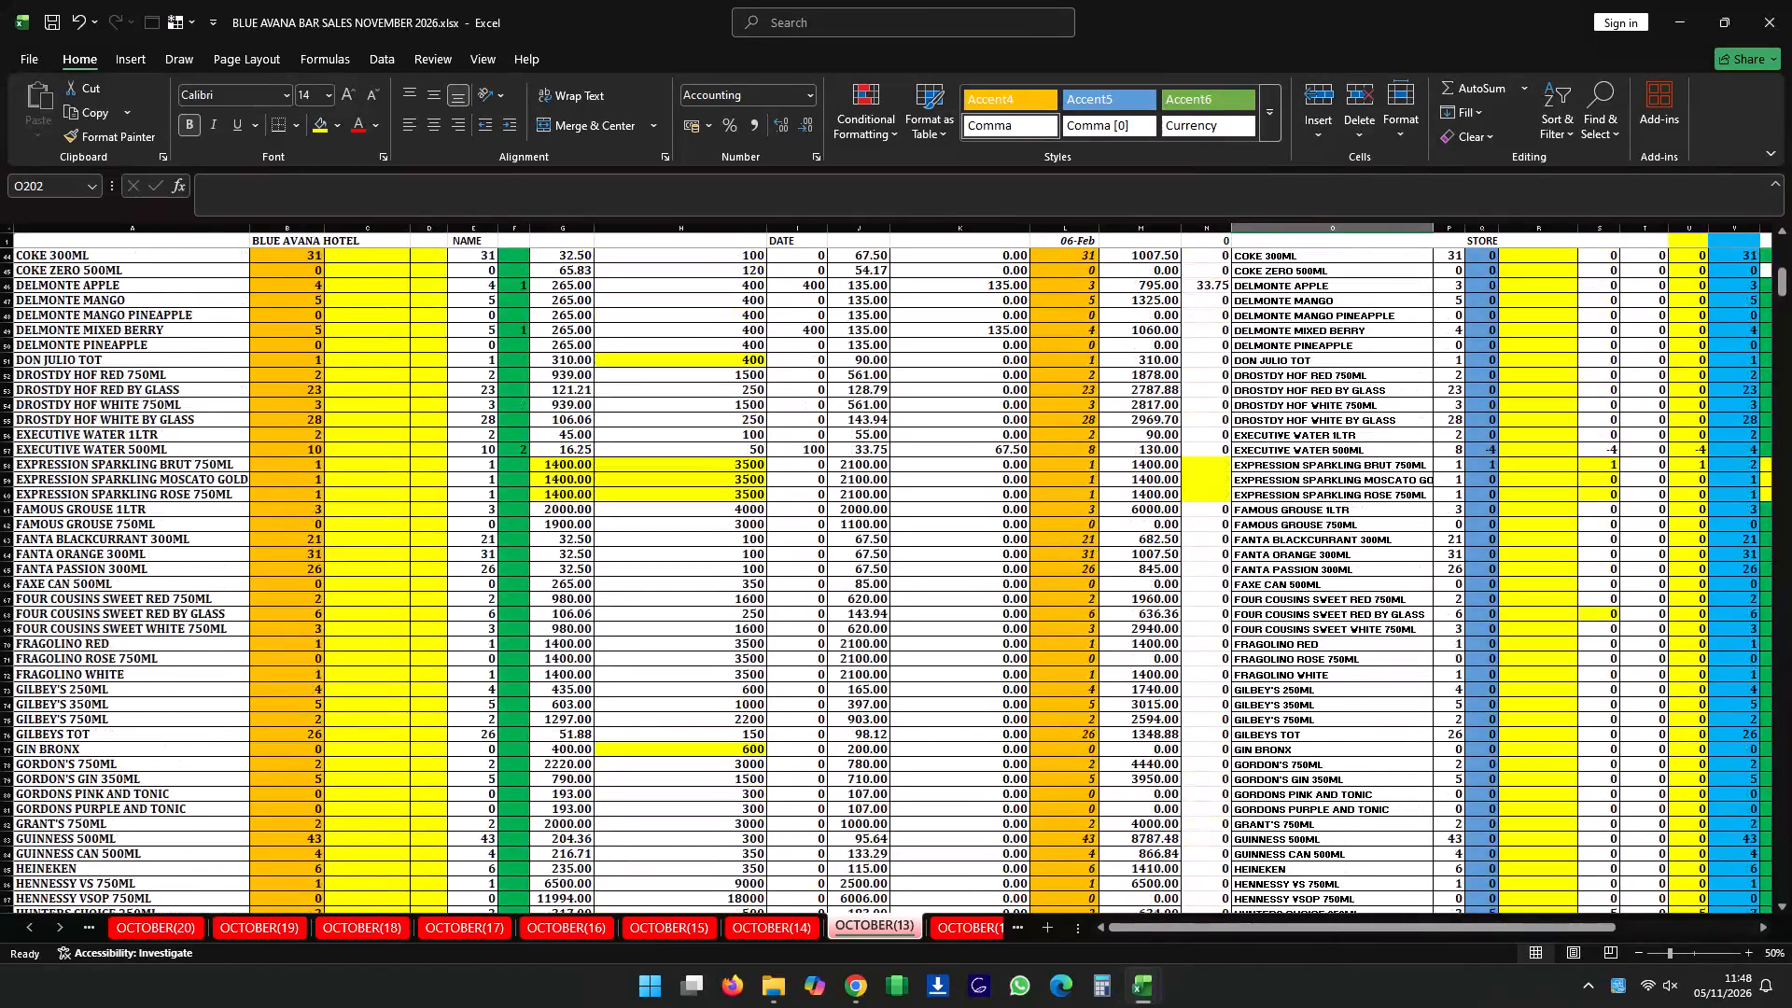
scroll(664, 660, "up", 13)
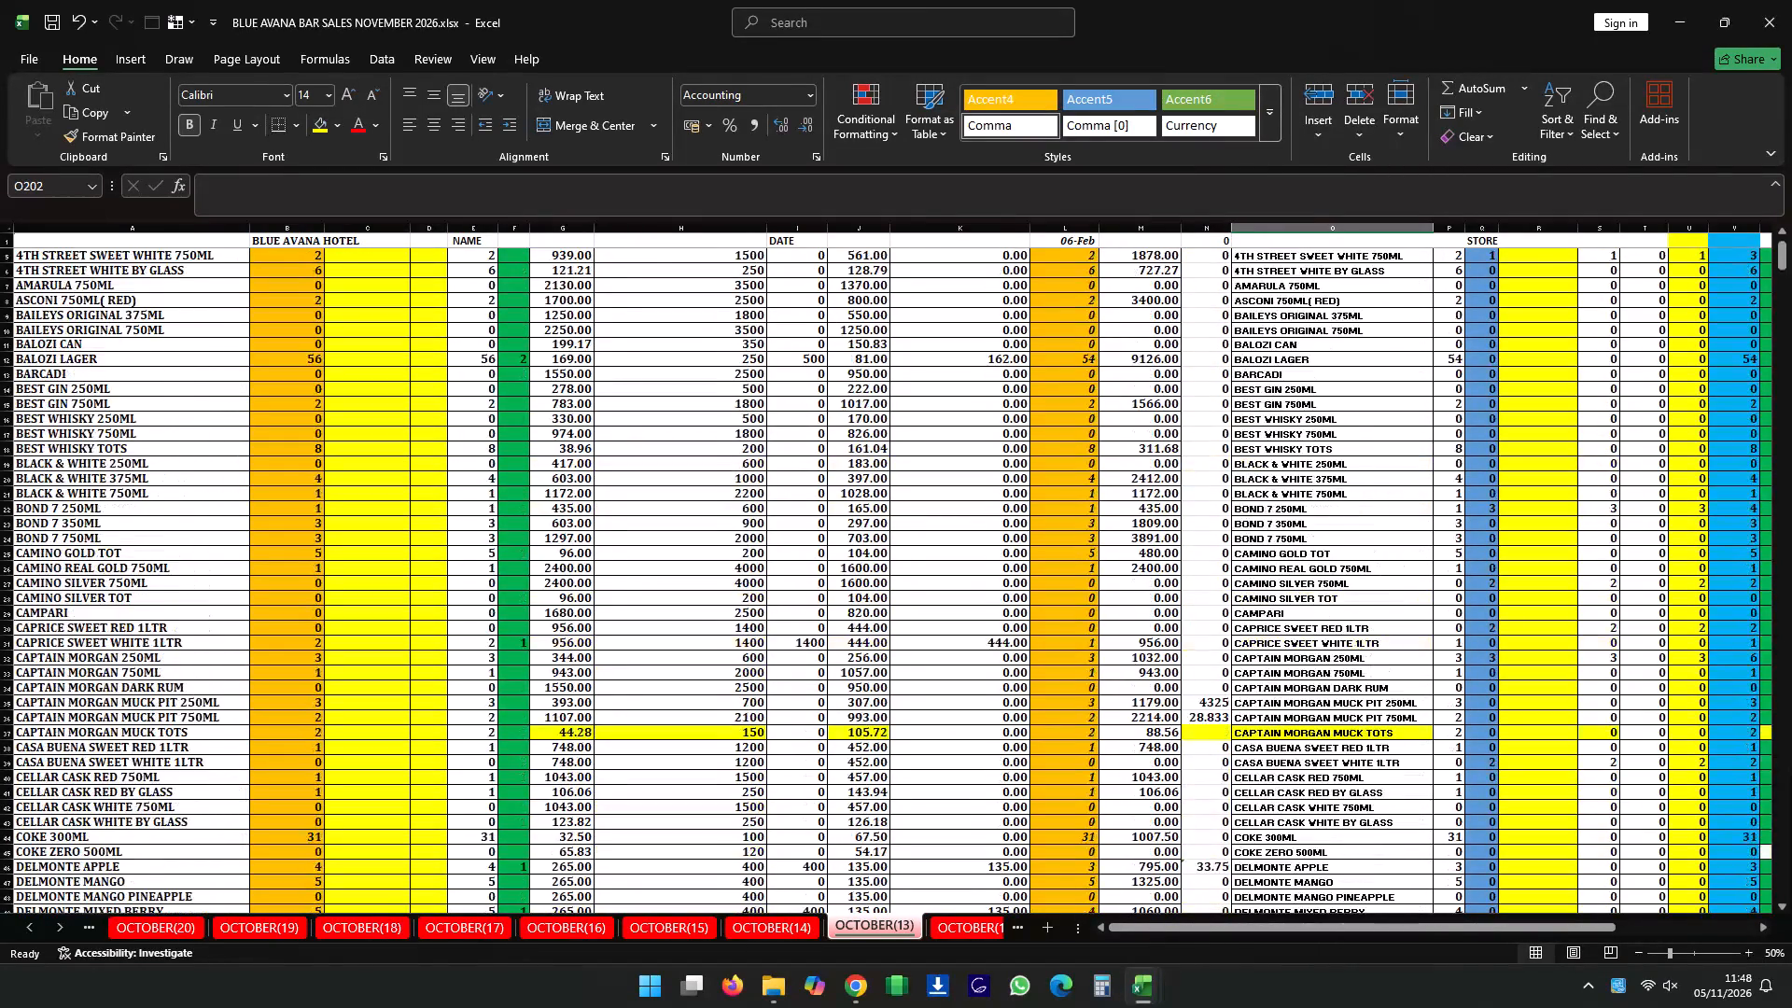
scroll(664, 660, "up", 7)
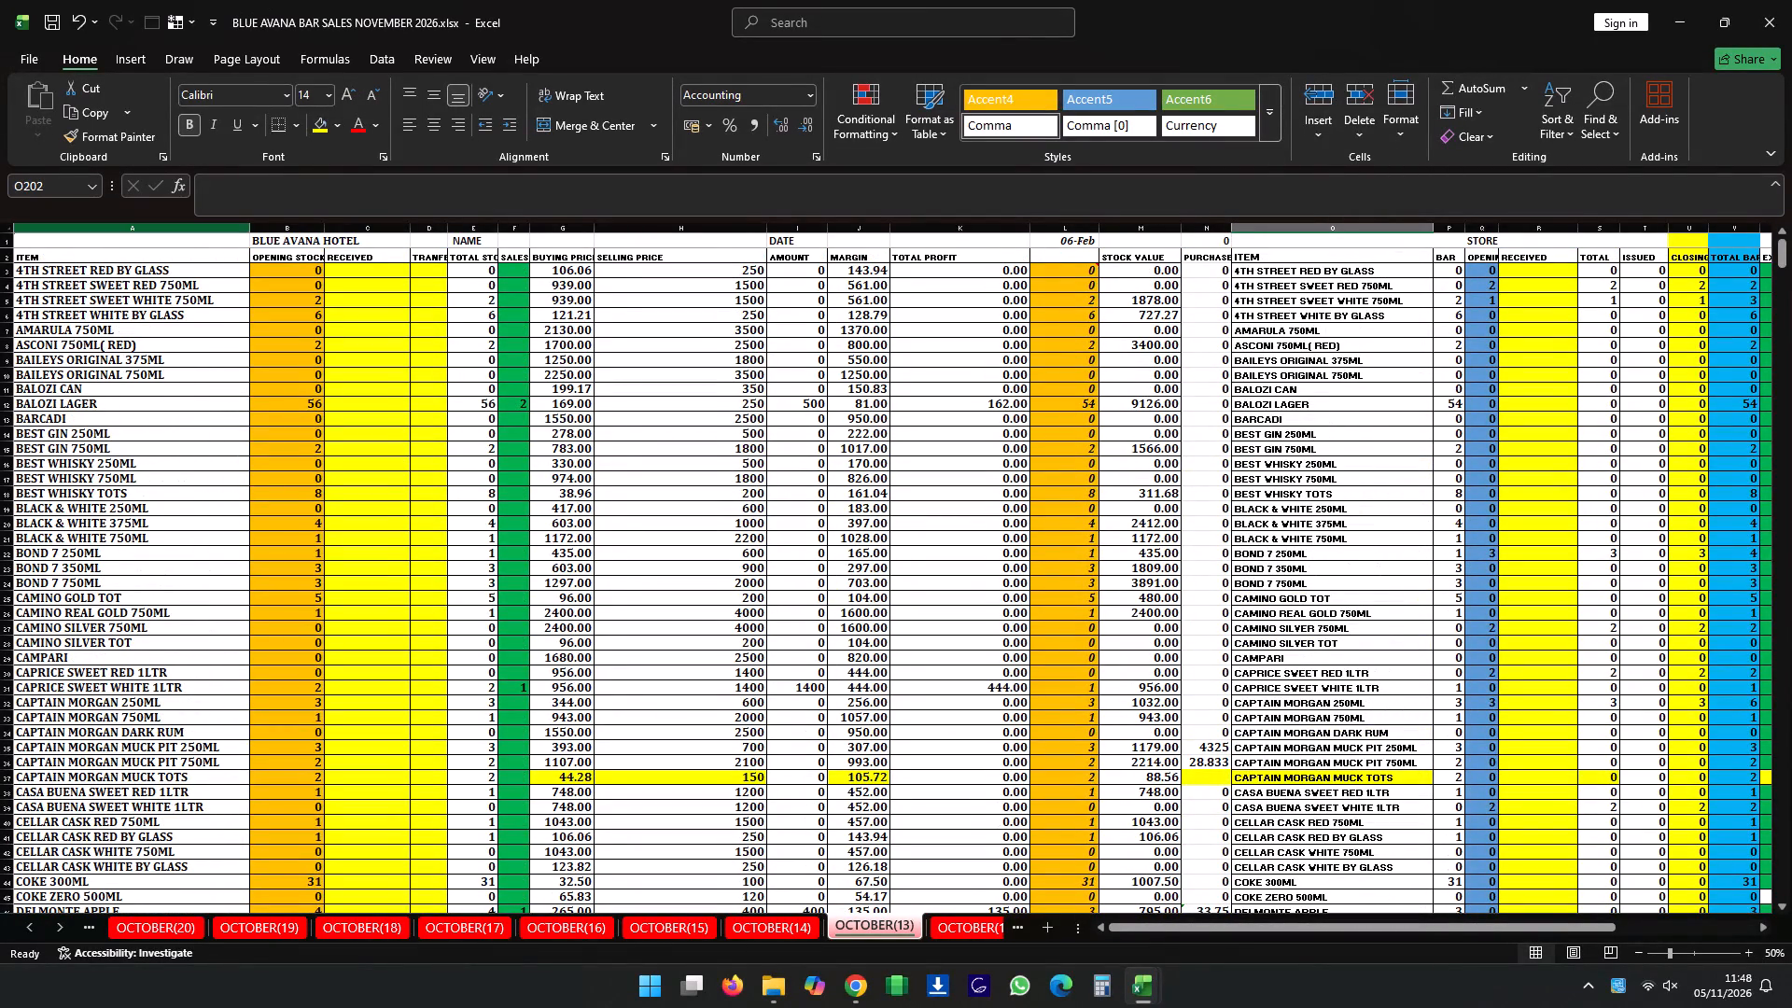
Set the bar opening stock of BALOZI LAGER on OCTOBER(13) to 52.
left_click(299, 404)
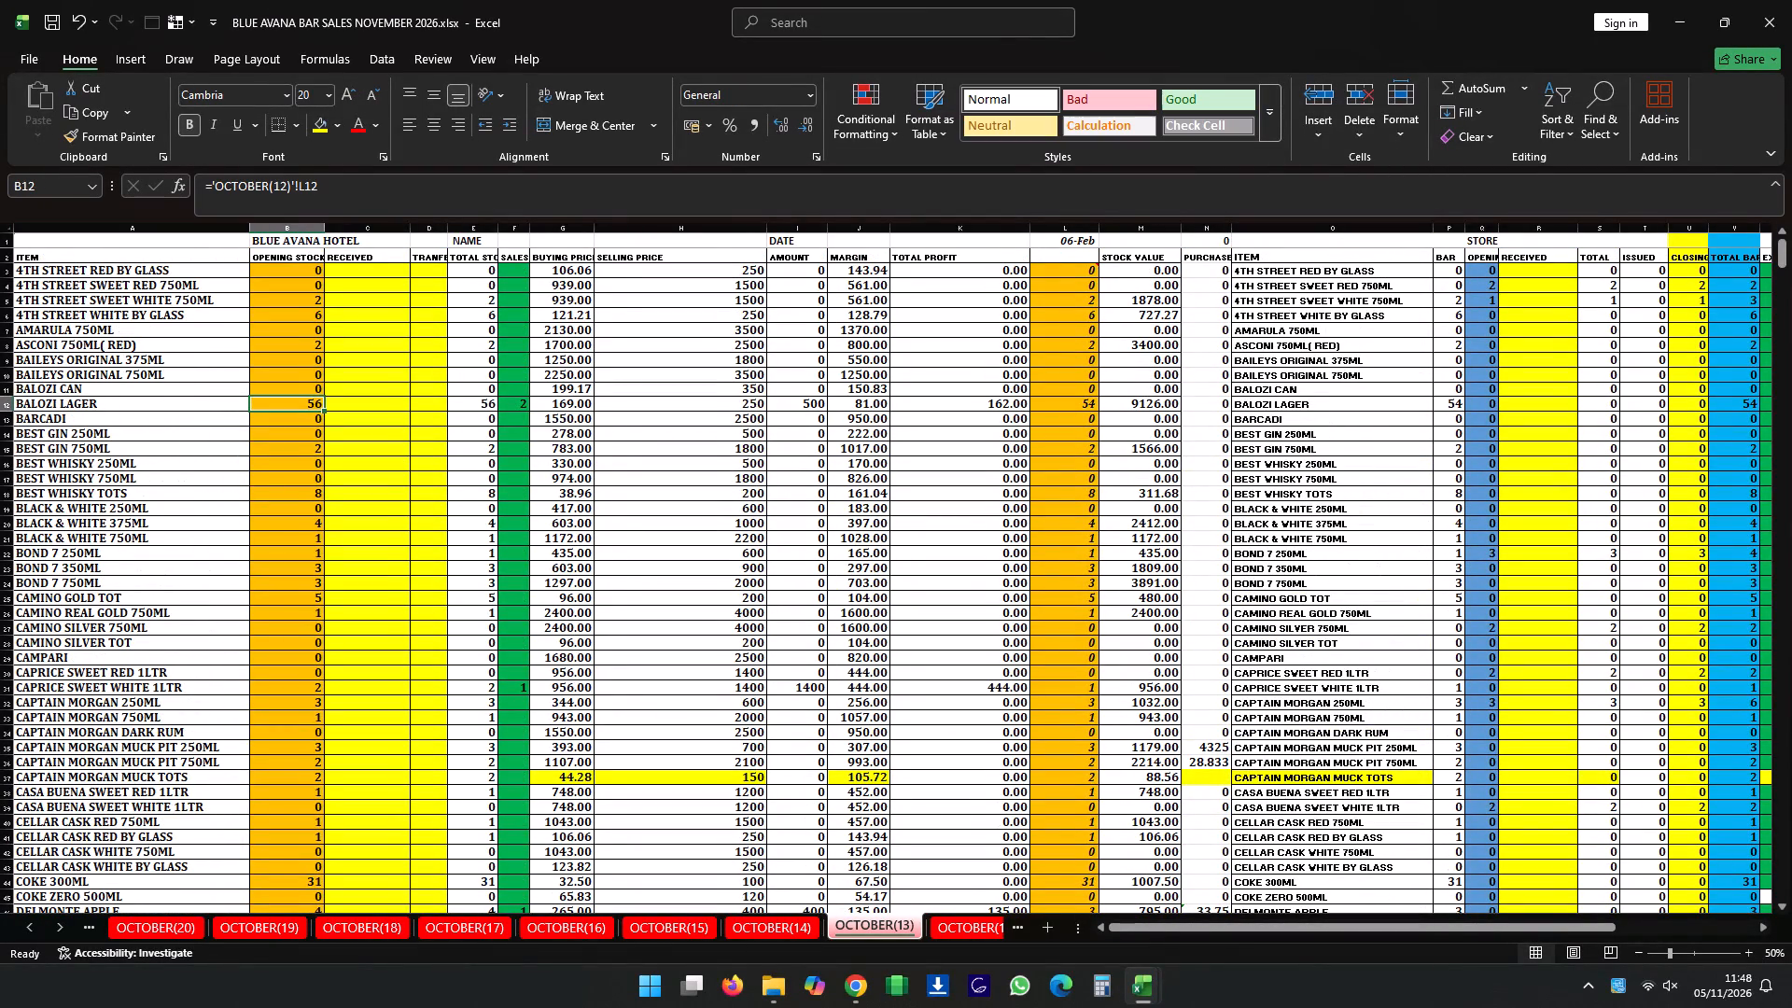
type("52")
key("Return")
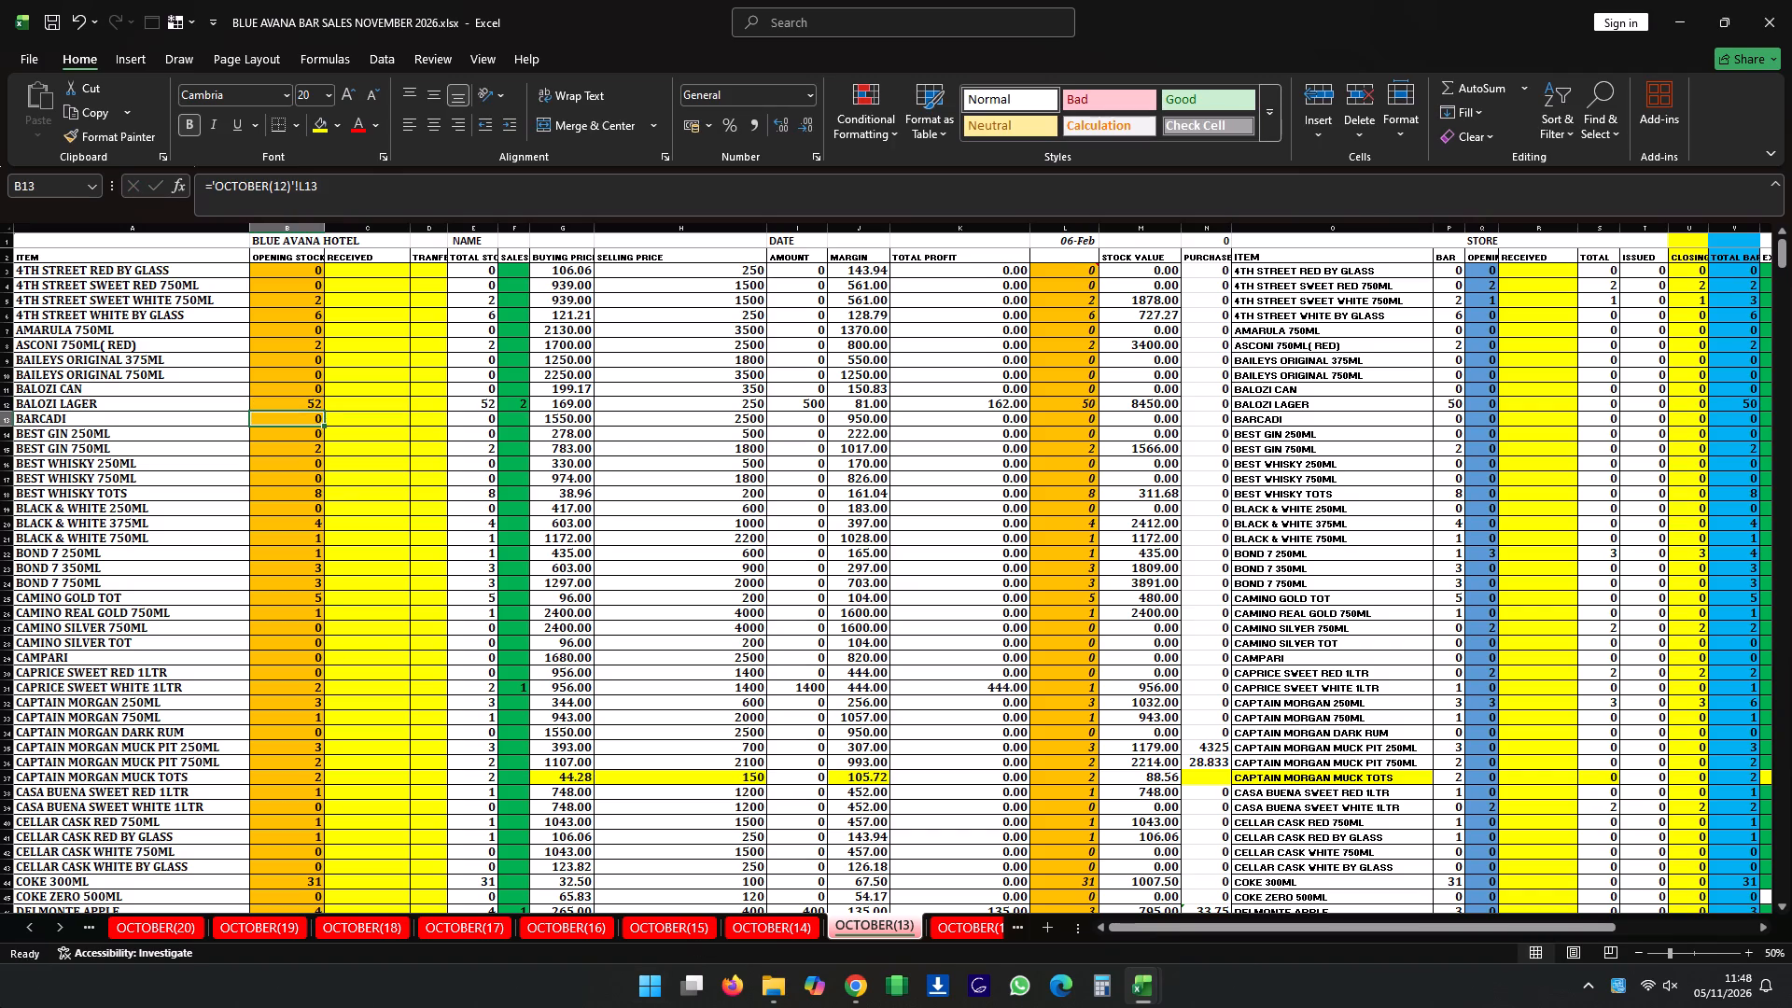
Set the bar opening stock of BALOZI LAGER on OCTOBER(13) to 53.
left_click(18, 925)
triple_click(18, 925)
triple_click(18, 925)
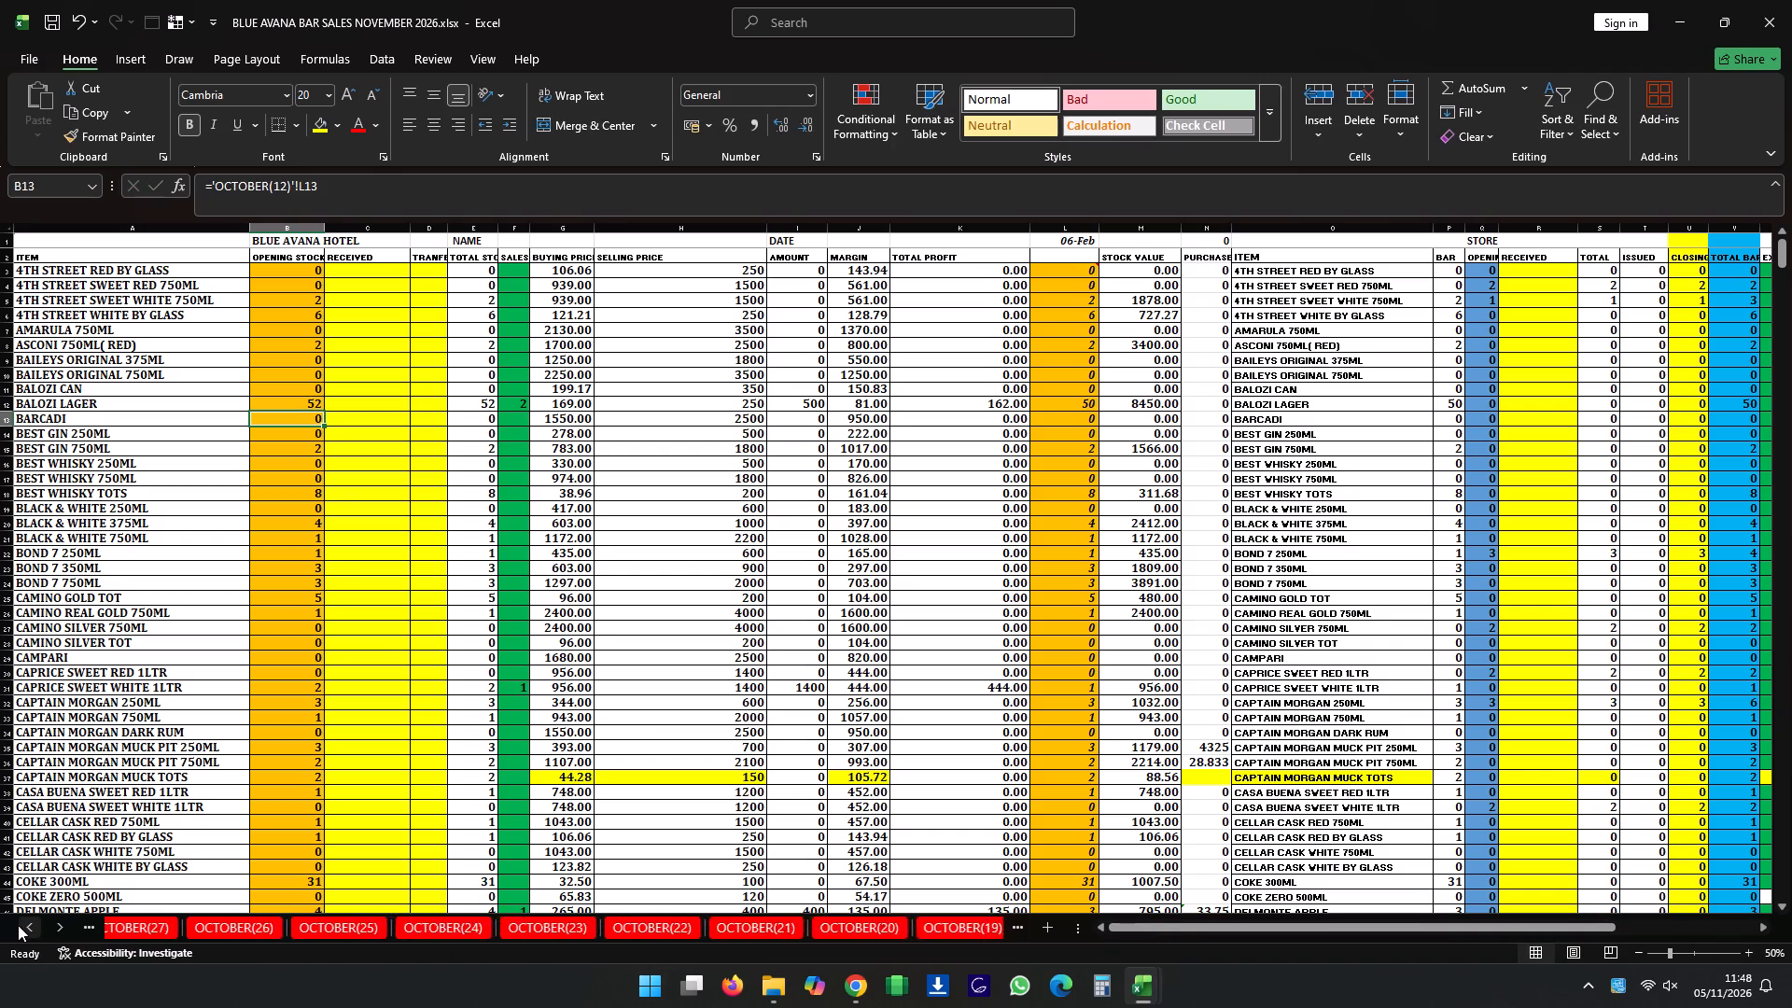
triple_click(18, 925)
triple_click(18, 925)
triple_click(18, 925)
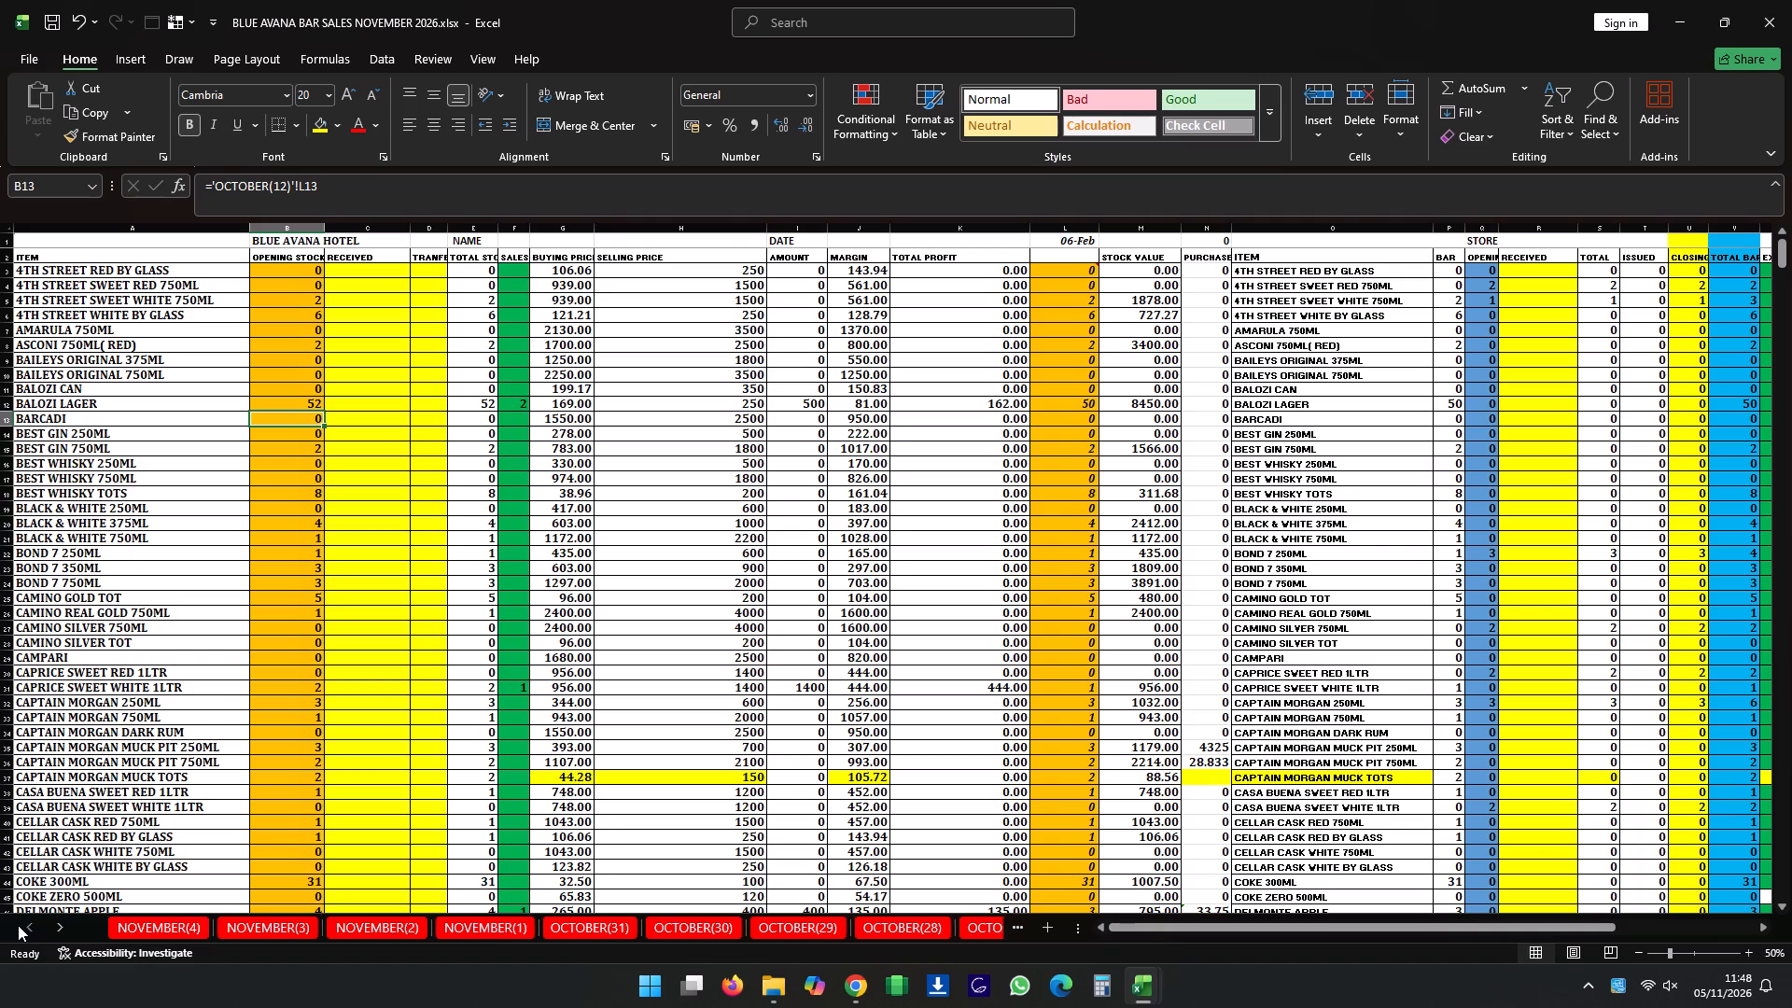
left_click(284, 402)
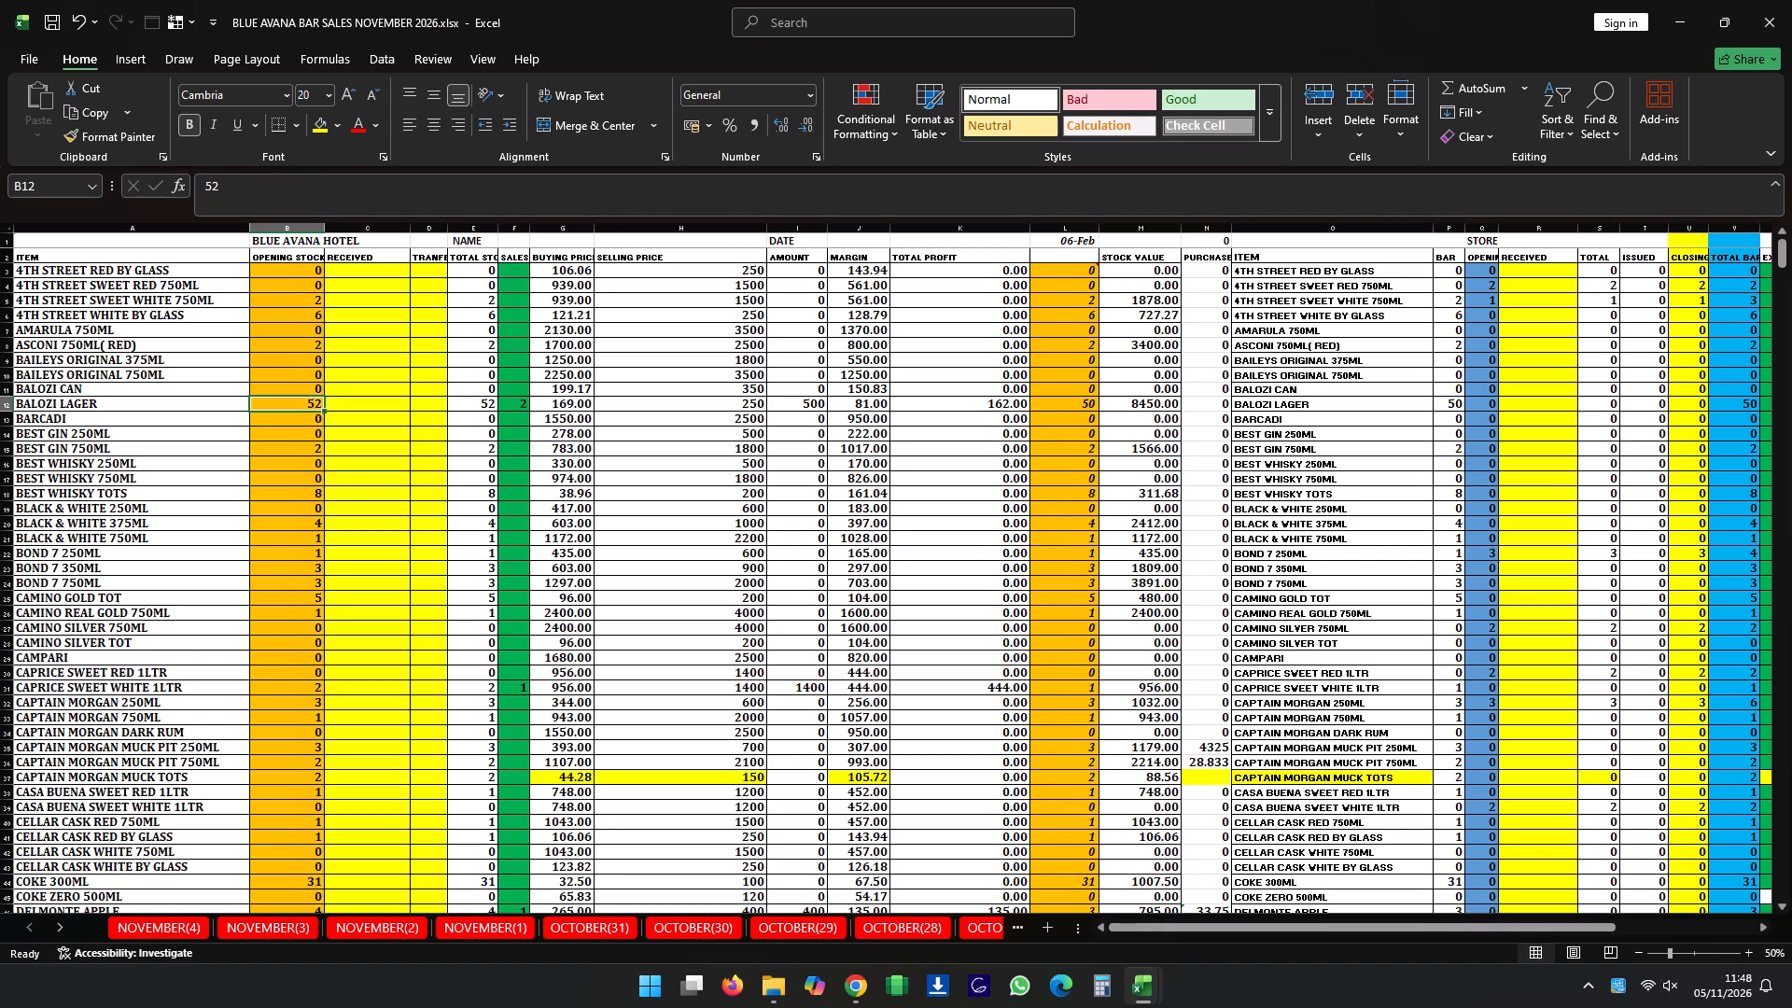
type("53")
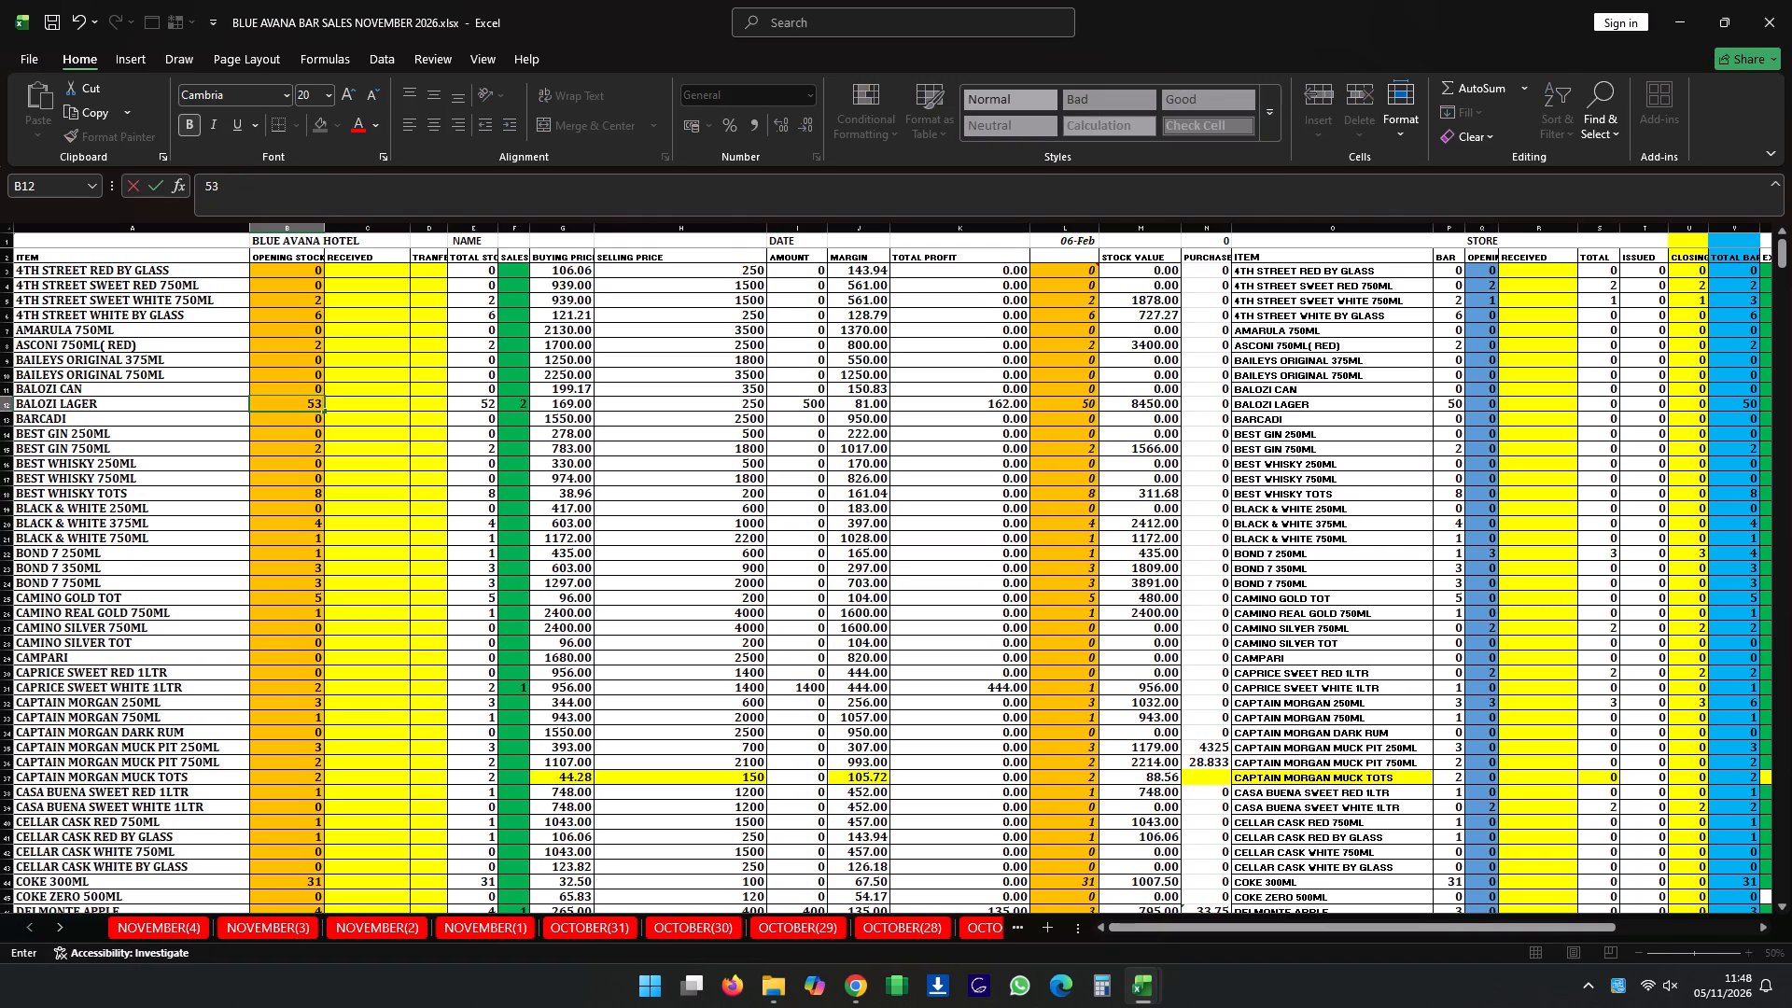
key("Down")
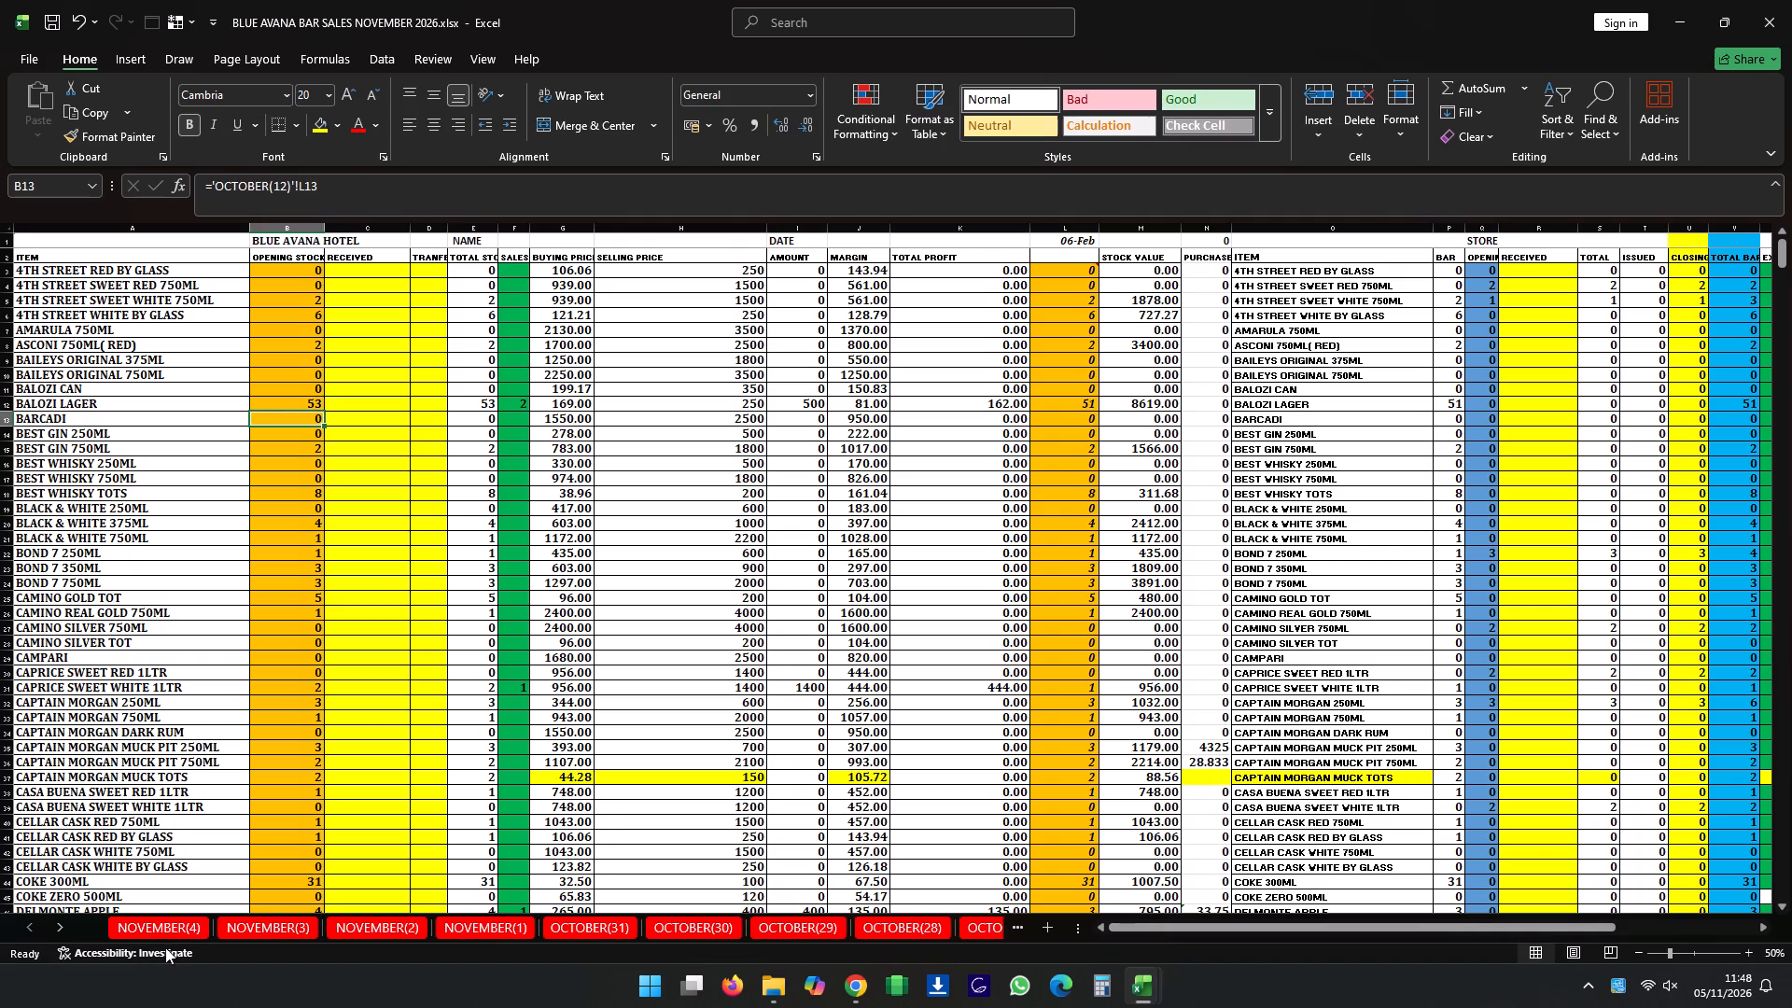
Return to the NOVEMBER(4) sheet and review the stock and sales figures in the first part of the item list.
left_click(154, 917)
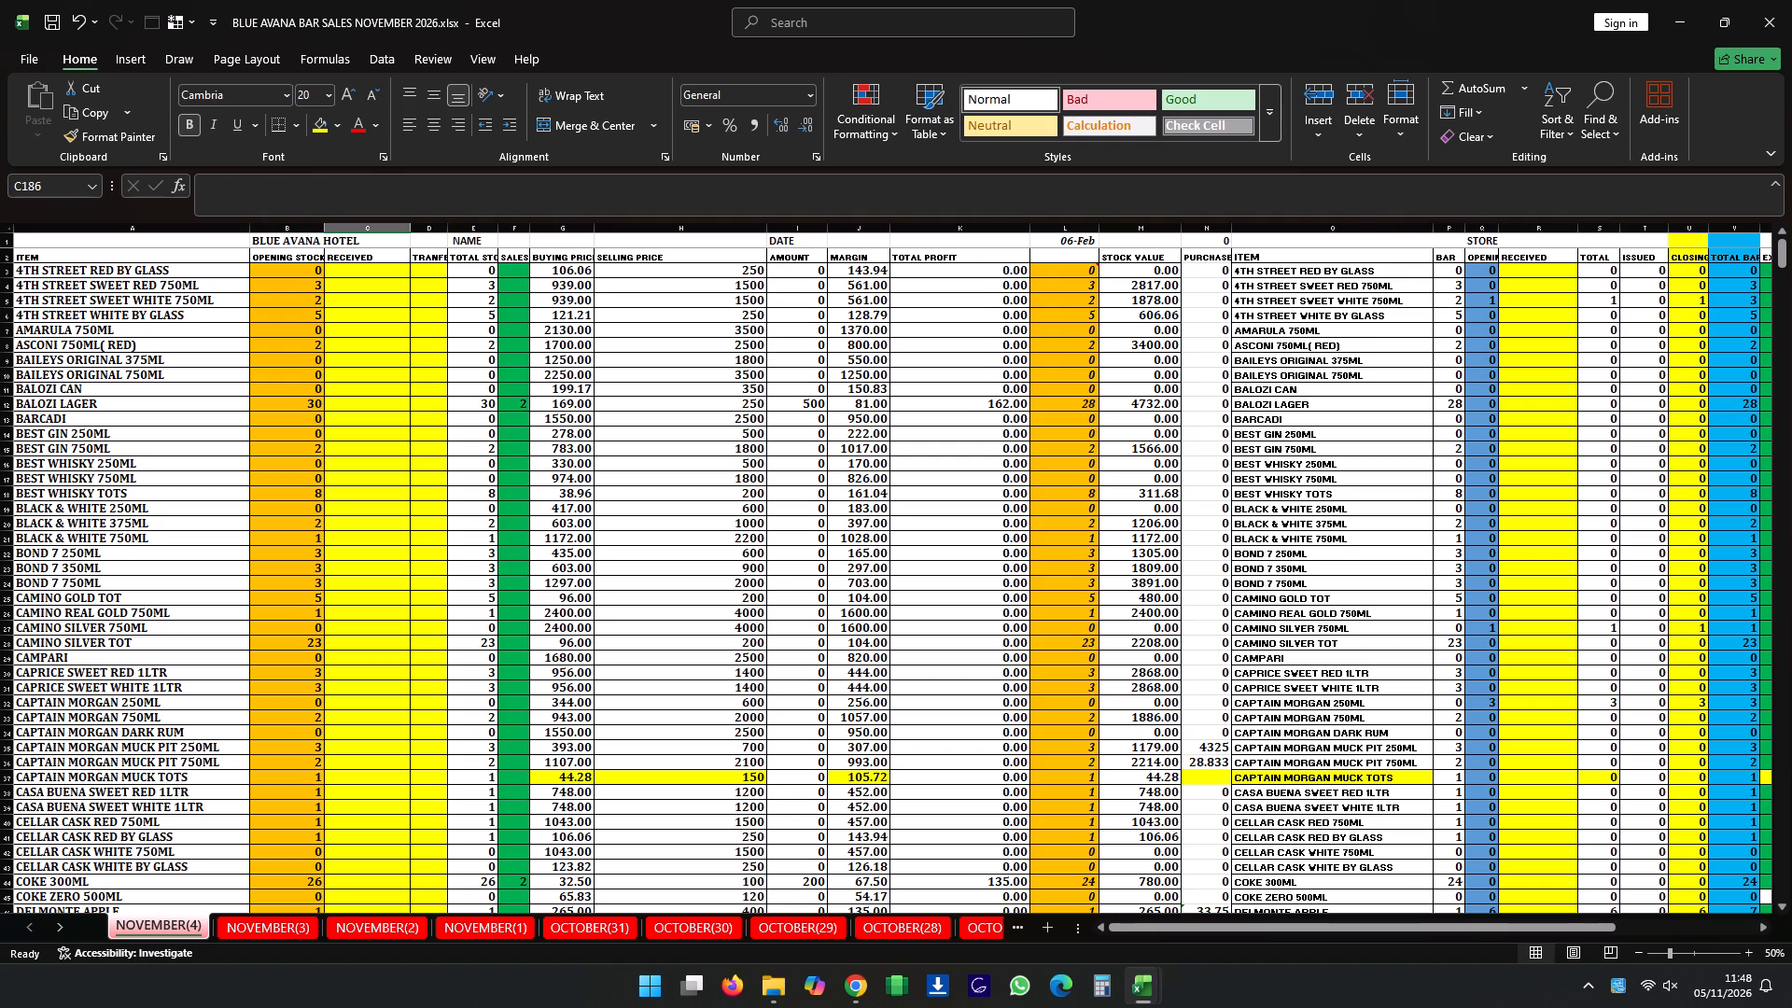
scroll(686, 530, "down", 1)
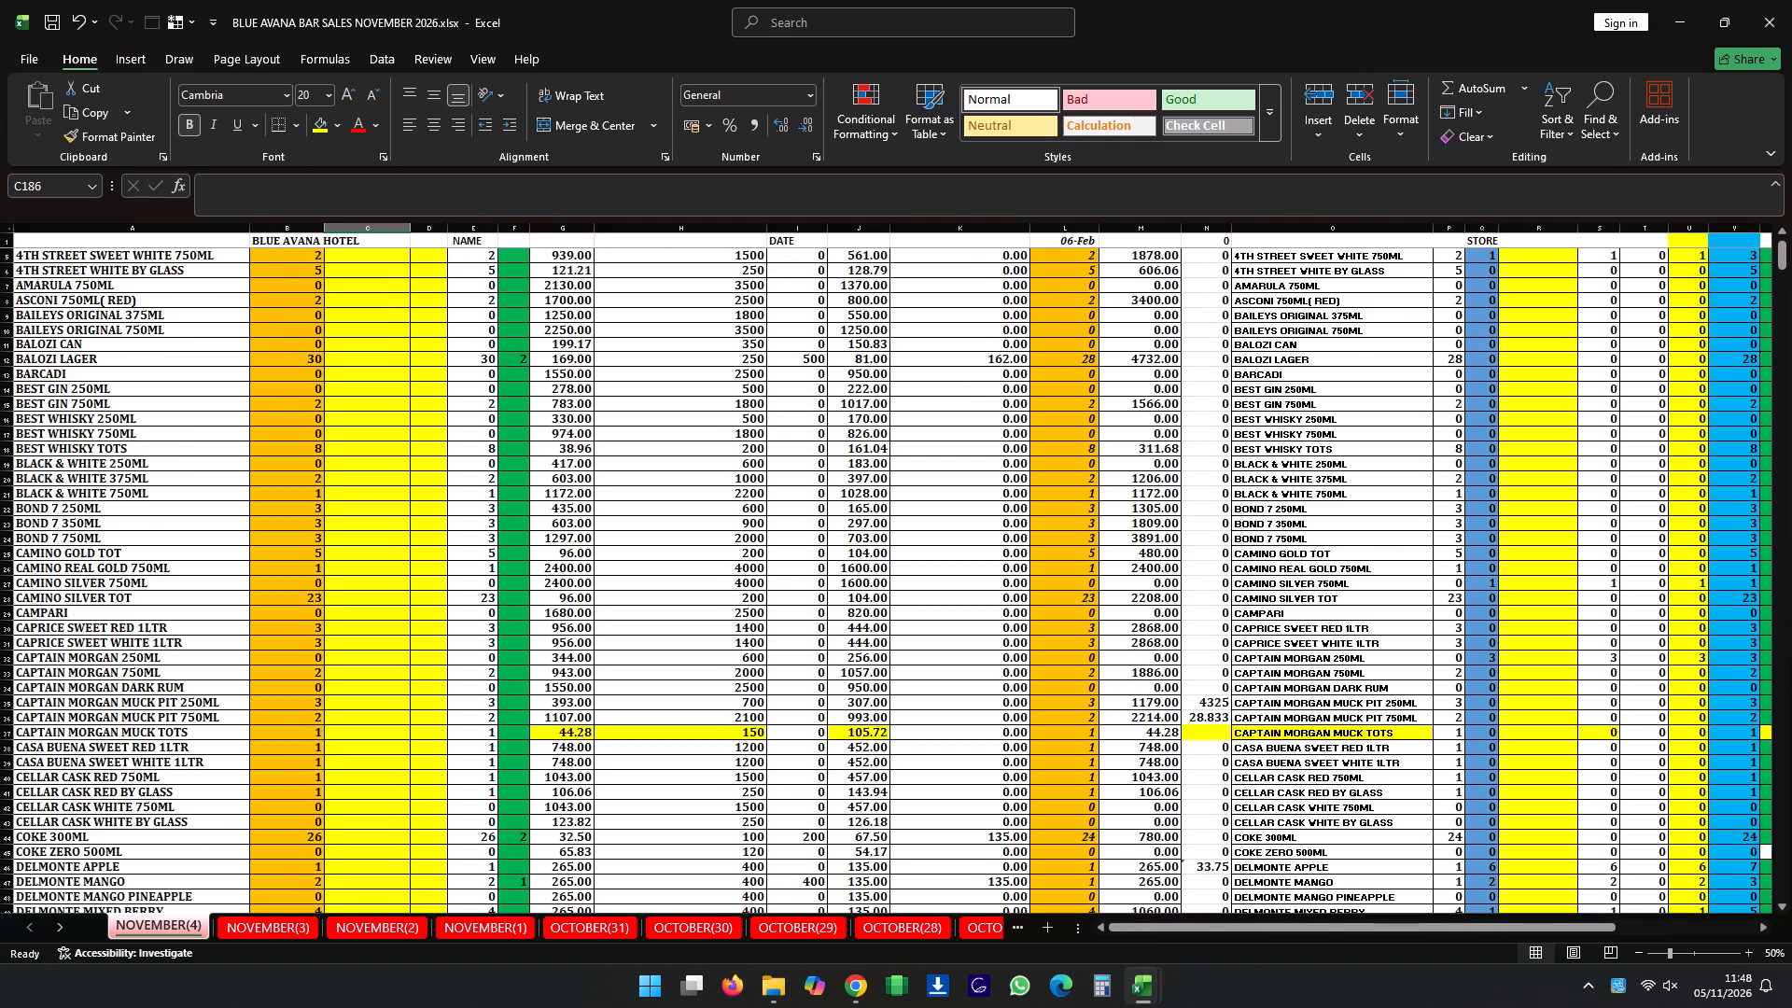
scroll(686, 530, "down", 8)
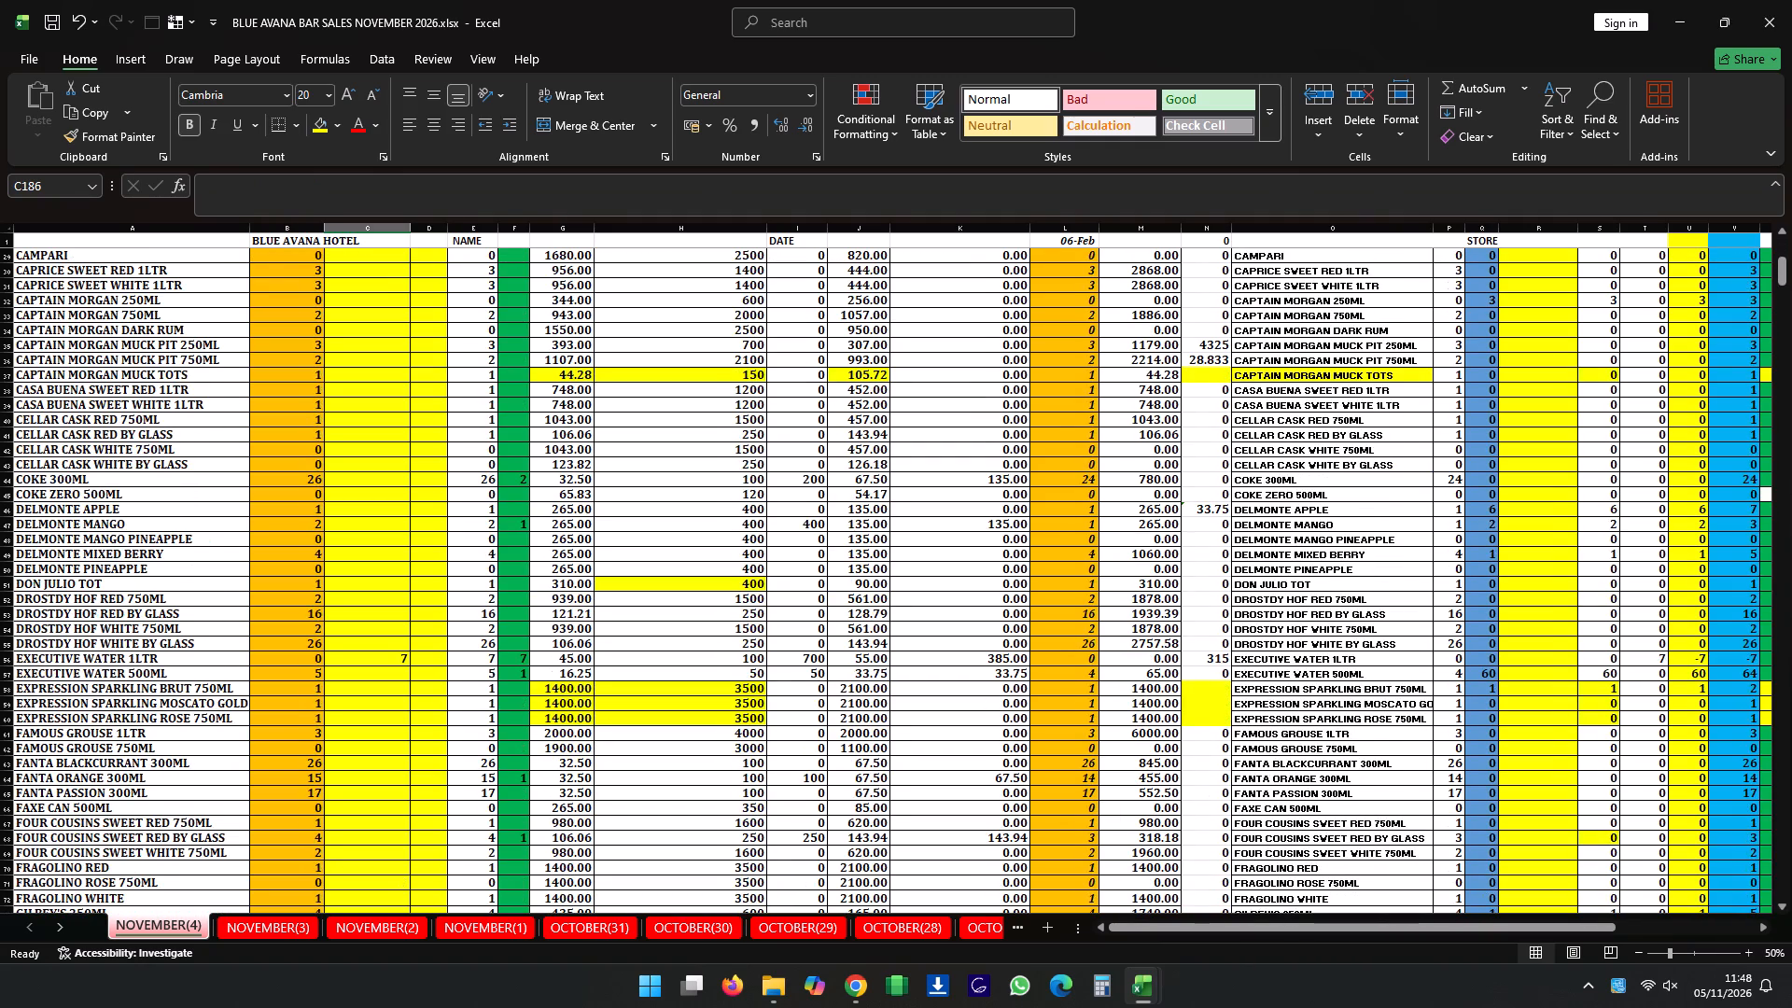
scroll(695, 529, "down", 4)
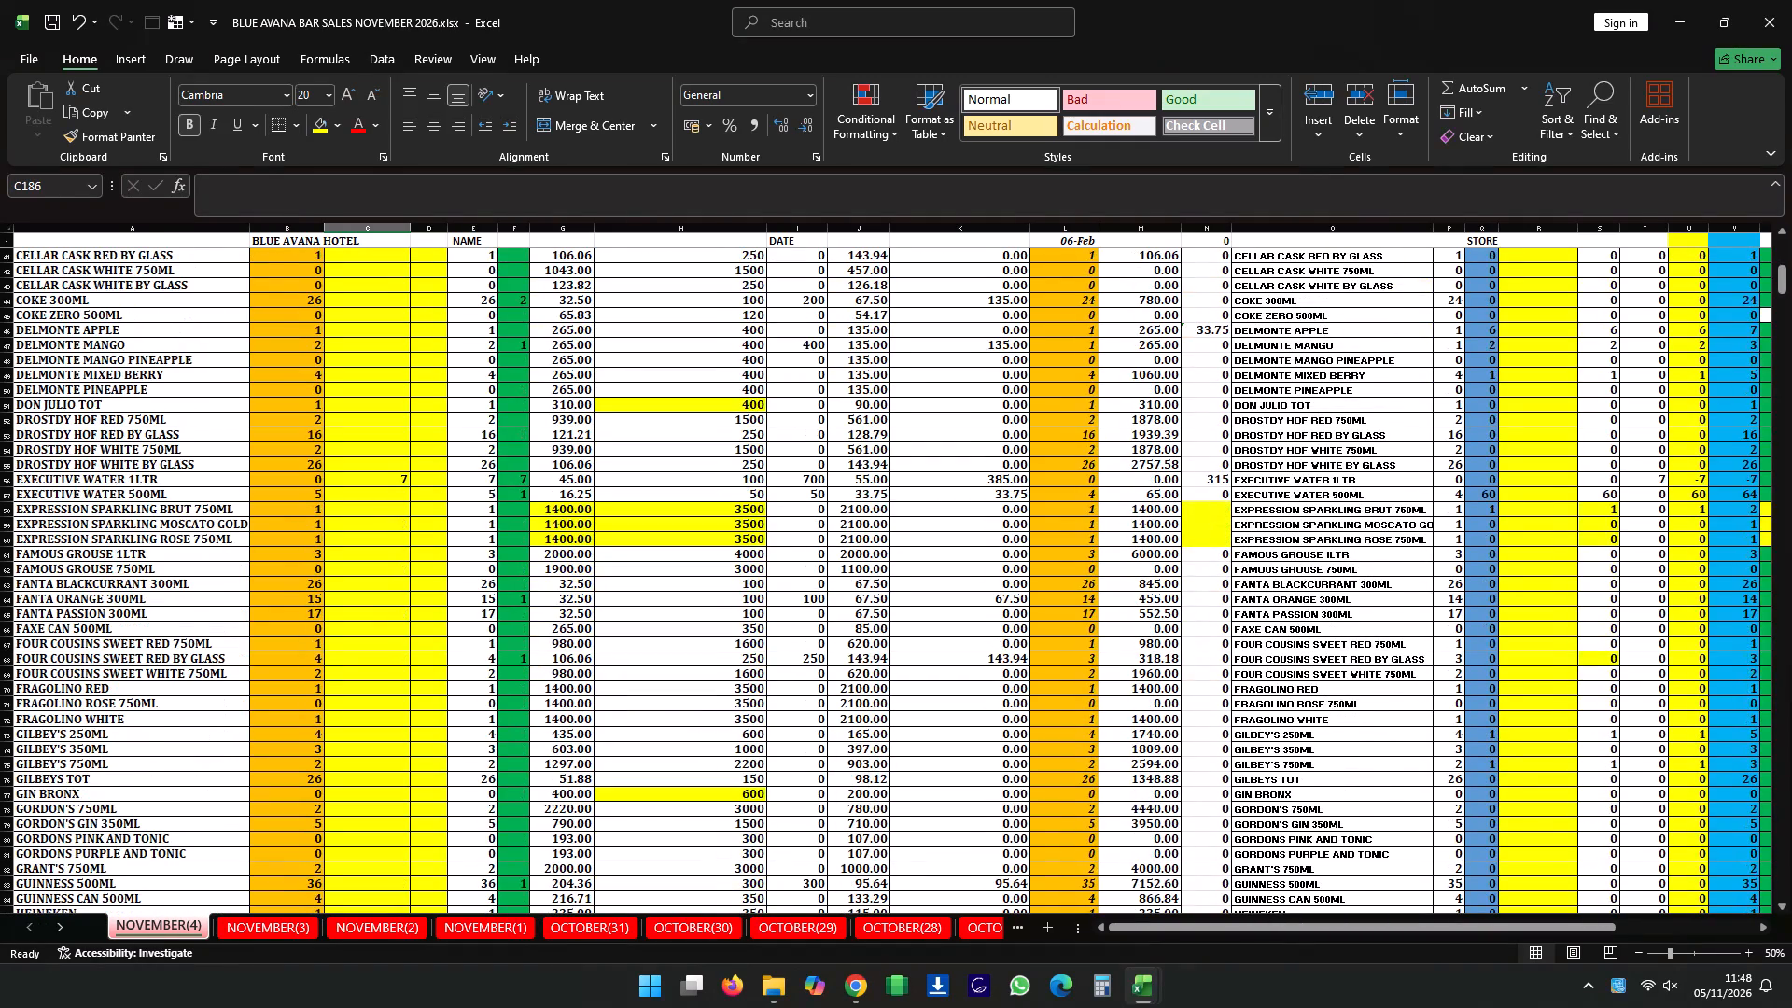
scroll(695, 529, "up", 11)
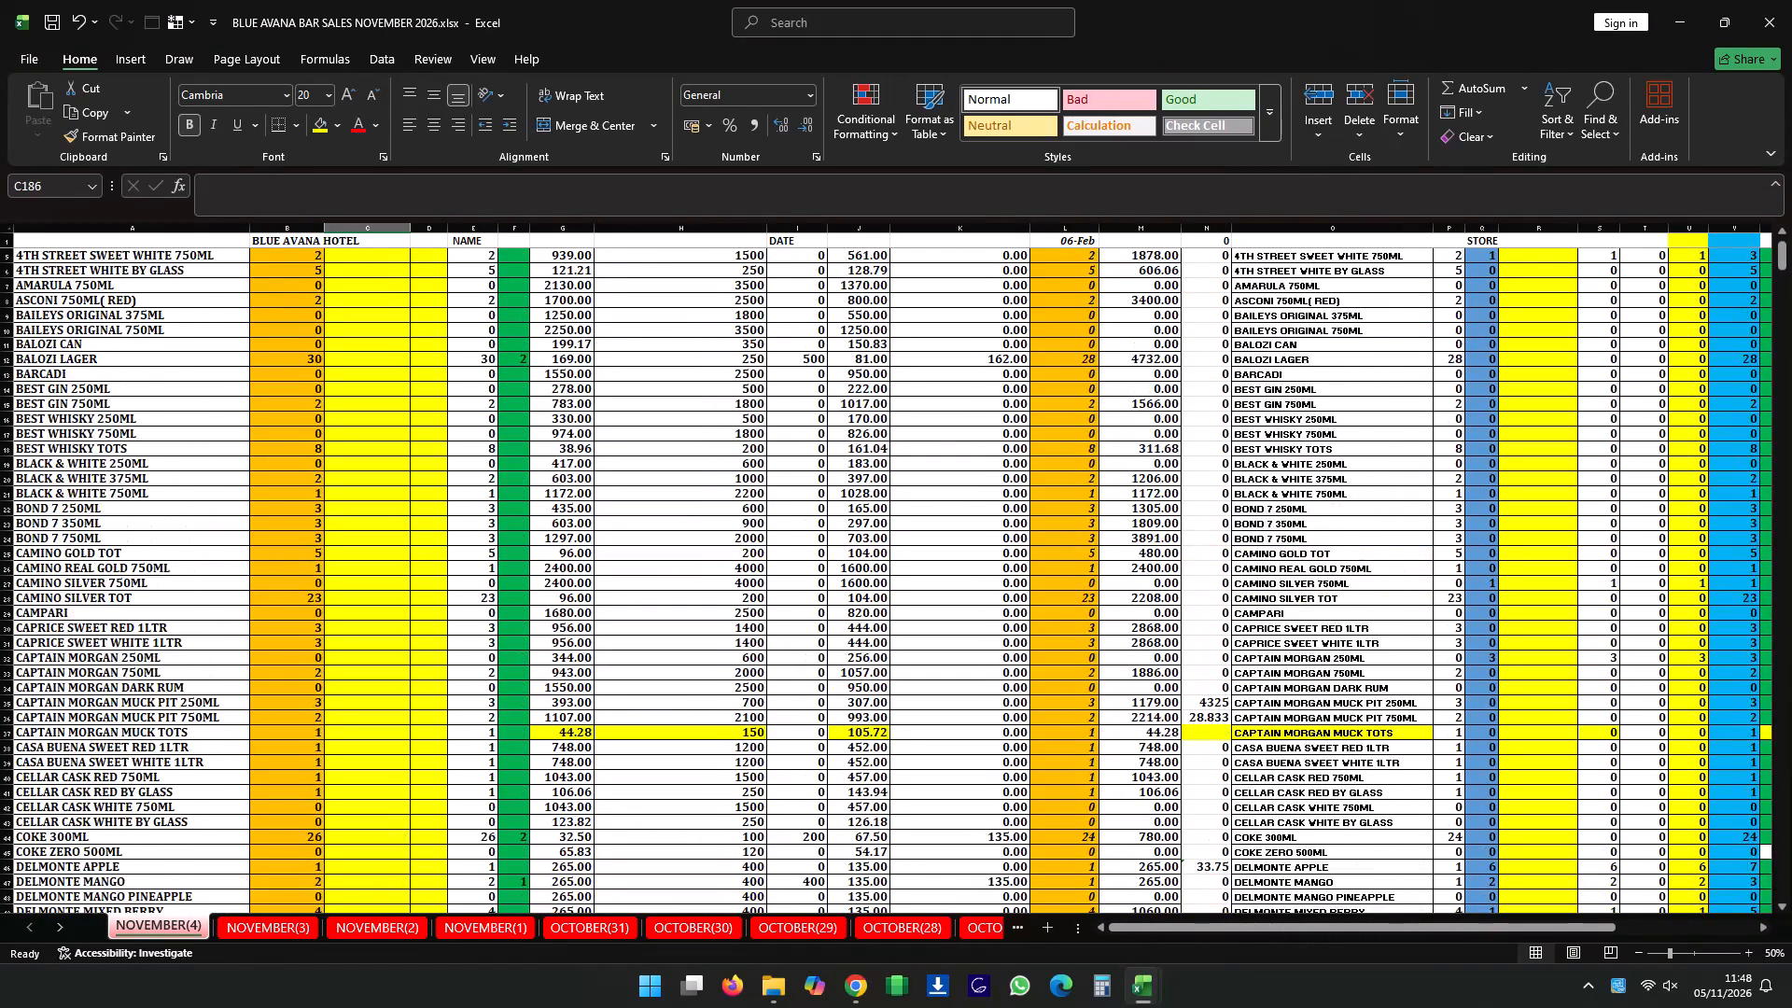
scroll(696, 529, "up", 2)
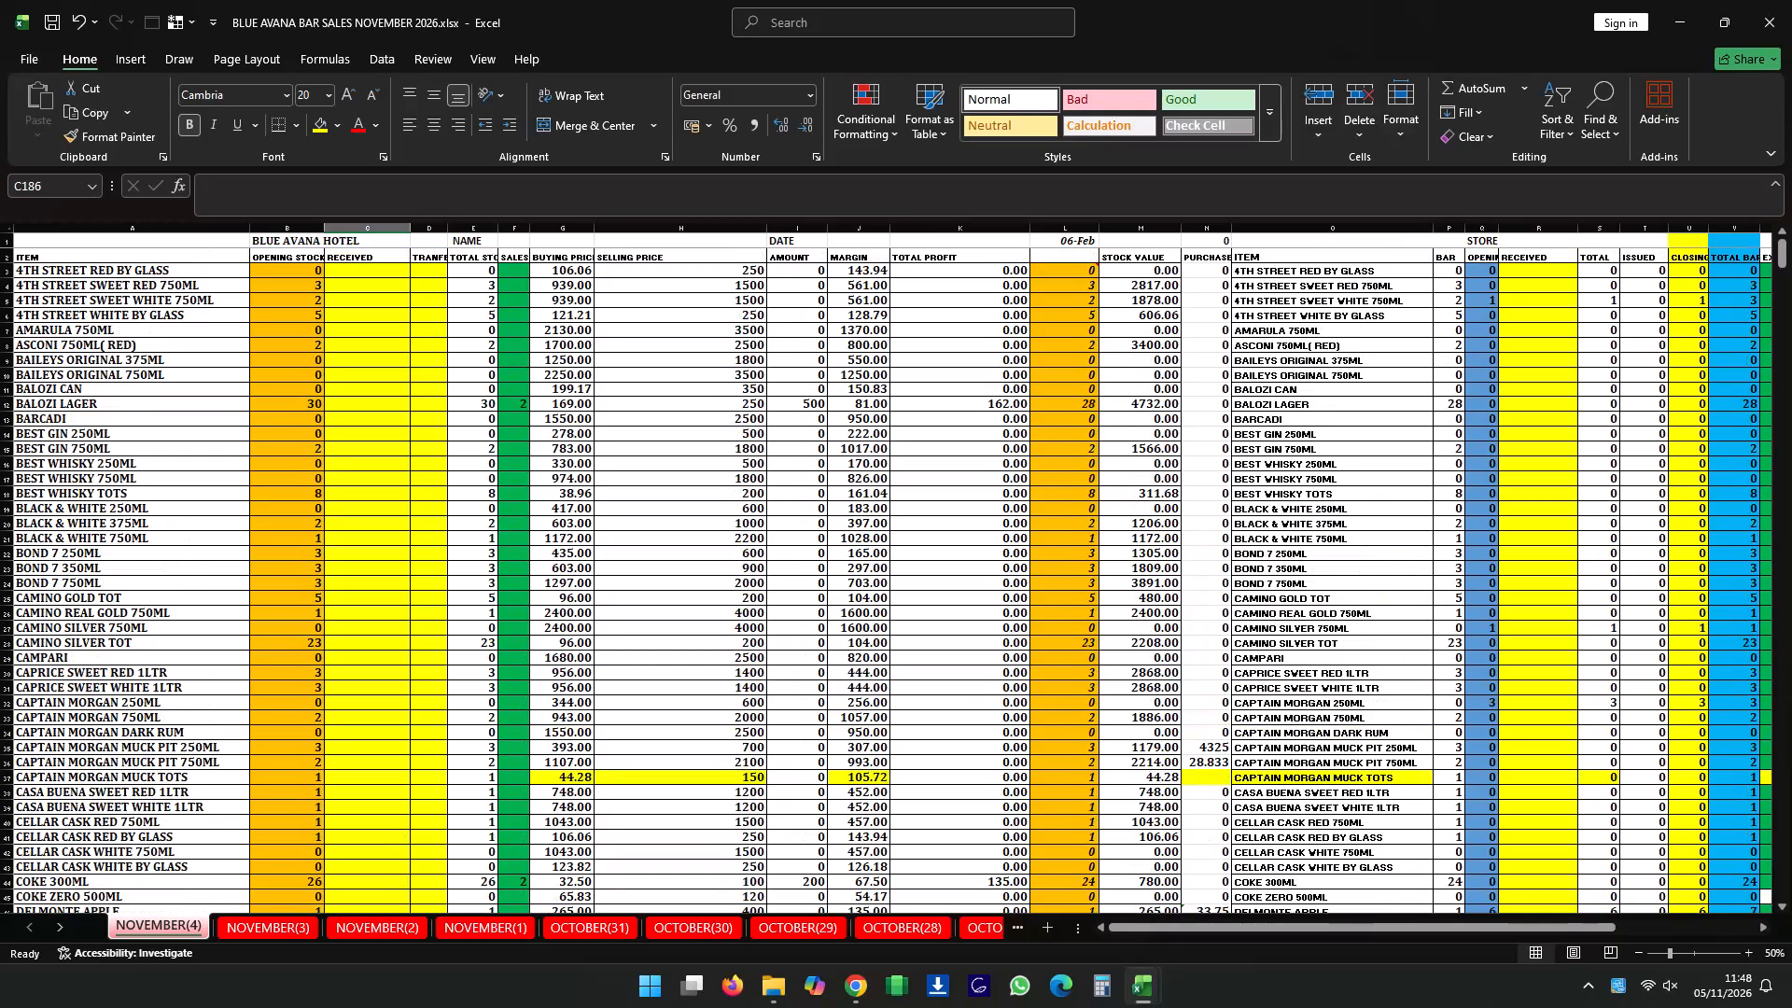
Set the sales quantity of BALOZI LAGER on NOVEMBER(4) to 3.
left_click(518, 402)
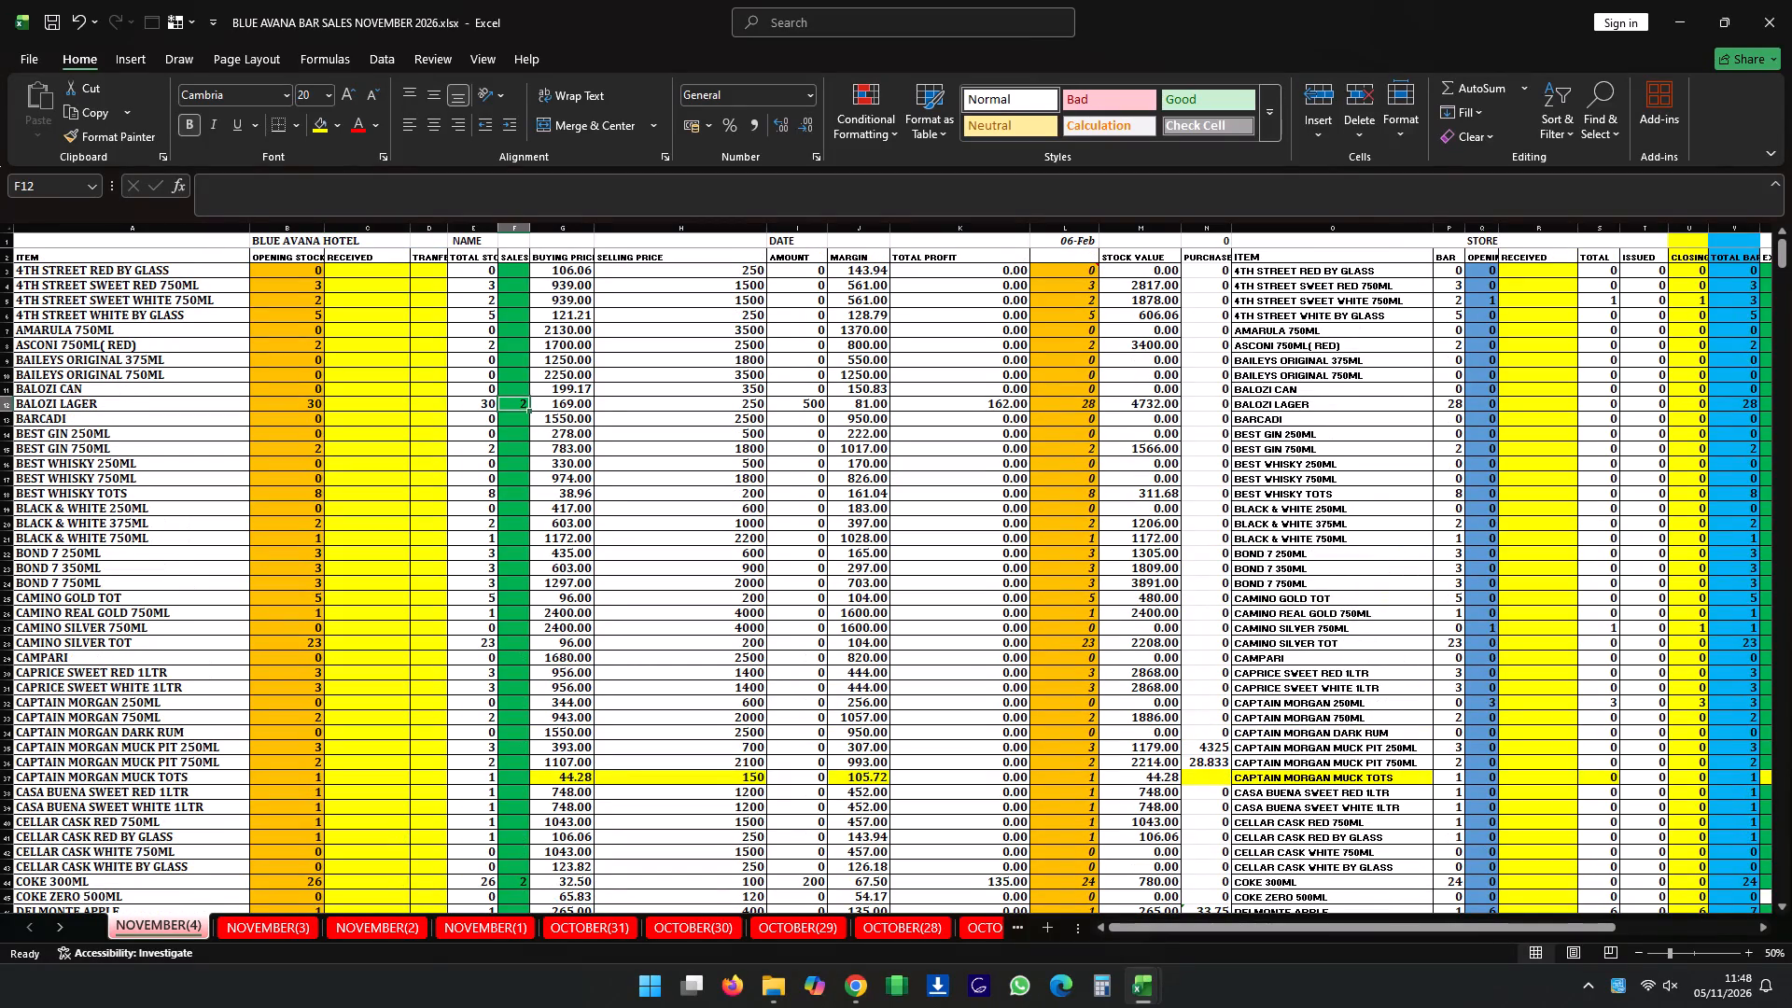
key("2")
key("Return")
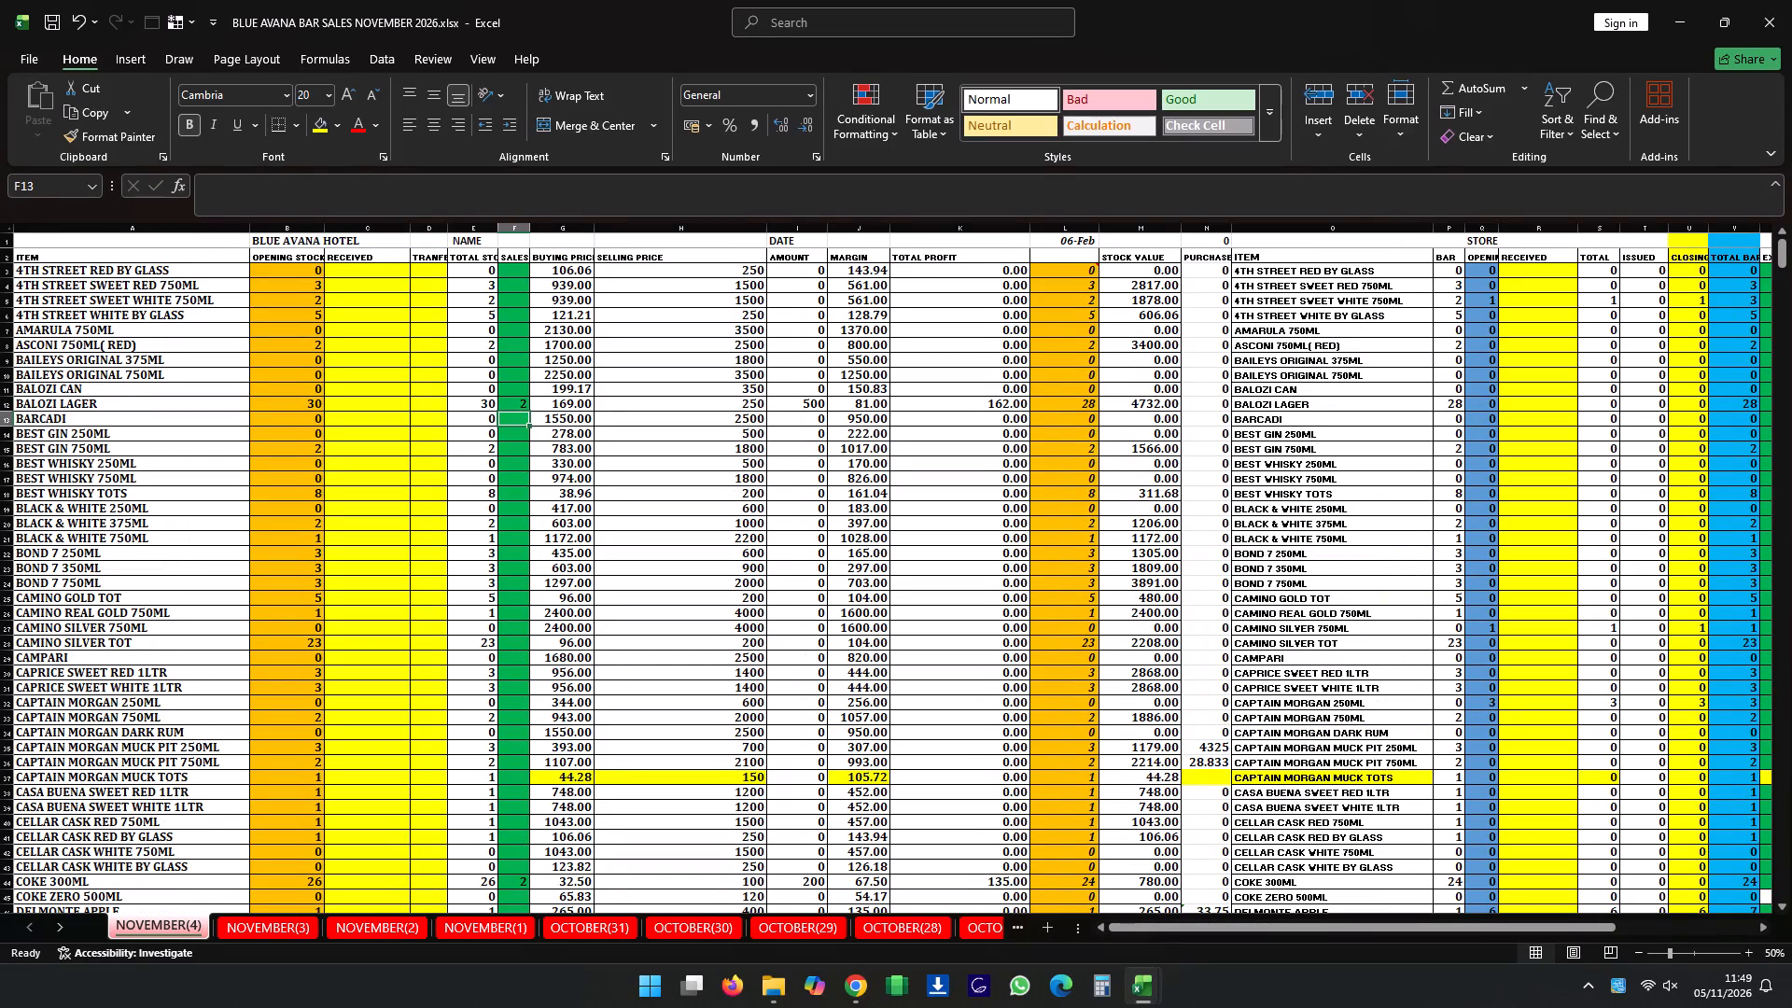
key("Up")
key("3")
key("Return")
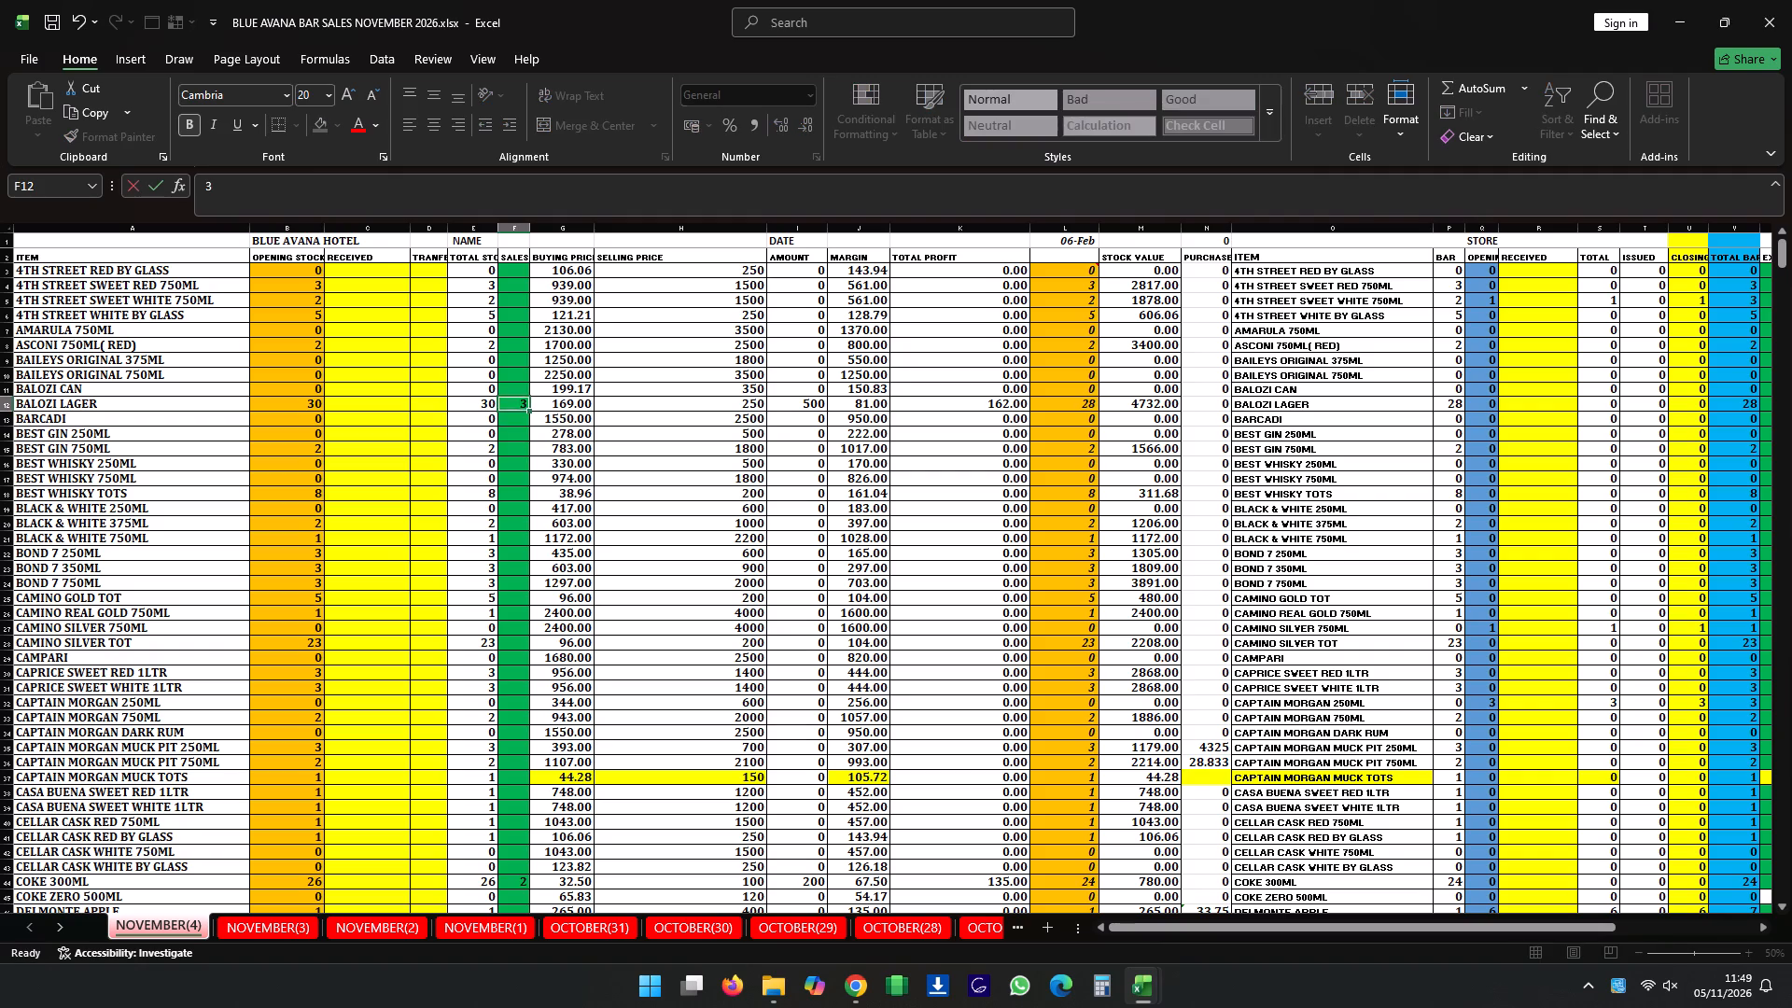
Add an unpaid bill labelled FLAT BALOZI with an amount of 250 below the ROOM 4(PAID 2ND) entry.
scroll(538, 583, "down", 9)
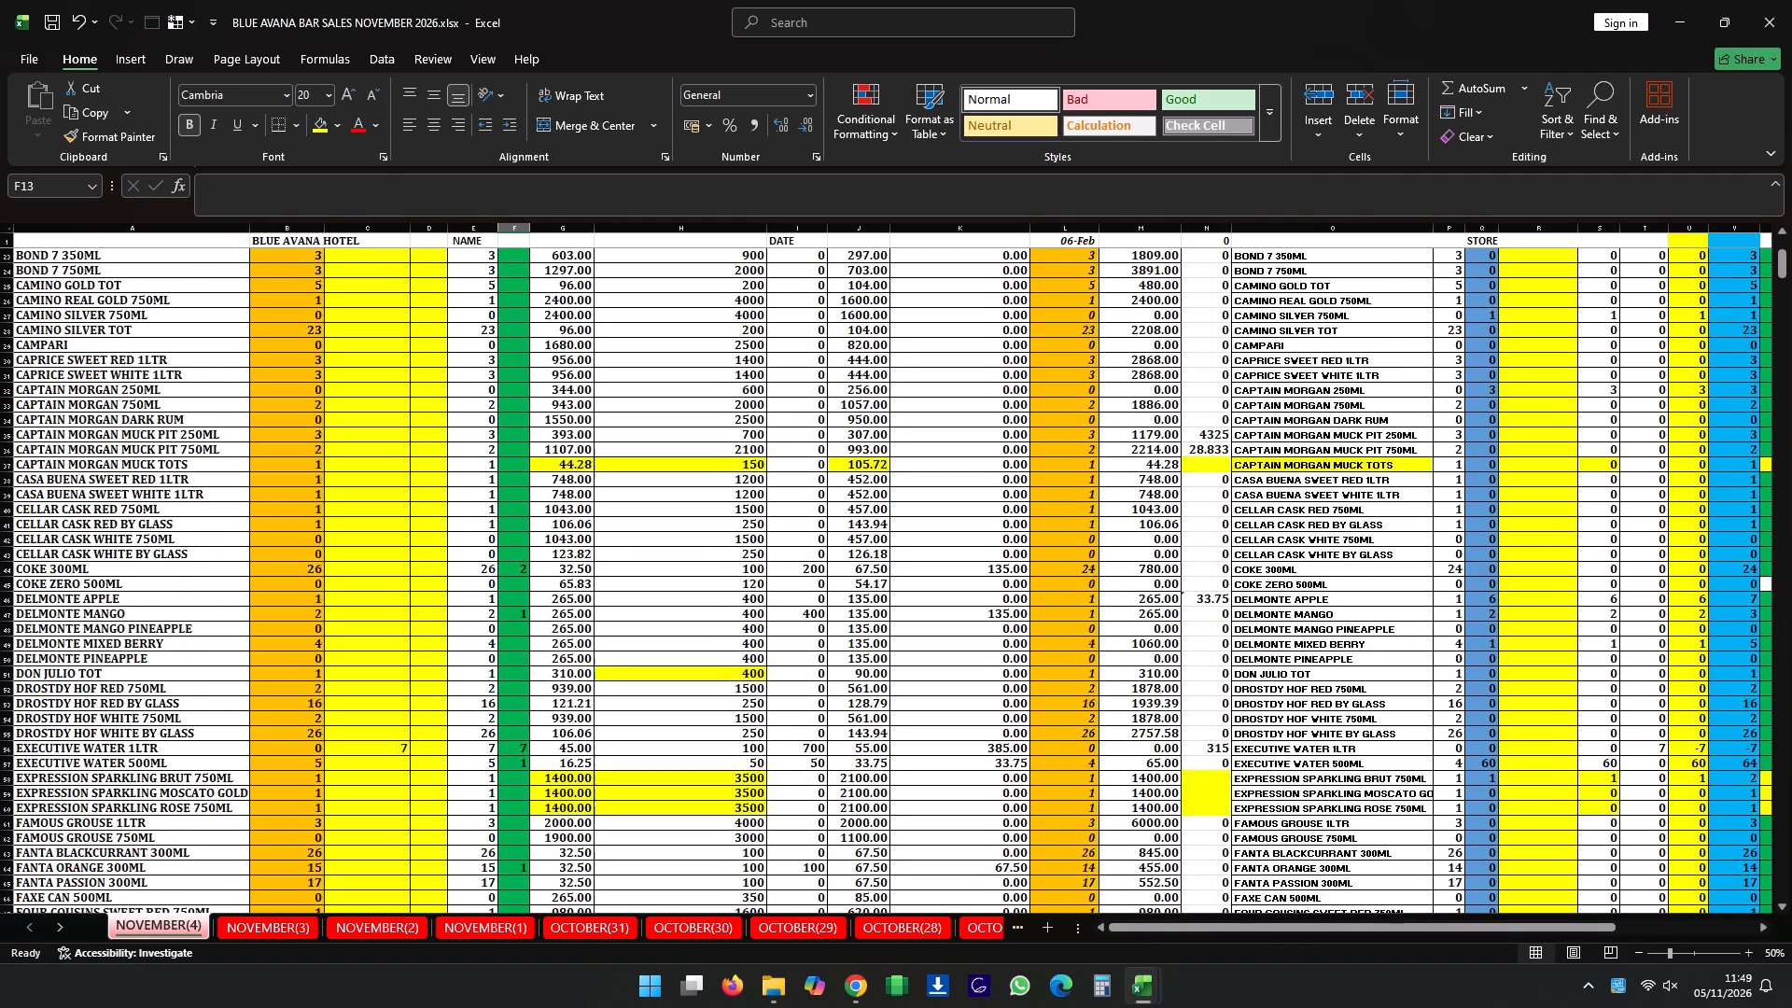
scroll(538, 583, "down", 20)
scroll(538, 583, "down", 14)
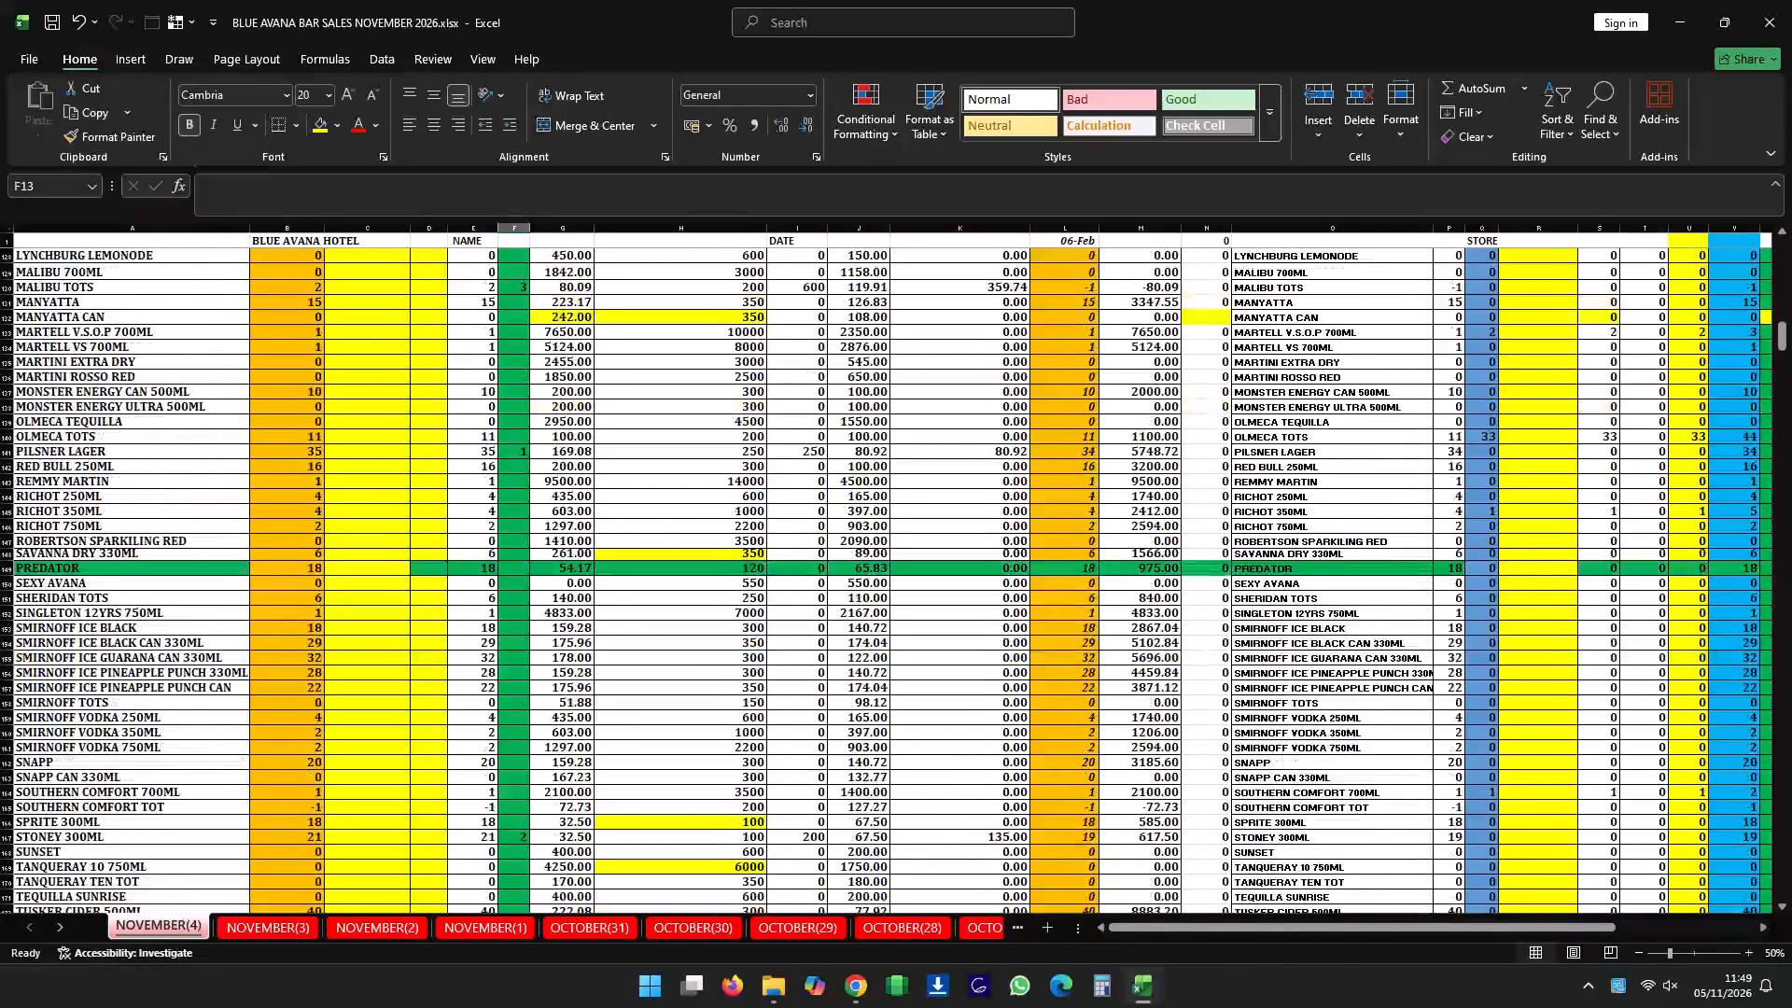
scroll(538, 583, "down", 14)
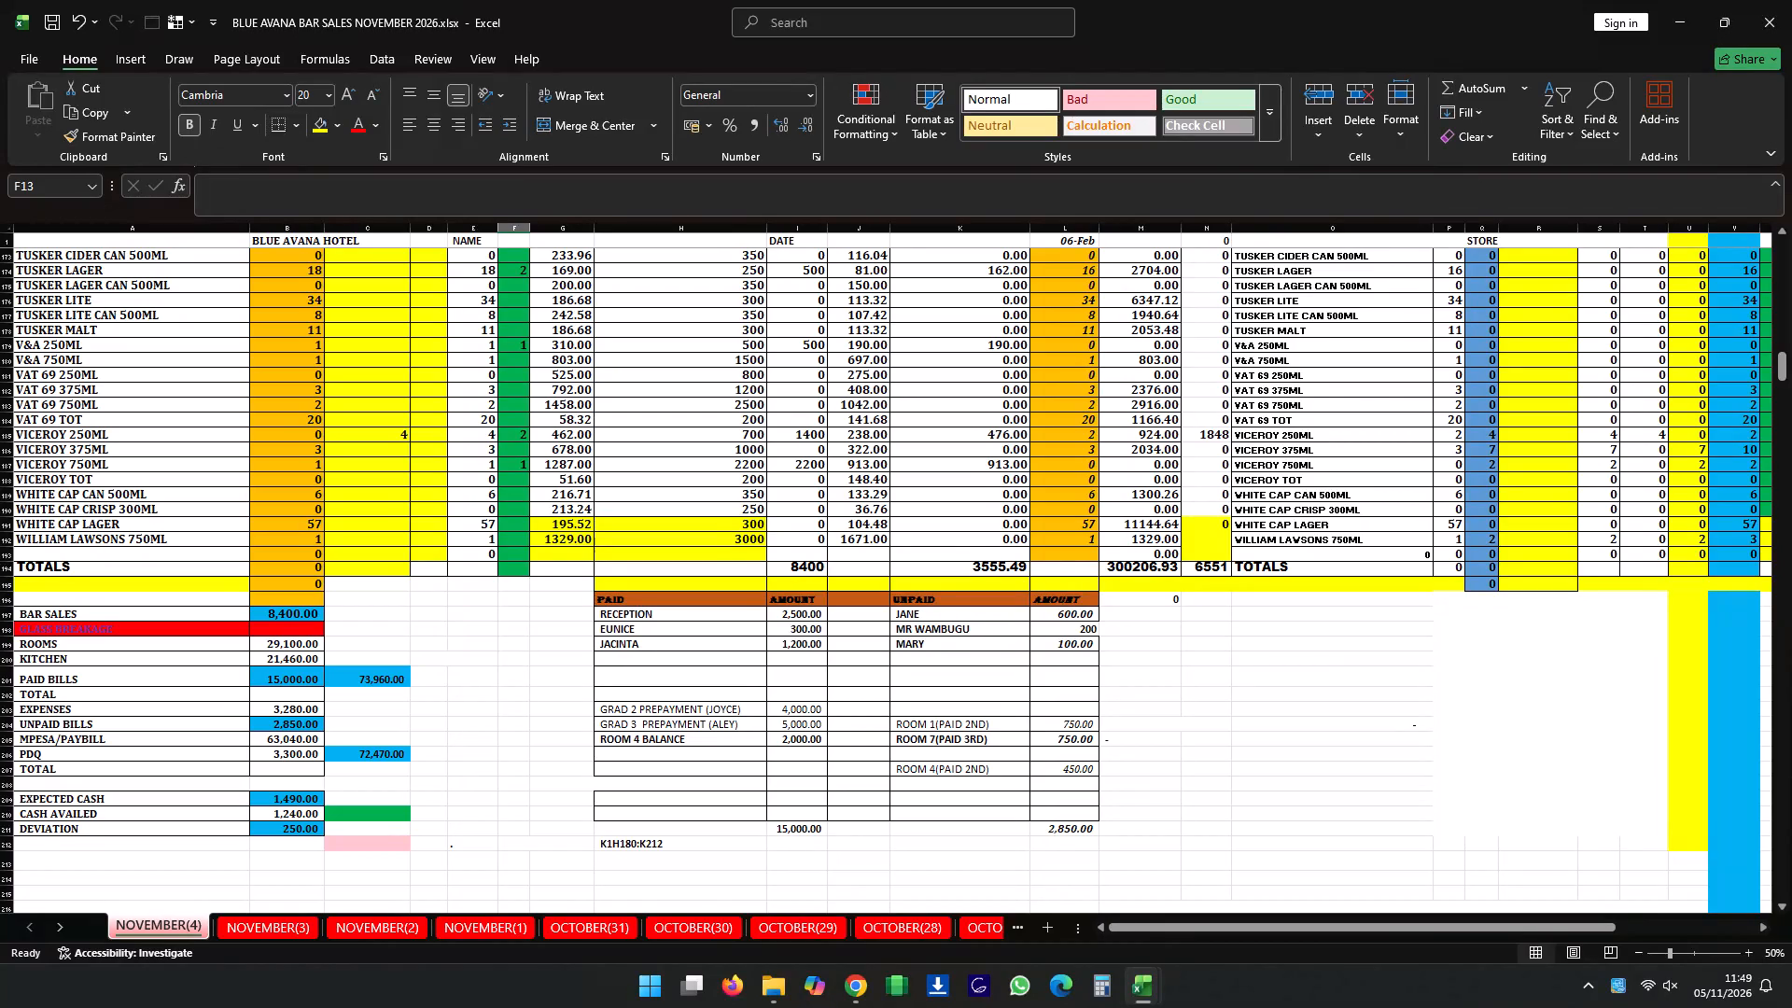
left_click(937, 791)
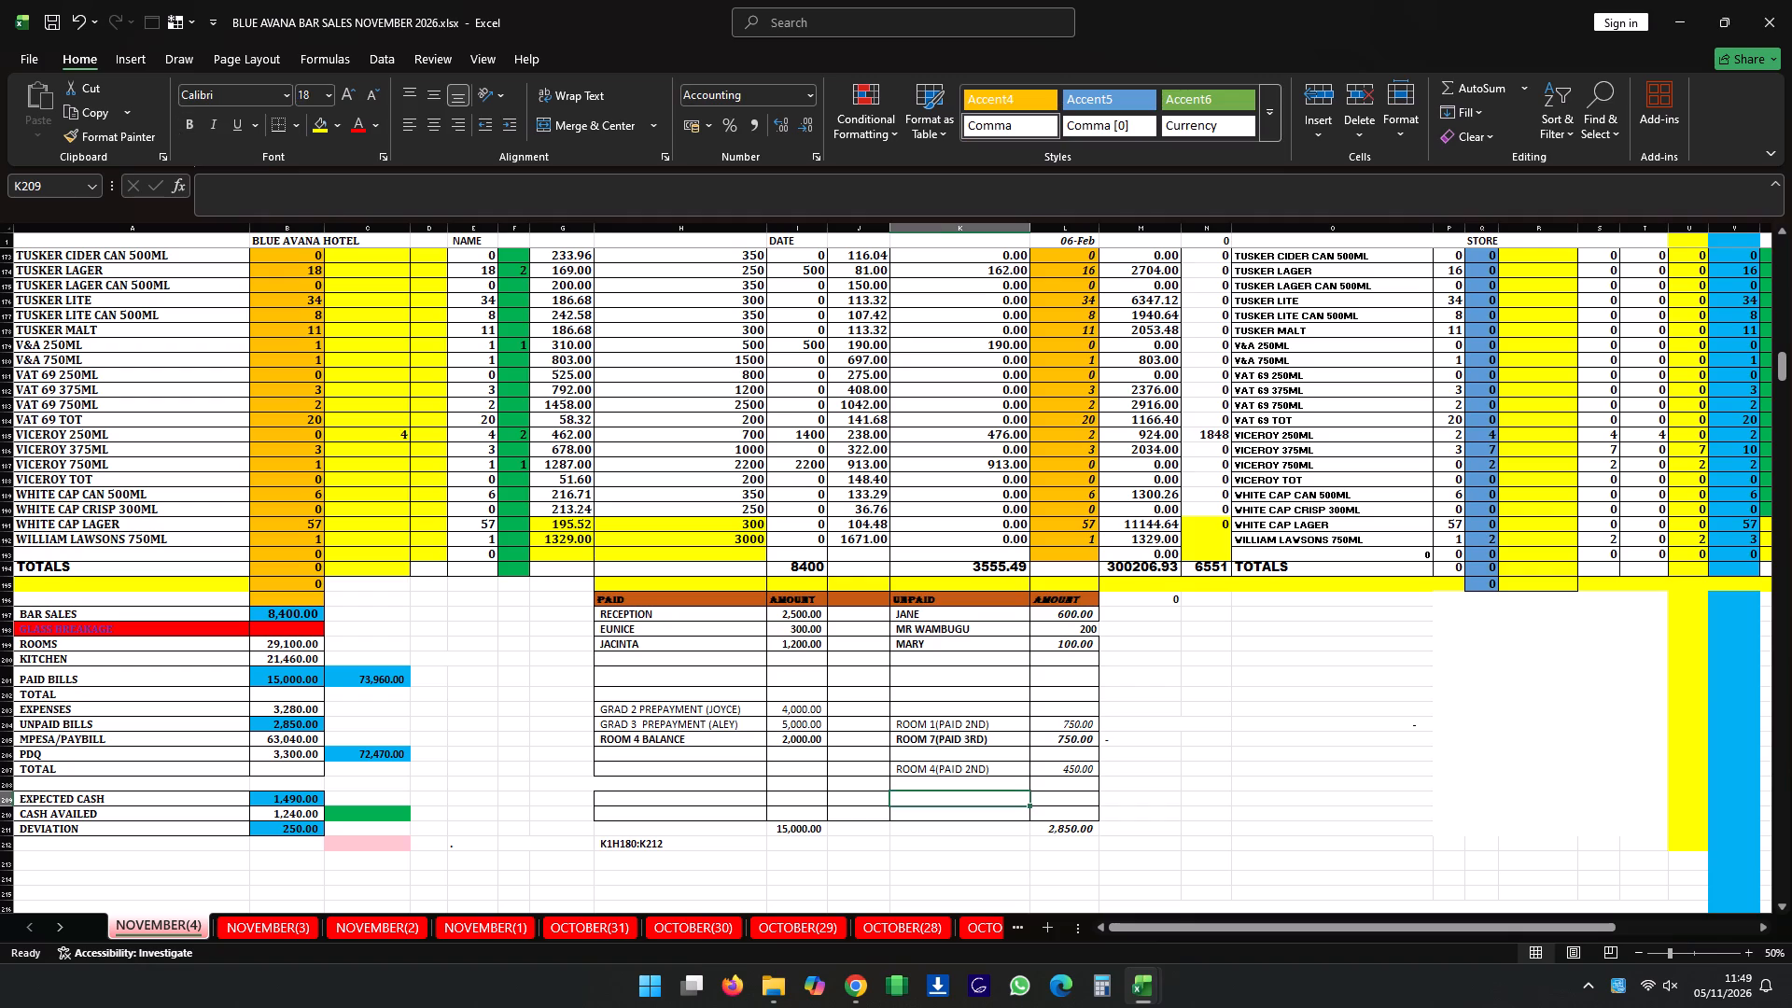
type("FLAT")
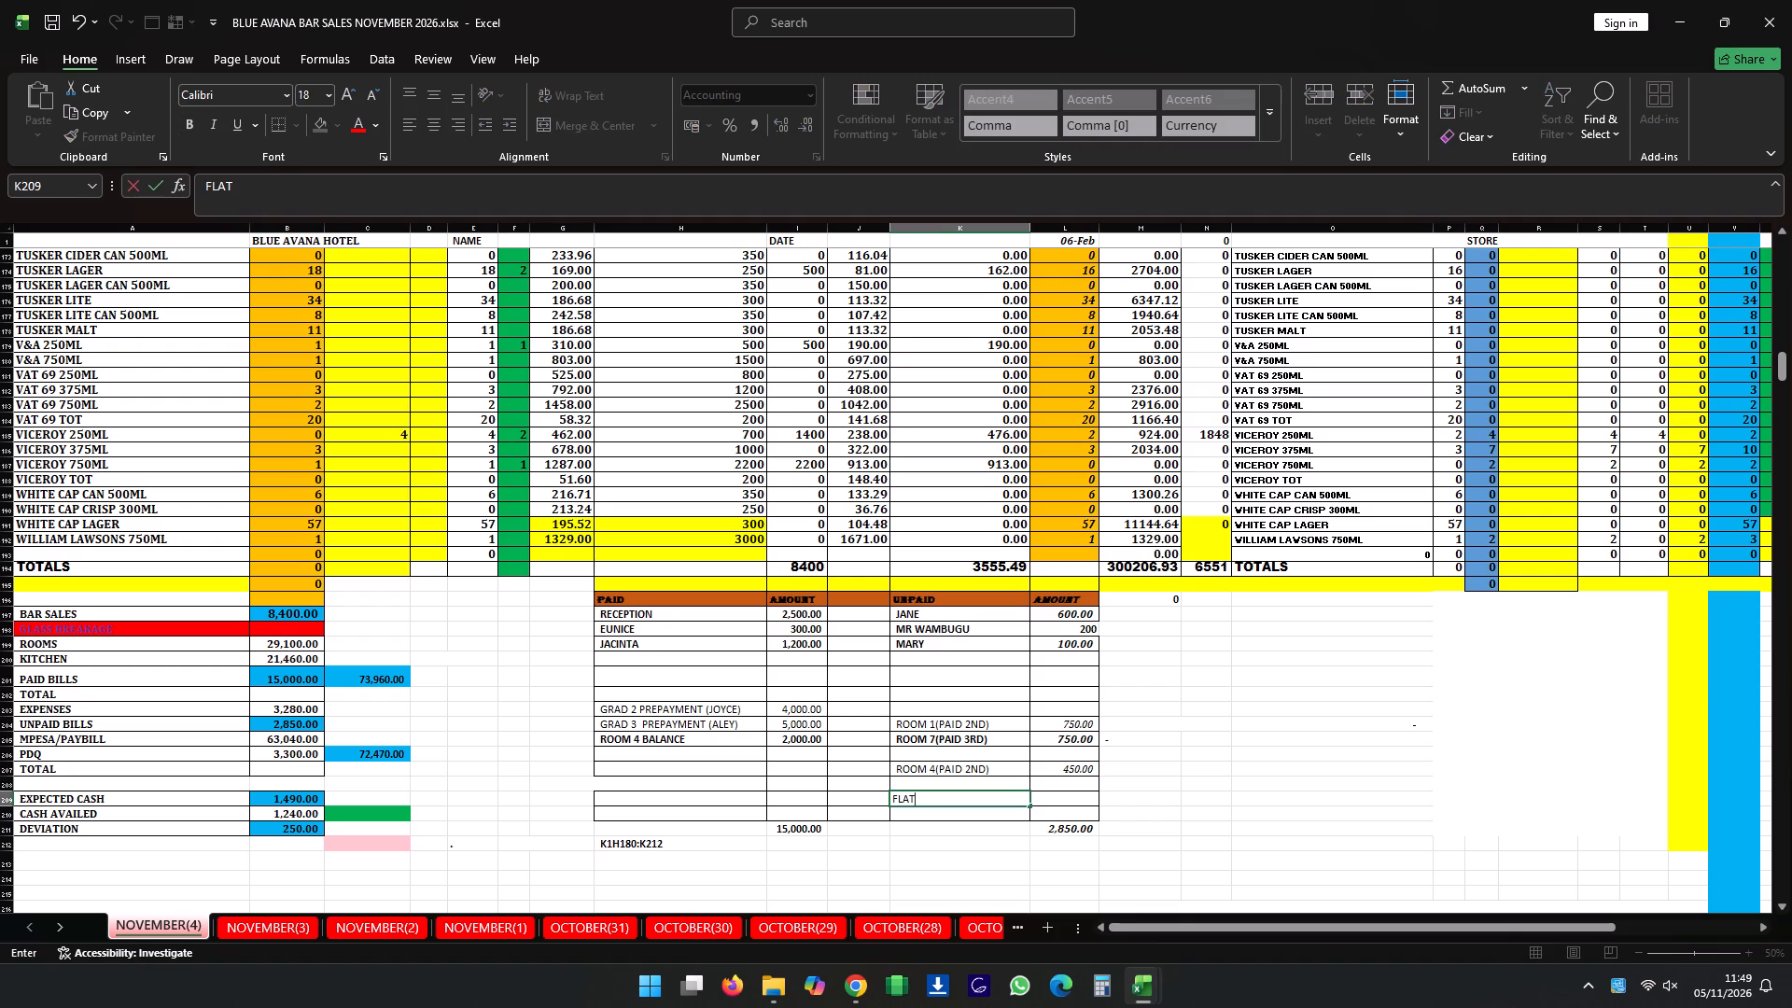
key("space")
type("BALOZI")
left_click(1079, 792)
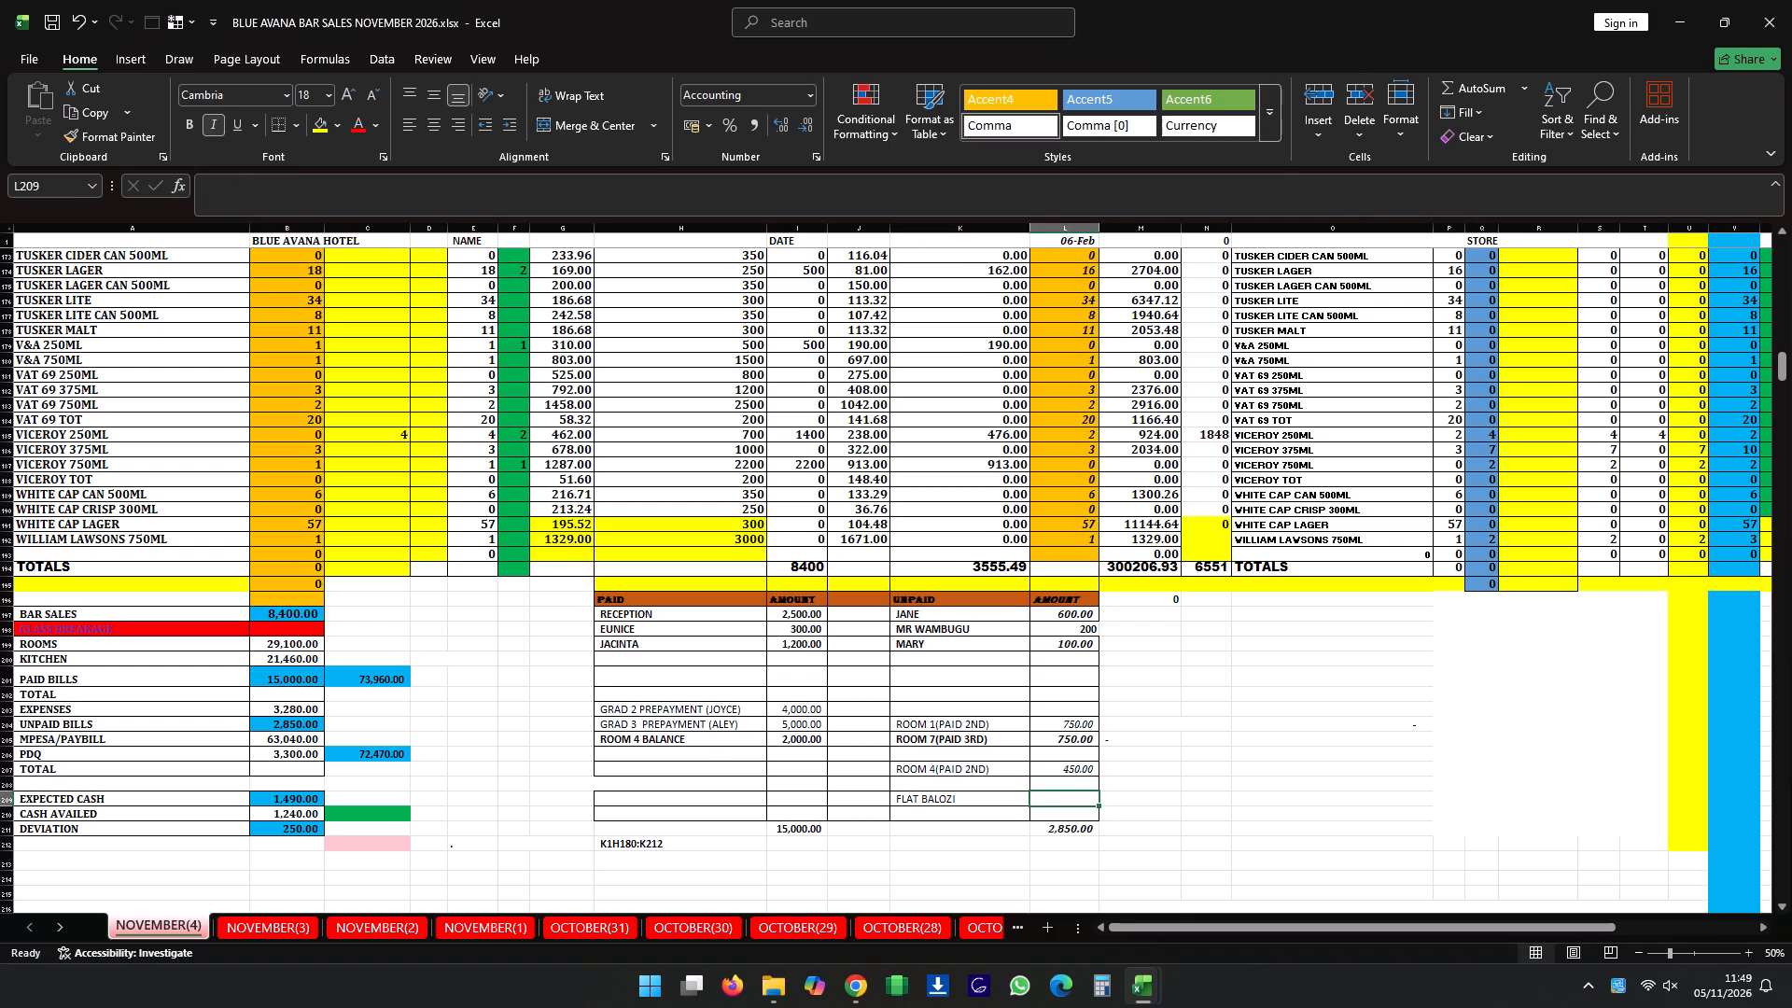
type("250")
key("Return")
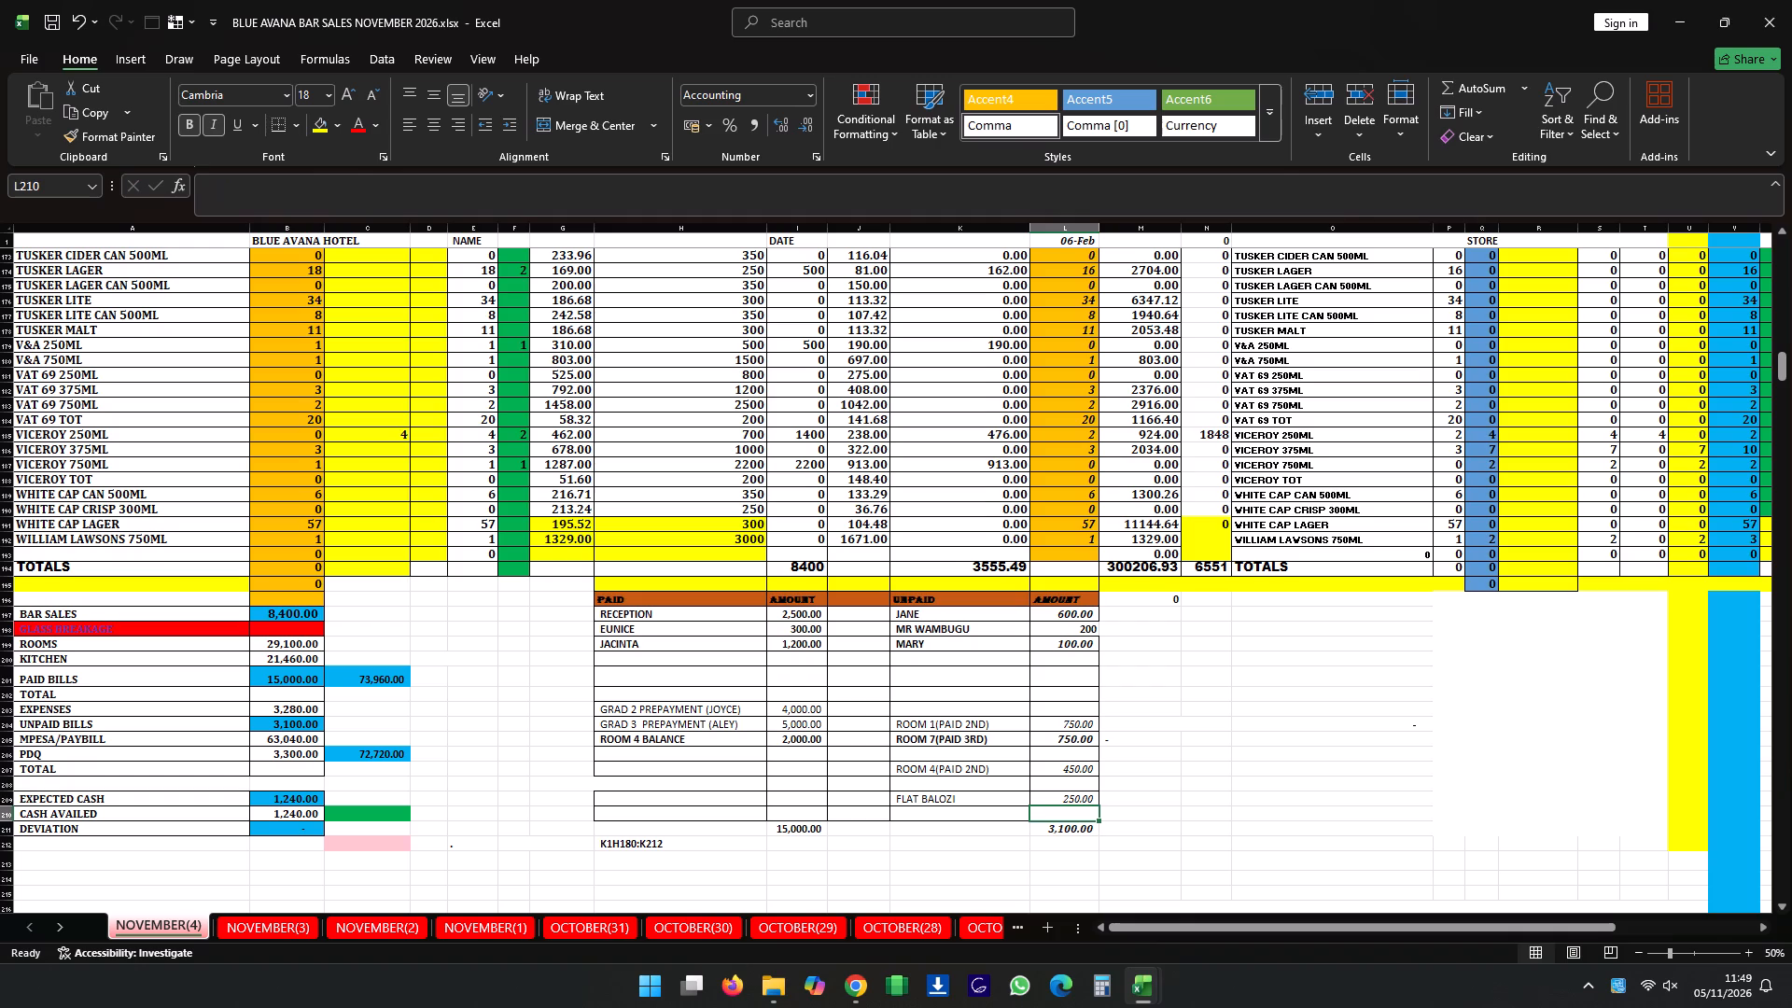
Check the remaining bar stock on NOVEMBER(4) item by item, from BALOZI LAGER down to CAMINO SILVER 750ML.
scroll(1118, 554, "up", 17)
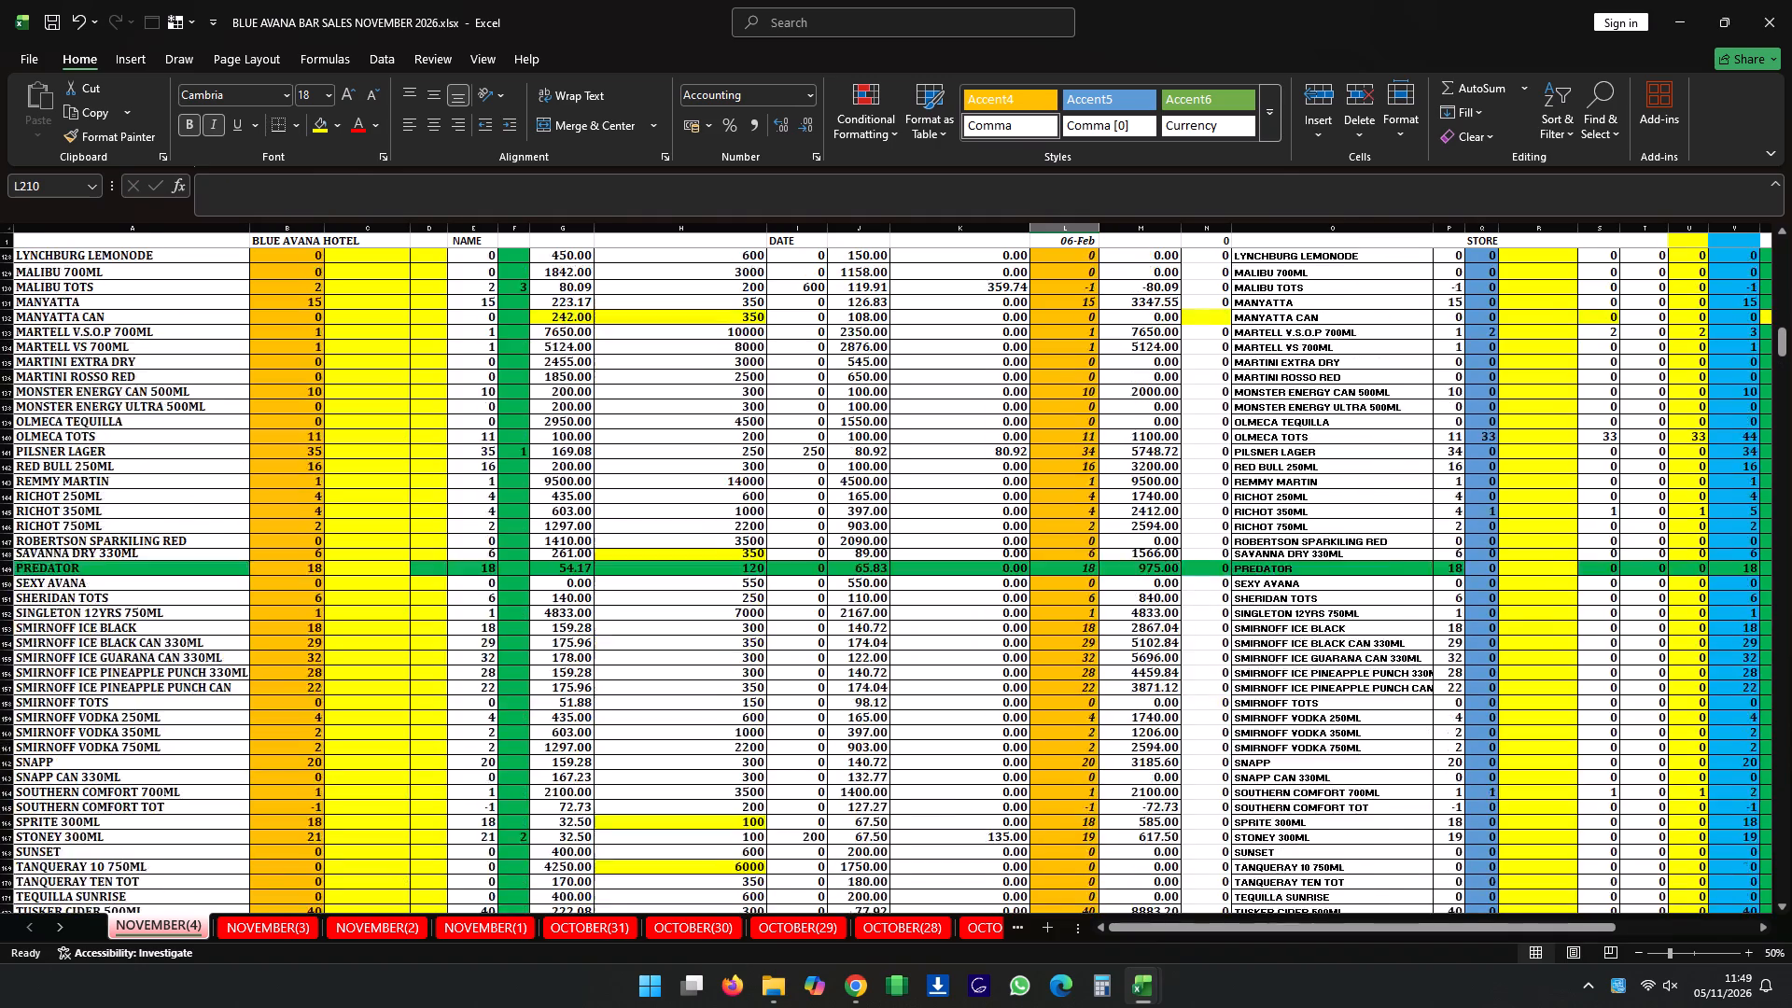
scroll(1118, 528, "up", 18)
scroll(1118, 528, "up", 8)
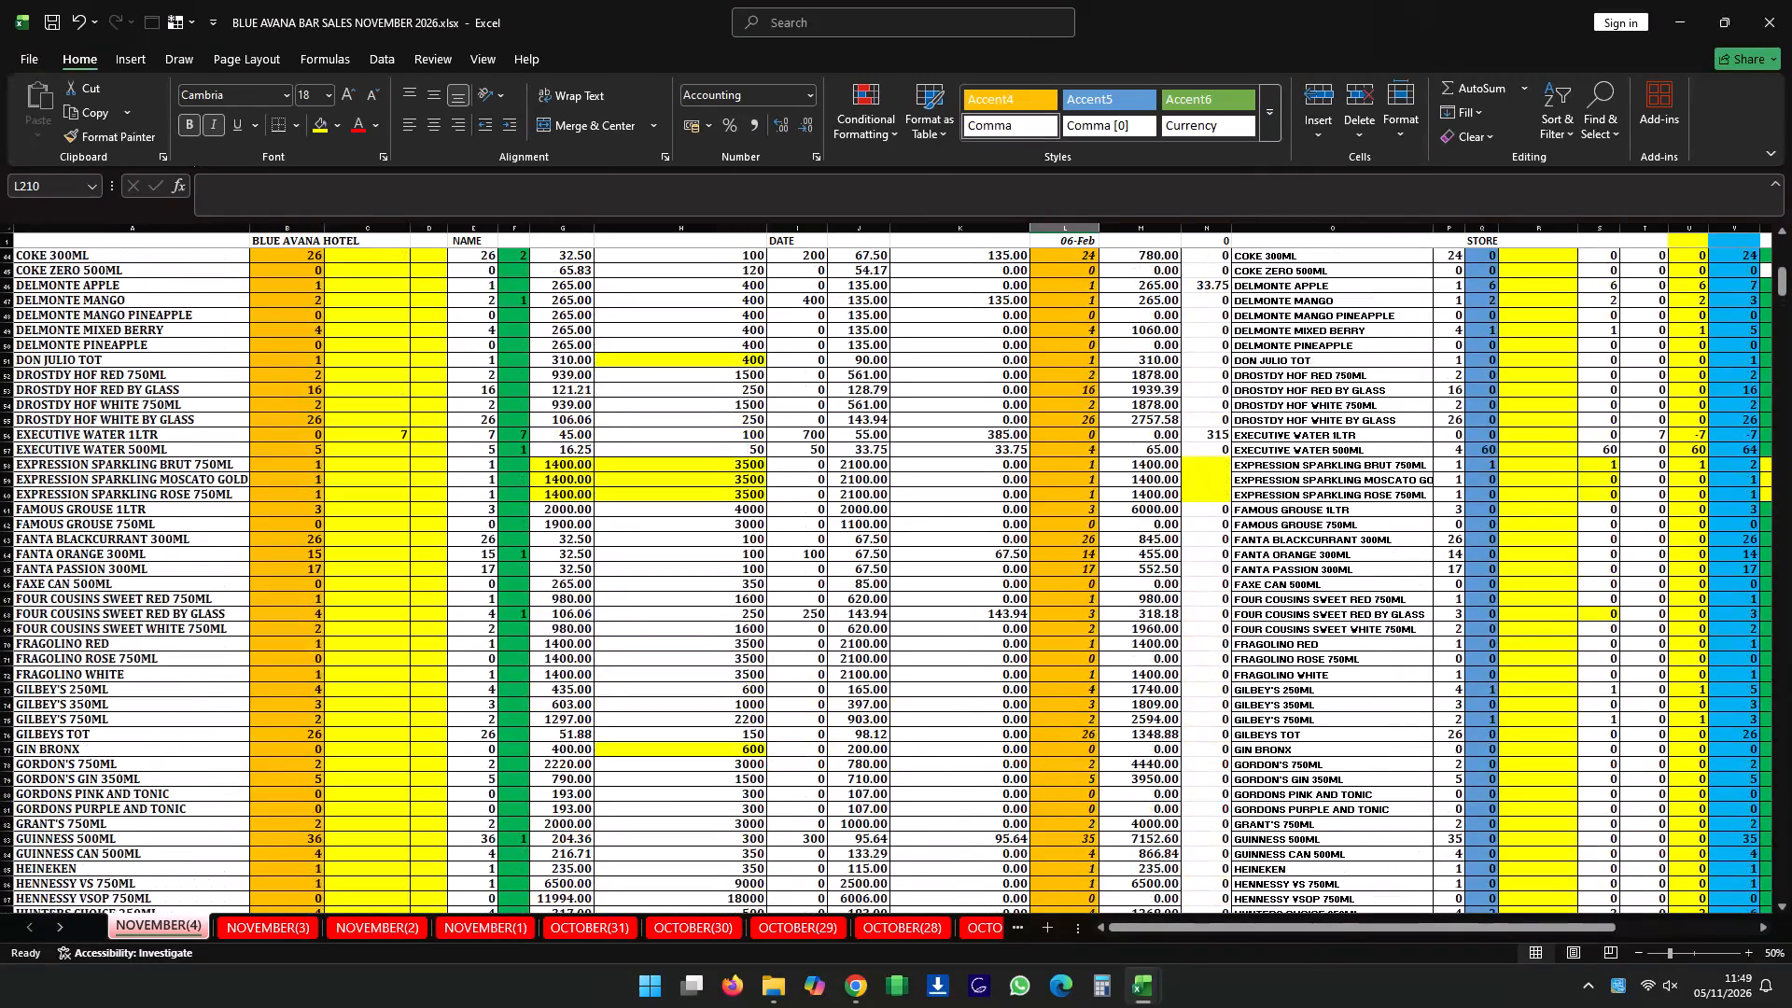
scroll(1118, 528, "up", 20)
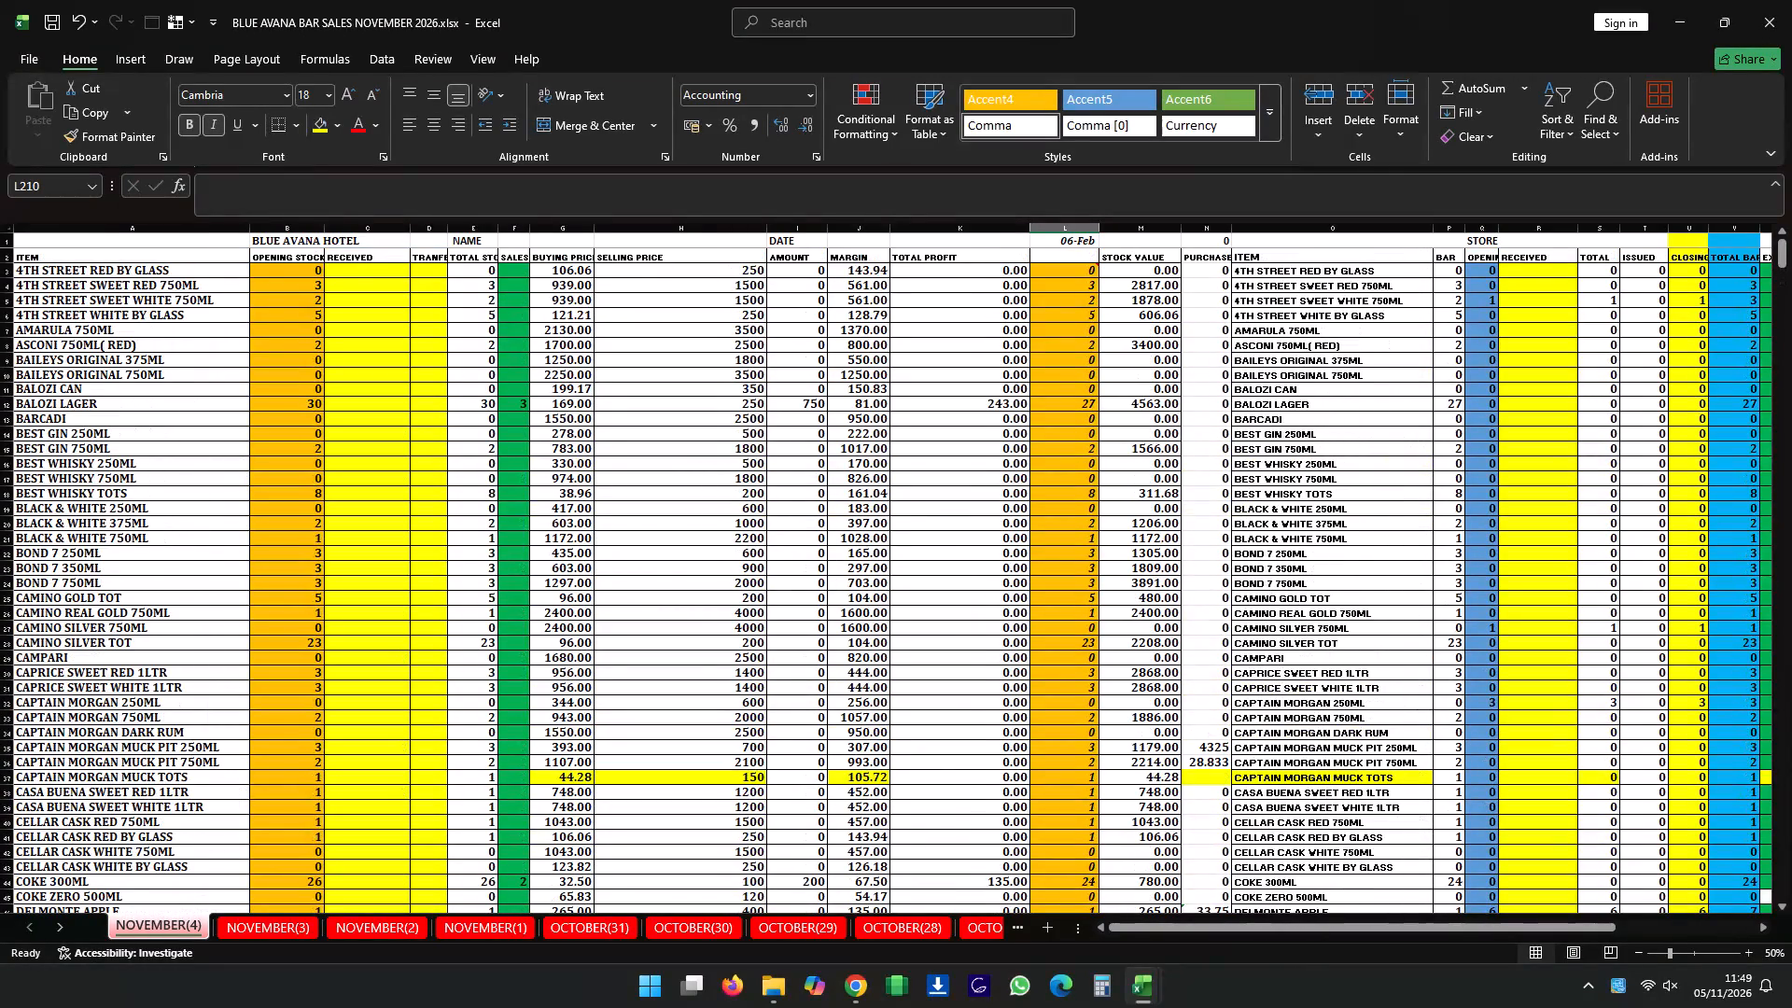
left_click(1083, 407)
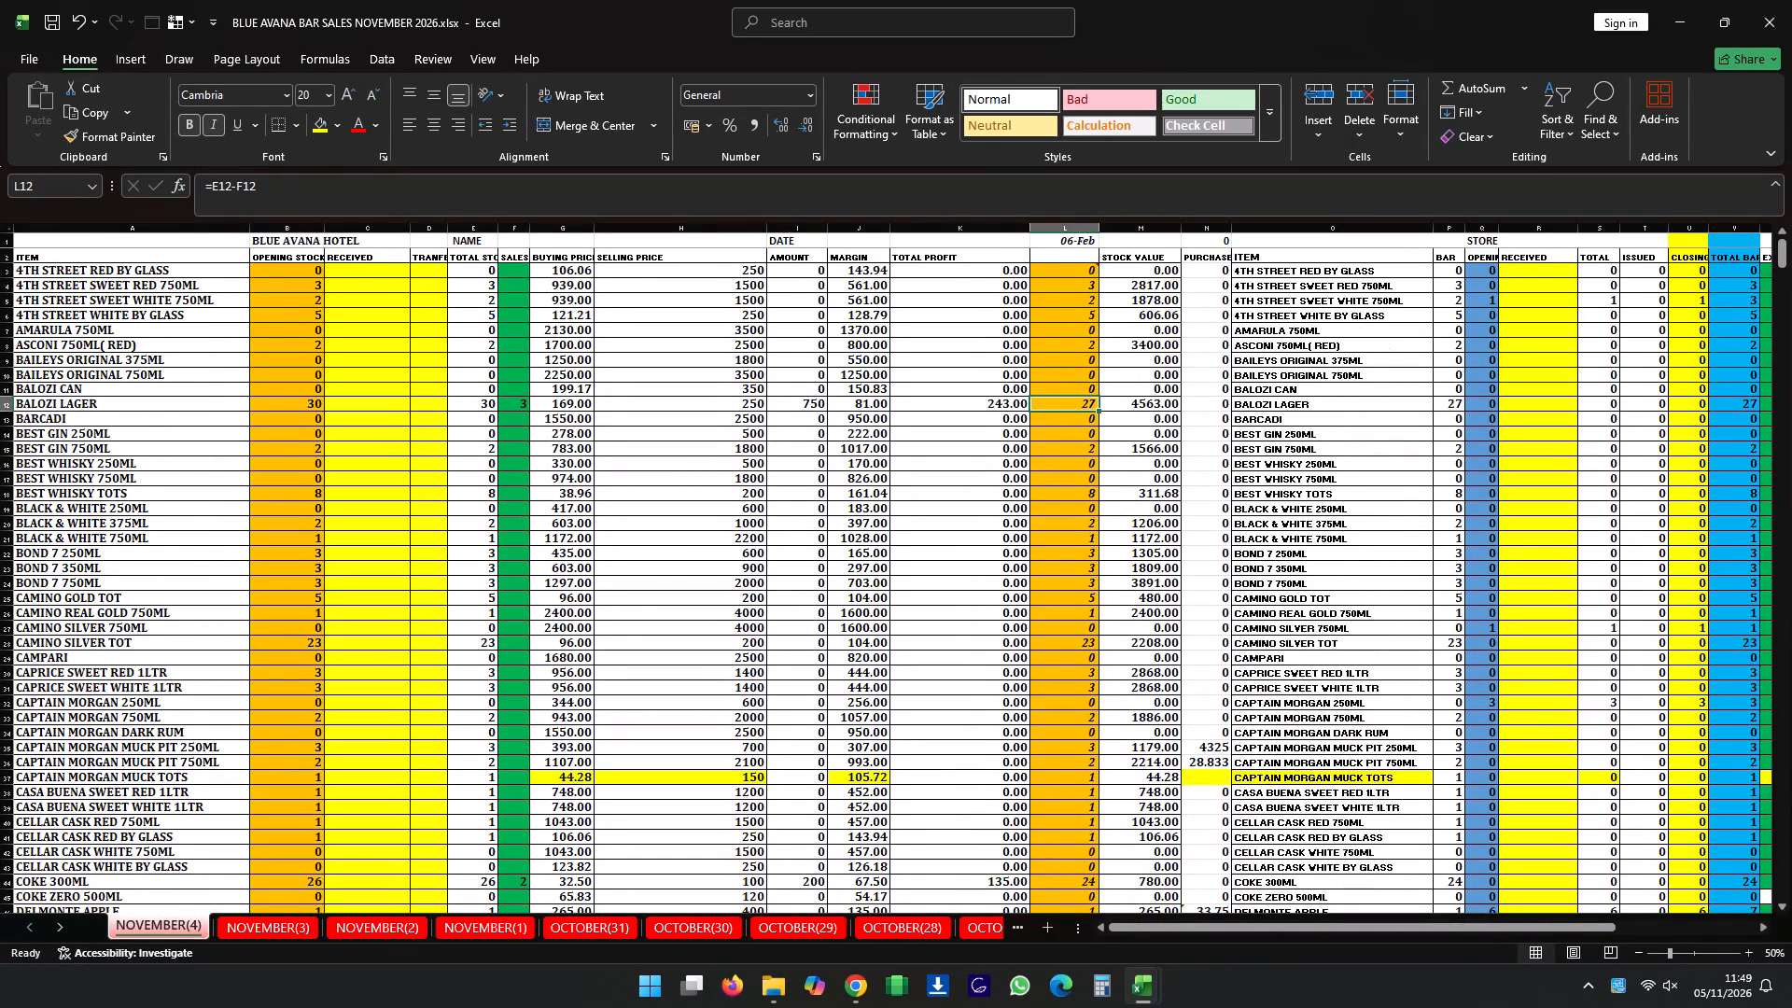
key("Down")
key("Down")
key("Down")
key("Down")
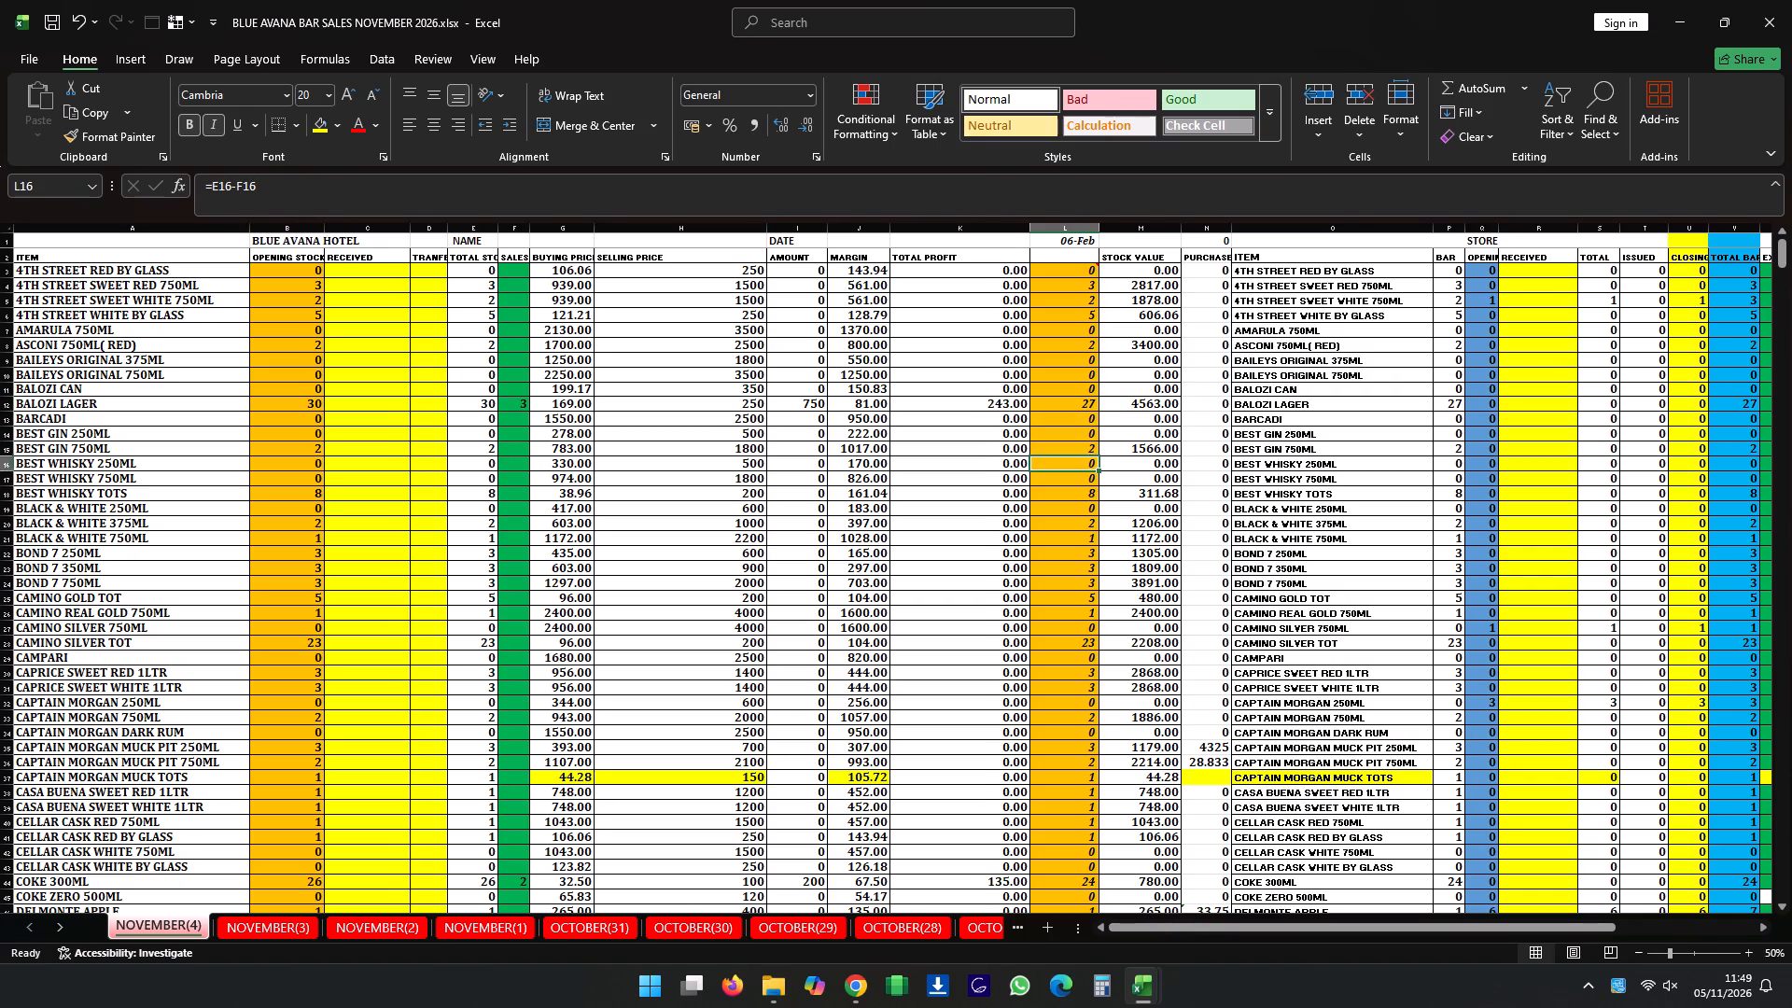
key("Down")
key("Down")
key("Down")
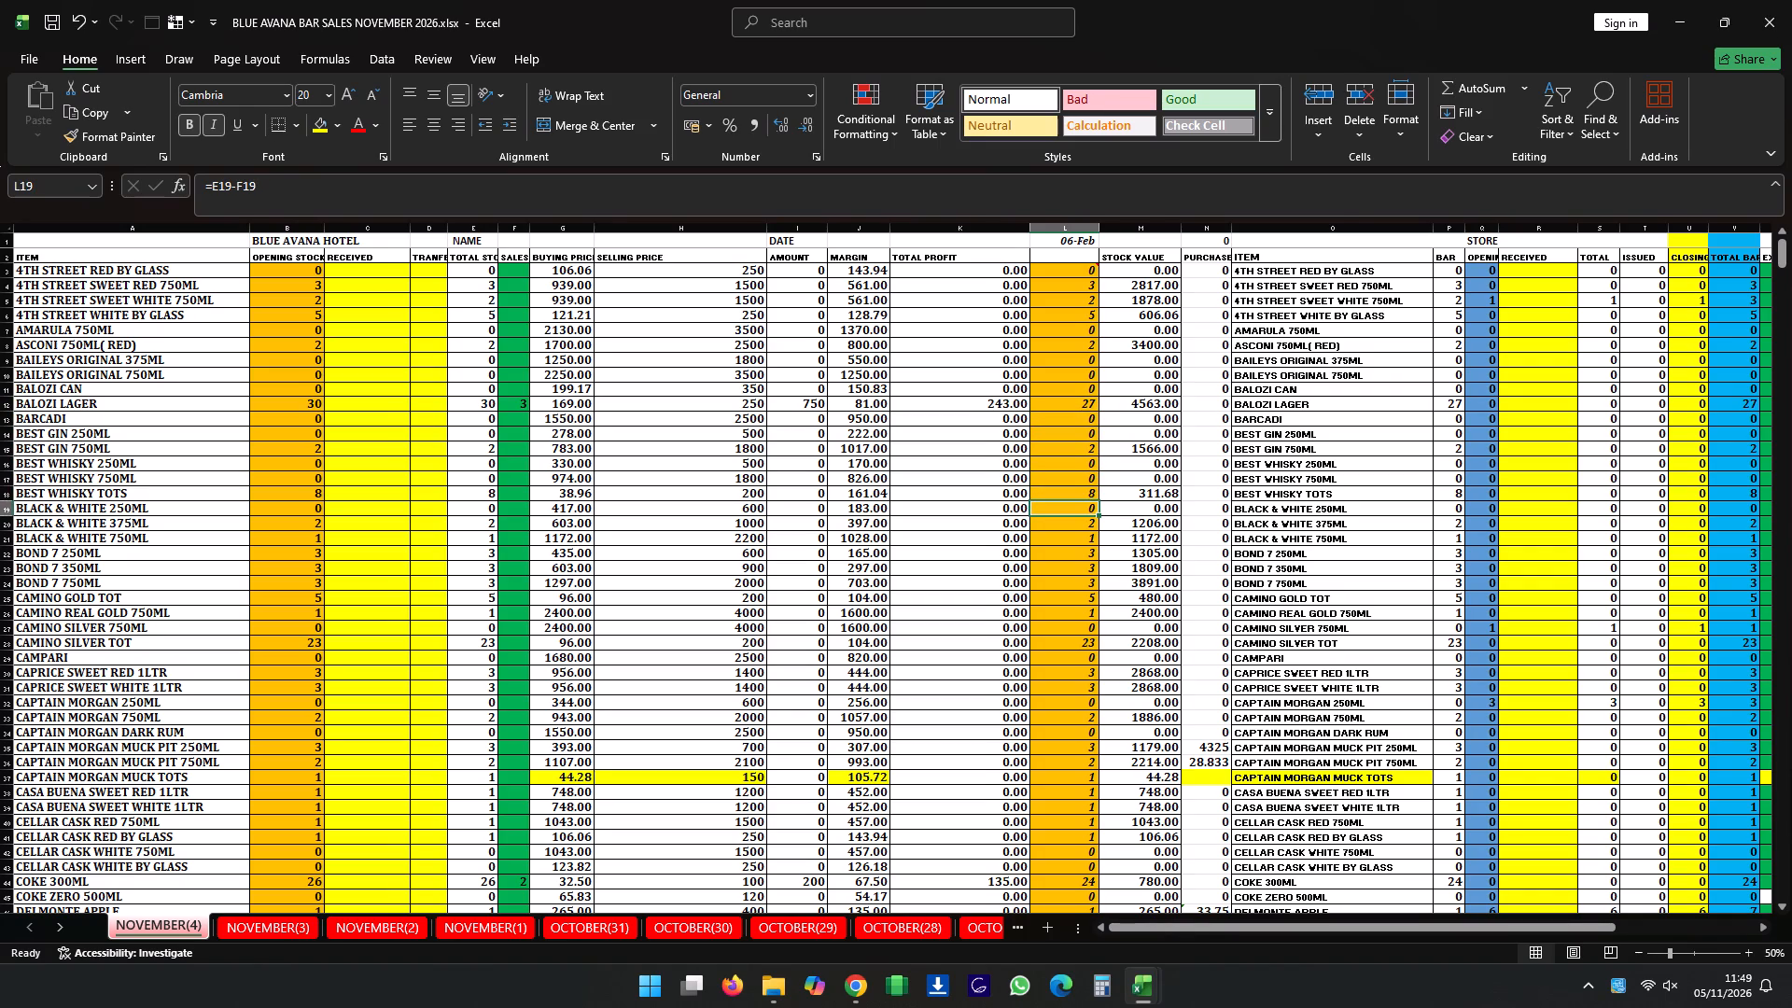
key("Down")
key("Down")
key("Down")
key("Down")
key("Down")
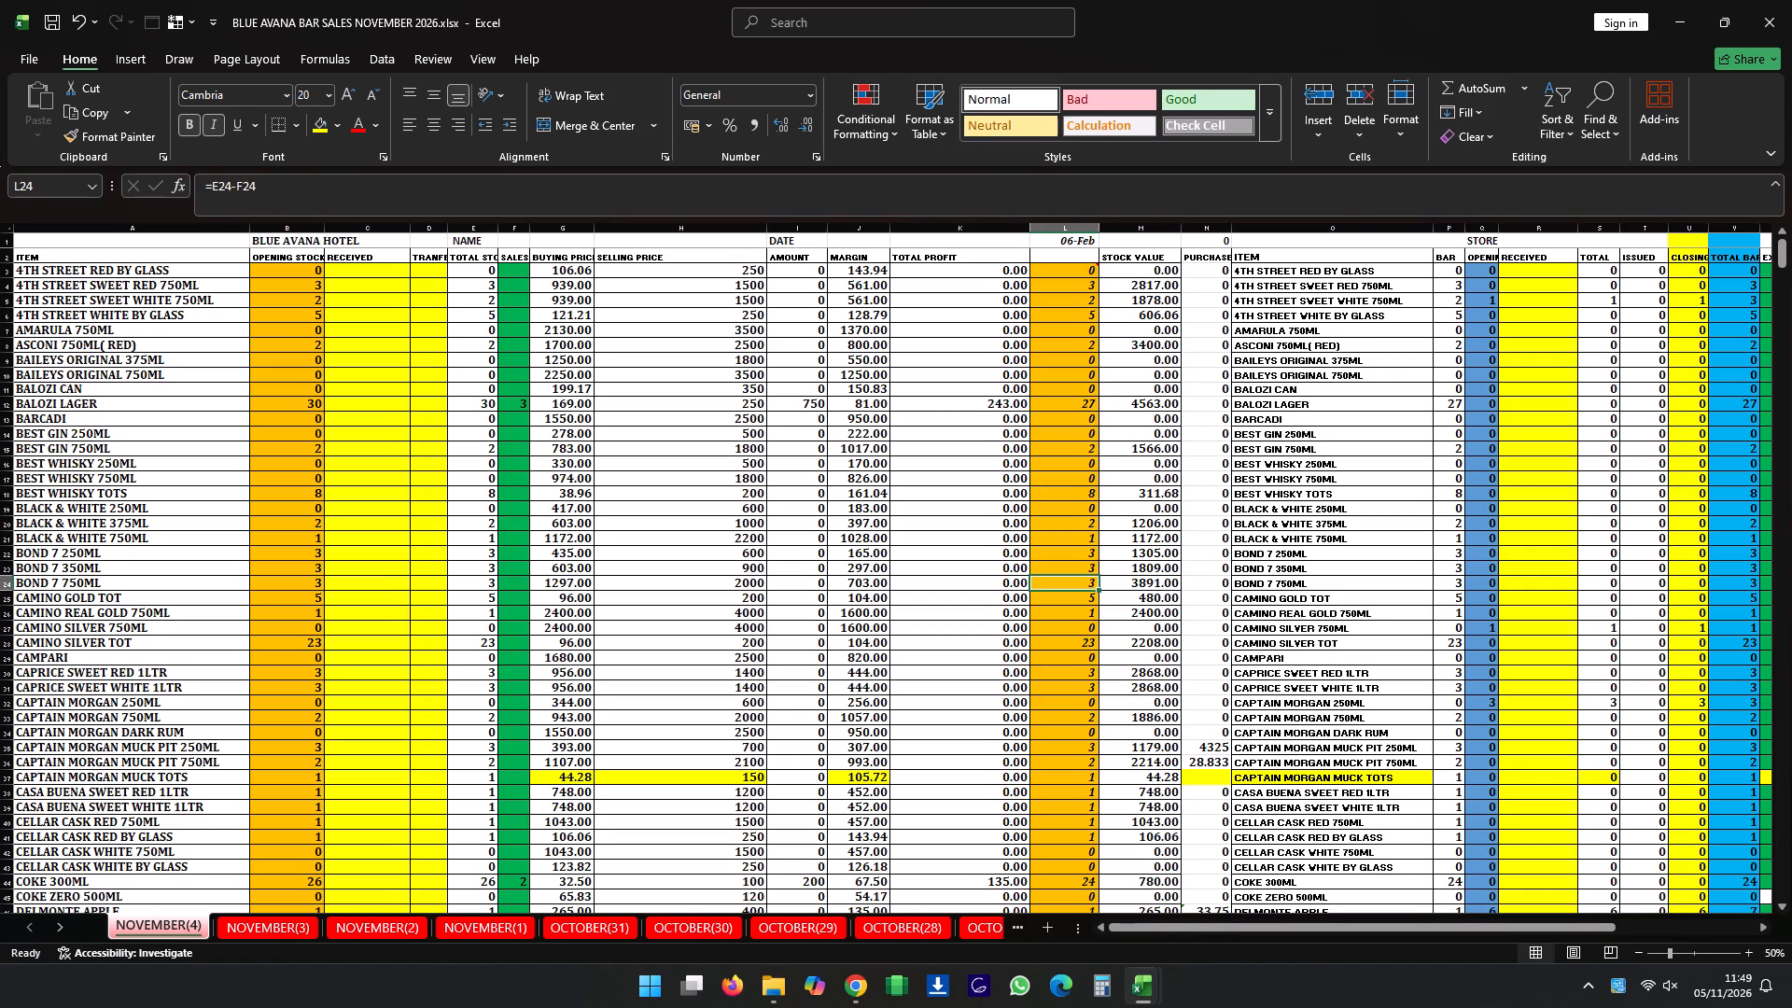
key("Down")
key("Down")
key("Down")
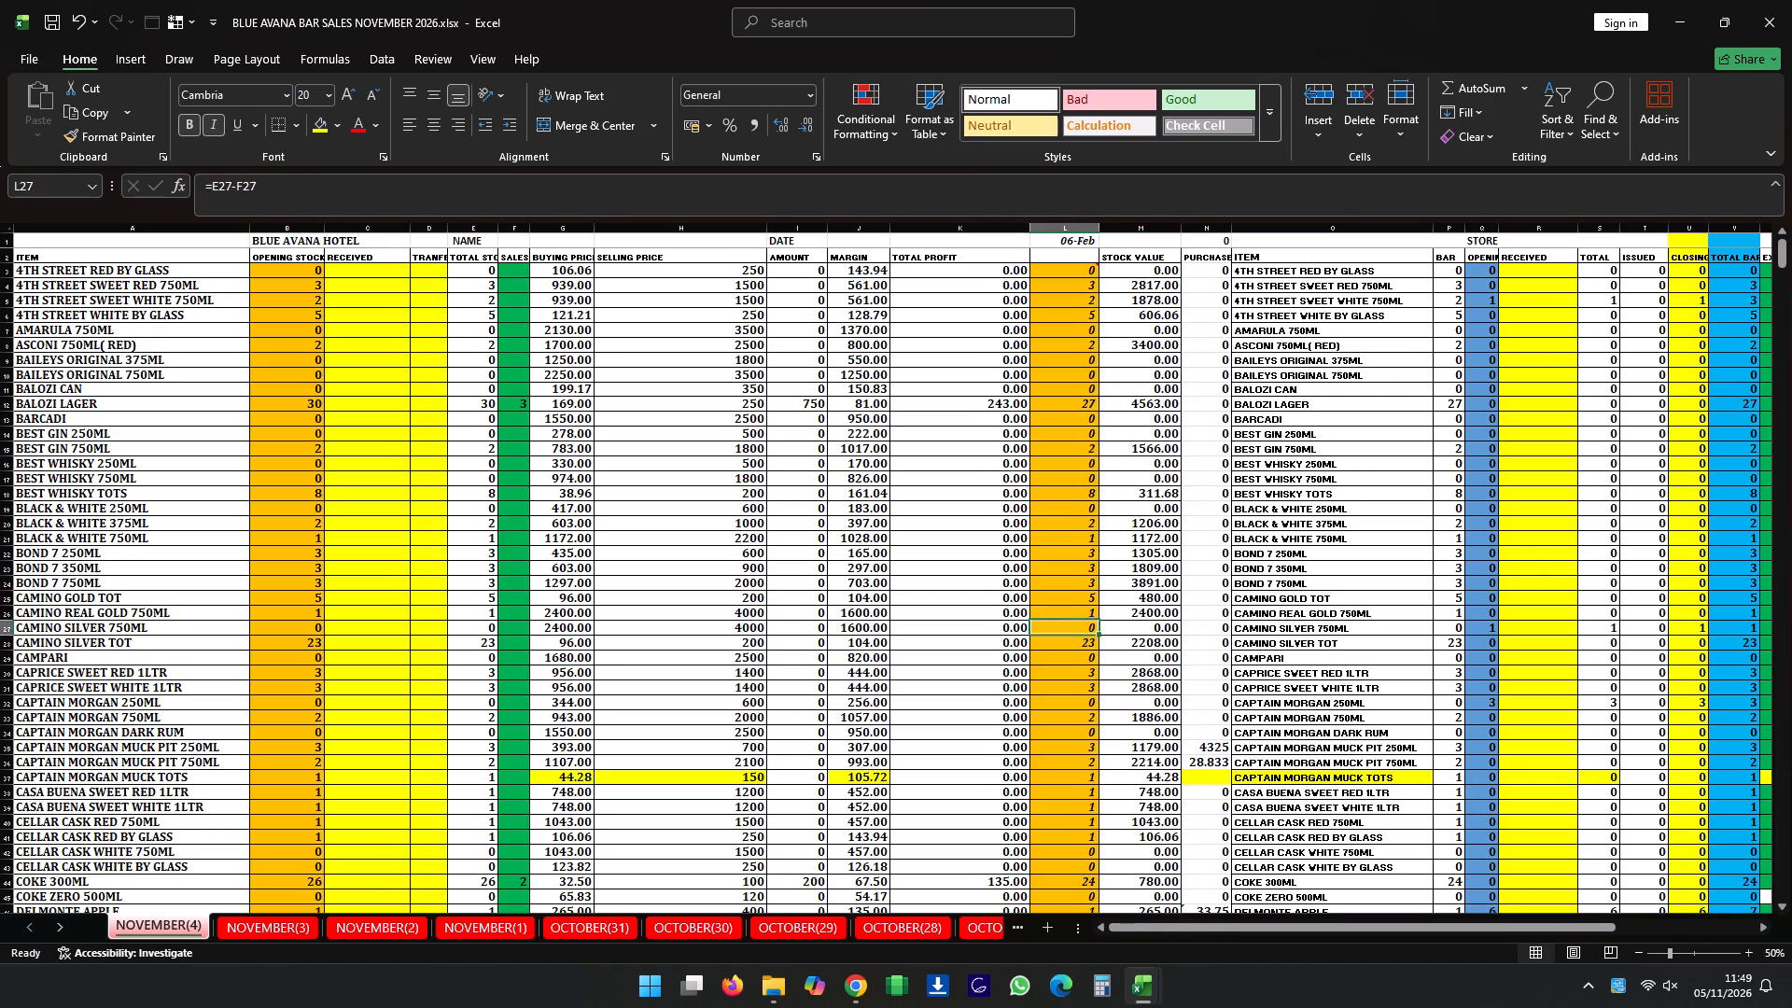
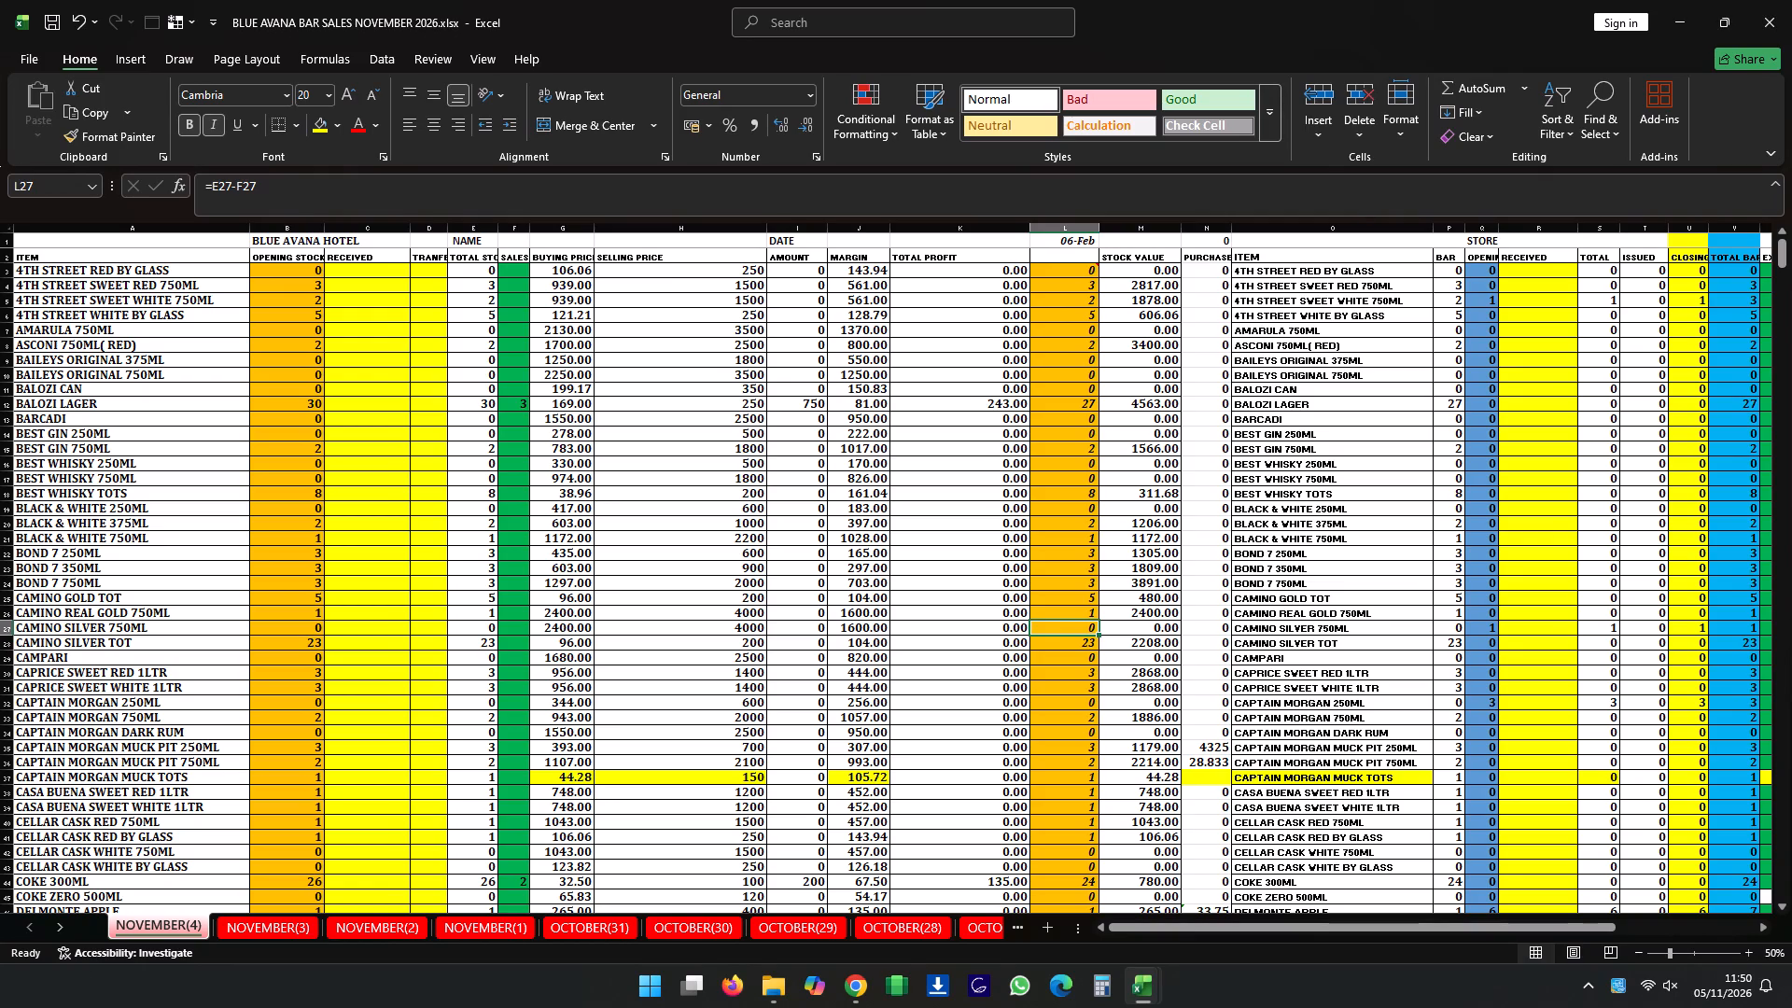
Check the remaining bar stock on NOVEMBER(4) item by item, from CAMINO SILVER TOT down to CELLAR CASK RED BY GLASS.
key("Down")
key("Down")
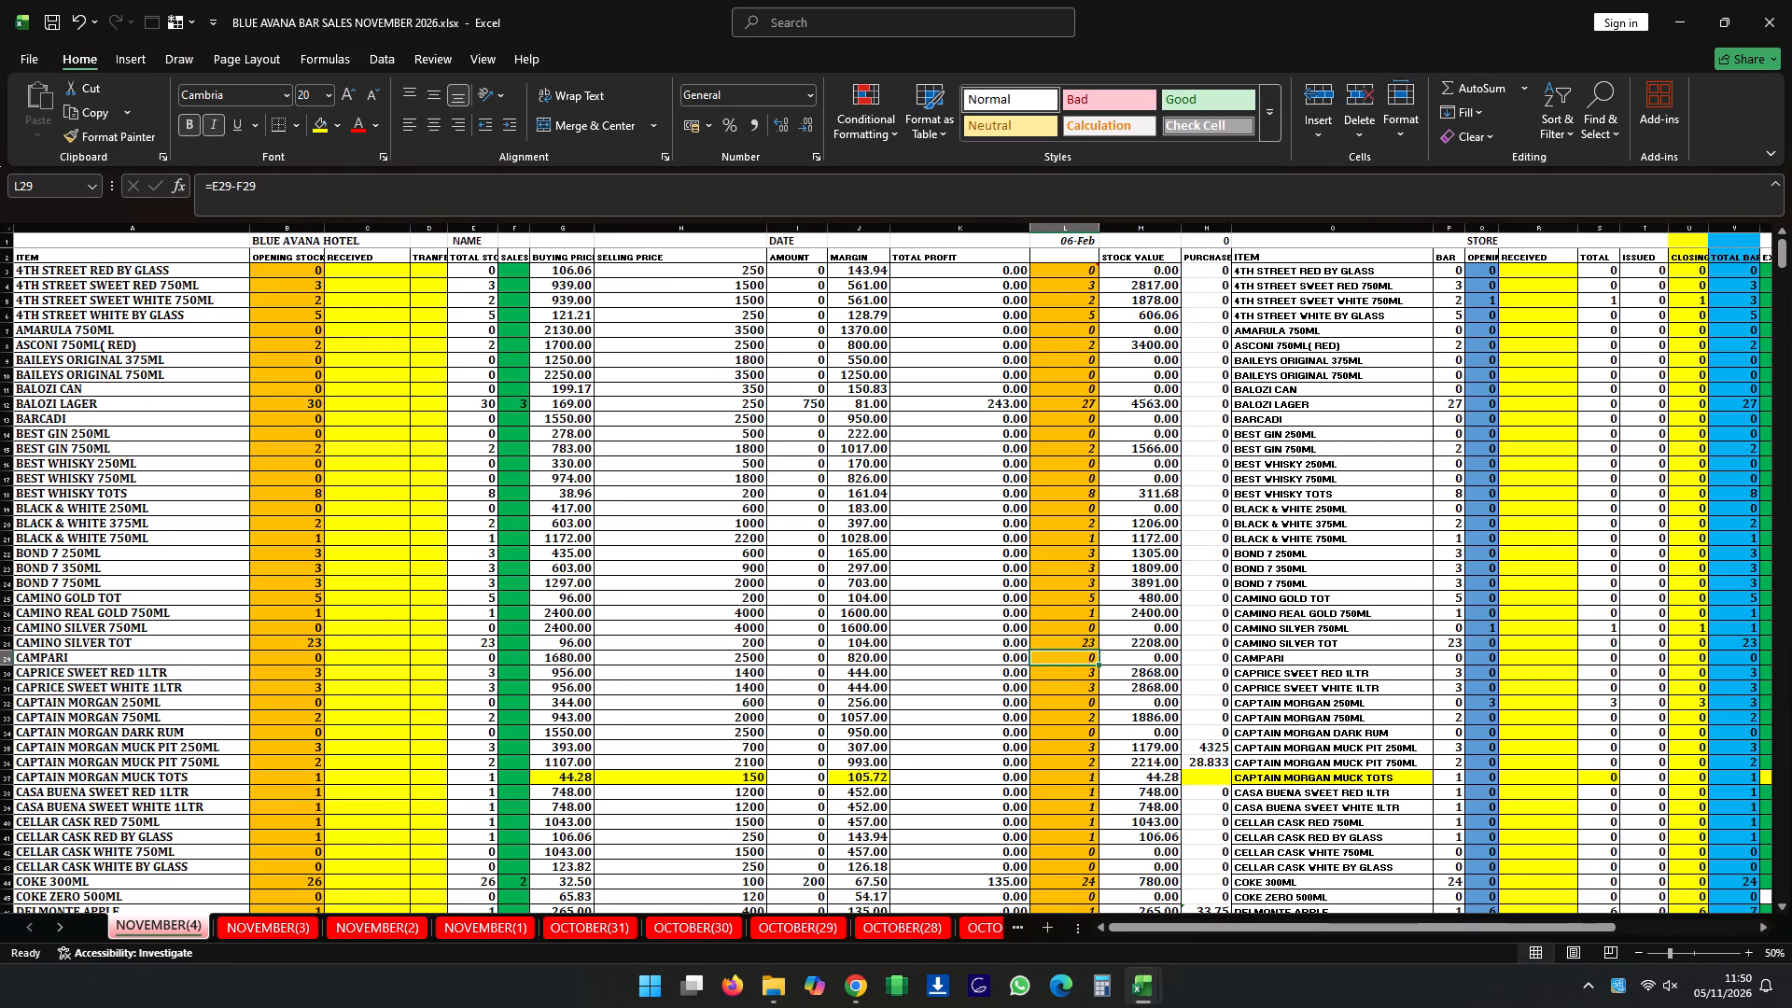
key("Down")
key("Down")
key("Down")
key("Down")
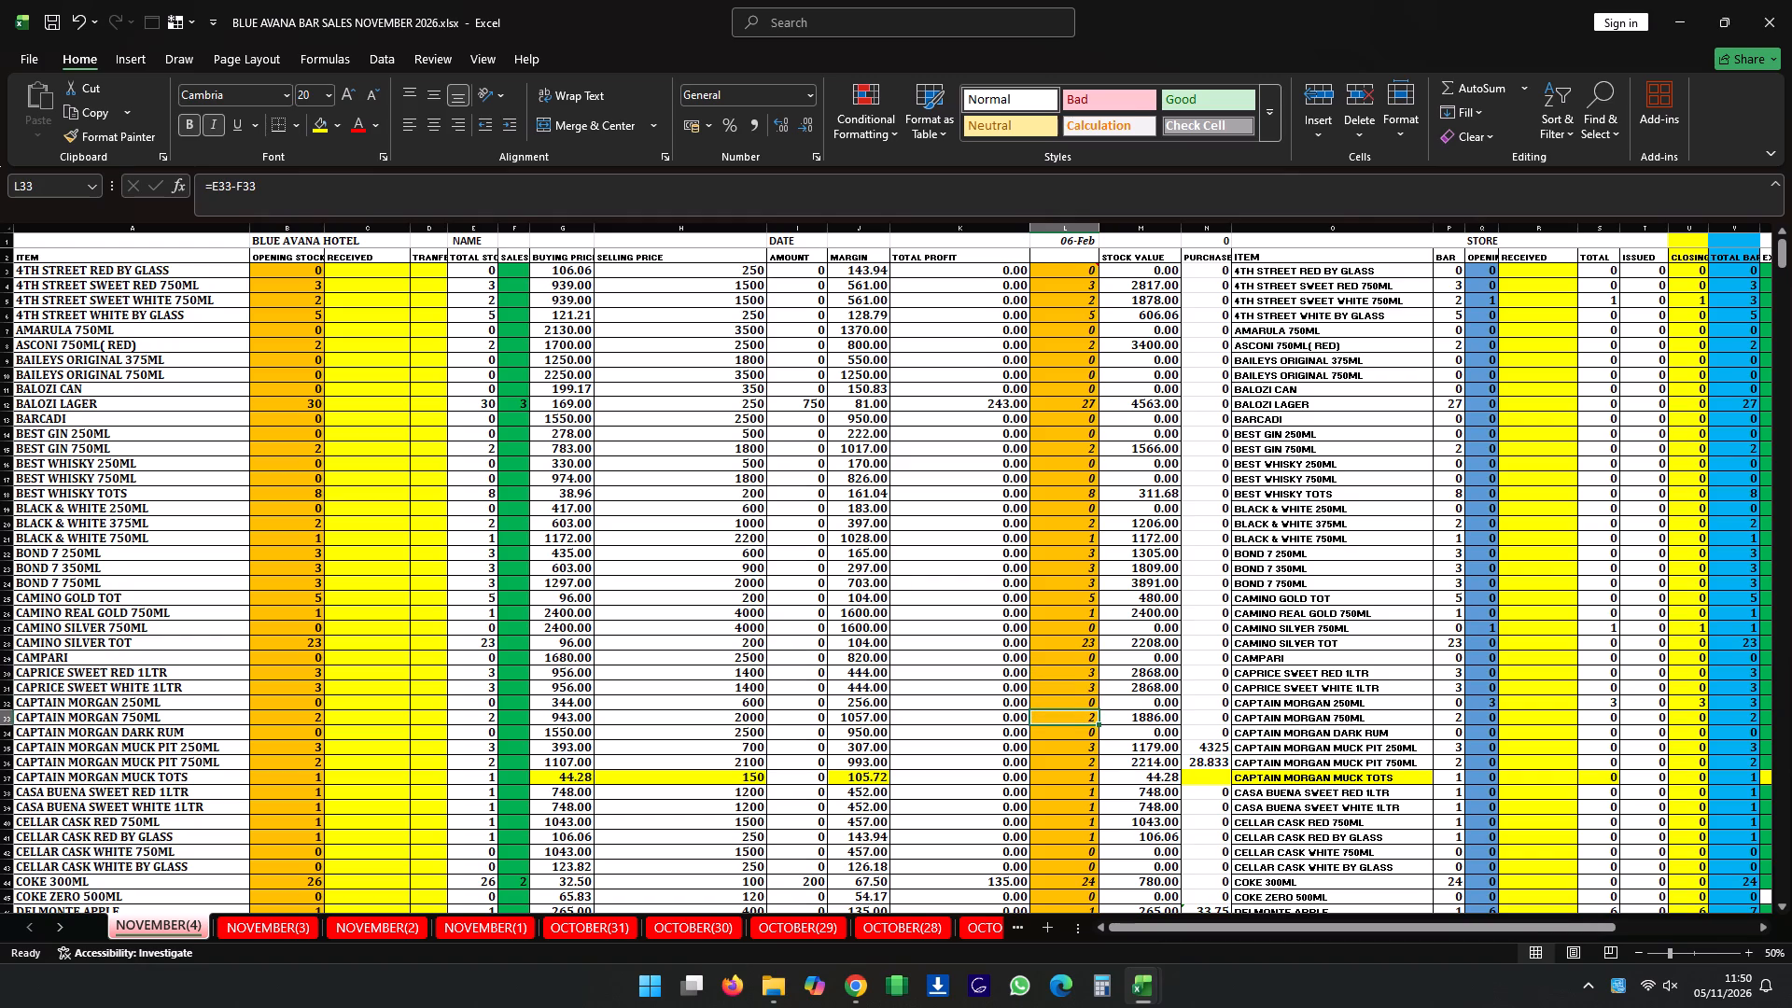
key("Down")
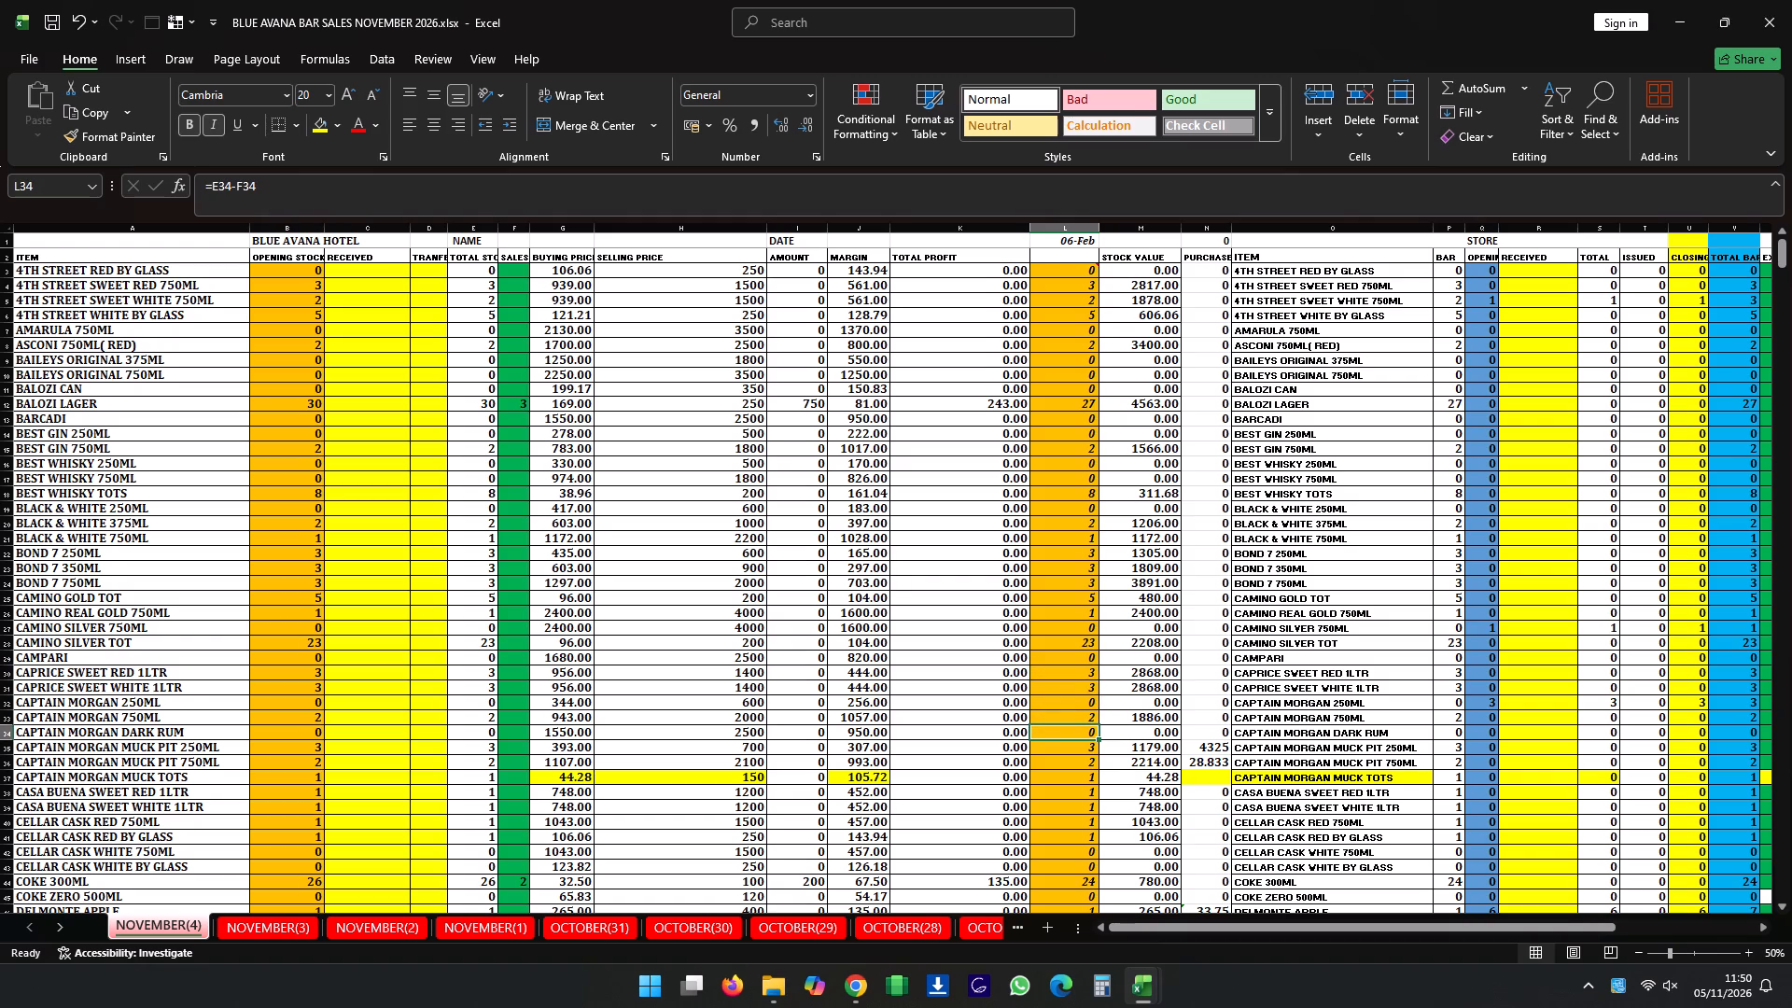
key("Down")
key("Down")
key("Down")
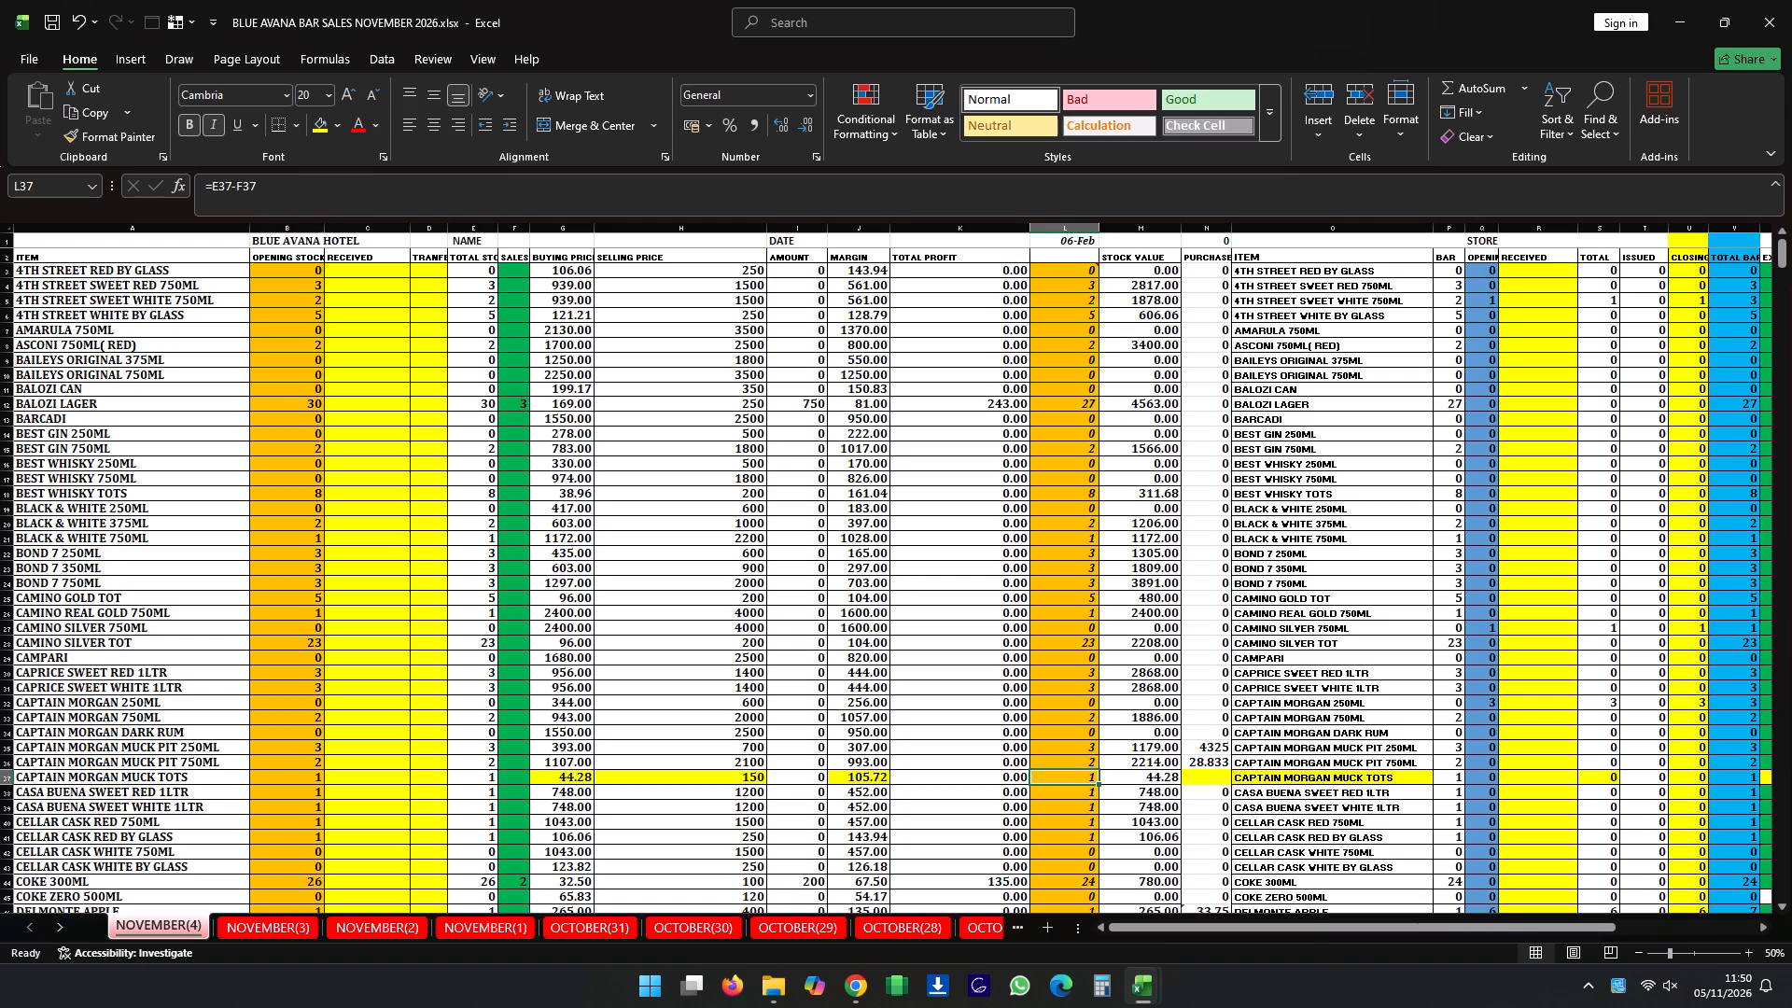
key("Down")
key("Down")
key("Down")
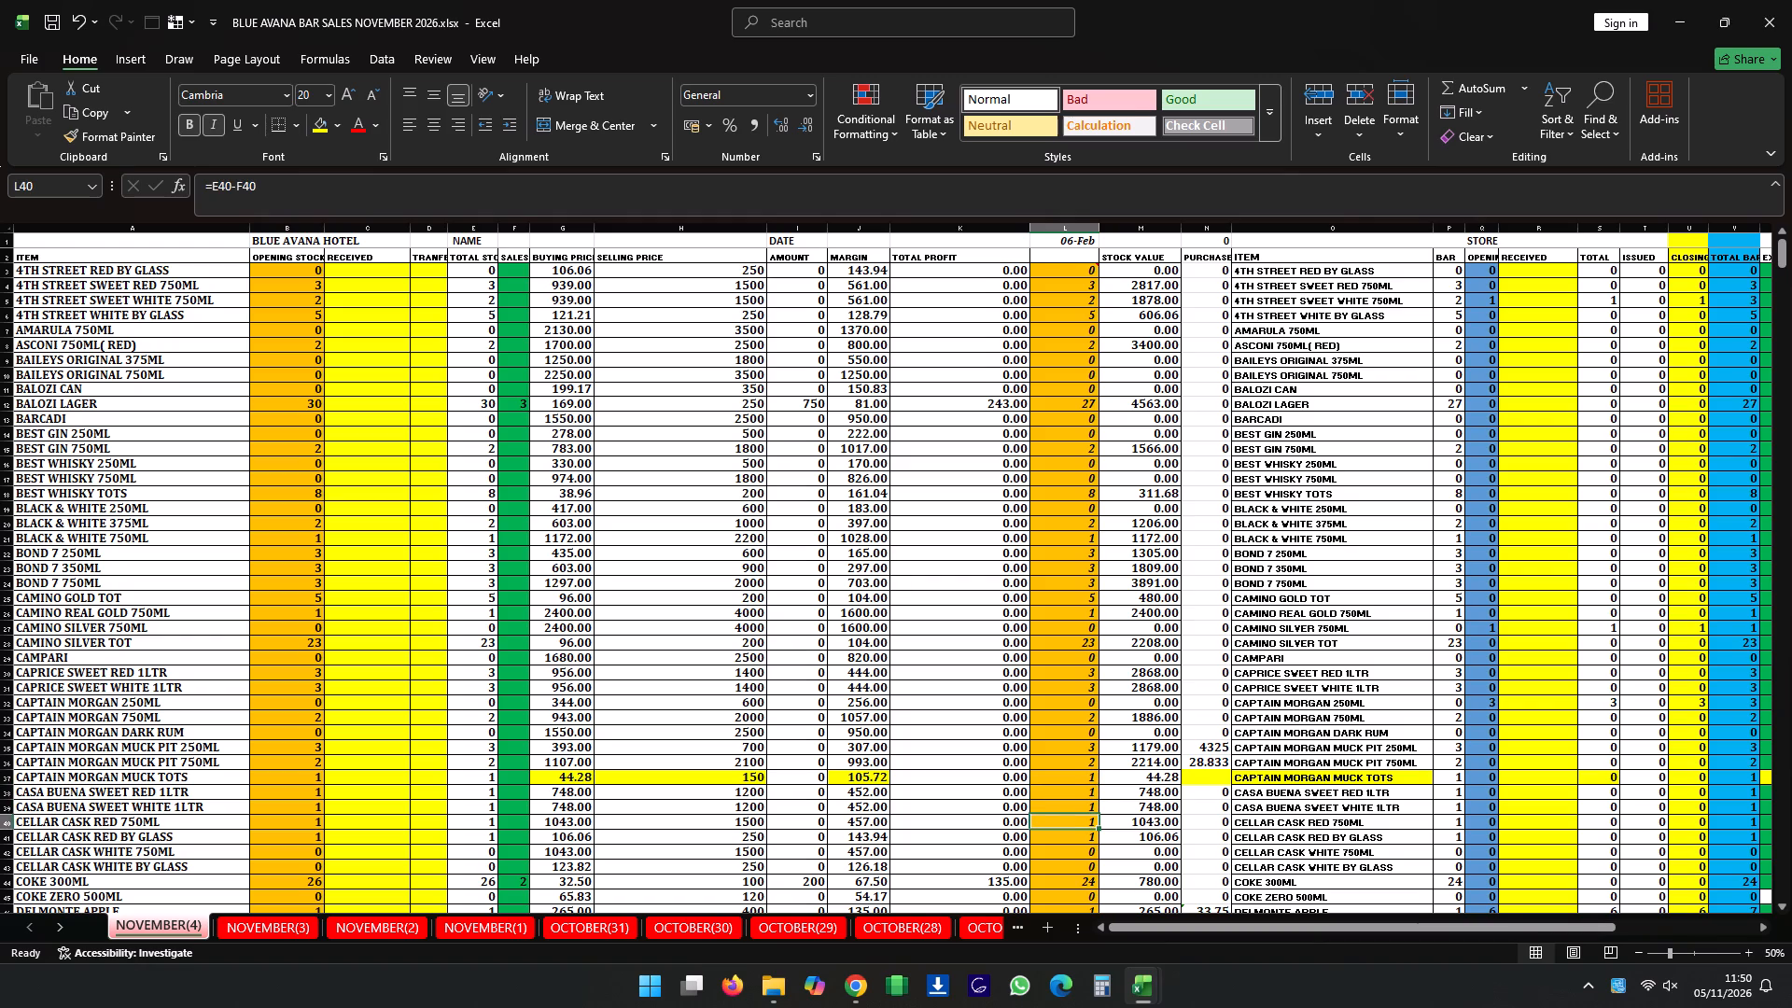
key("Down")
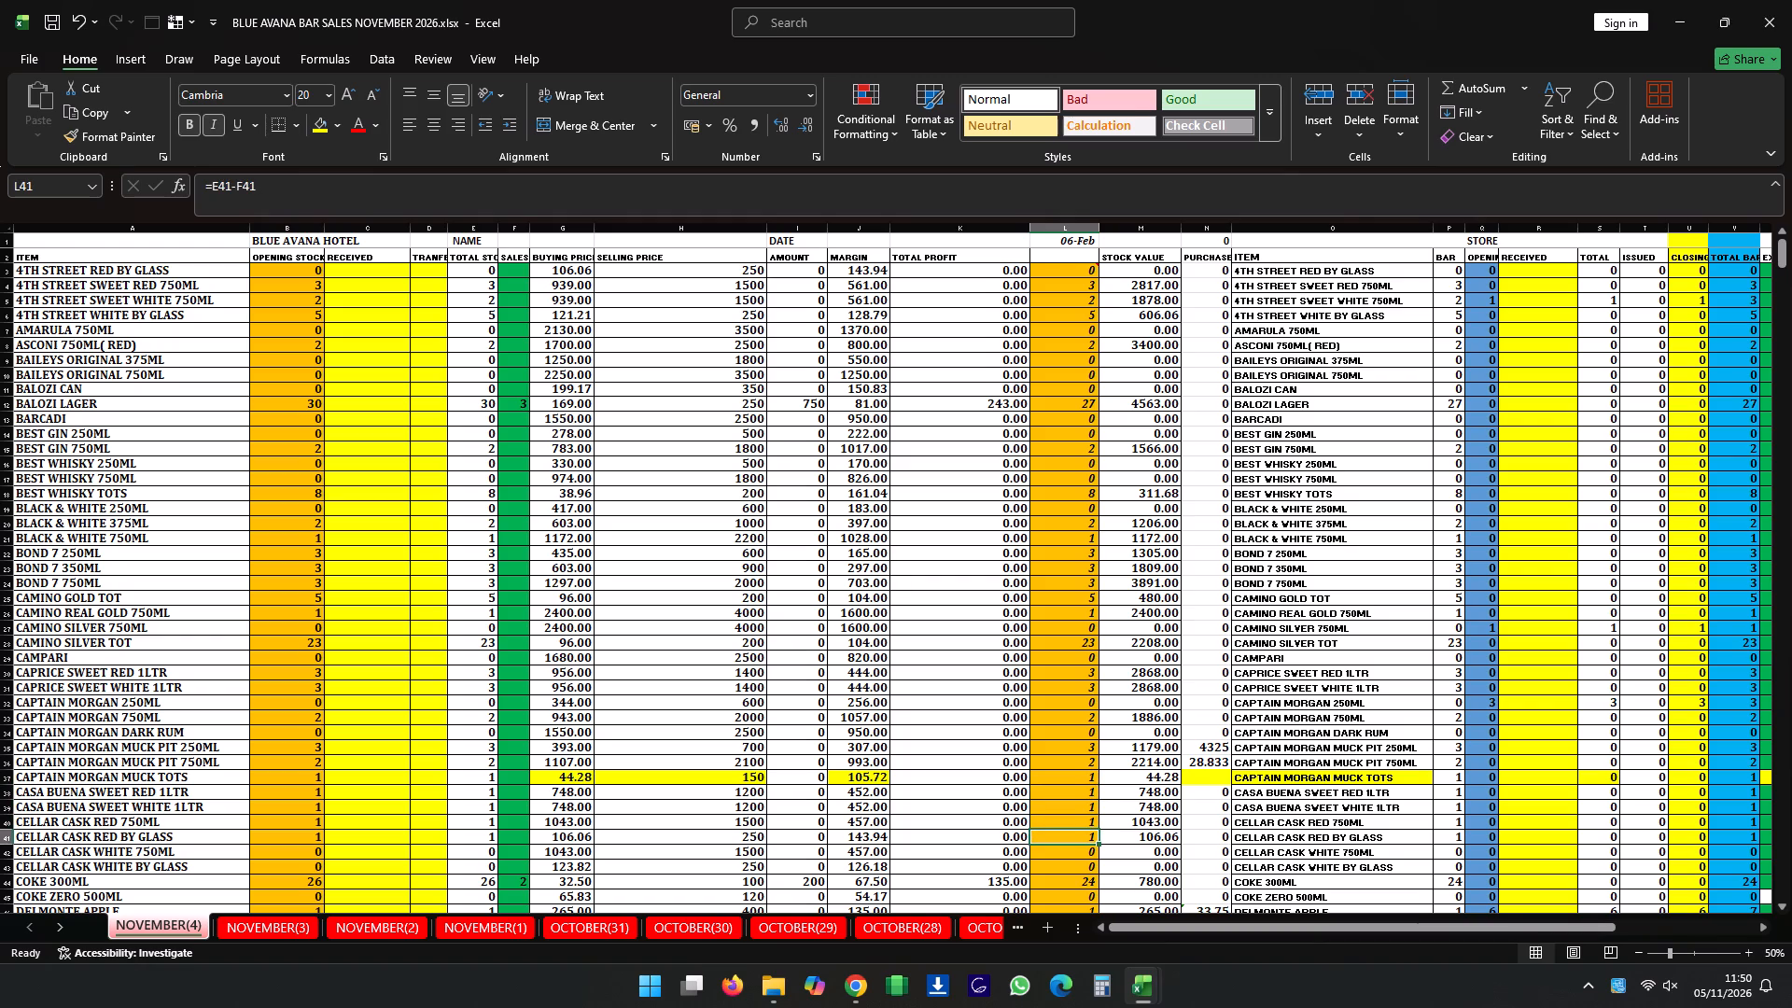
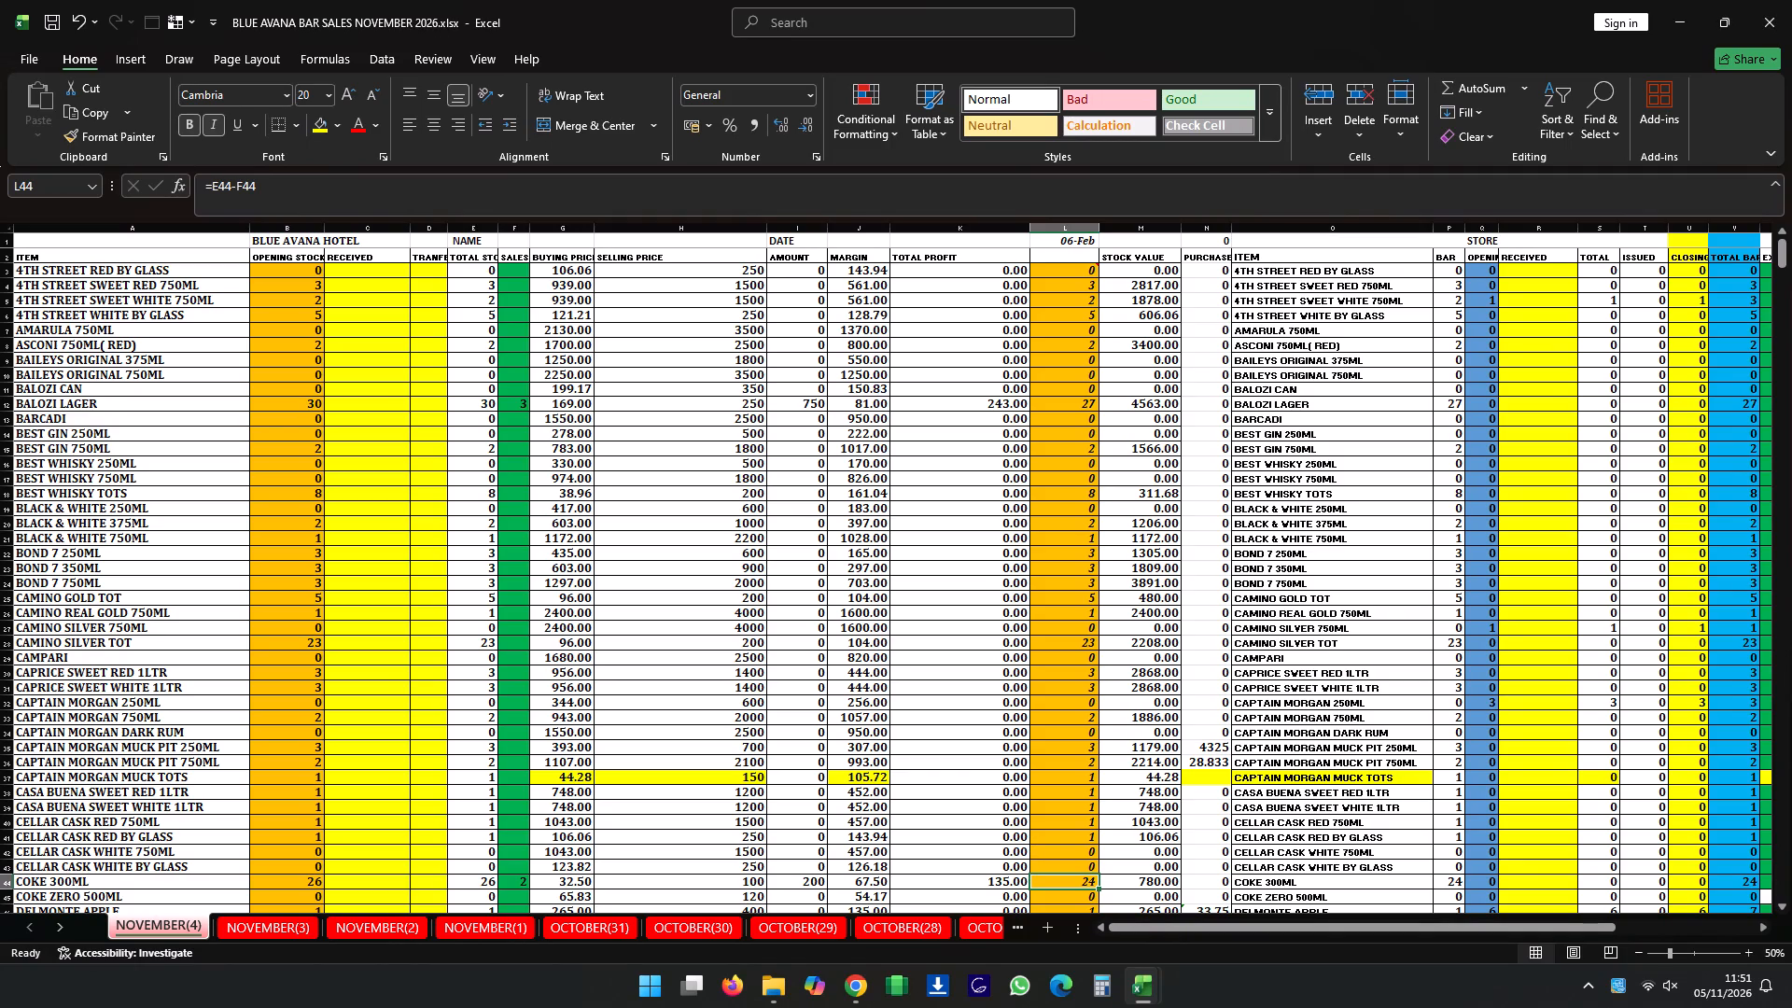
Check the remaining bar stock on NOVEMBER(4) item by item, from COKE ZERO 500ML down to DELMONTE MIXED BERRY.
key("Down")
key("Down")
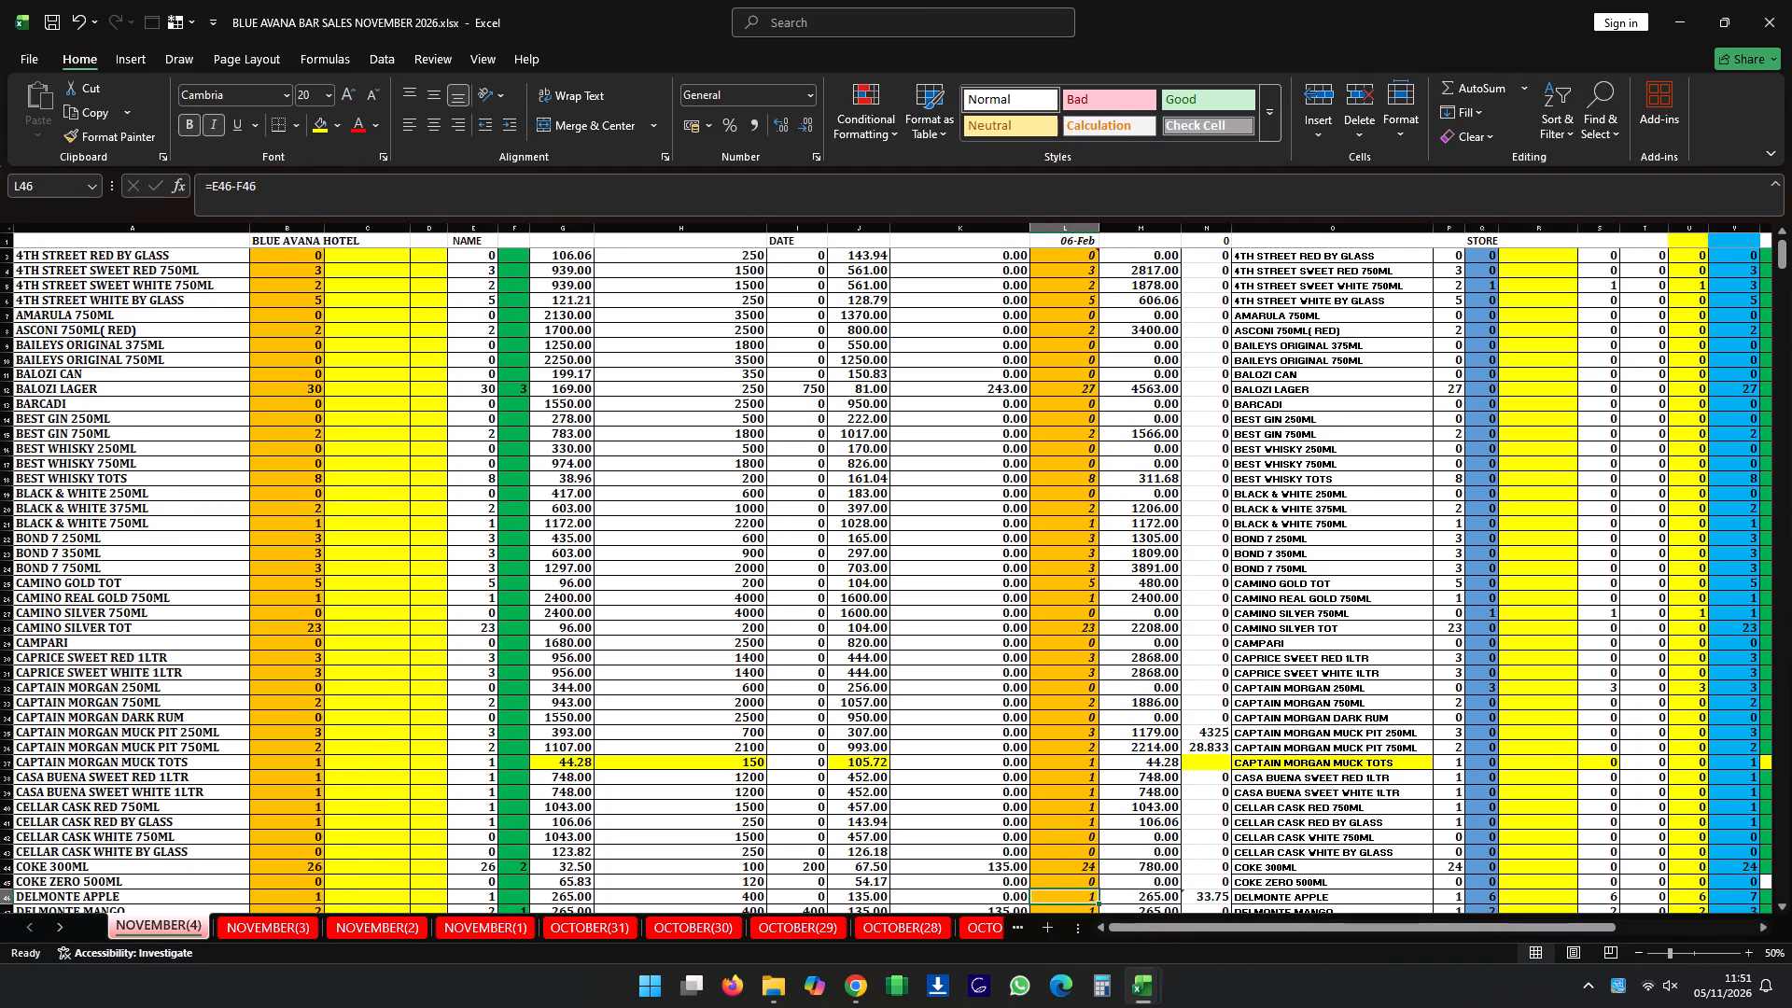
key("Down")
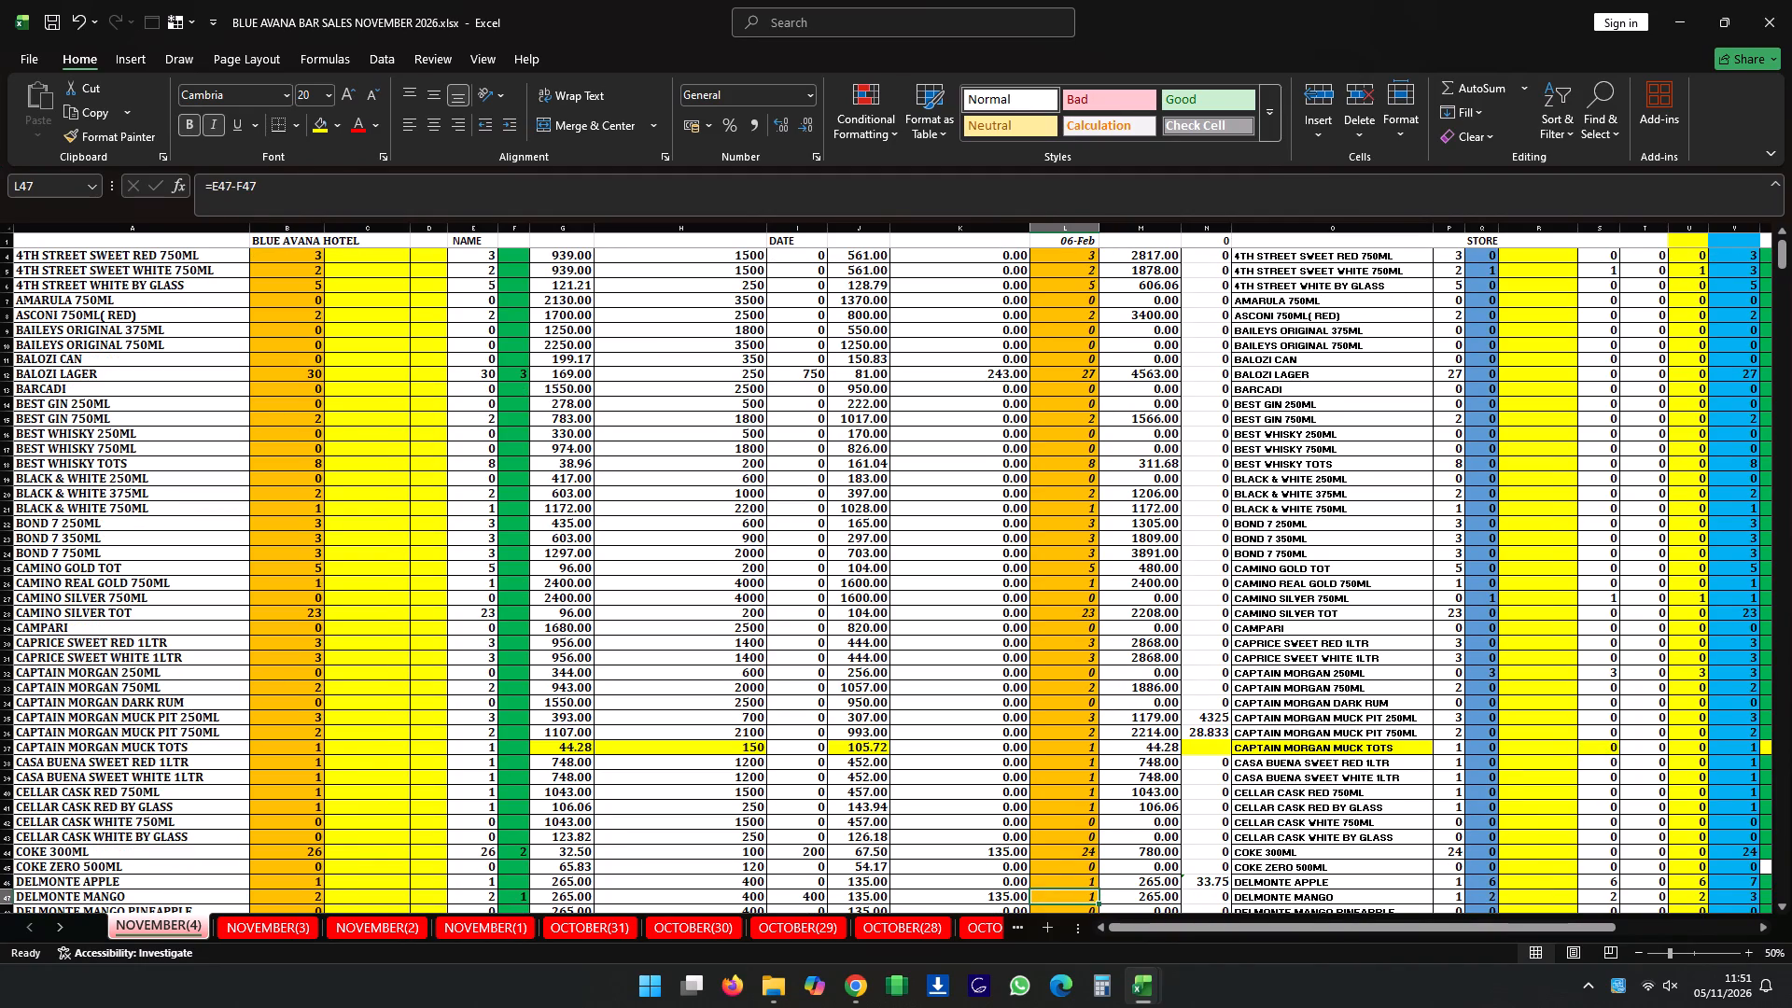
key("Down")
key("Down")
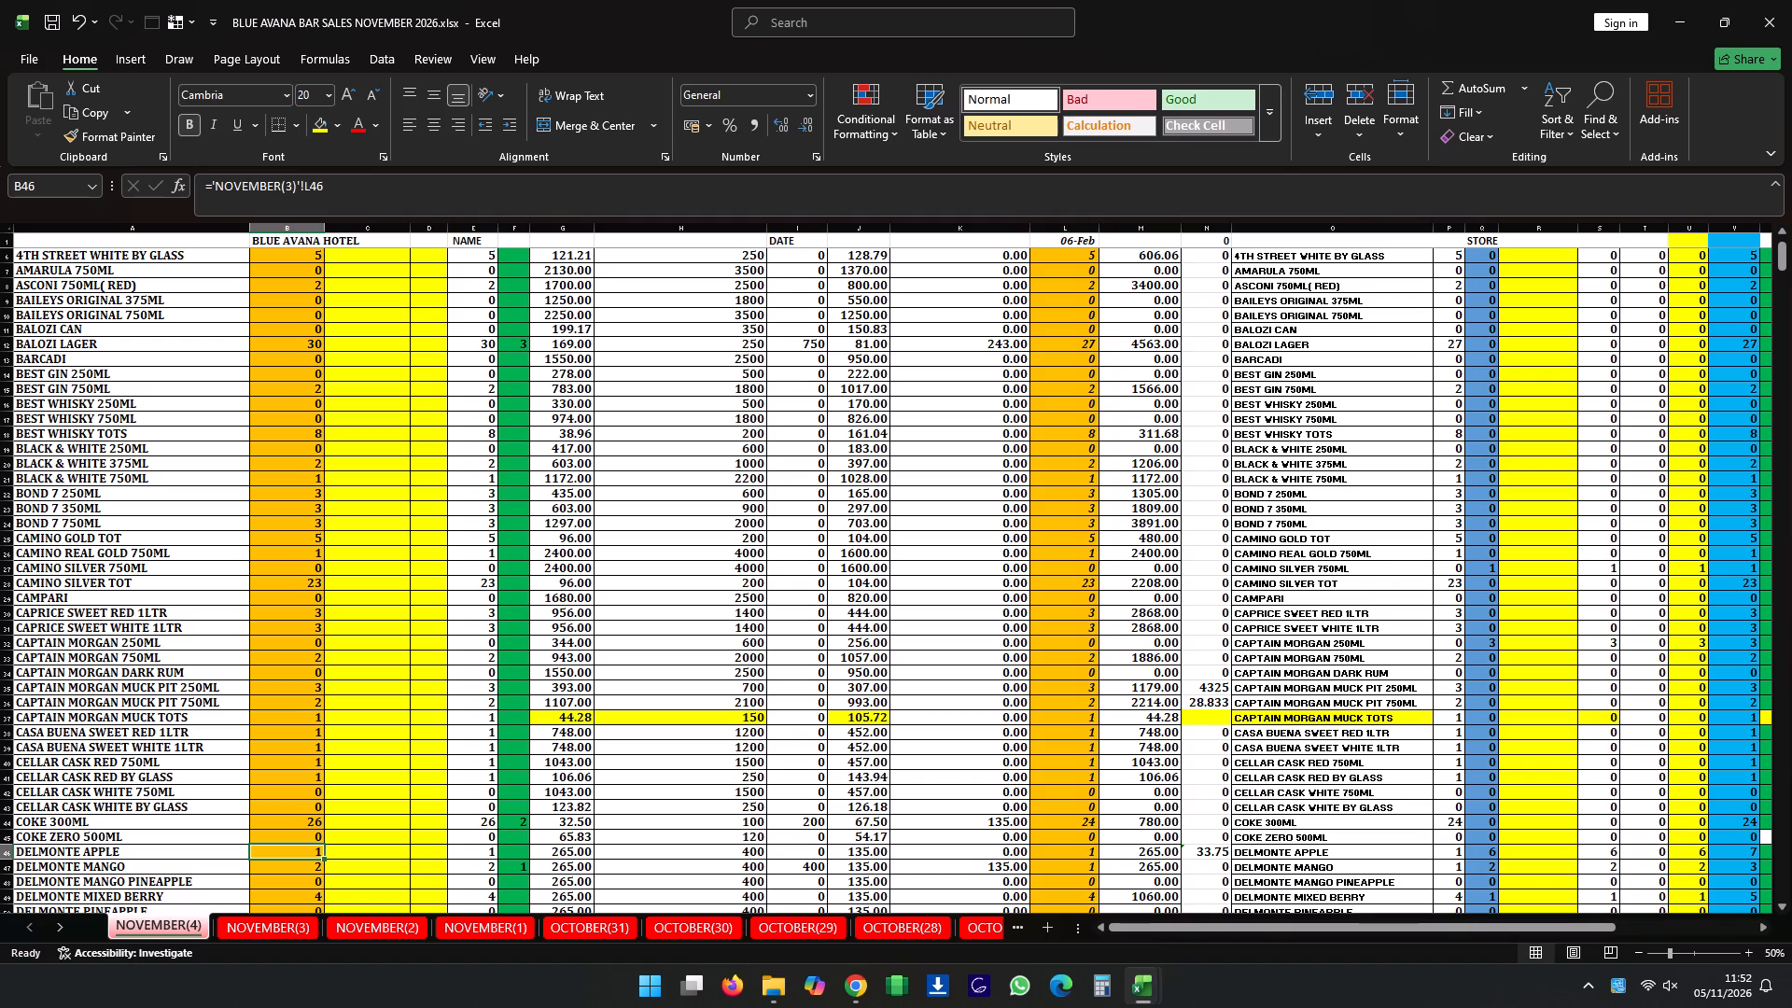
On the NOVEMBER(3) sheet, set the opening stock of DELMONTE APPLE to 2 and DELMONTE MANGO to 1.
left_click(284, 928)
scroll(552, 398, "up", 10)
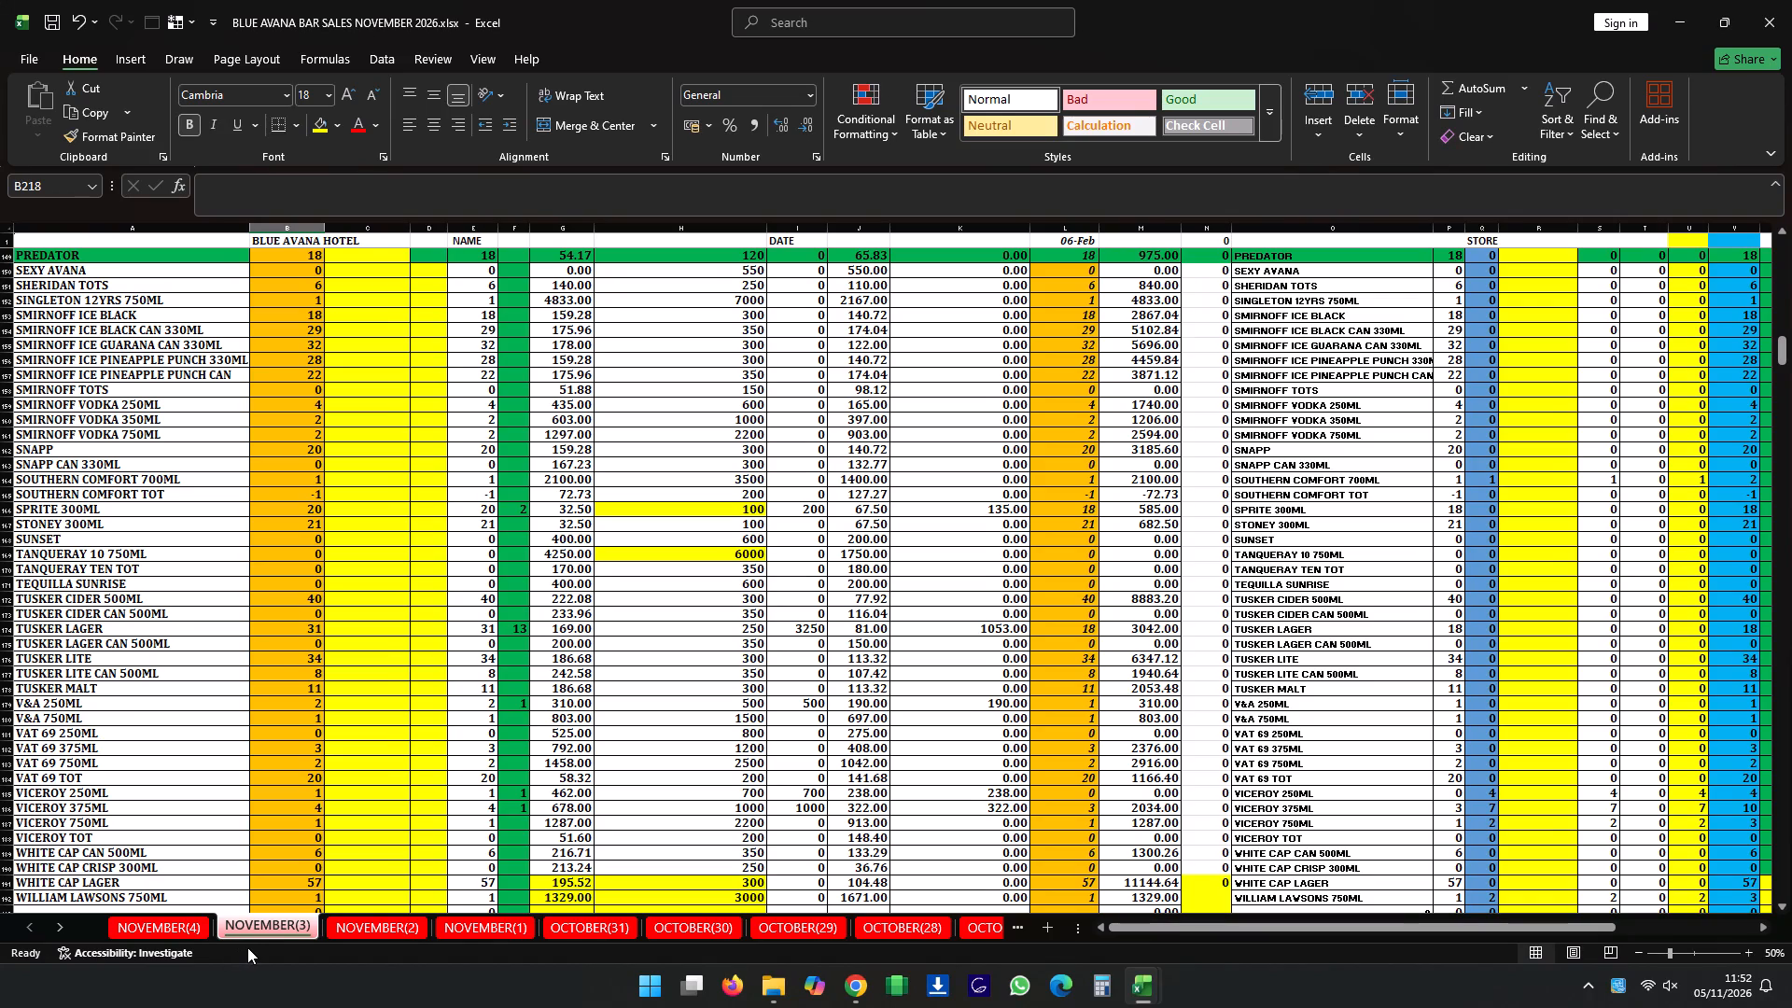
scroll(247, 947, "down", 3)
scroll(245, 914, "up", 12)
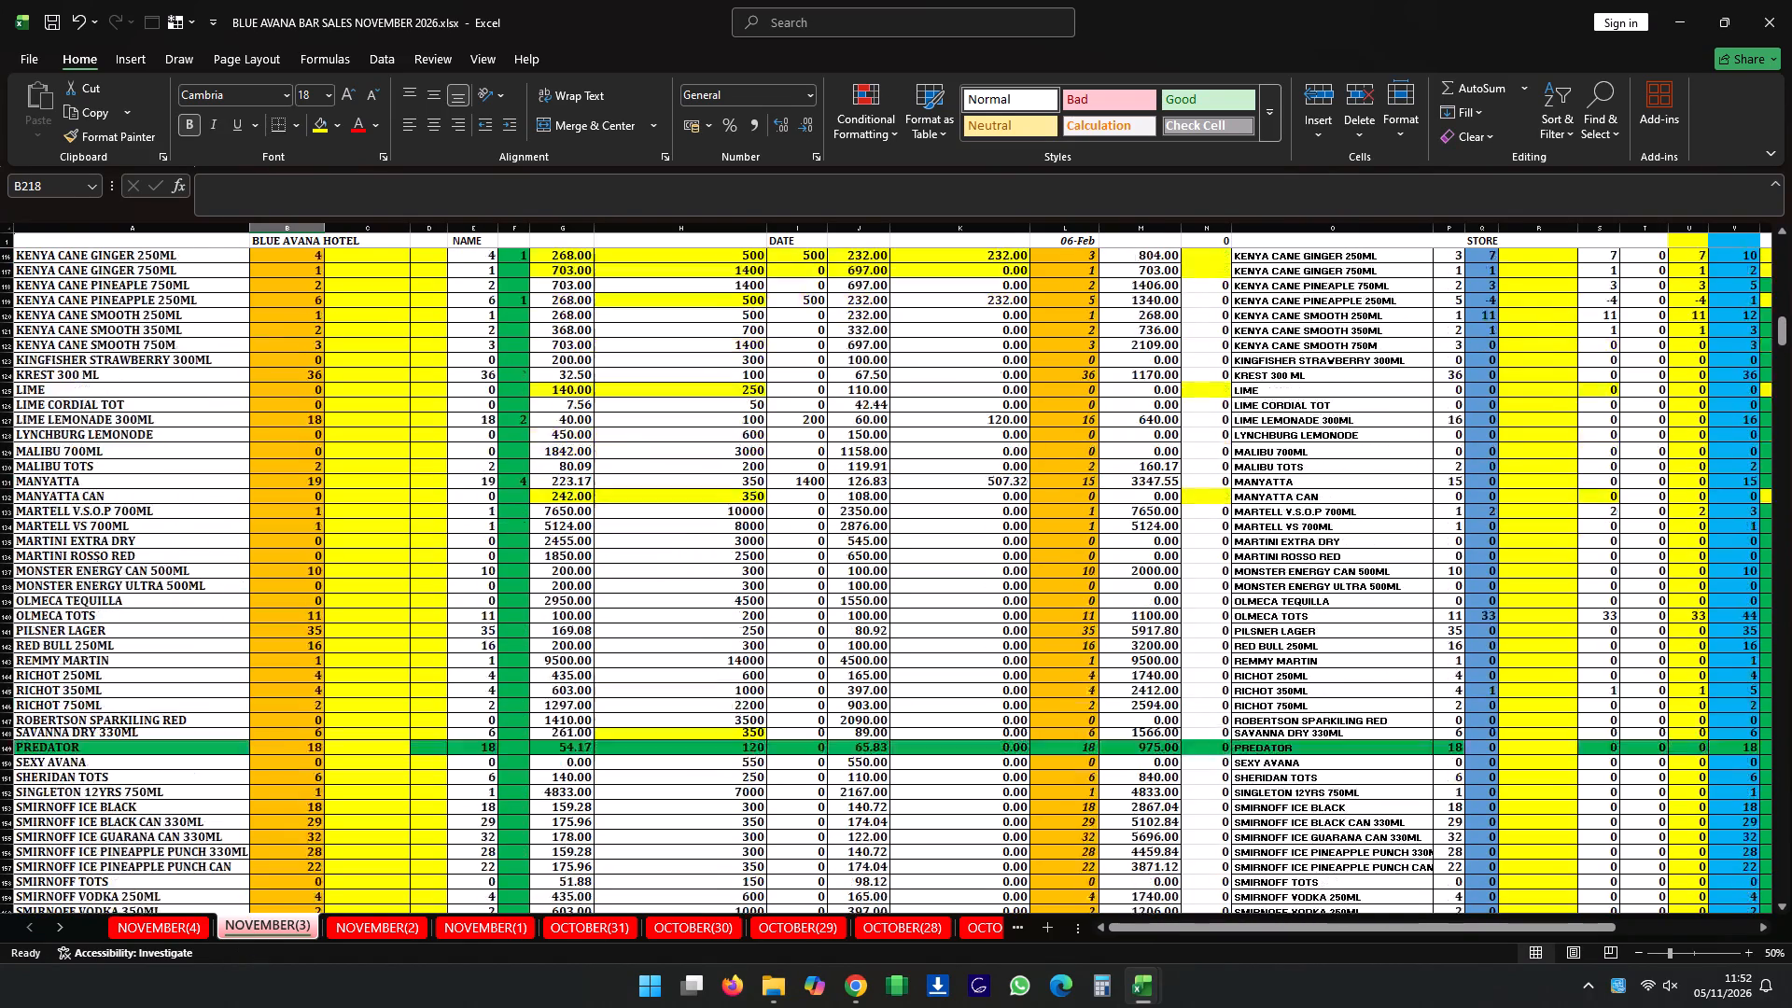
scroll(245, 909, "up", 5)
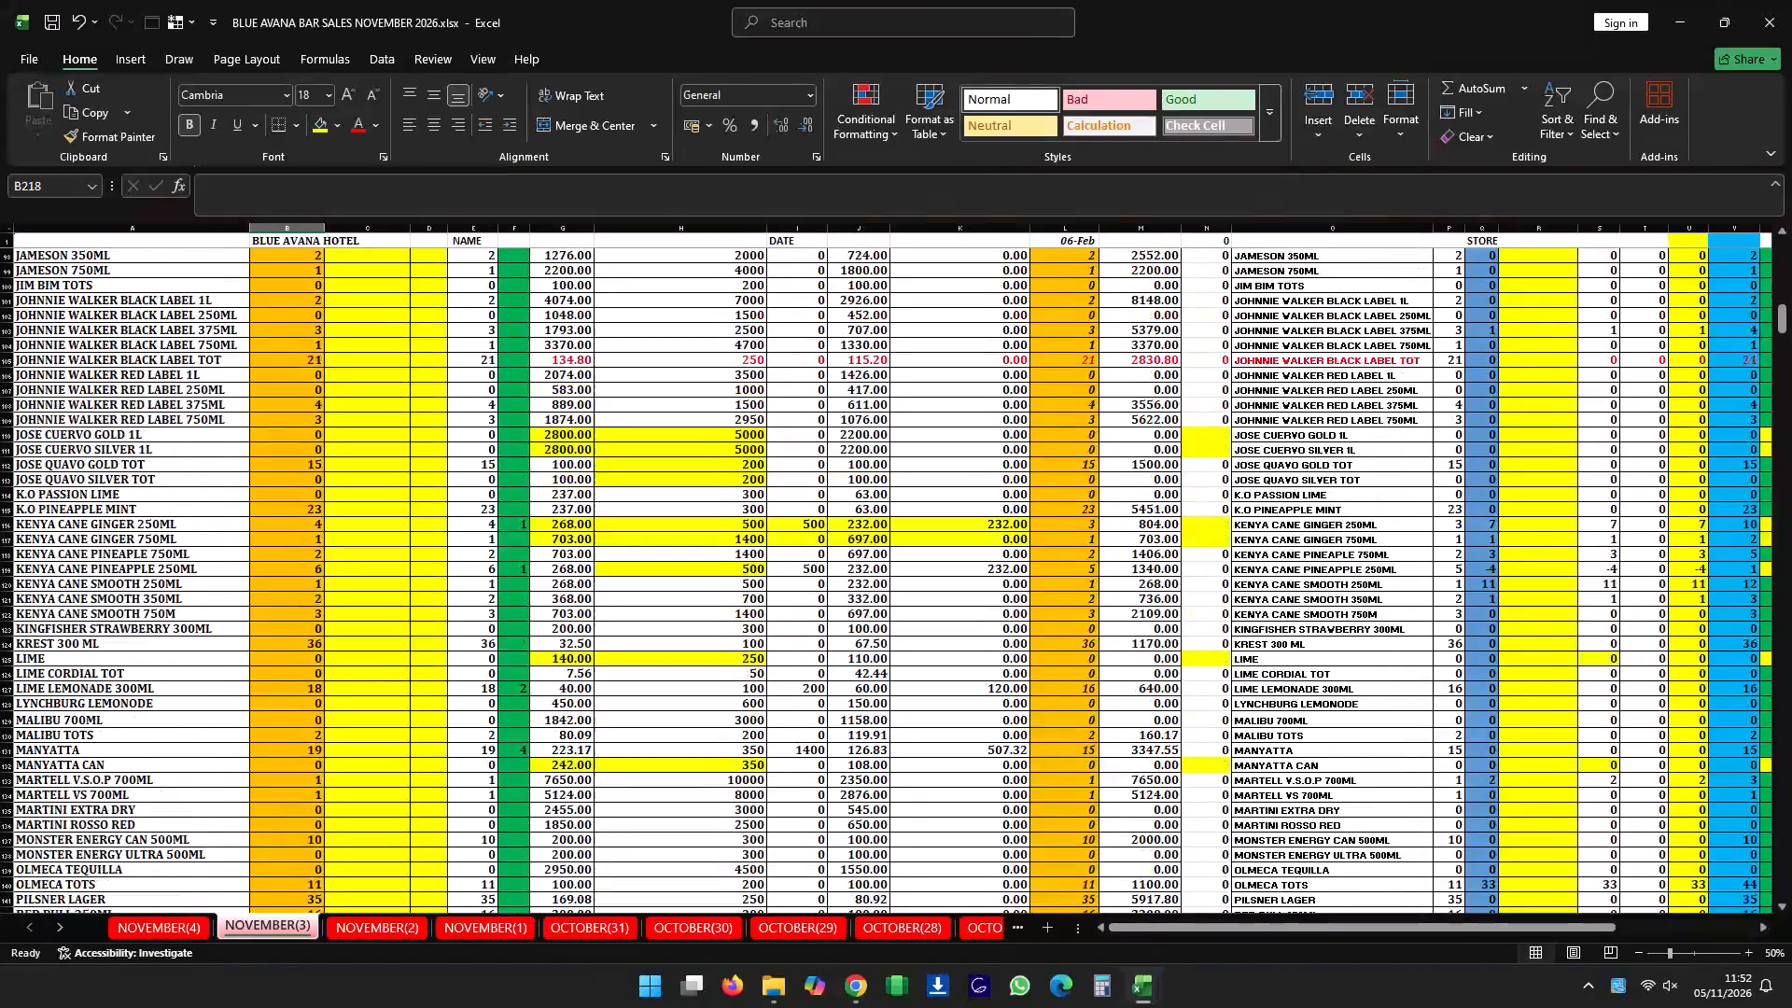
scroll(245, 909, "up", 11)
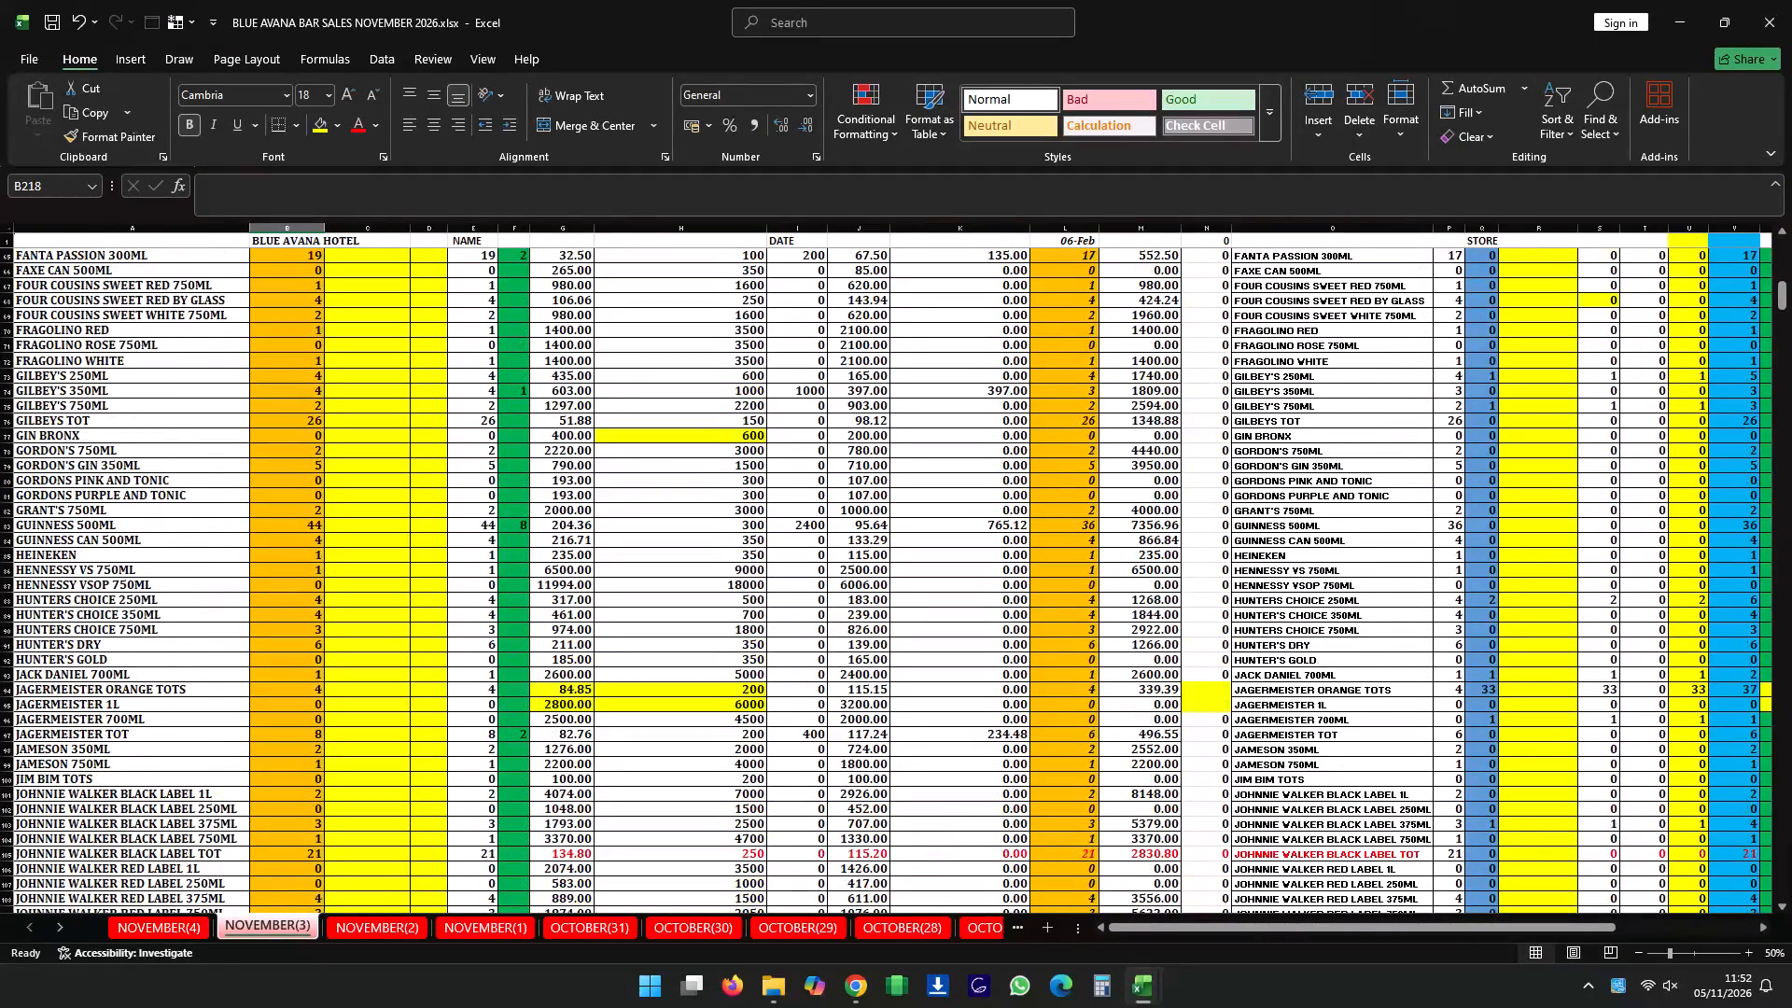
scroll(245, 909, "up", 9)
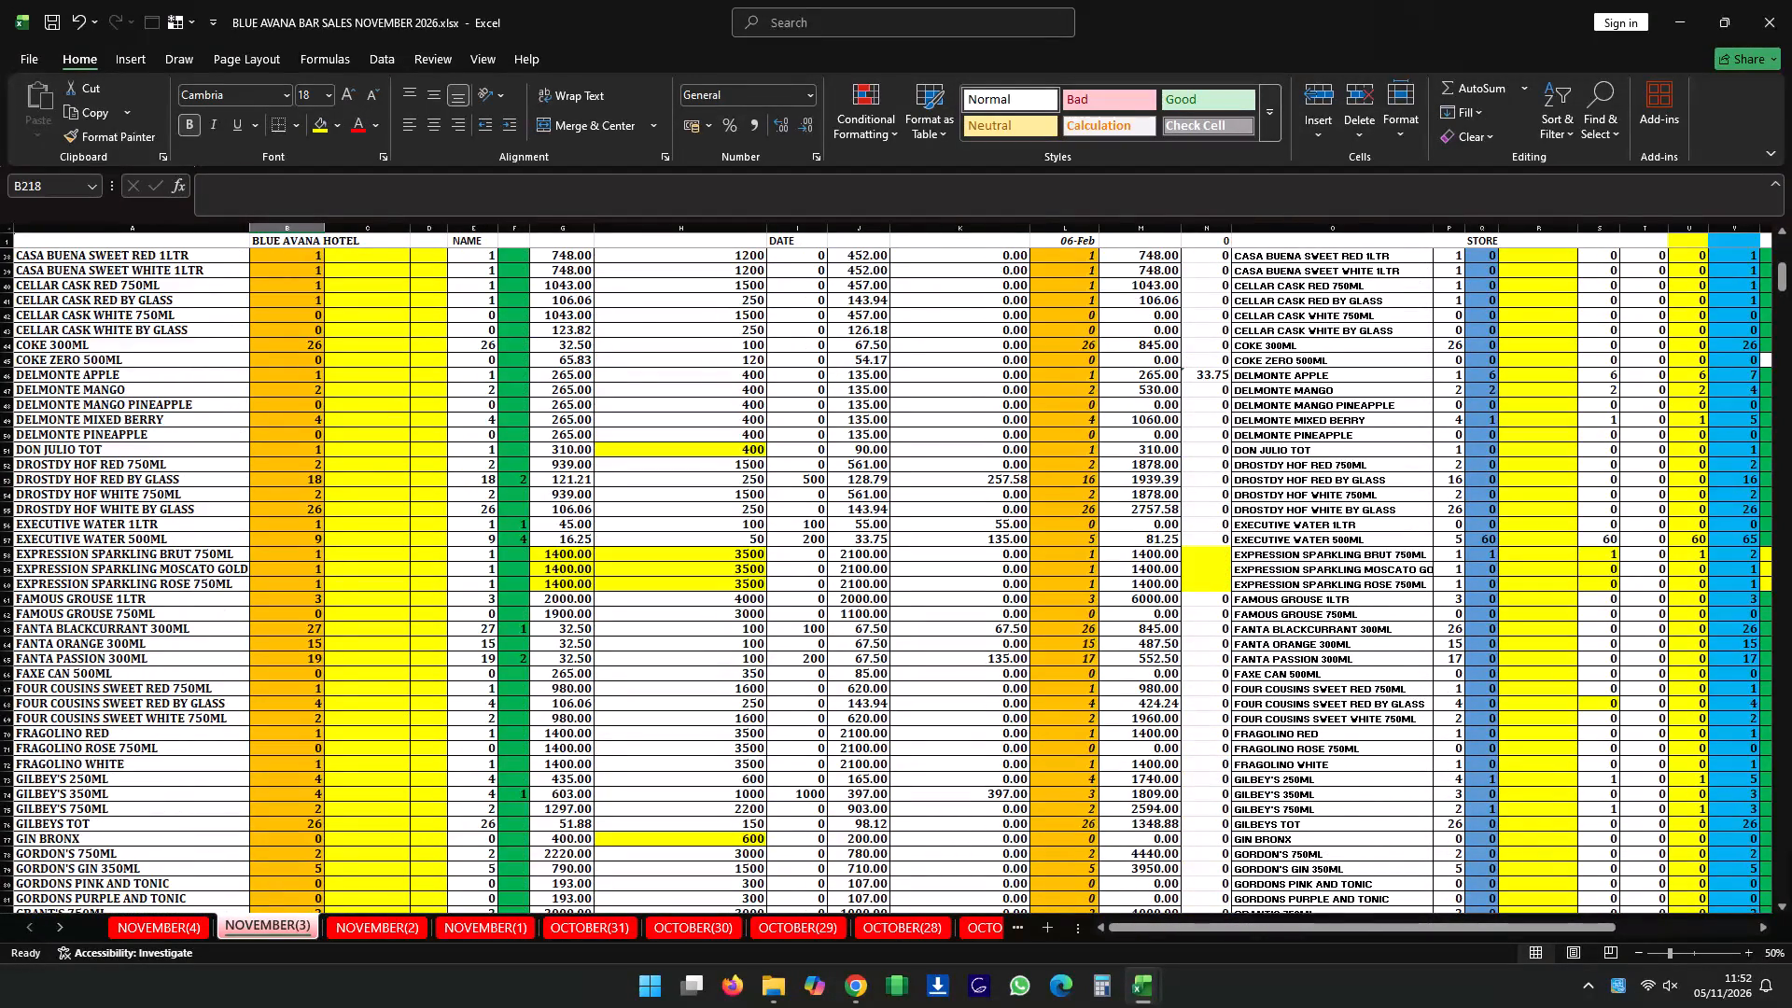
left_click(298, 372)
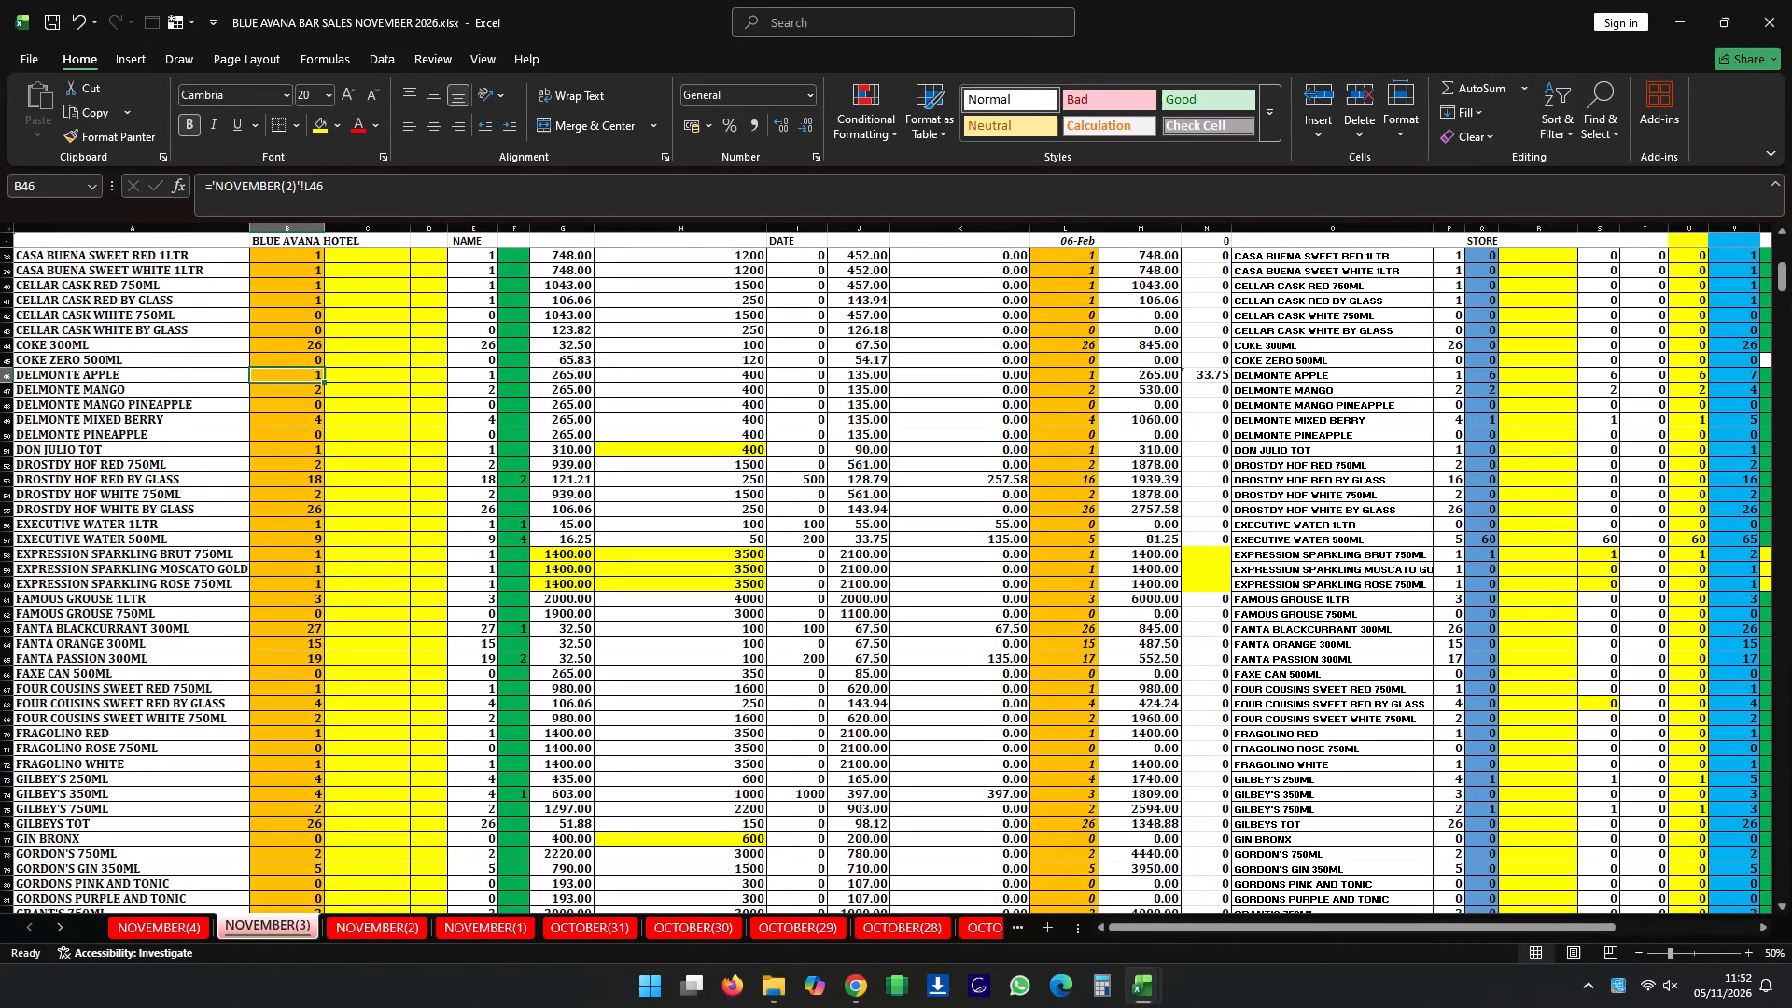
key("2")
key("Return")
key("1")
key("Return")
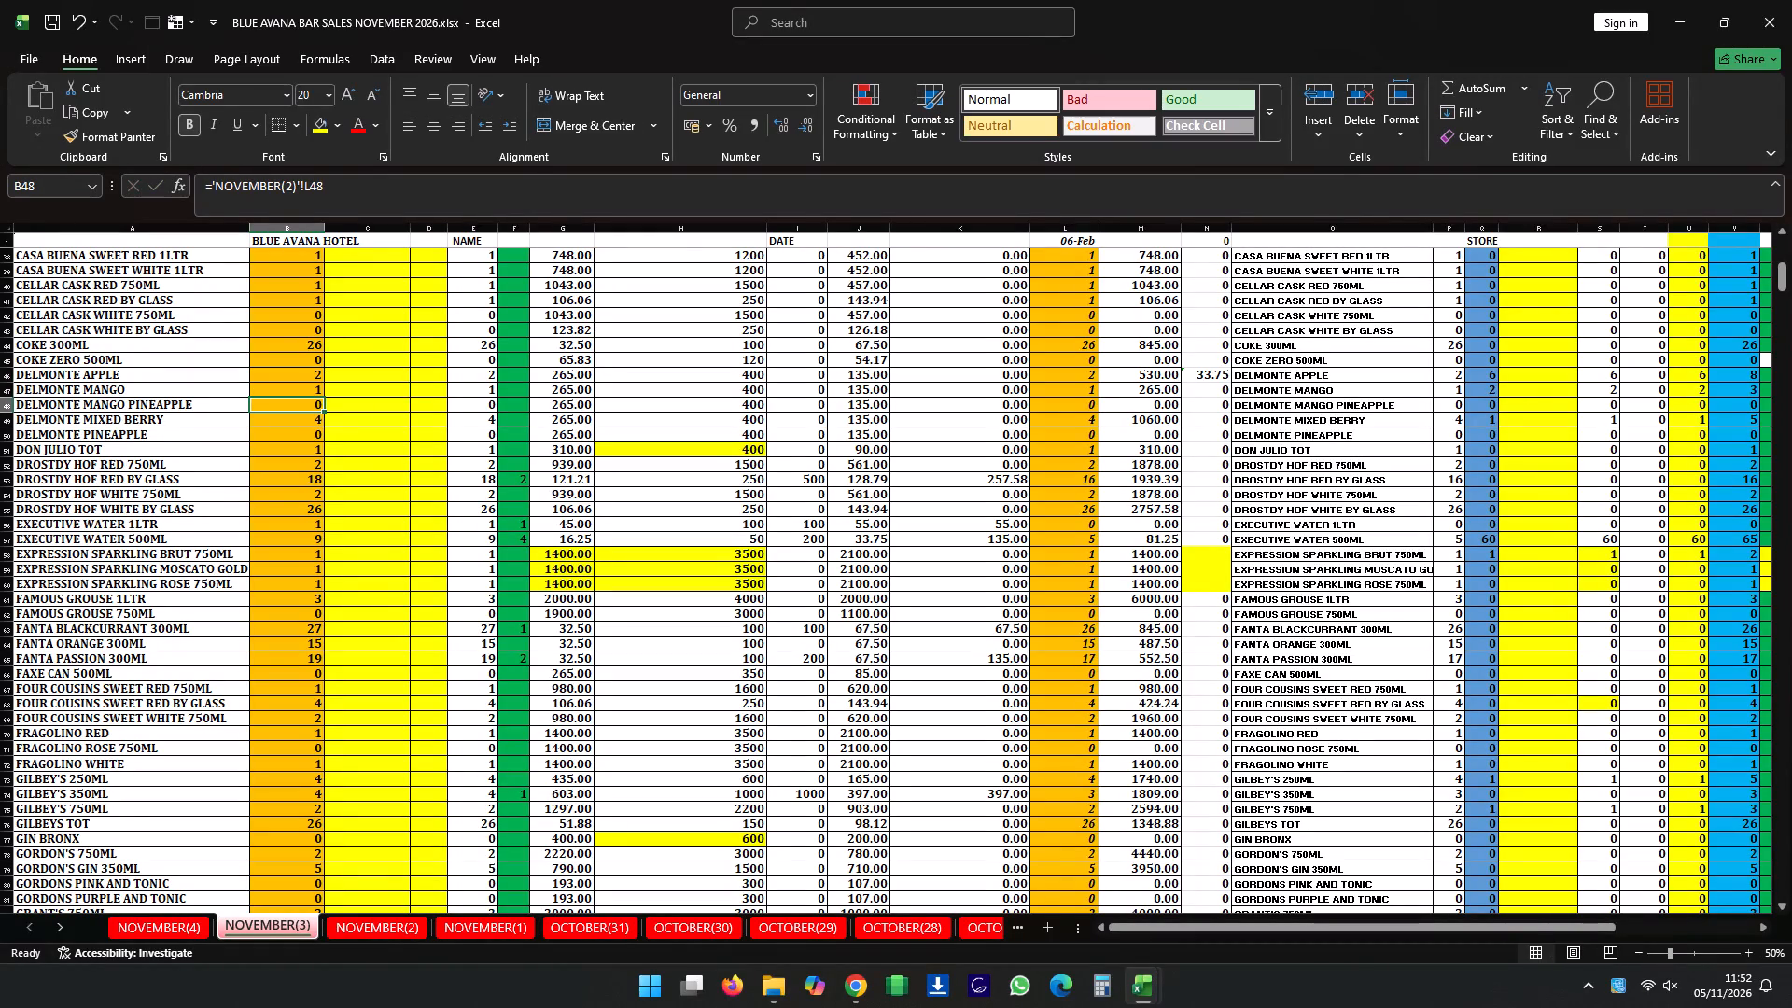
Return to the NOVEMBER(4) sheet and check the bar stock of the DELMONTE items and the rows below them.
left_click(151, 923)
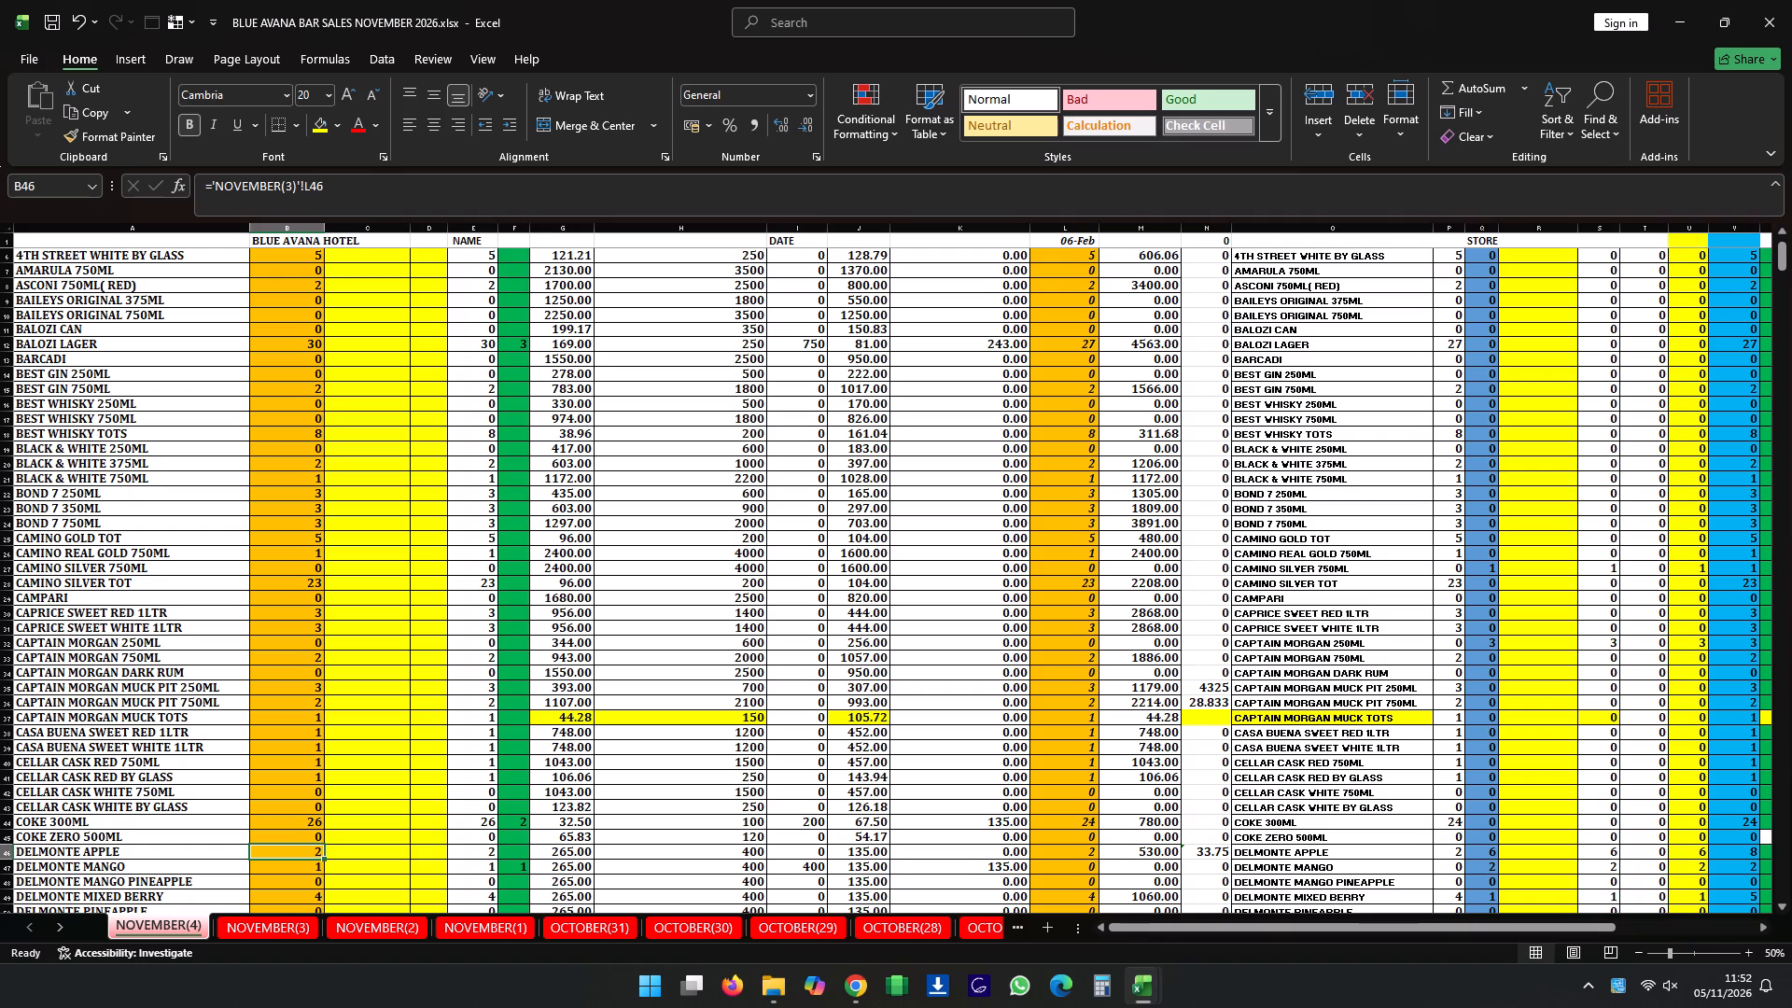
scroll(1104, 800, "down", 2)
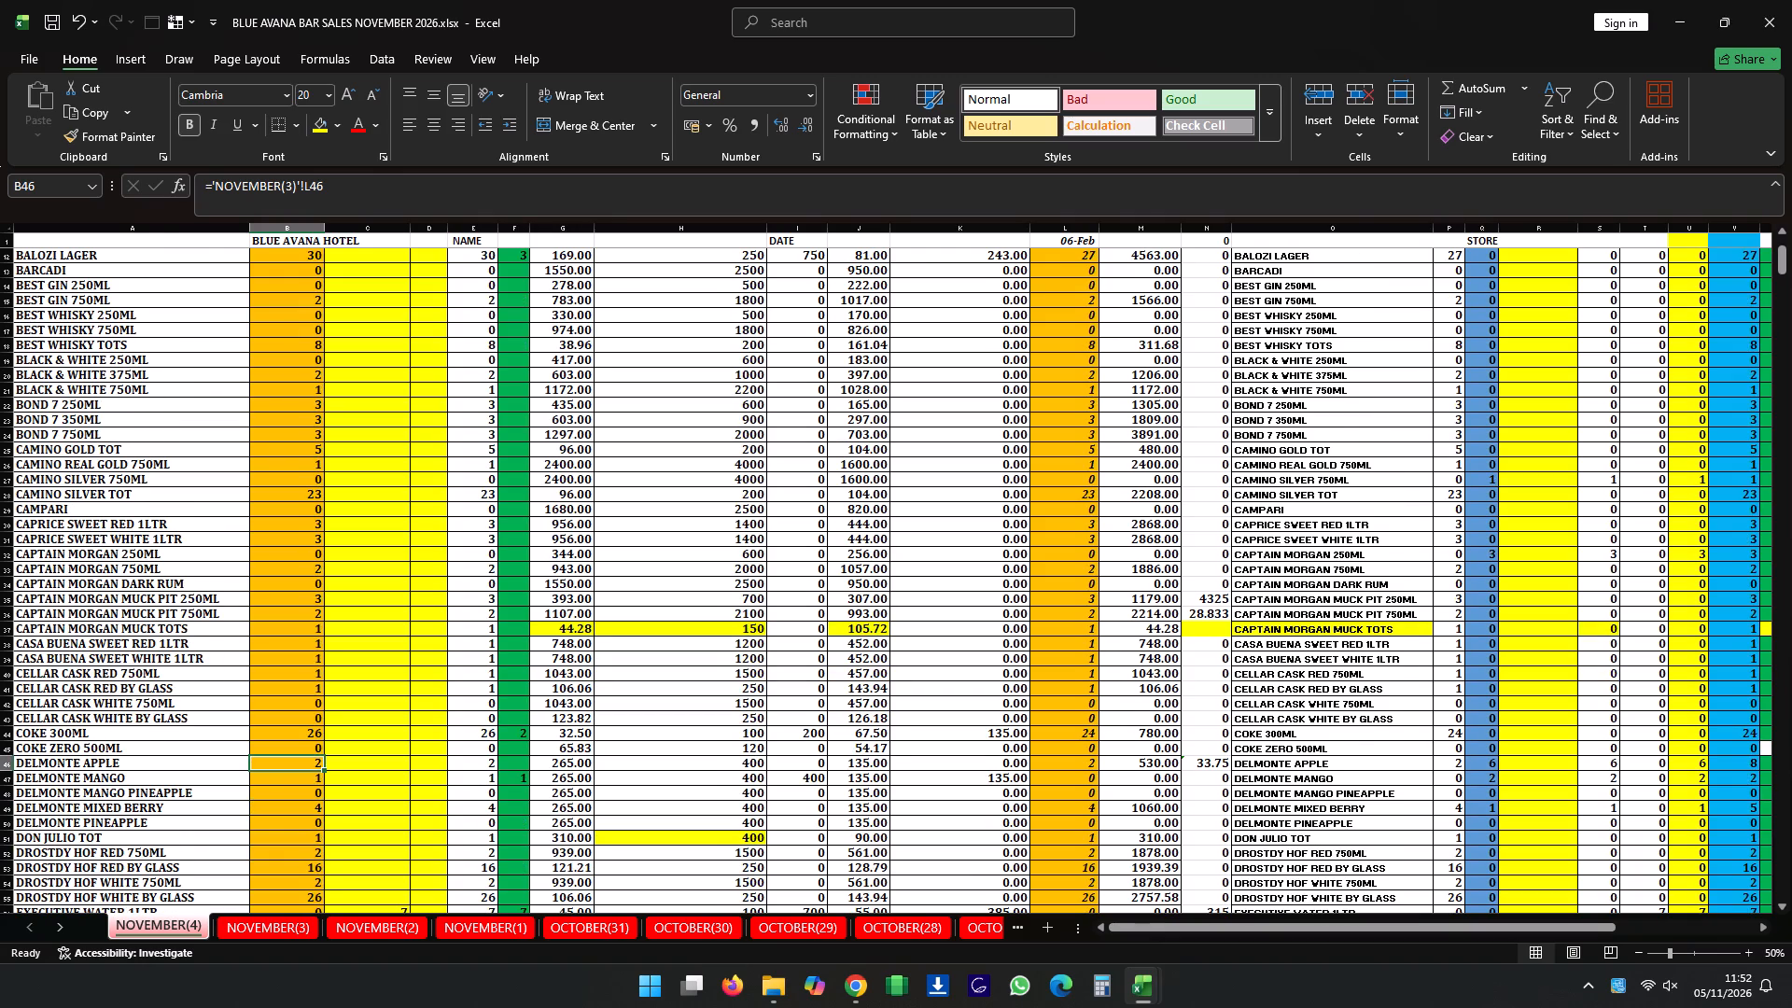
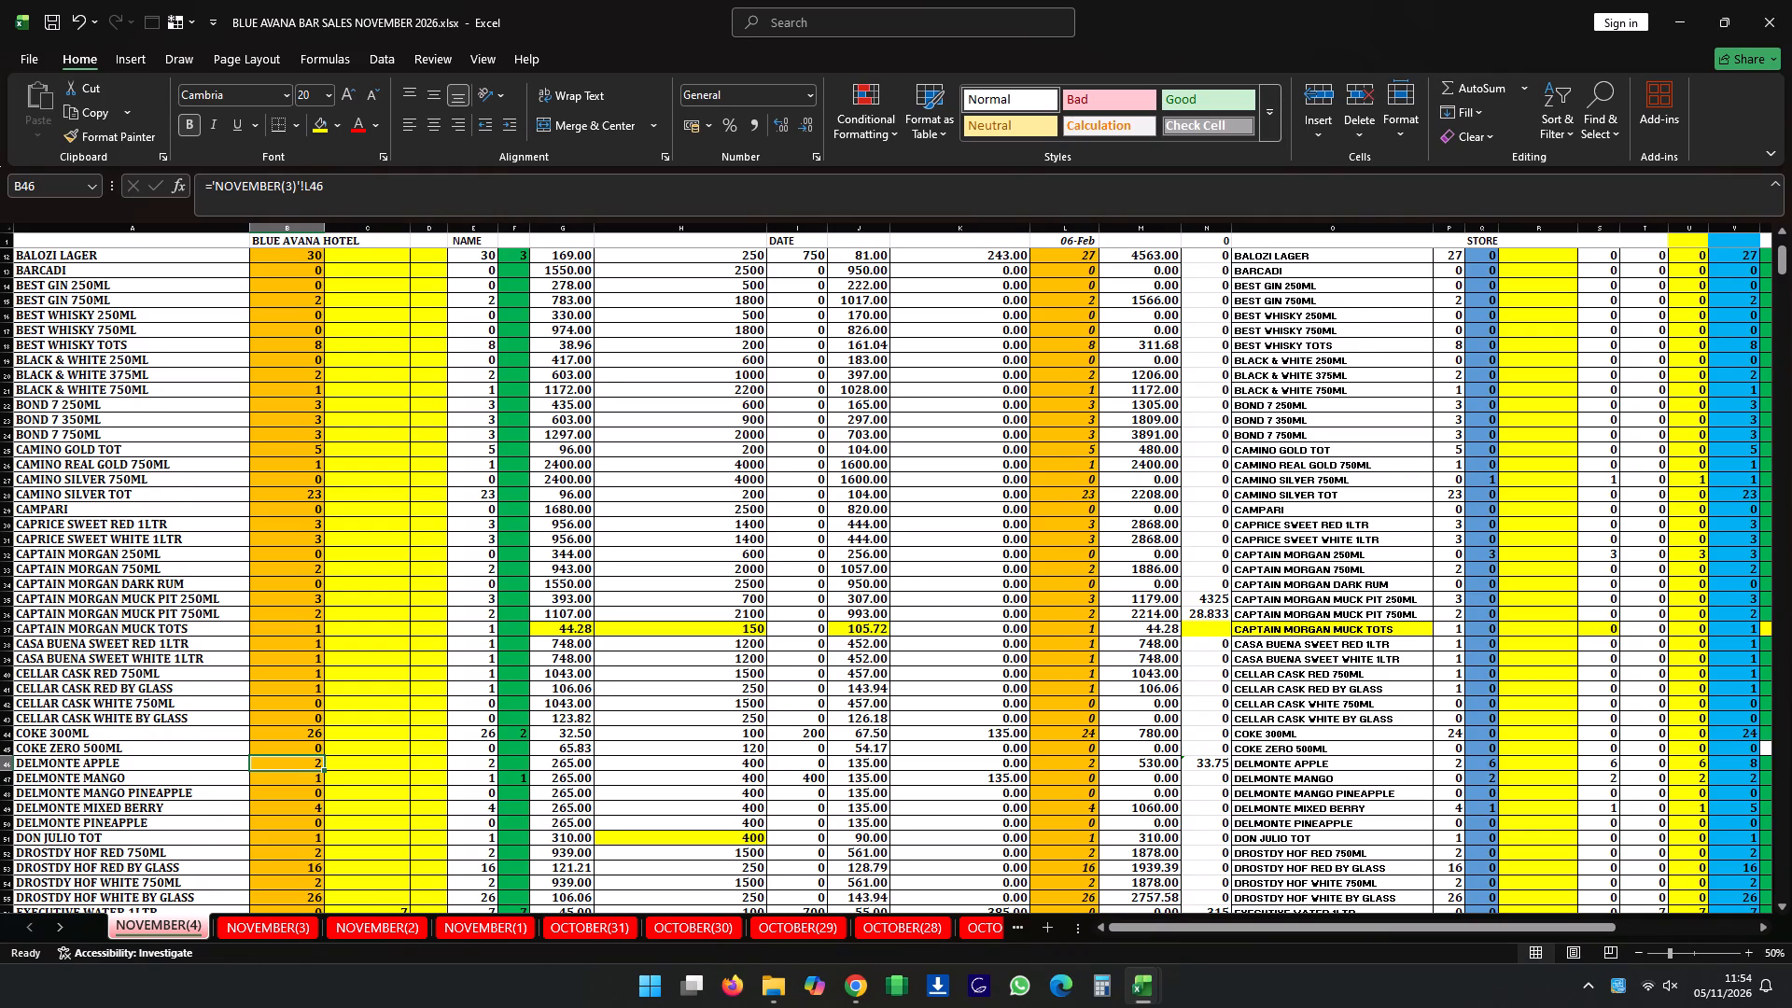
Check the bar stock on NOVEMBER(4) in the rows below the DELMONTE items, from DON JULIO TOT through the FANTA items.
scroll(1072, 805, "down", 3)
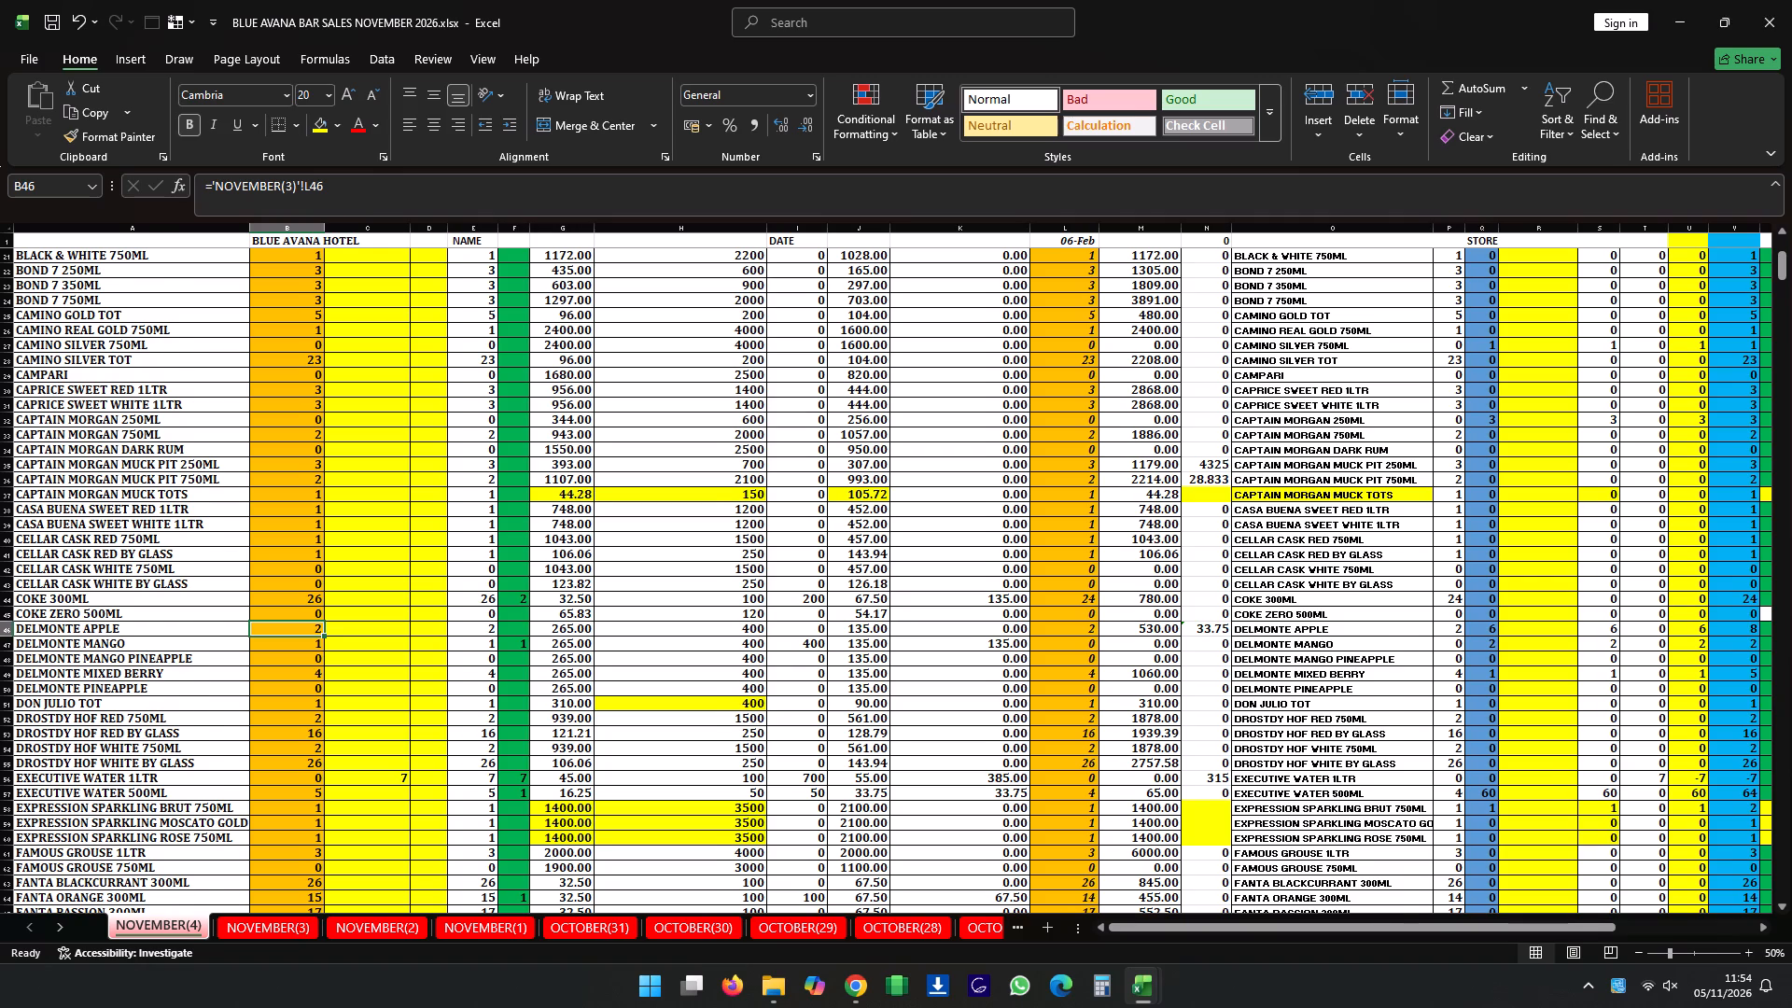
scroll(1047, 748, "down", 1)
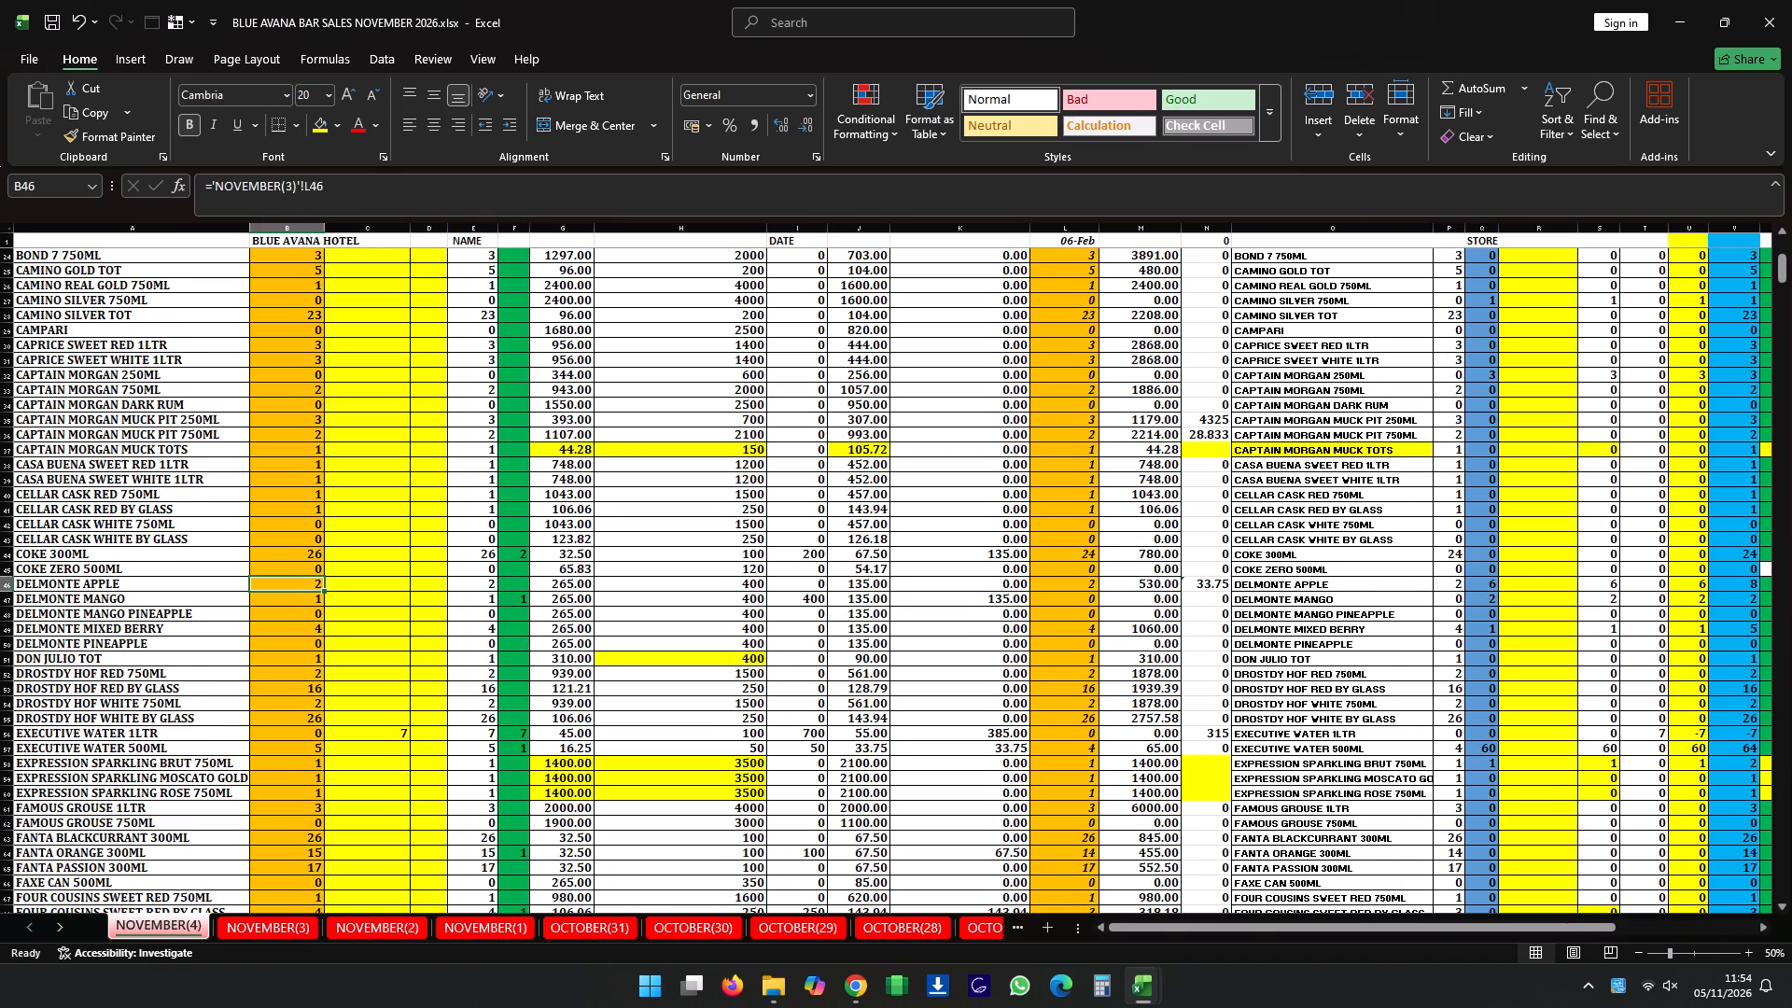
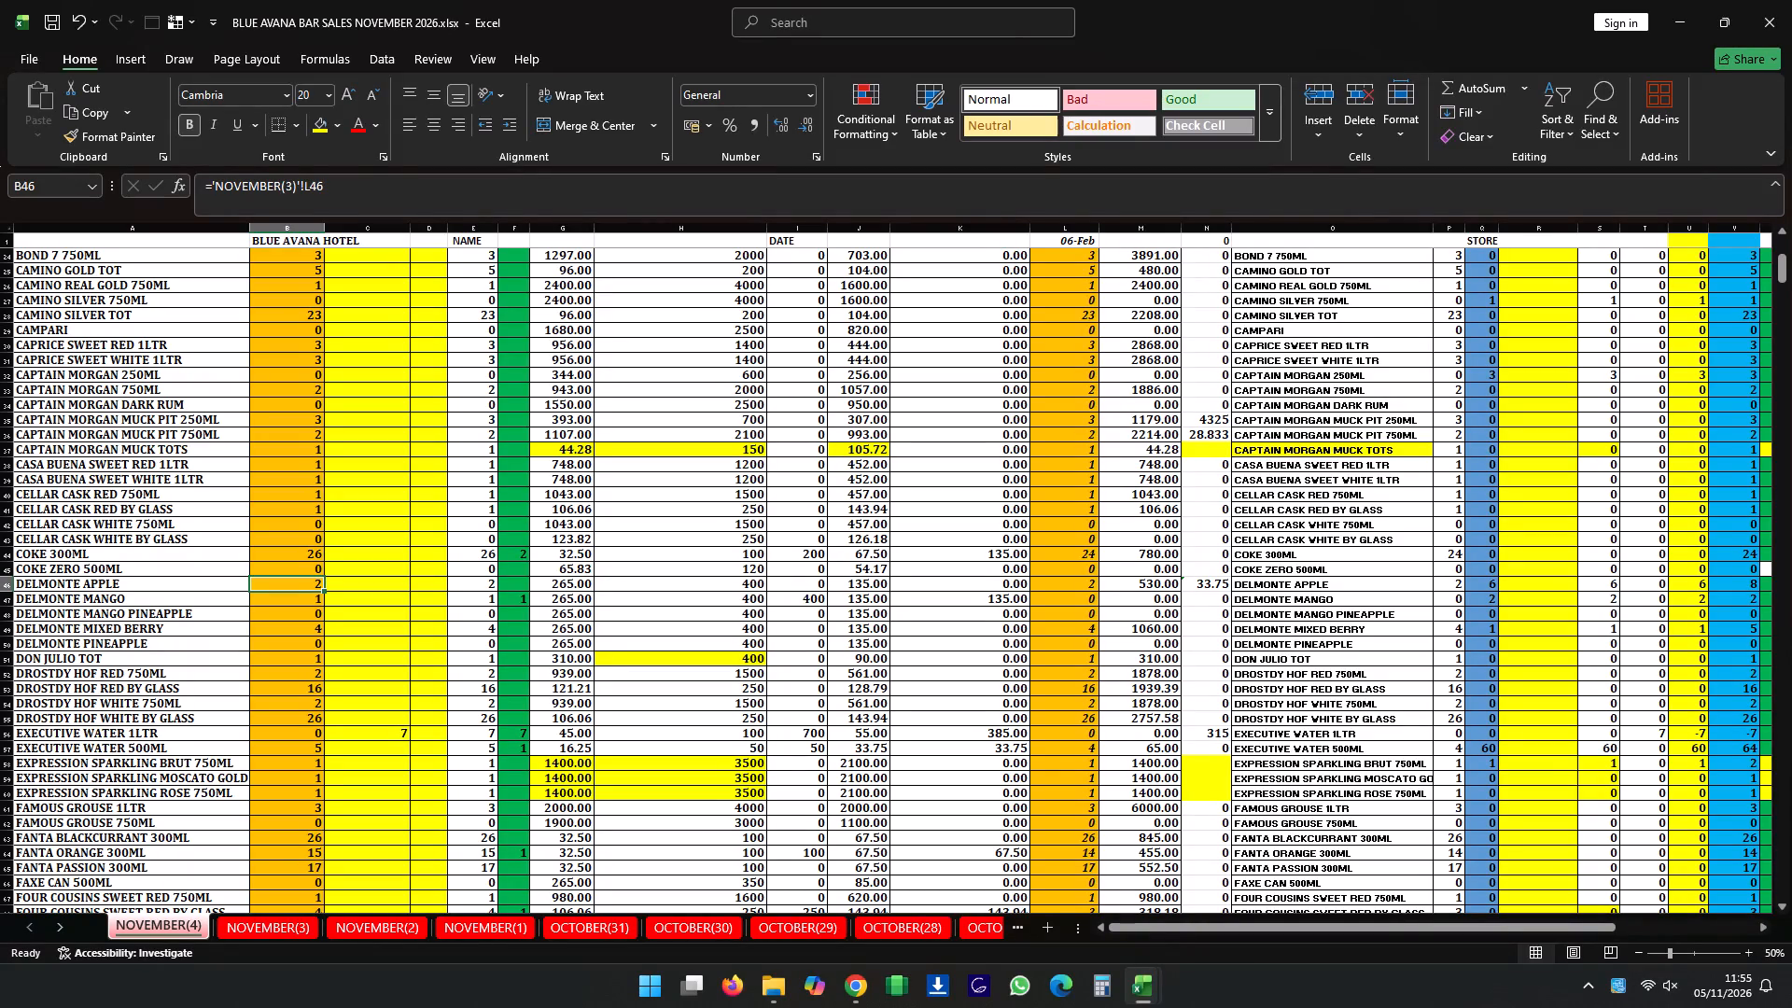
Check the bar stock on NOVEMBER(4) in the rows below the FANTA items, from FAXE CAN through the JAMESON items.
scroll(453, 823, "down", 1)
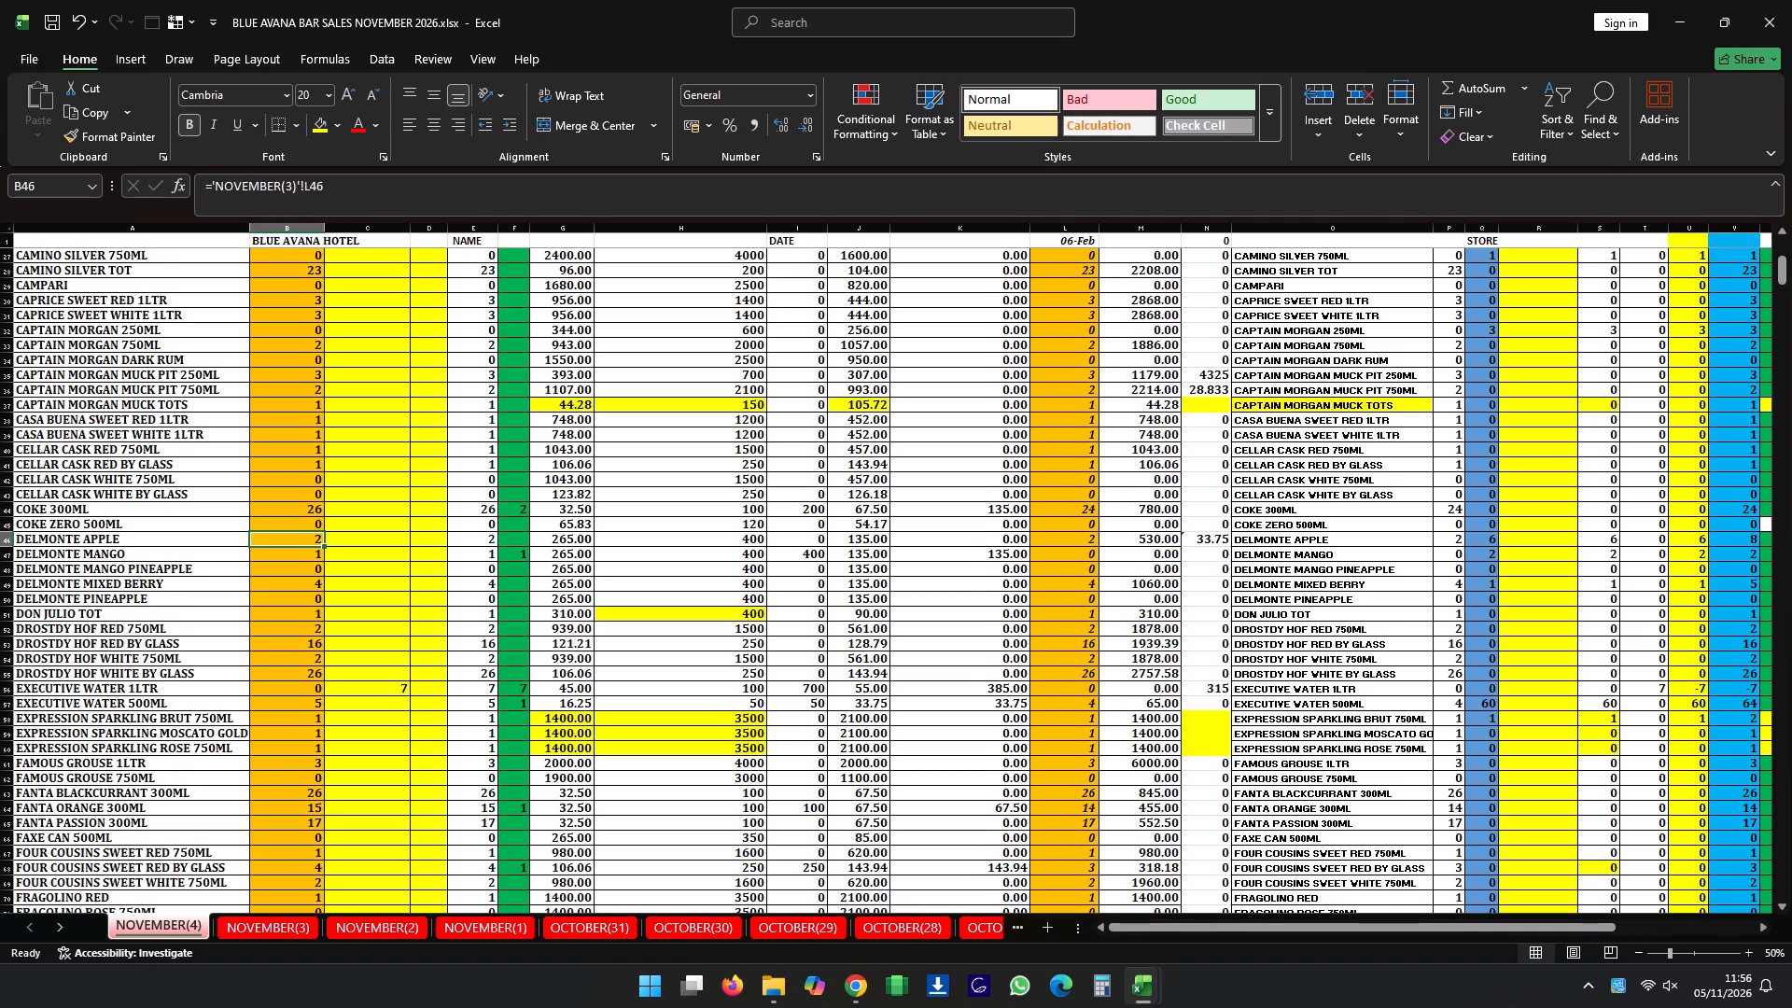
scroll(394, 202, "down", 1)
scroll(780, 523, "down", 1)
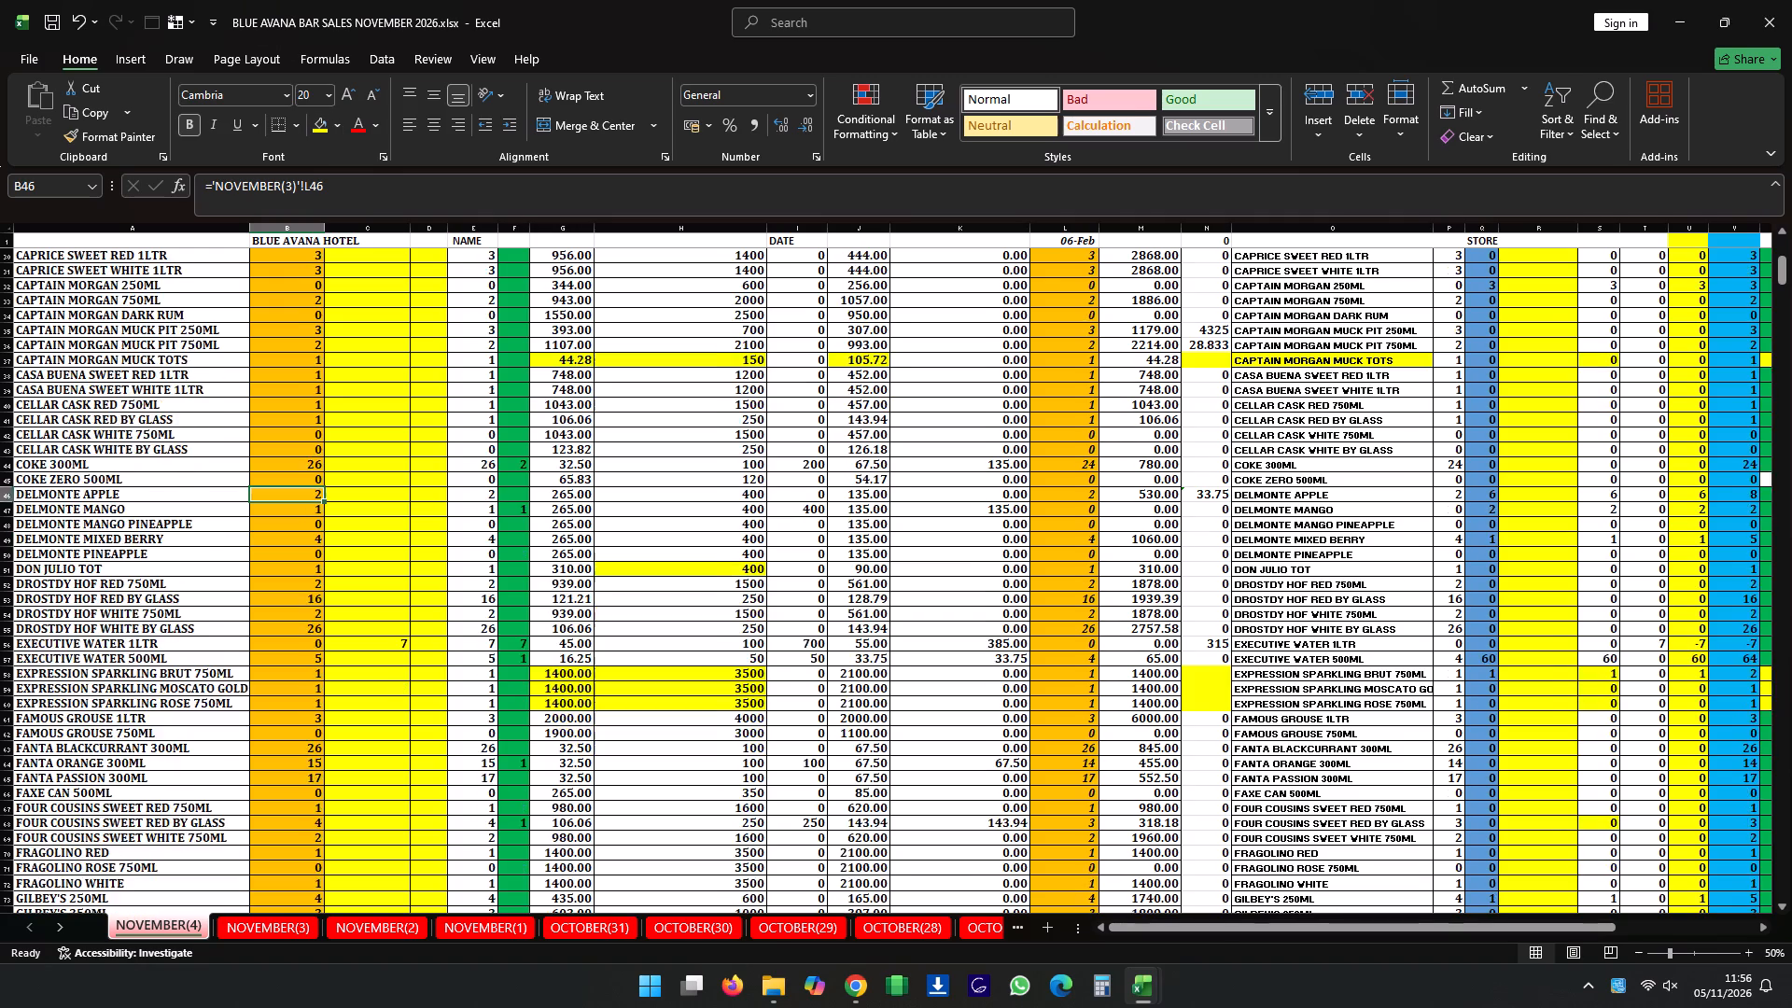
scroll(805, 537, "down", 1)
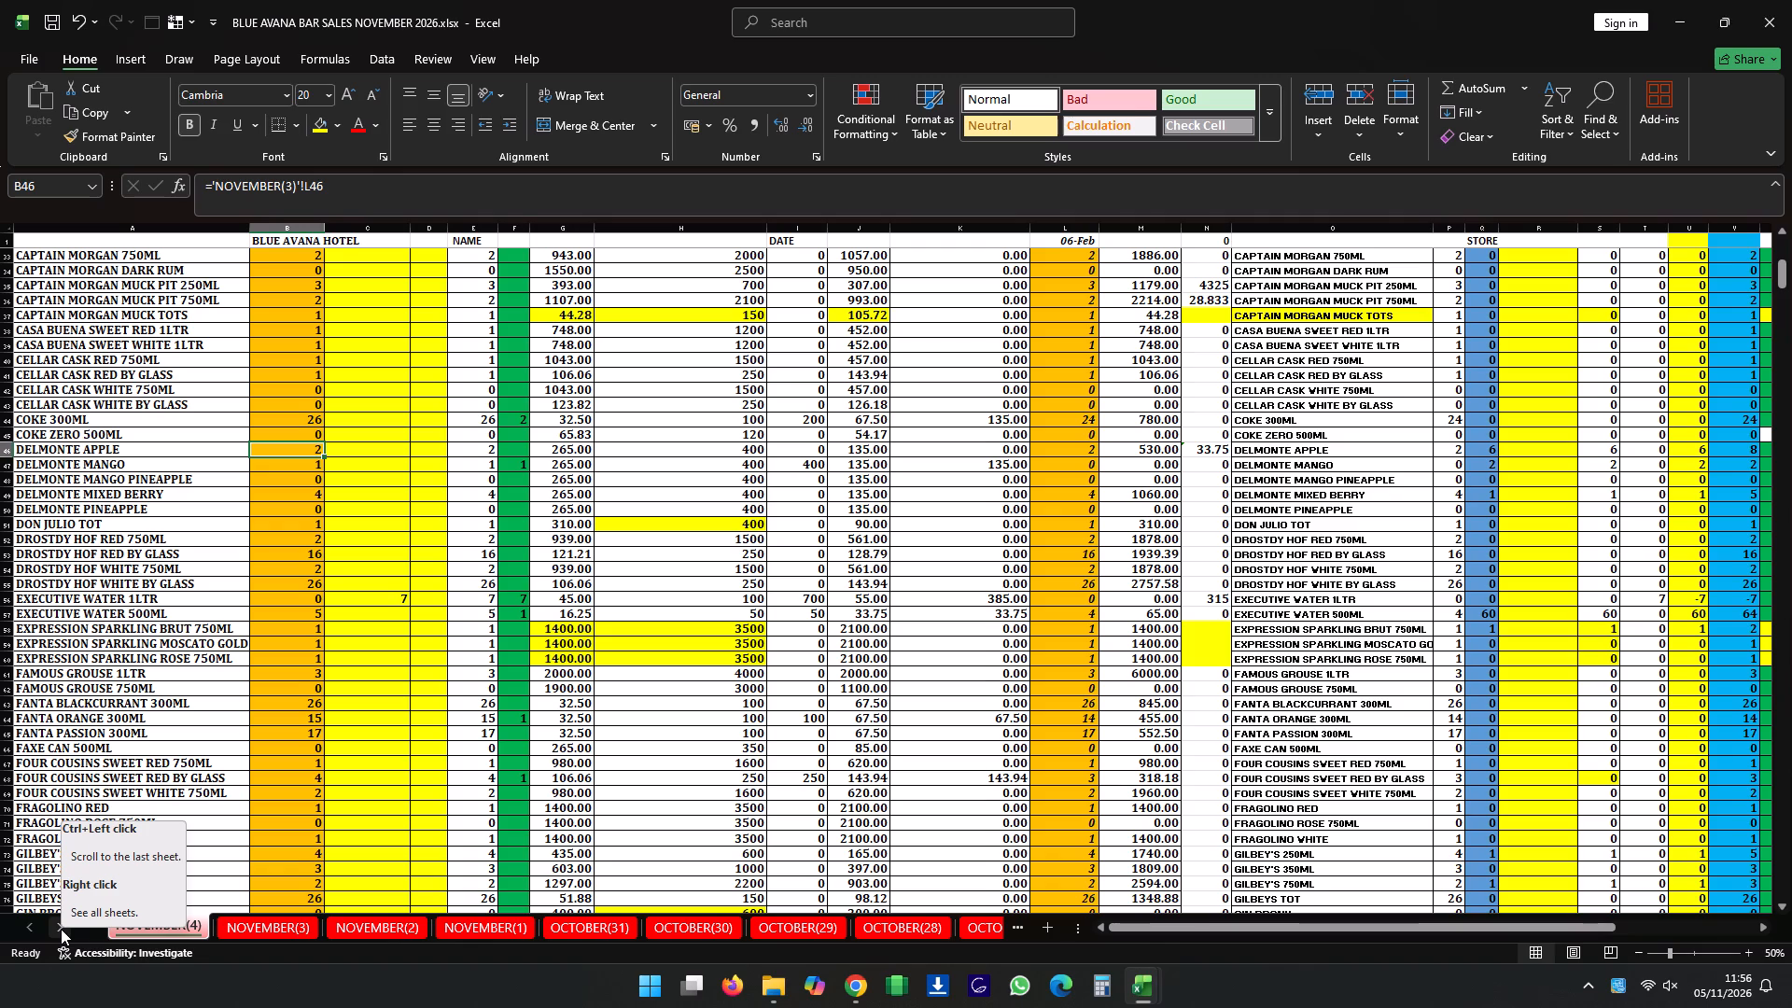
scroll(514, 863, "down", 2)
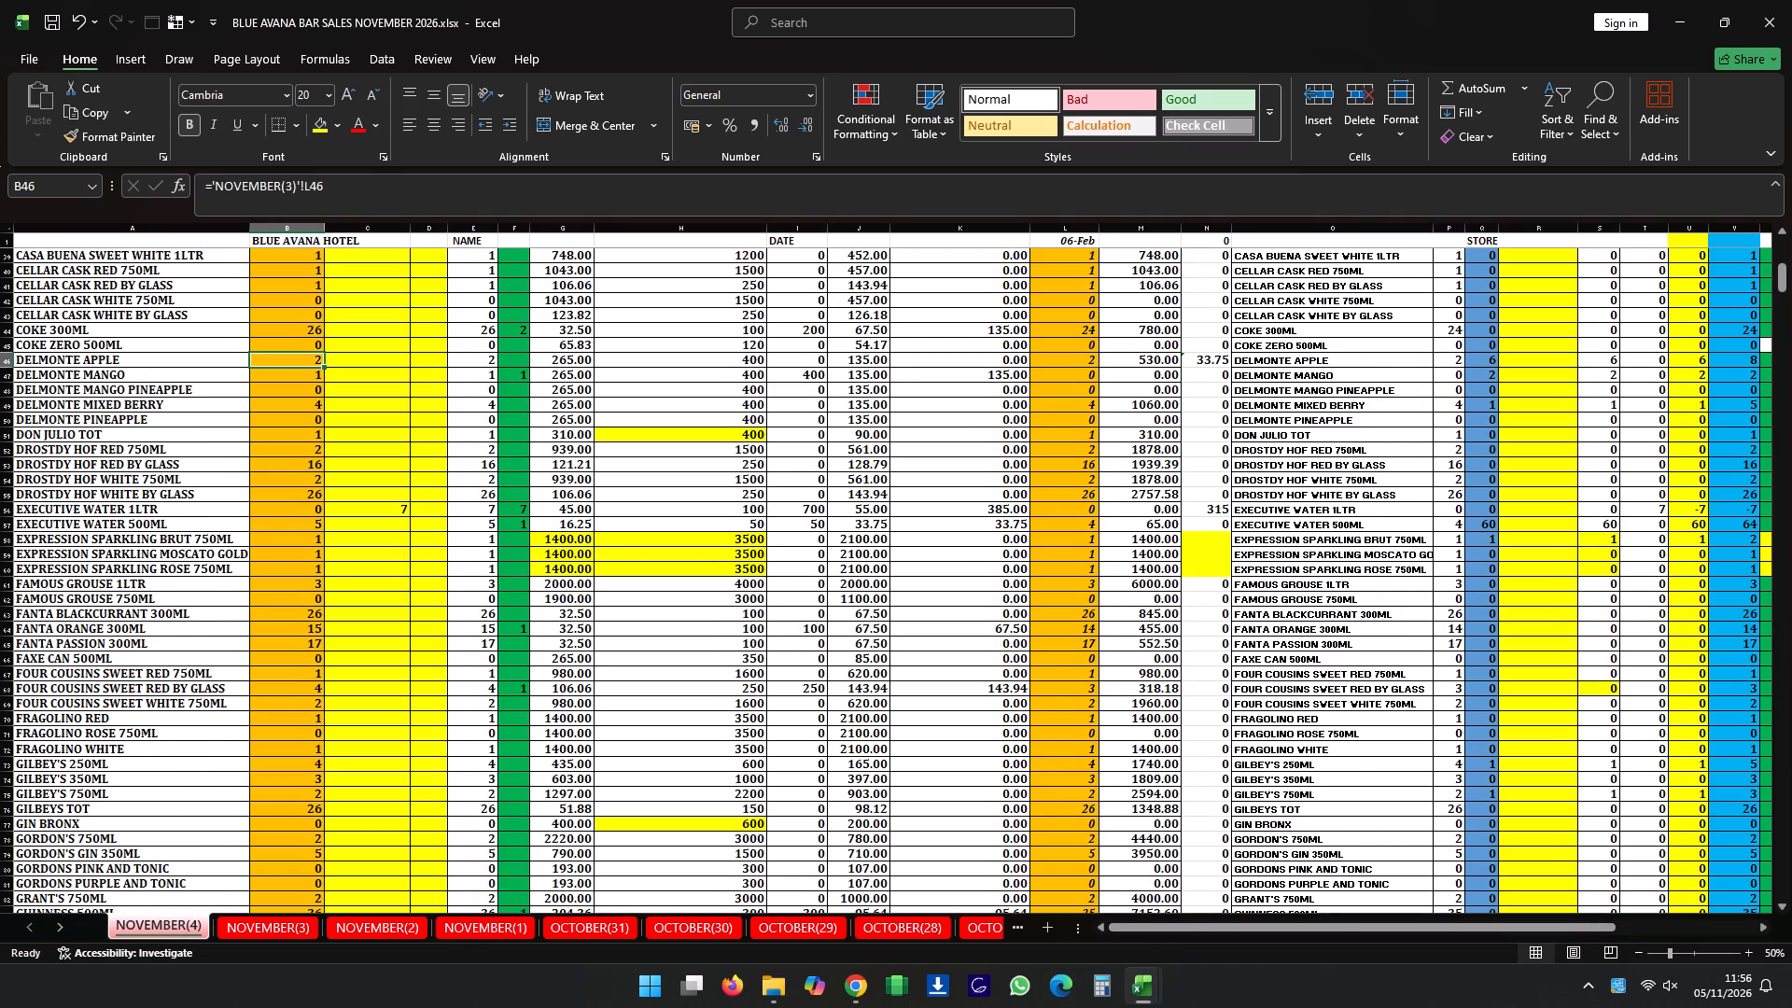
scroll(514, 863, "down", 1)
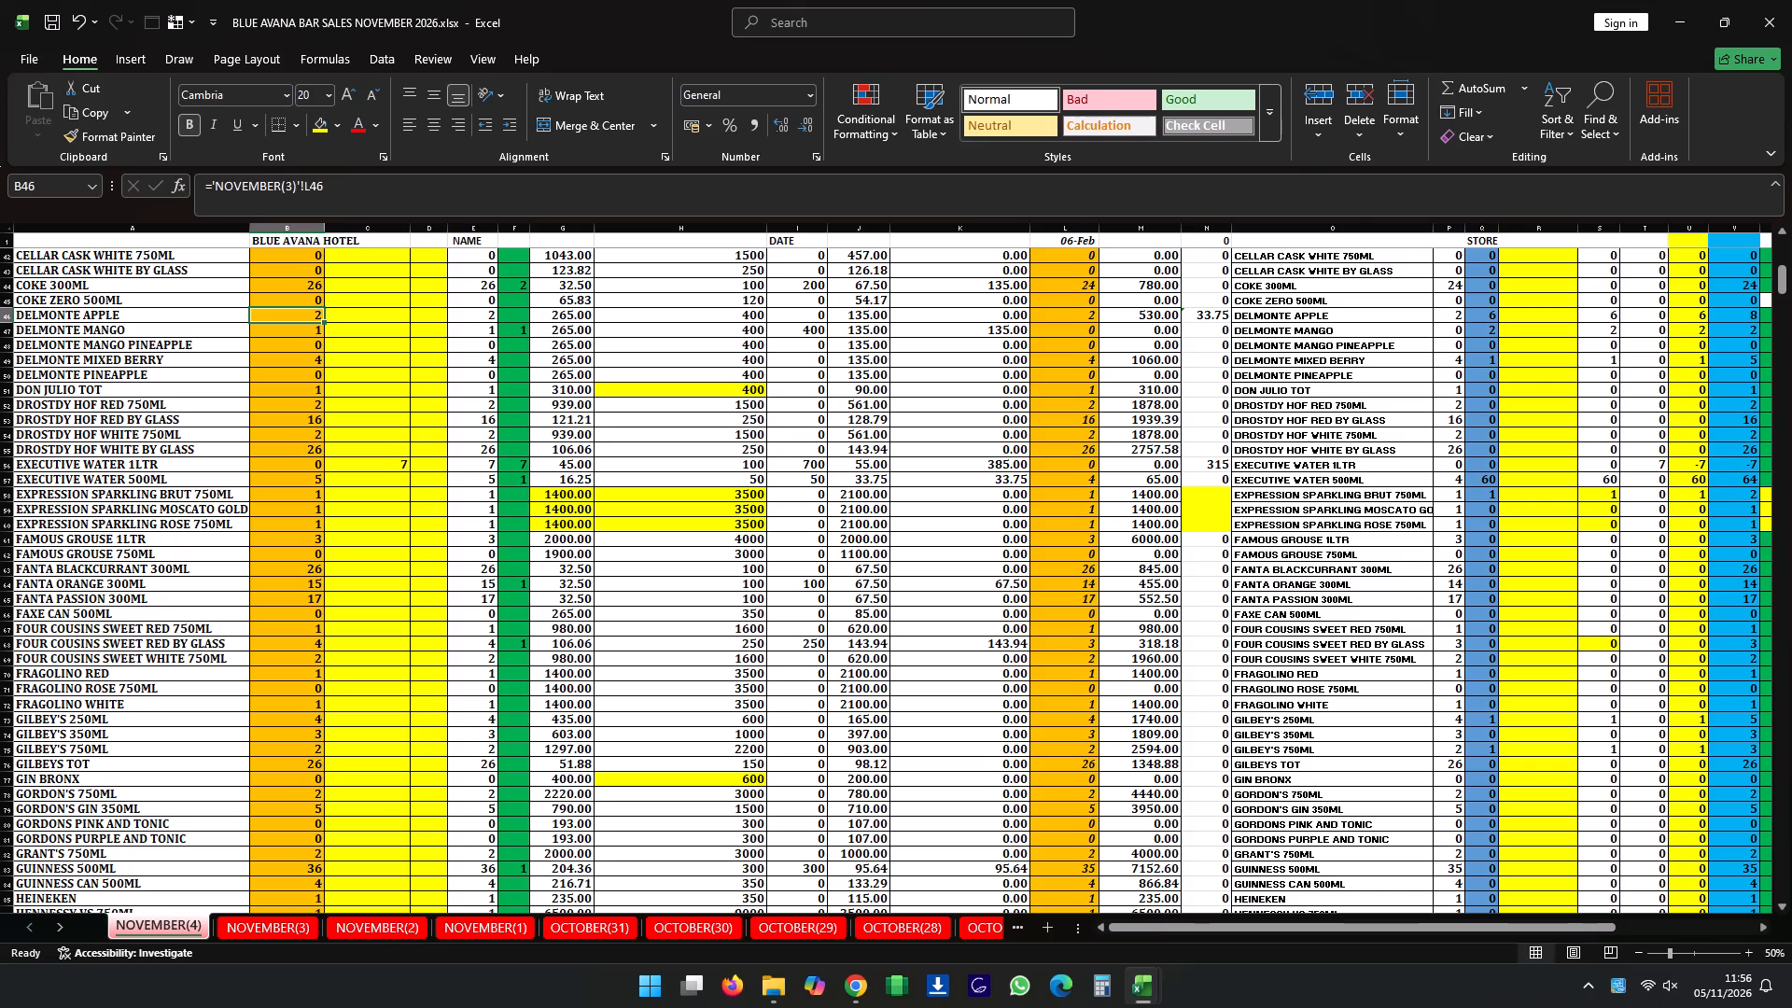
scroll(514, 863, "down", 1)
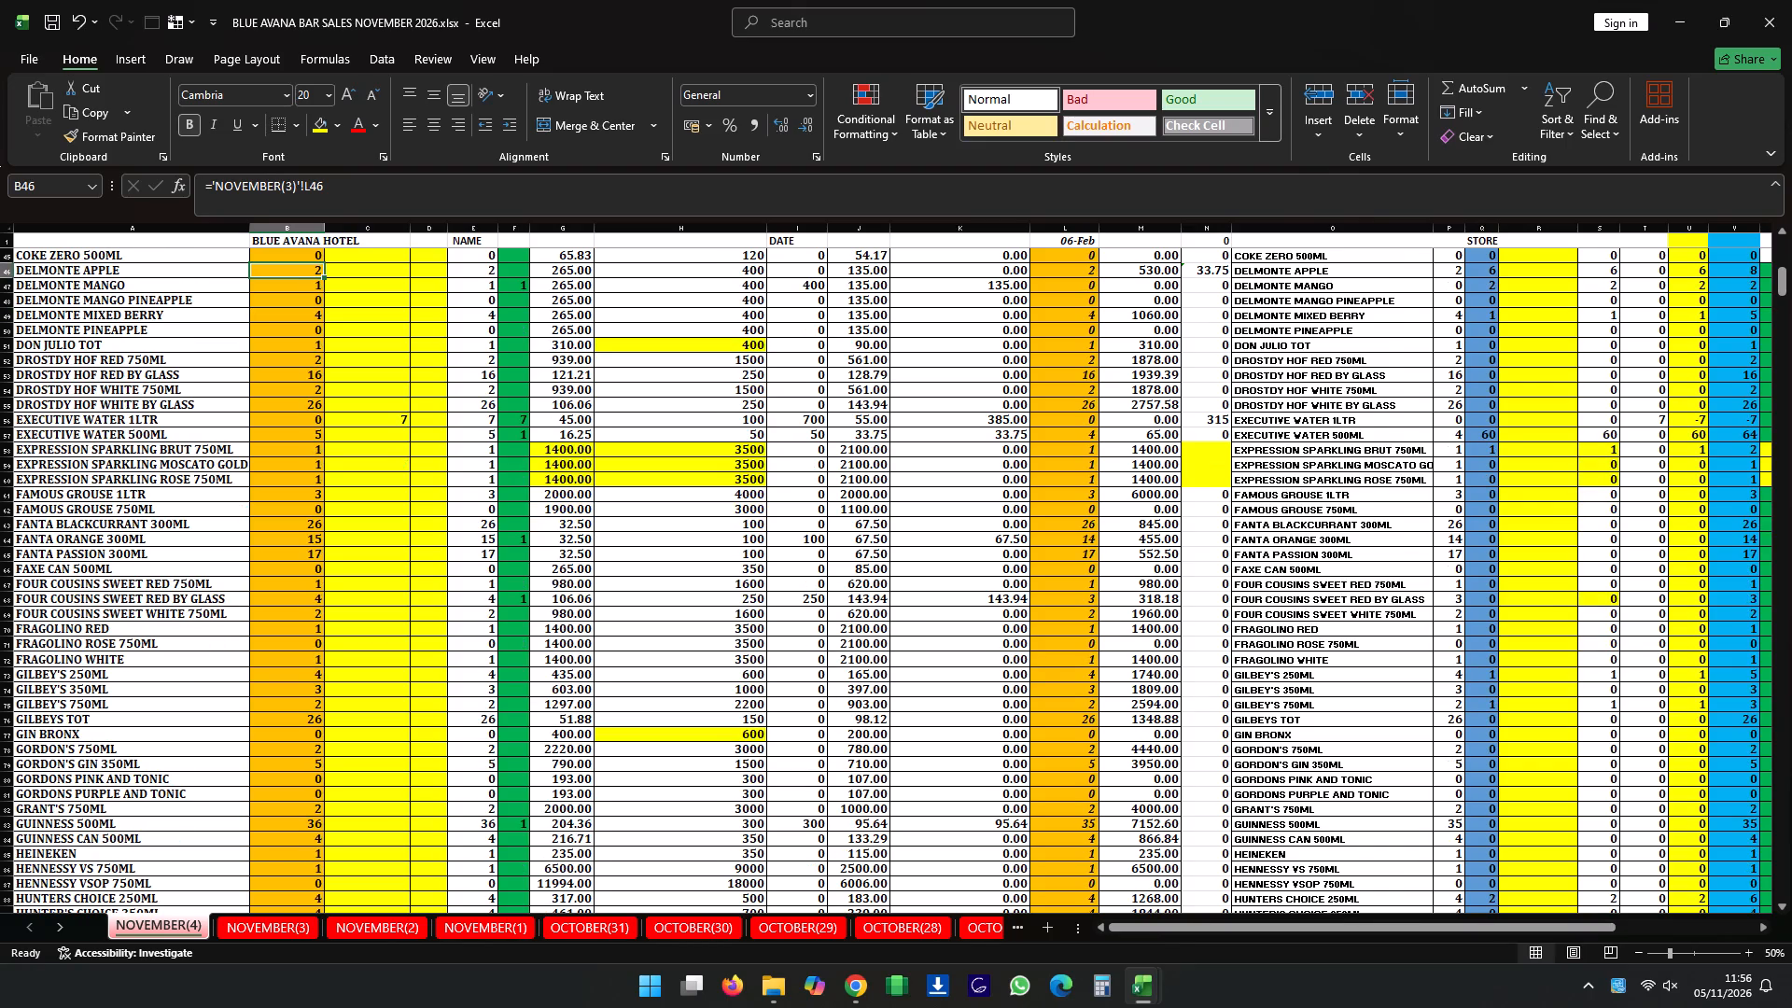
scroll(514, 863, "down", 1)
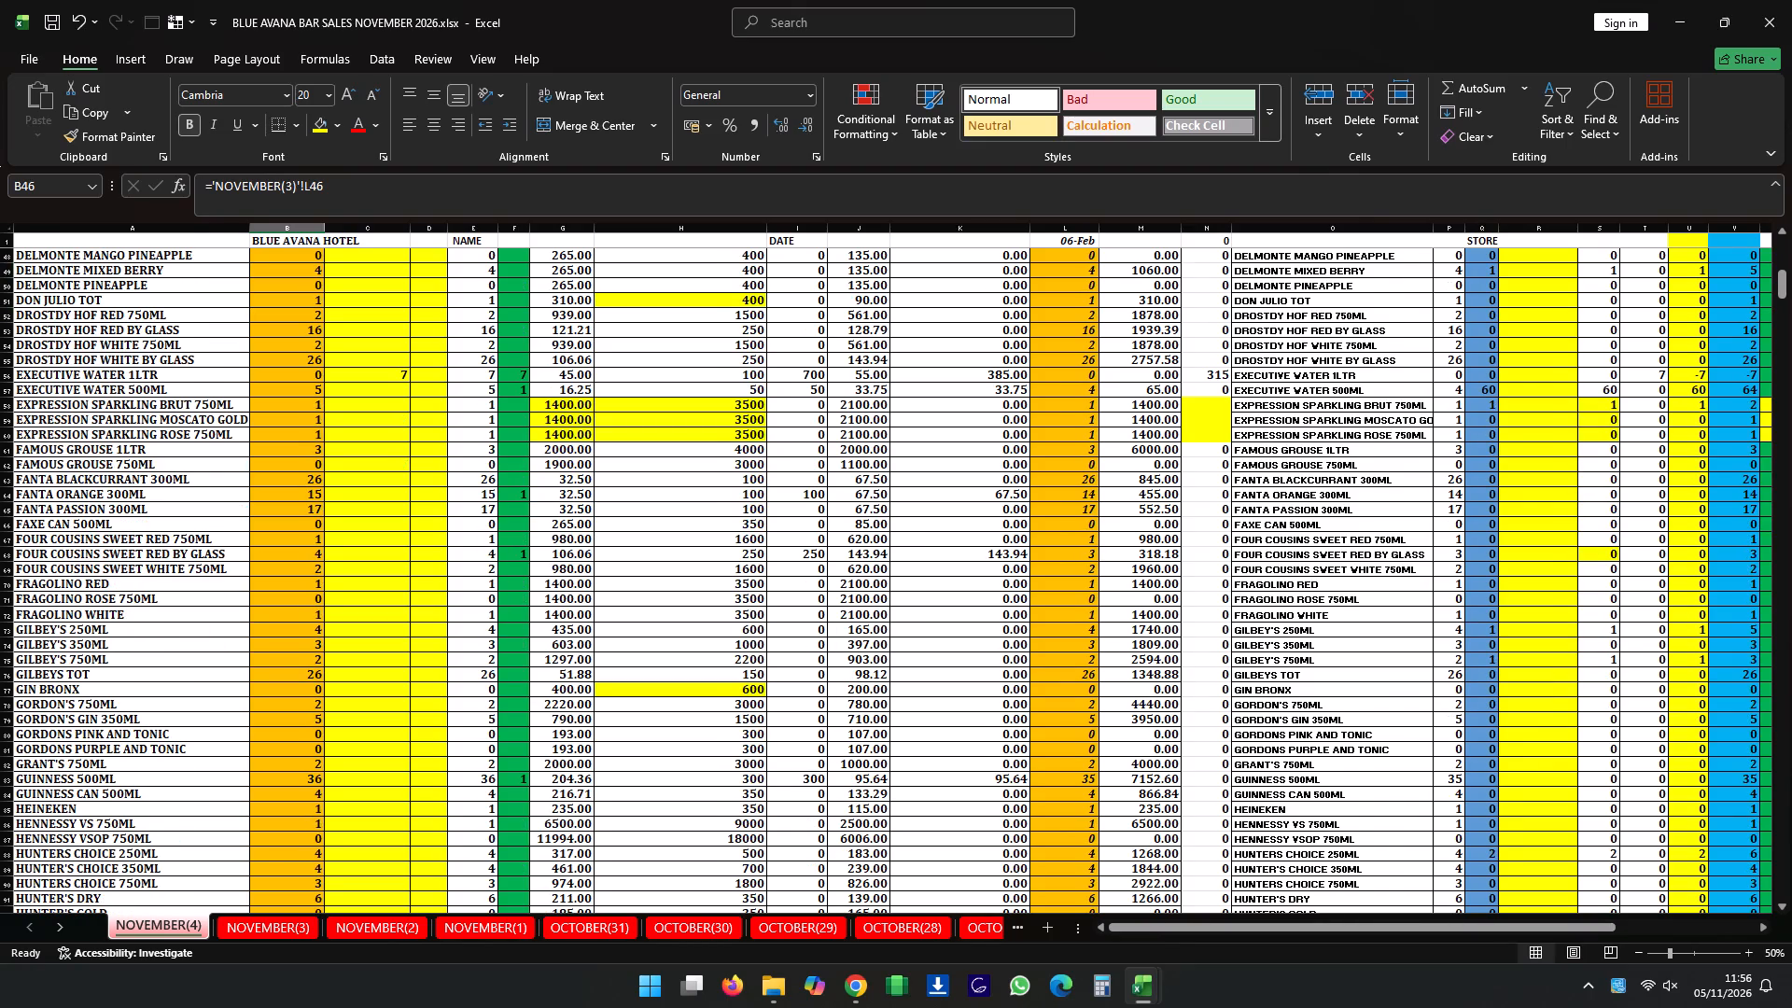
scroll(514, 863, "down", 2)
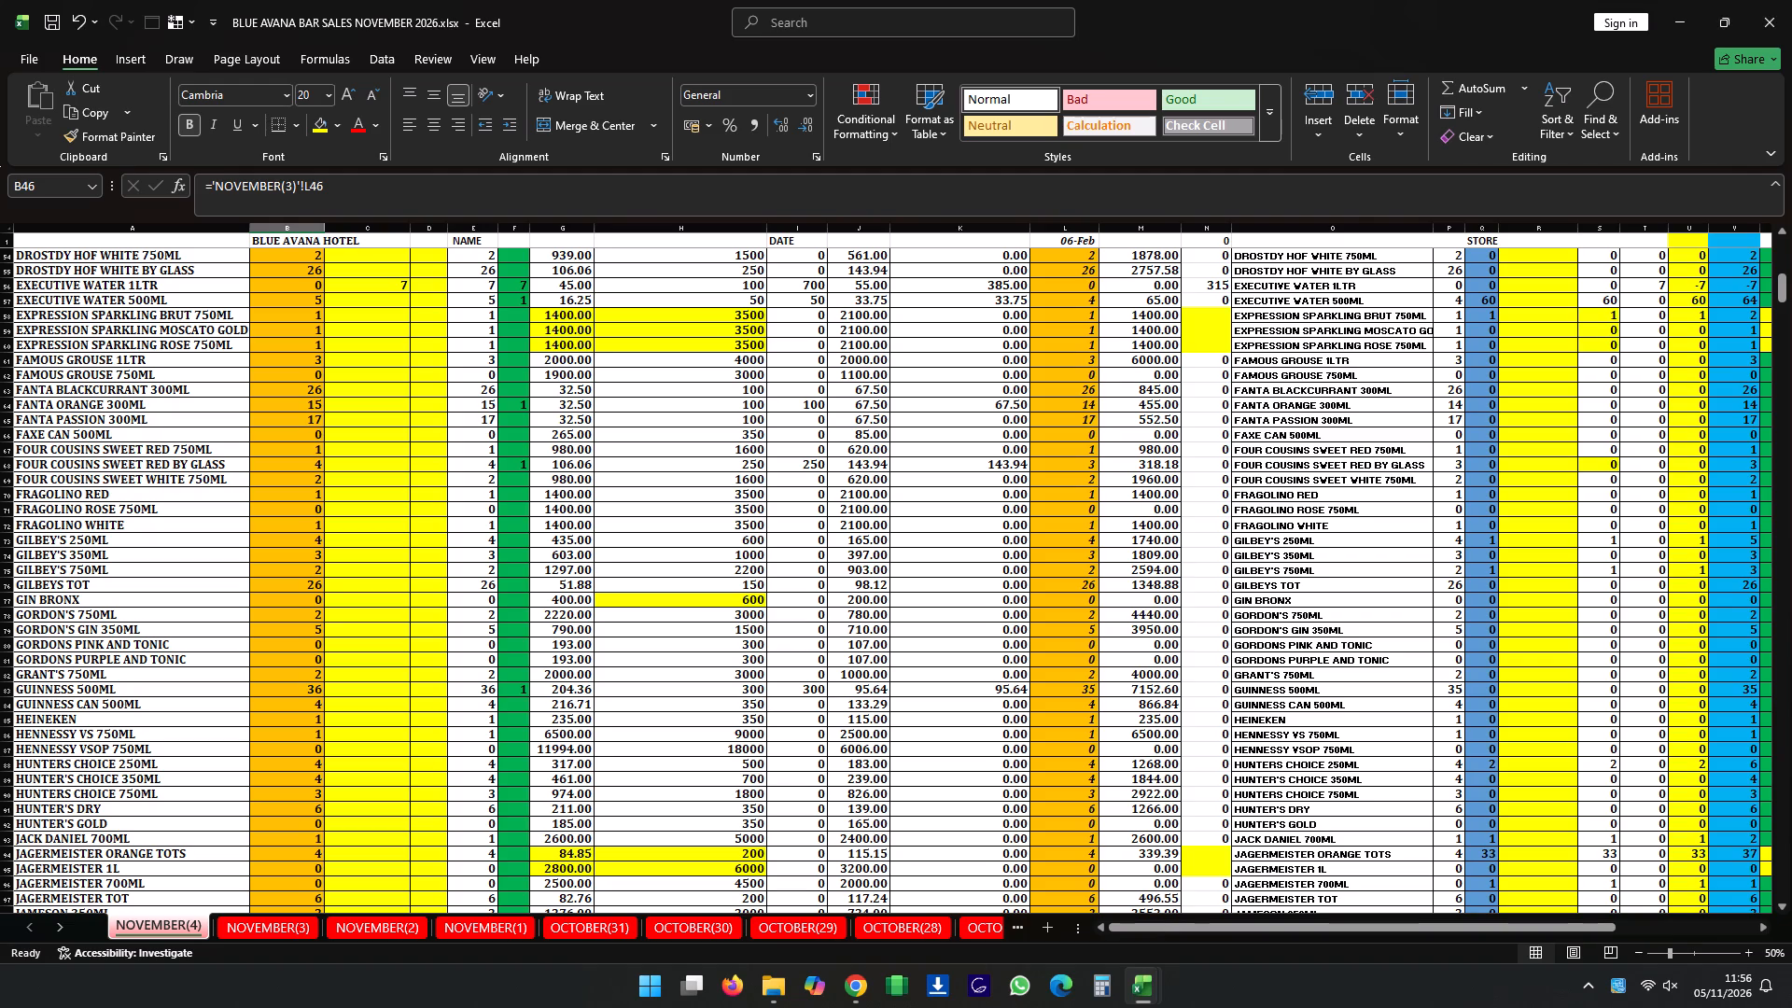
scroll(968, 799, "down", 2)
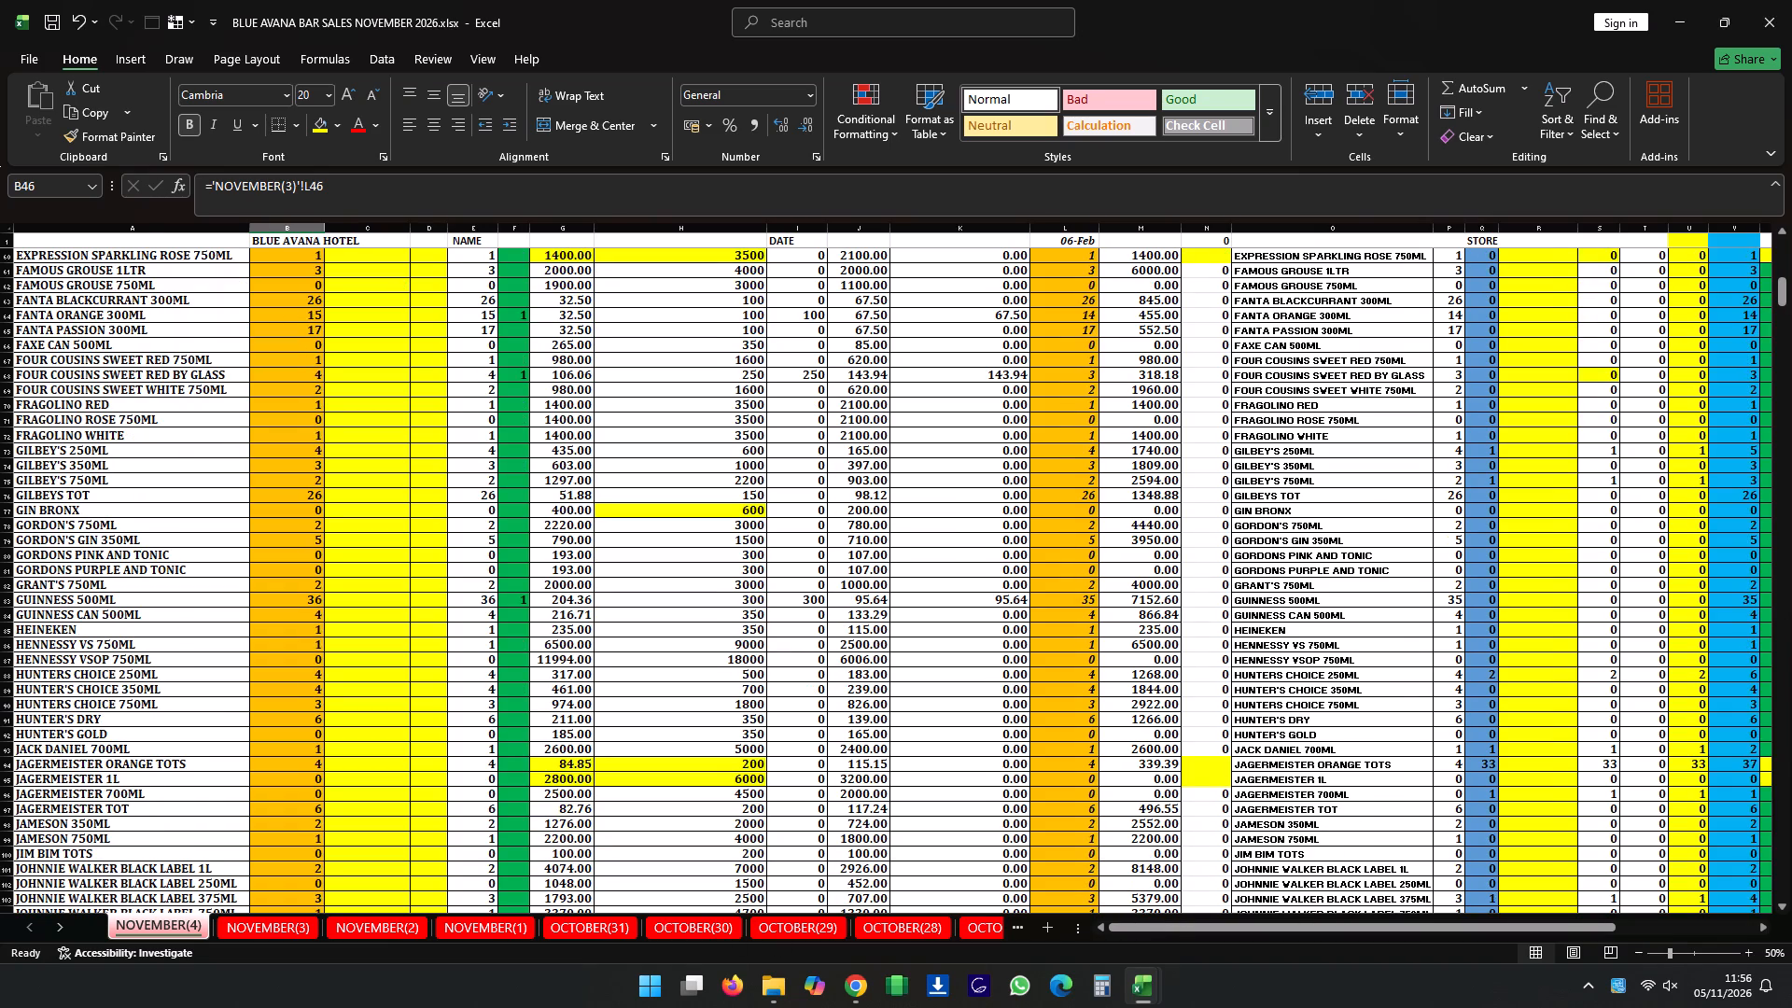
Continue checking the bar stock on NOVEMBER(4) from the JOHNNIE WALKER items through MALIBU TOTS and the MARTINI items.
scroll(968, 799, "down", 1)
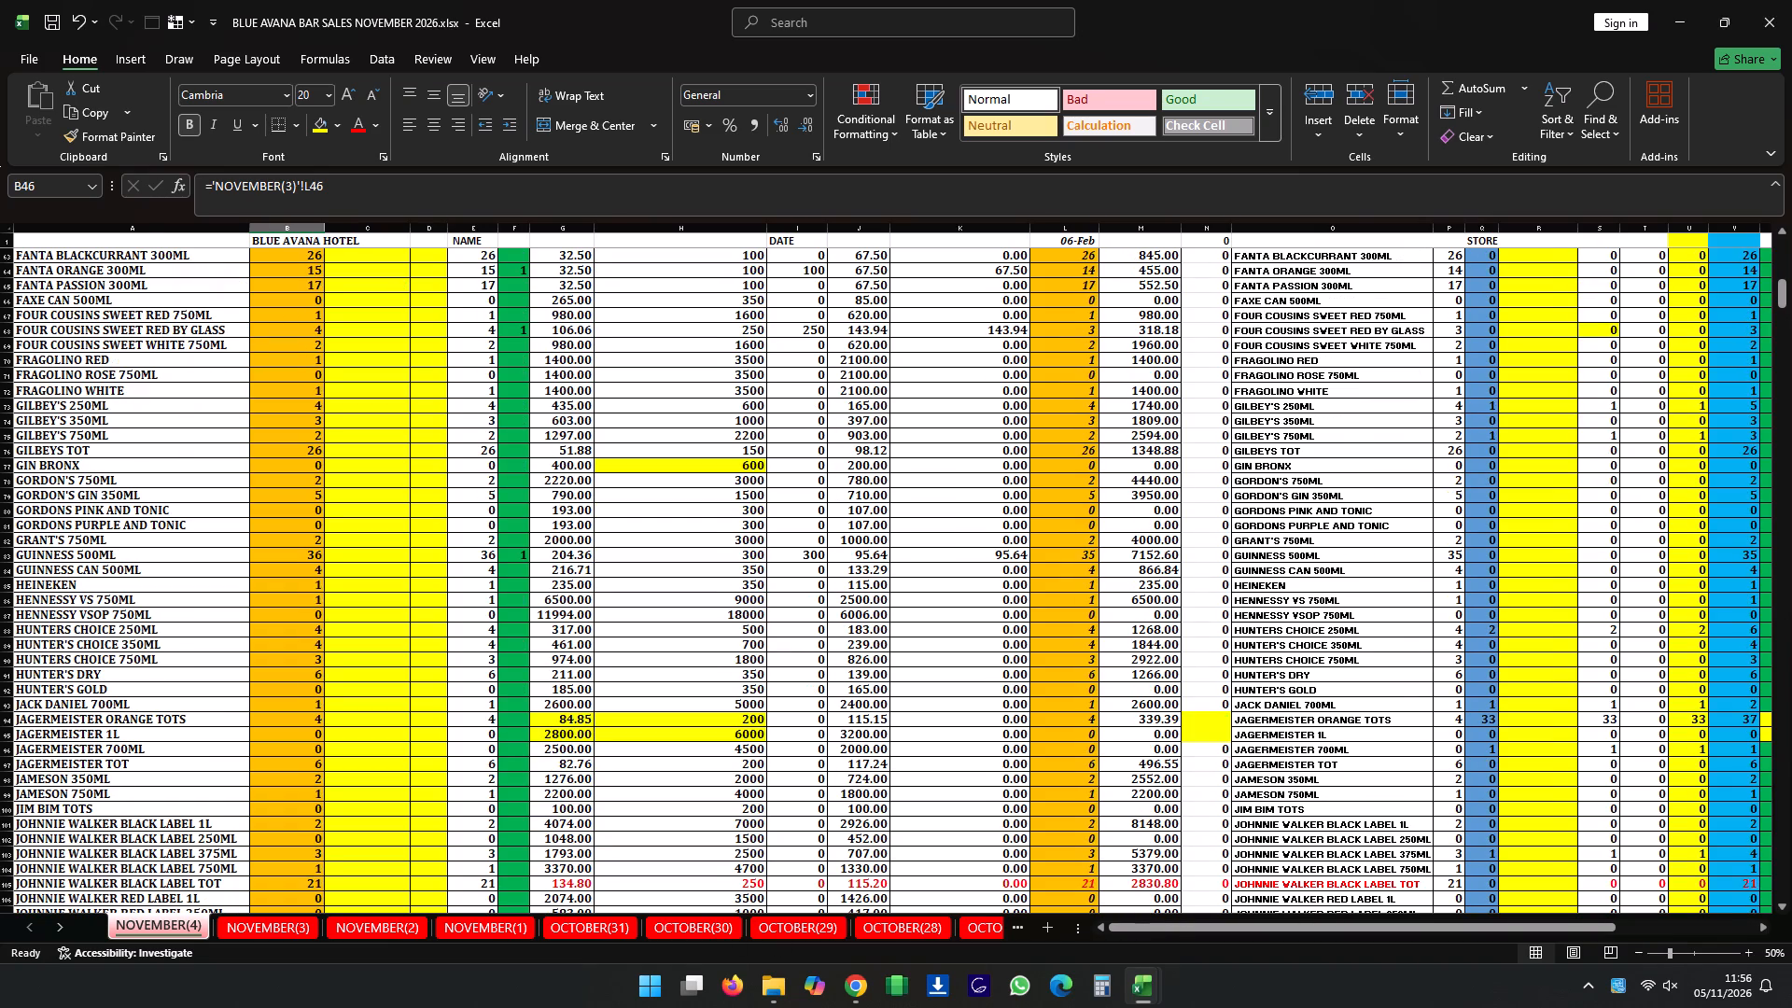
scroll(968, 799, "down", 1)
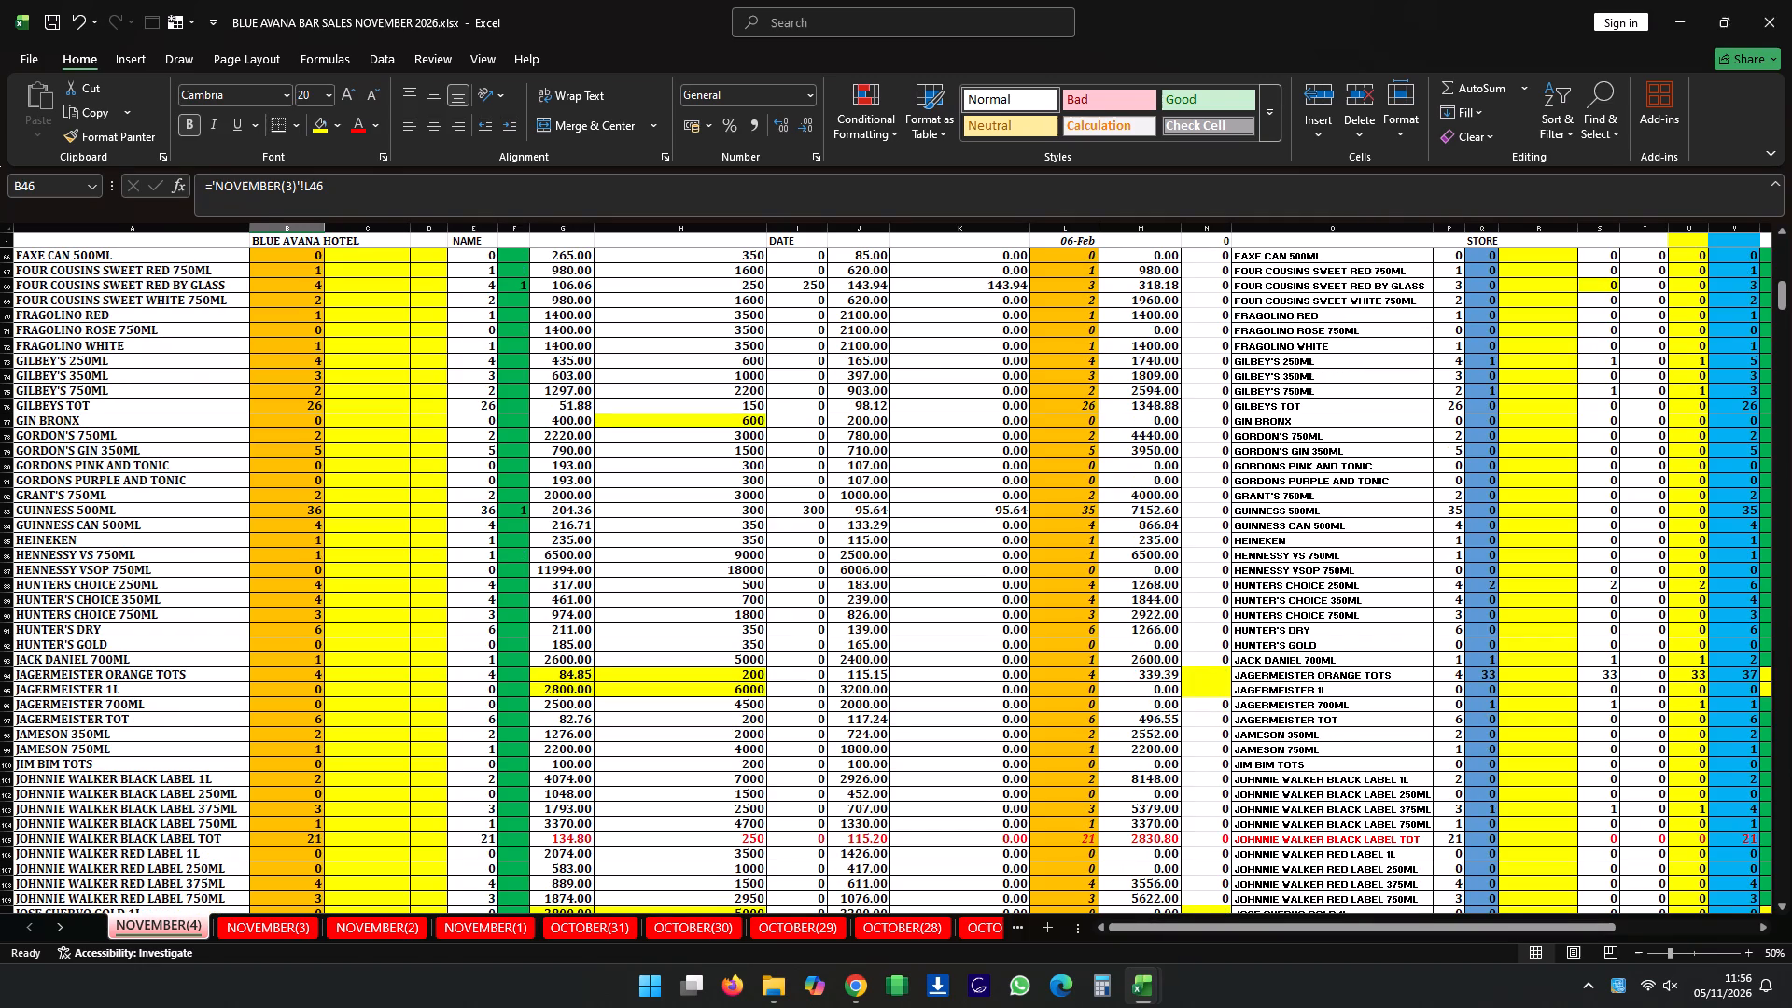
scroll(968, 799, "down", 1)
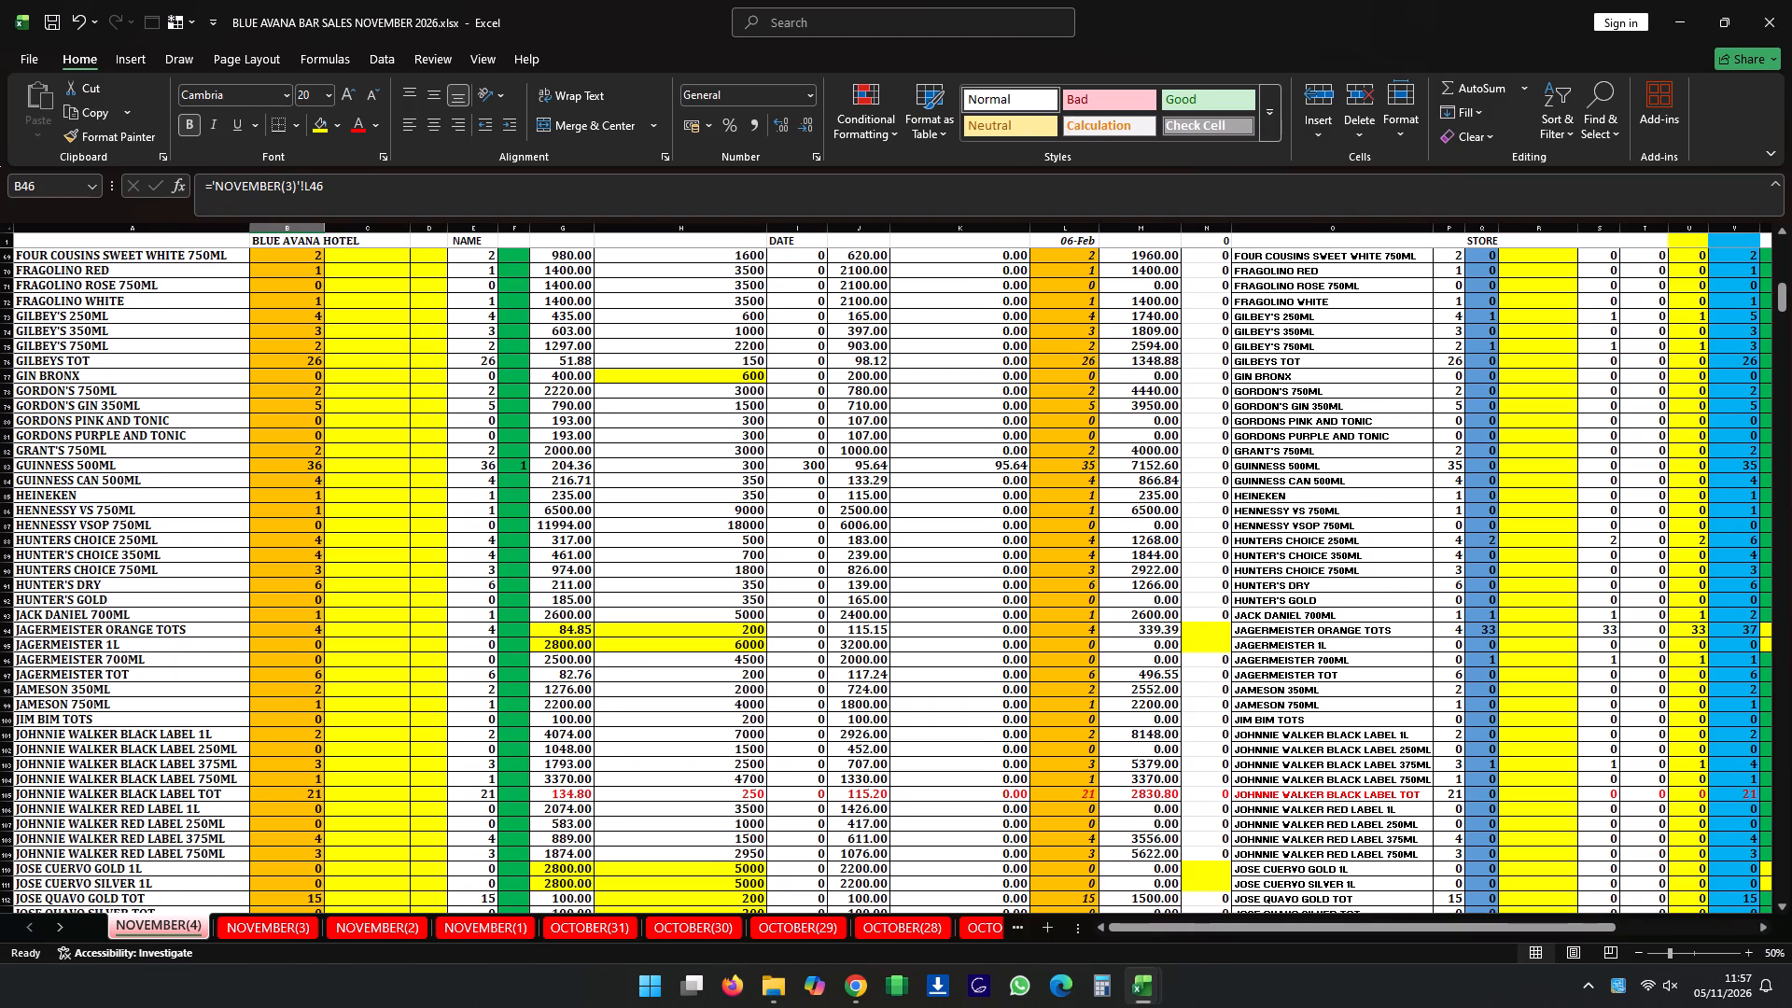
scroll(968, 791, "down", 1)
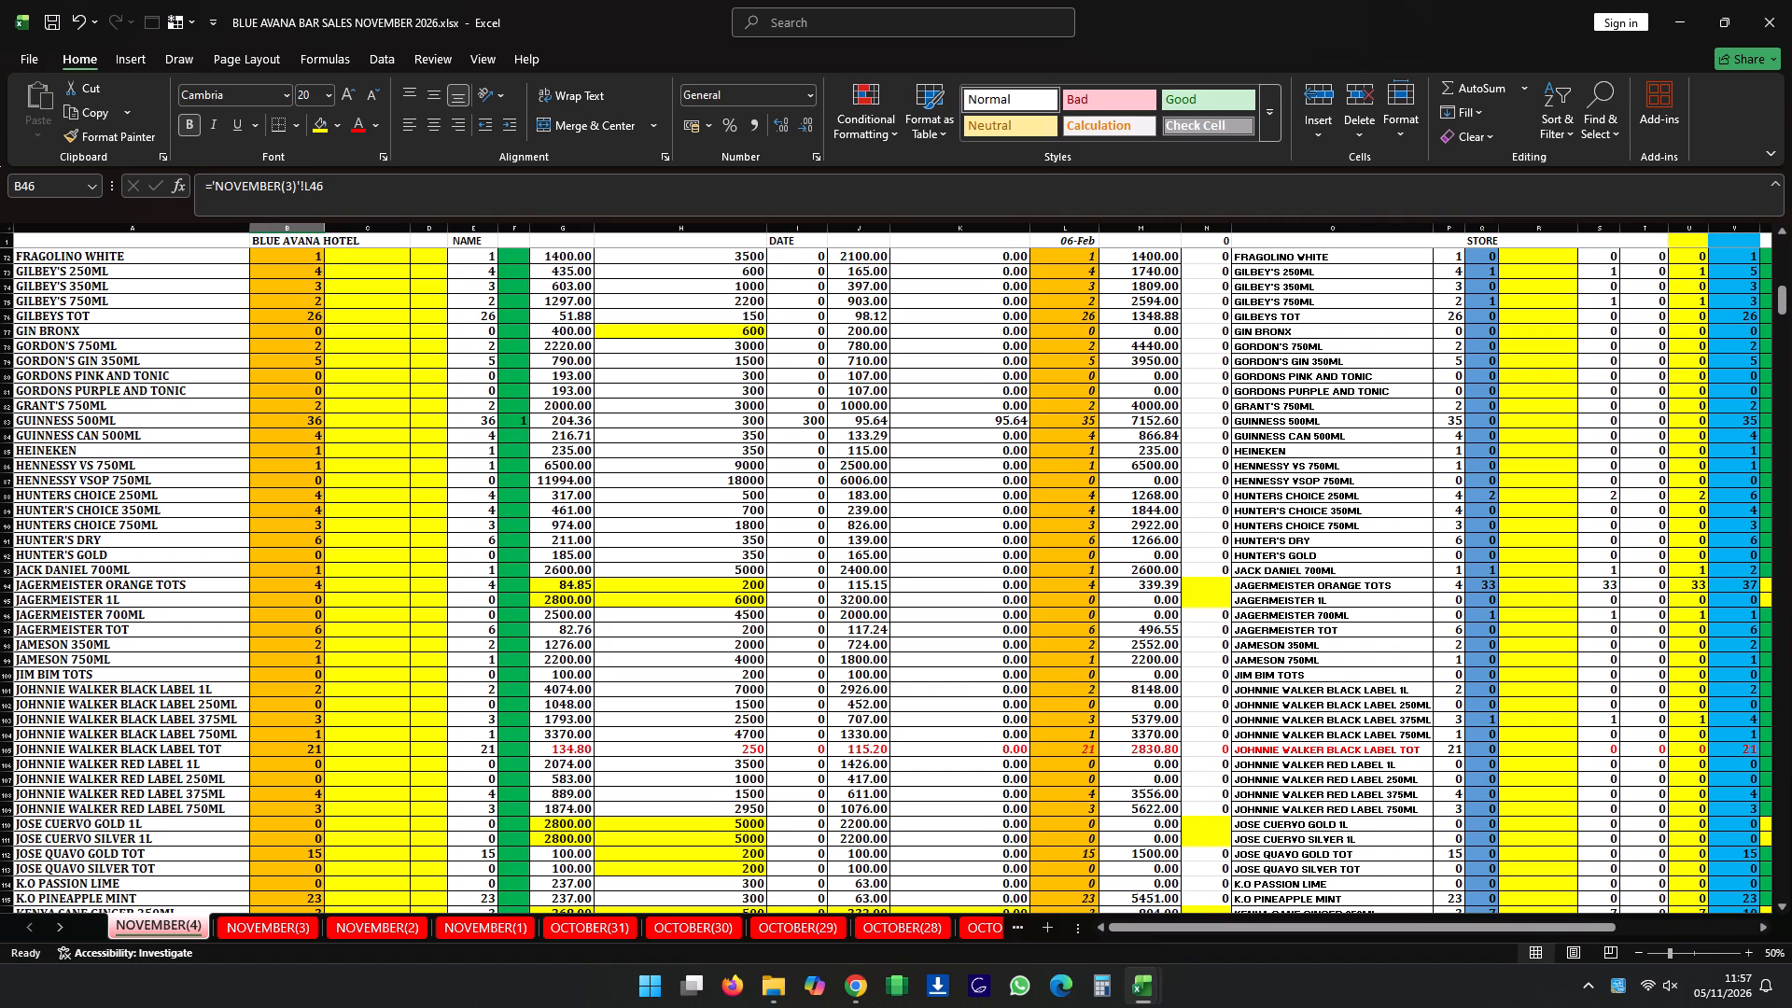
scroll(966, 792, "down", 2)
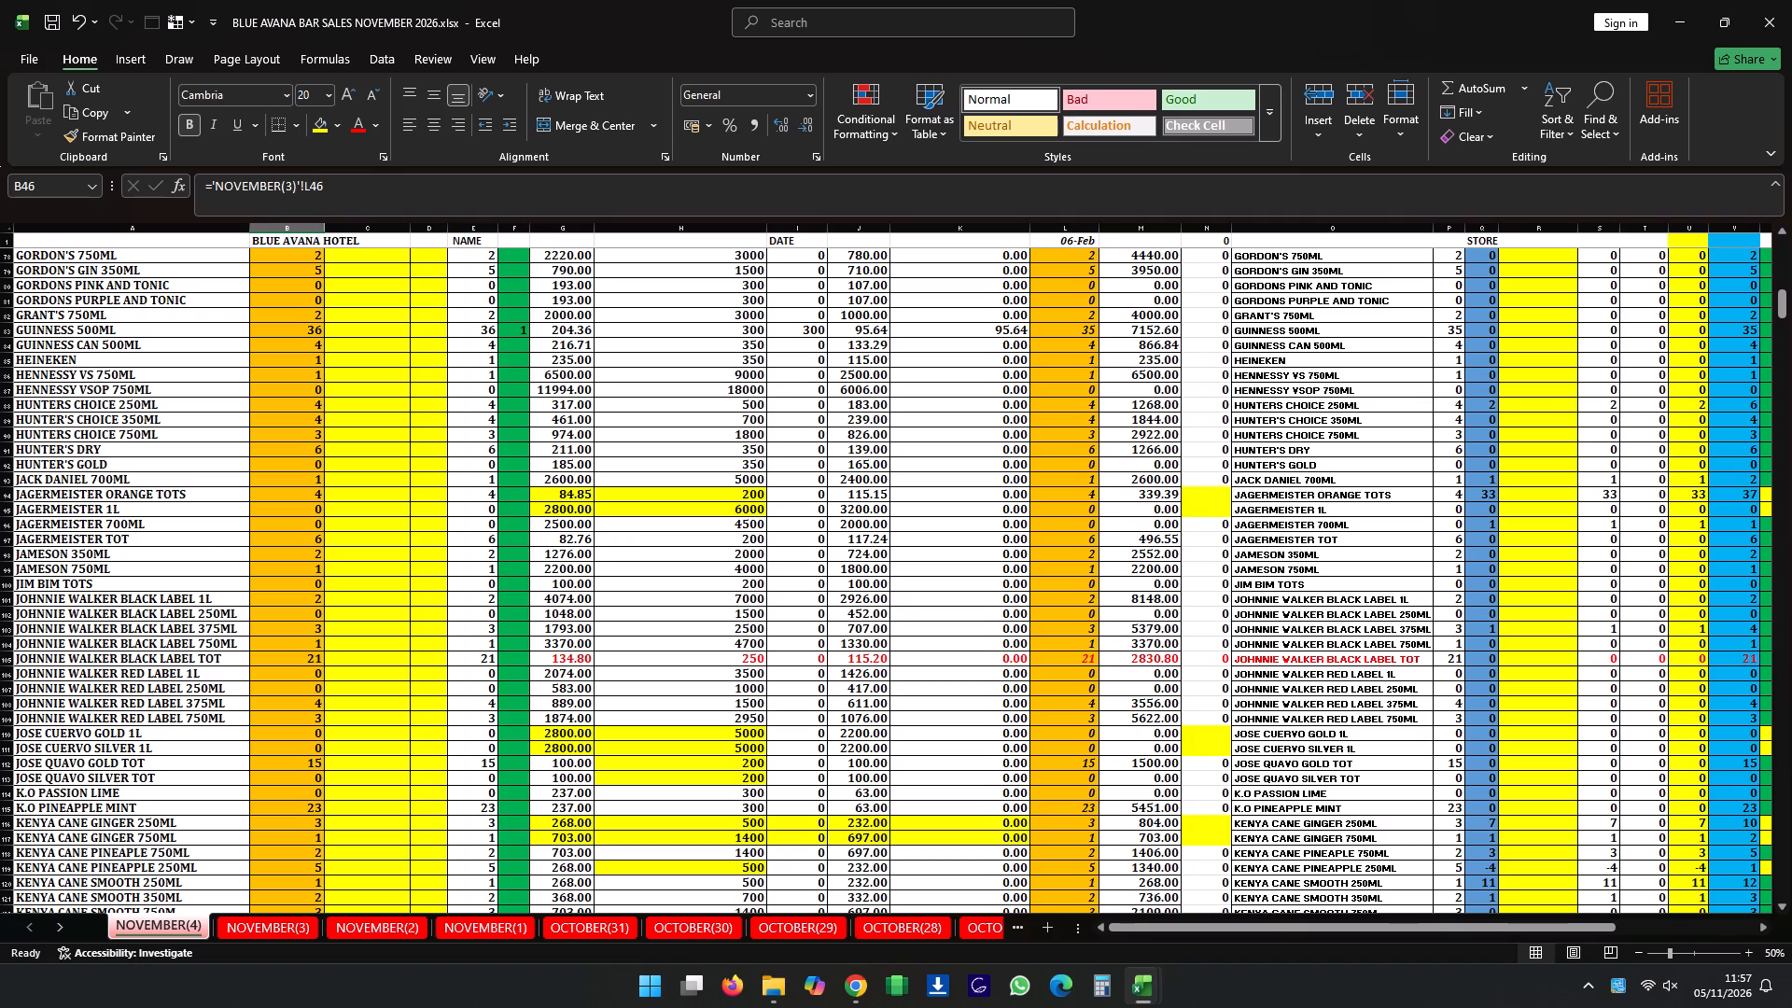
scroll(1069, 856, "down", 1)
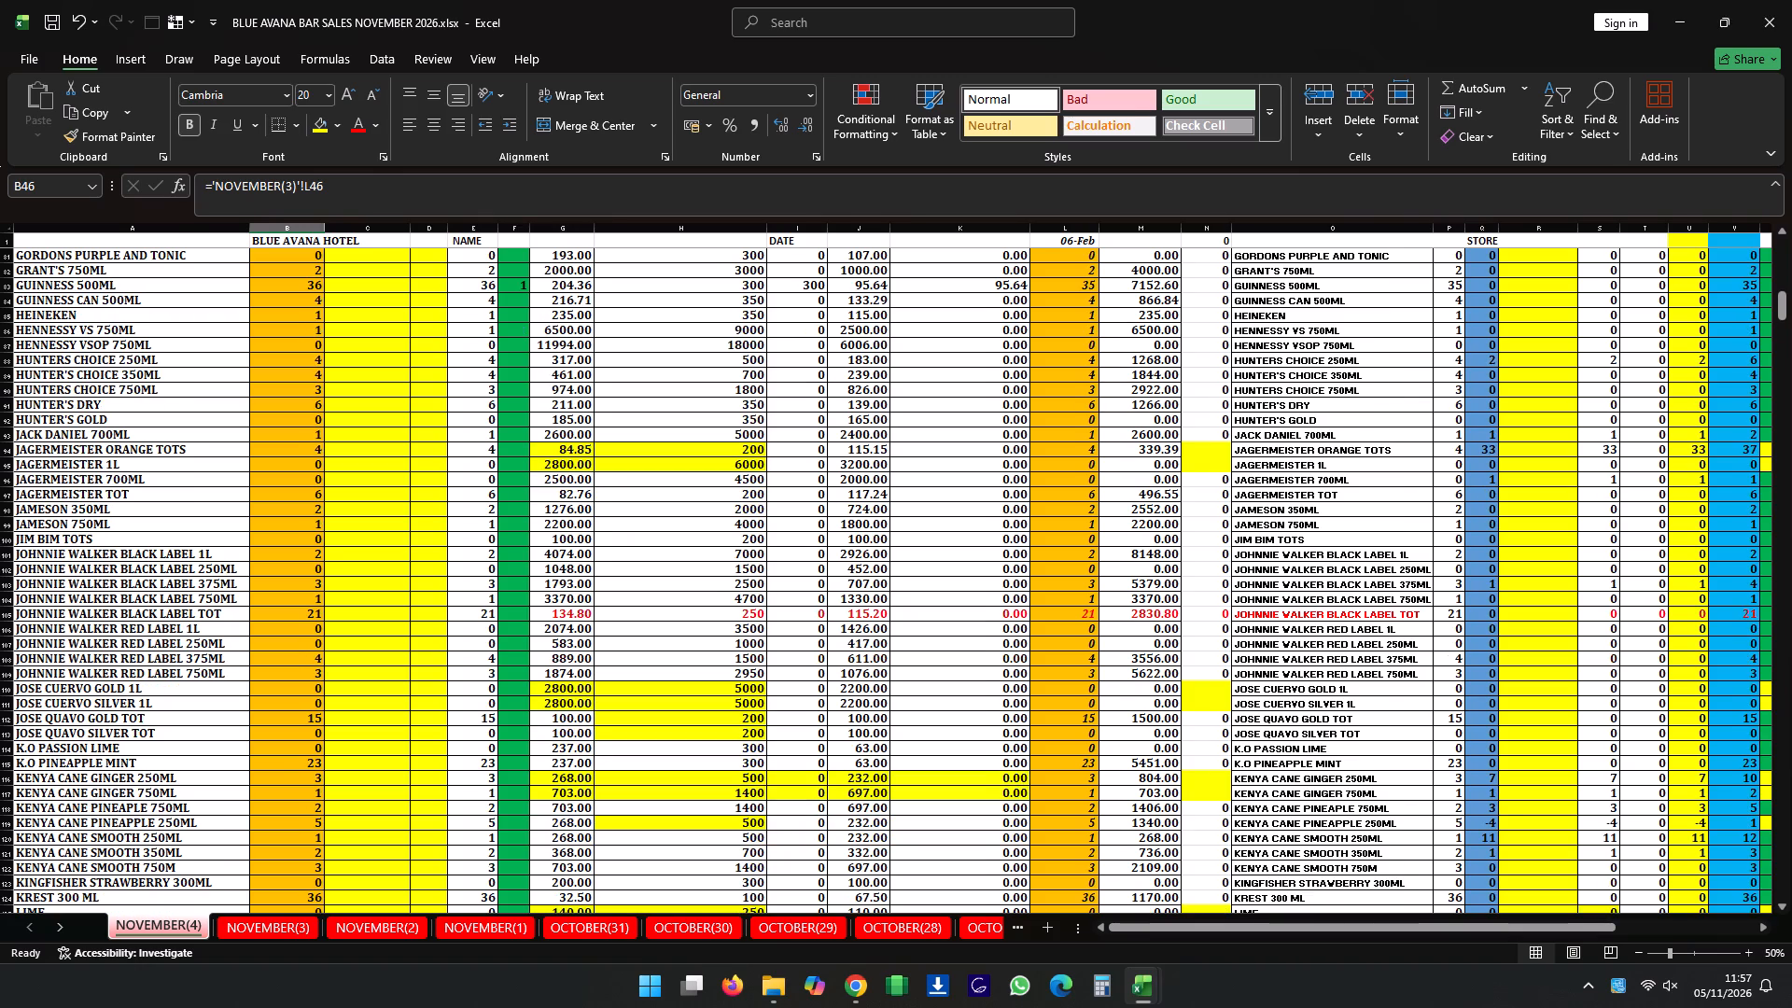
scroll(1069, 856, "down", 1)
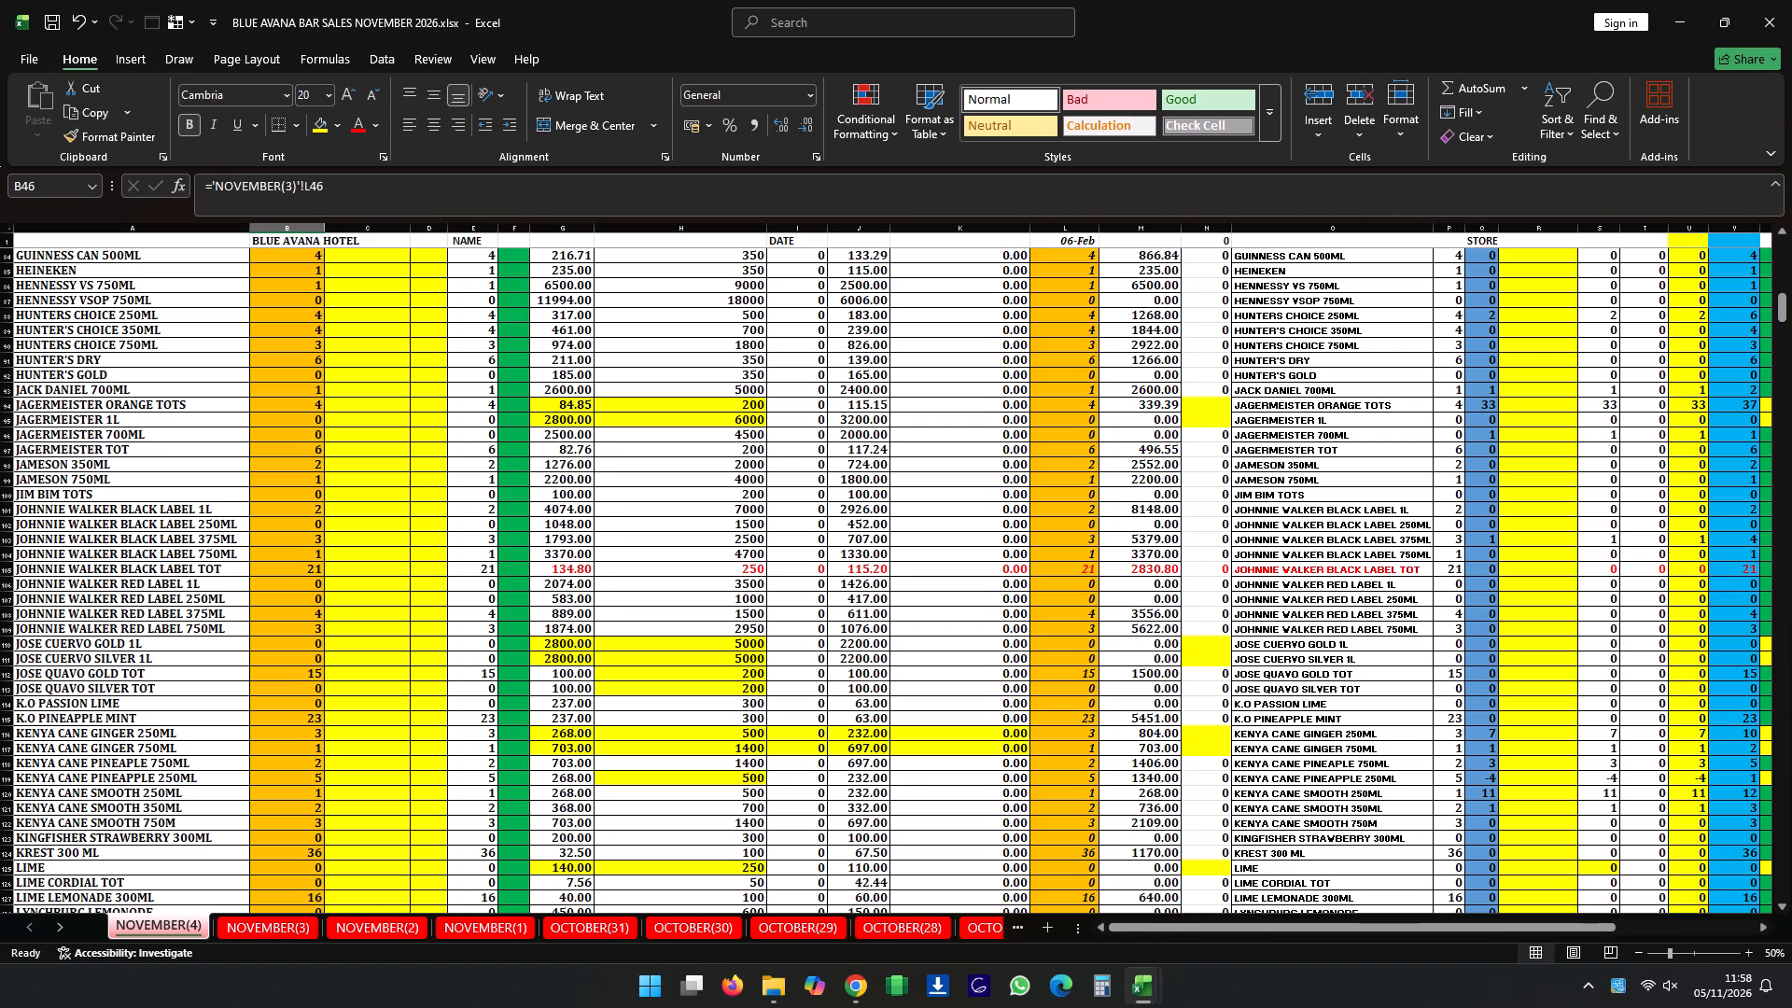
scroll(1090, 848, "down", 1)
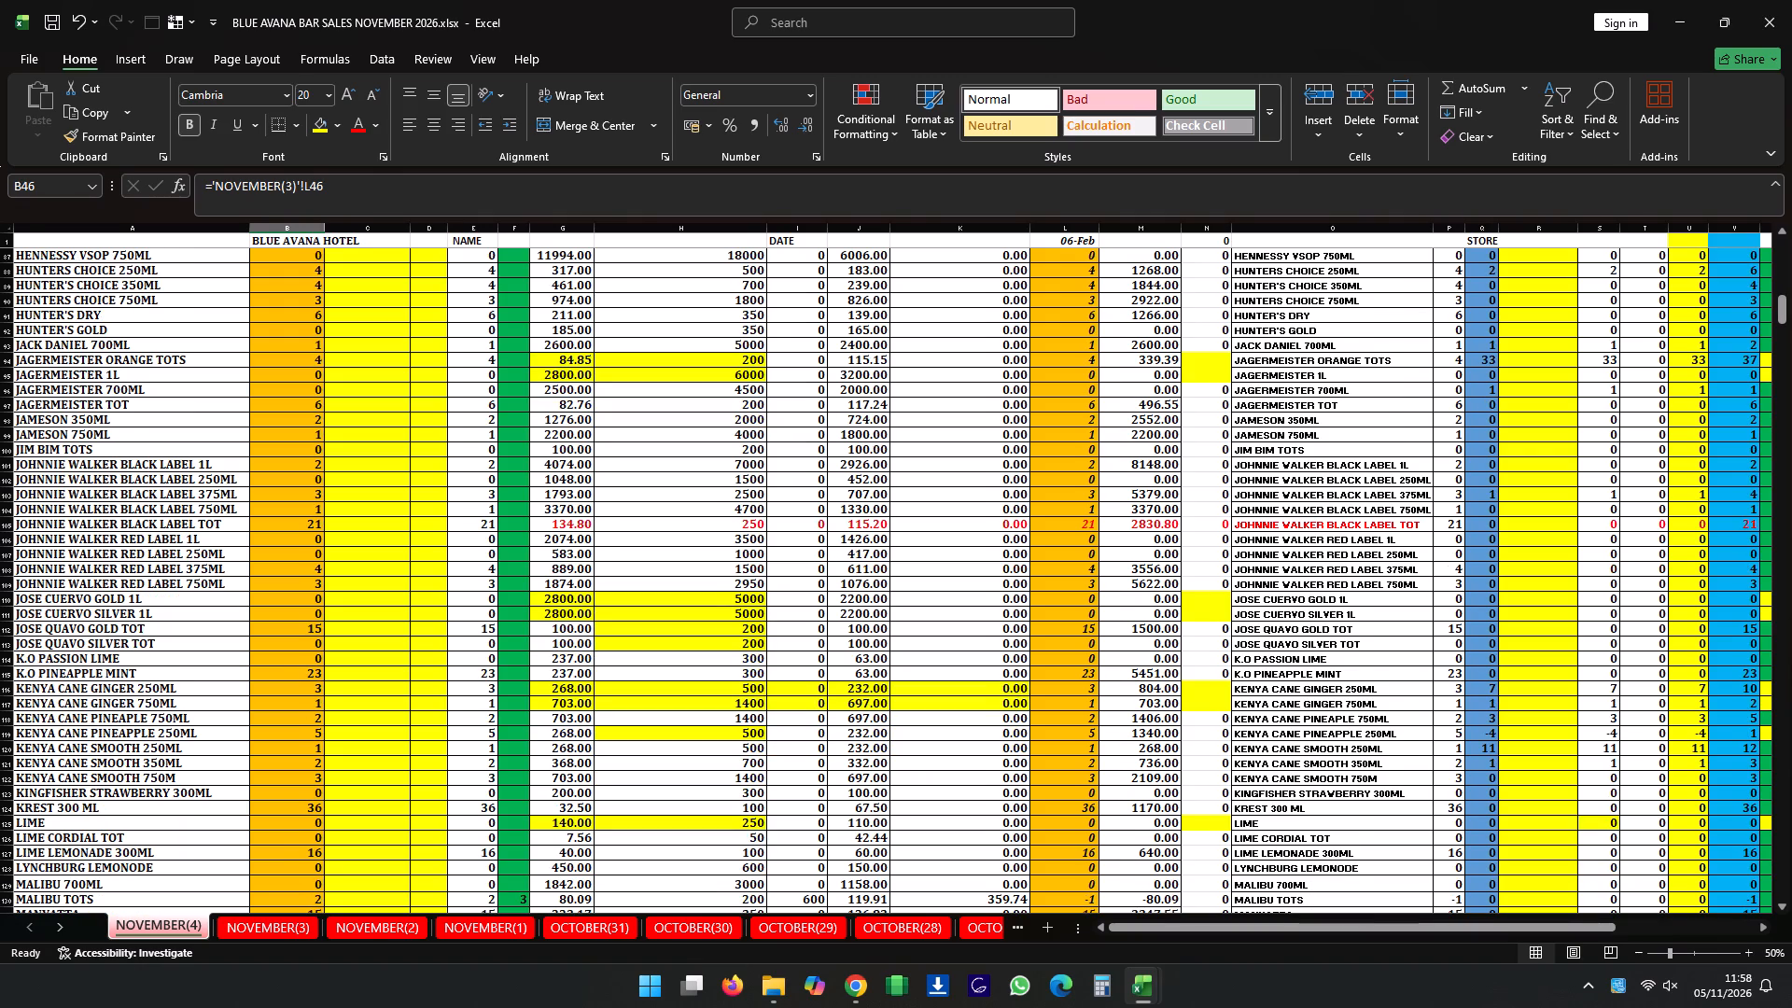
scroll(1090, 848, "down", 1)
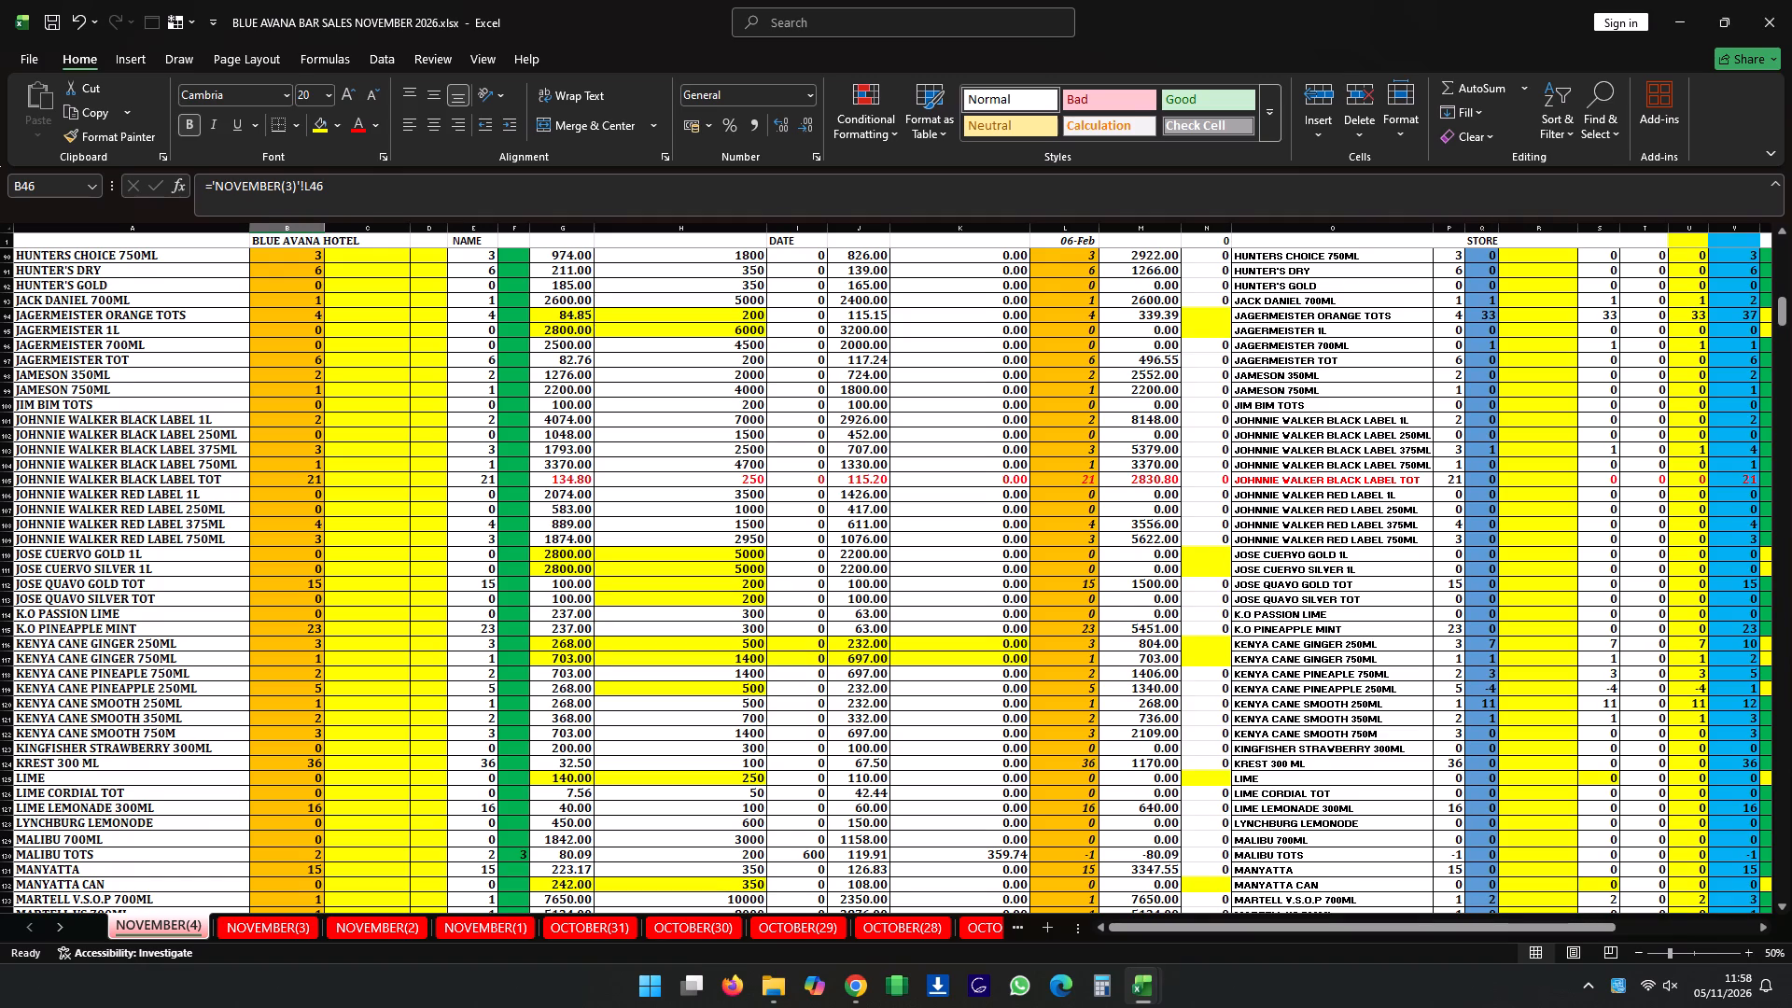
scroll(396, 697, "up", 5)
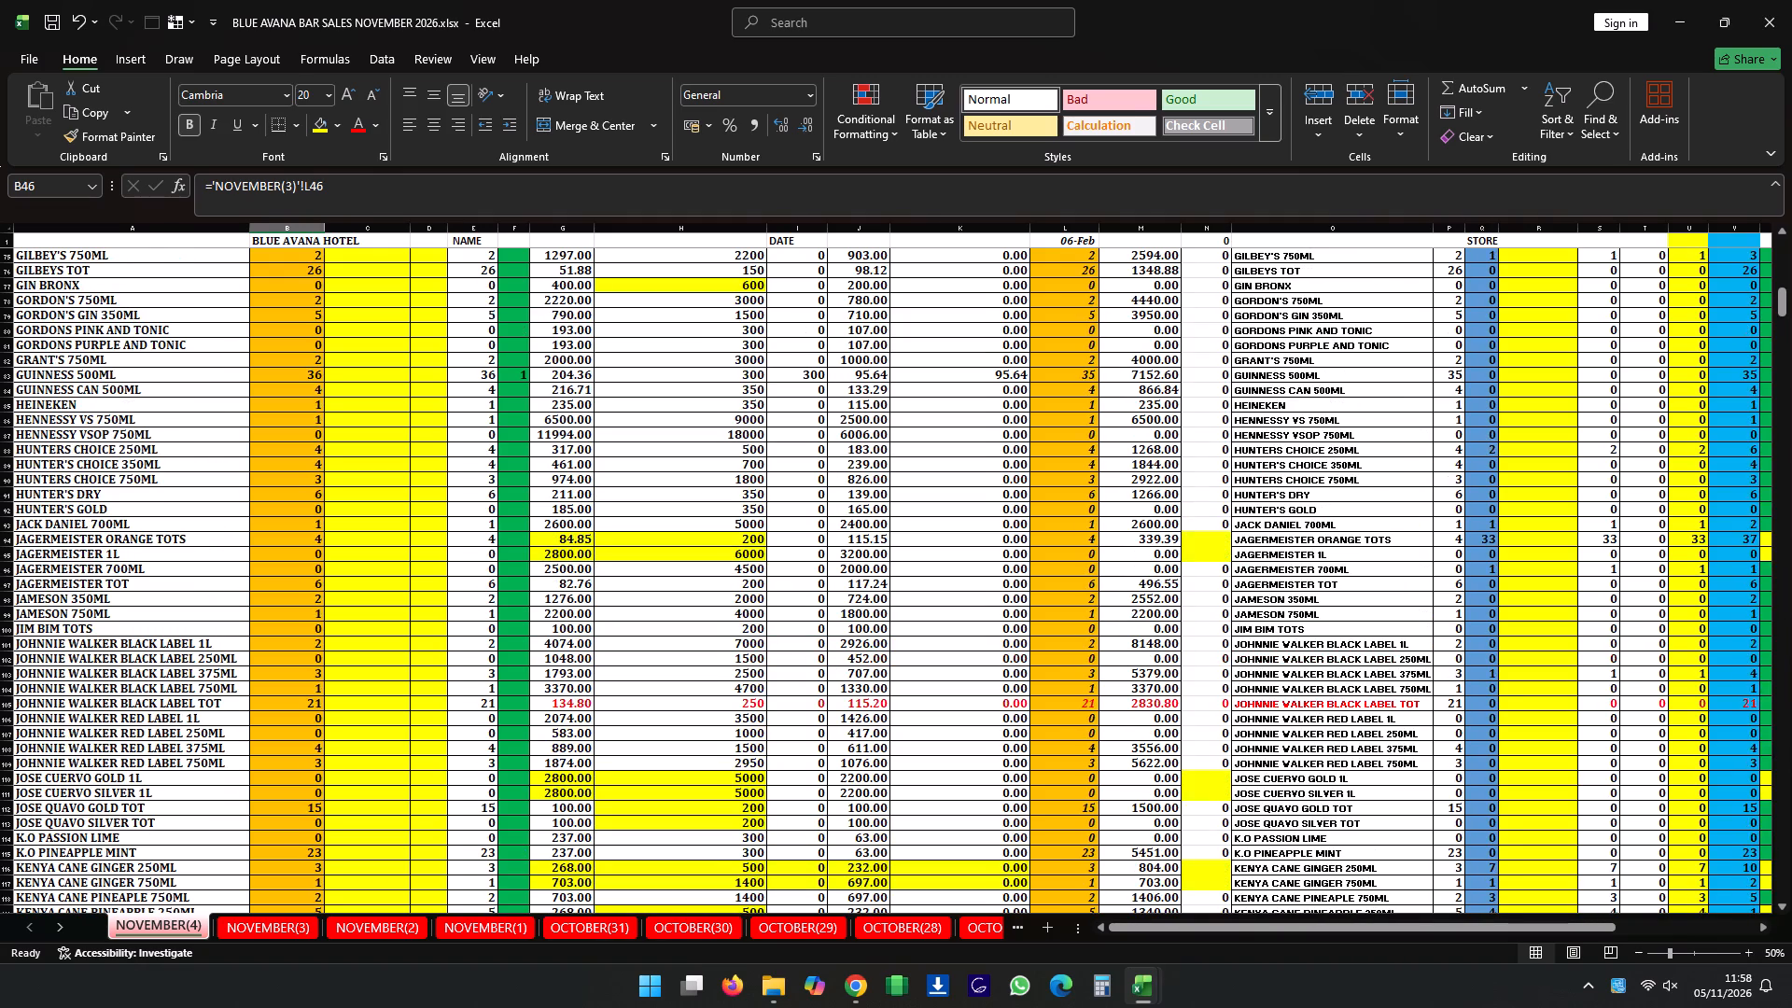
scroll(399, 696, "down", 1)
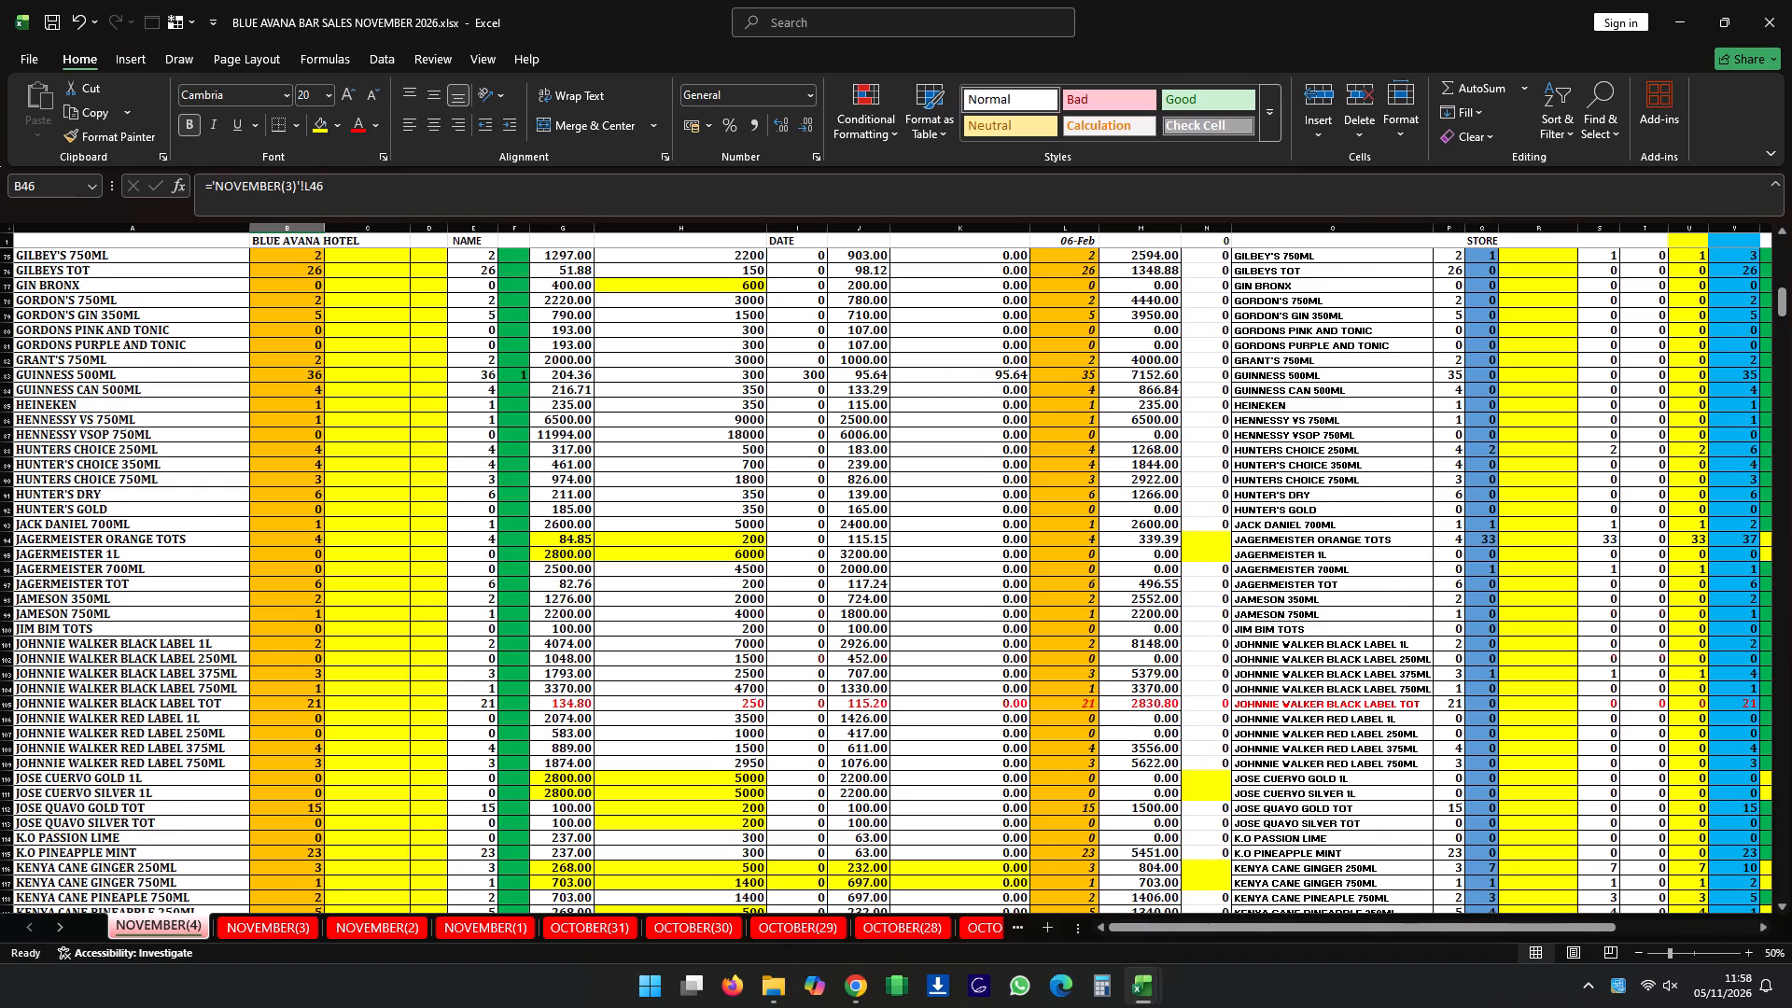
scroll(399, 696, "down", 2)
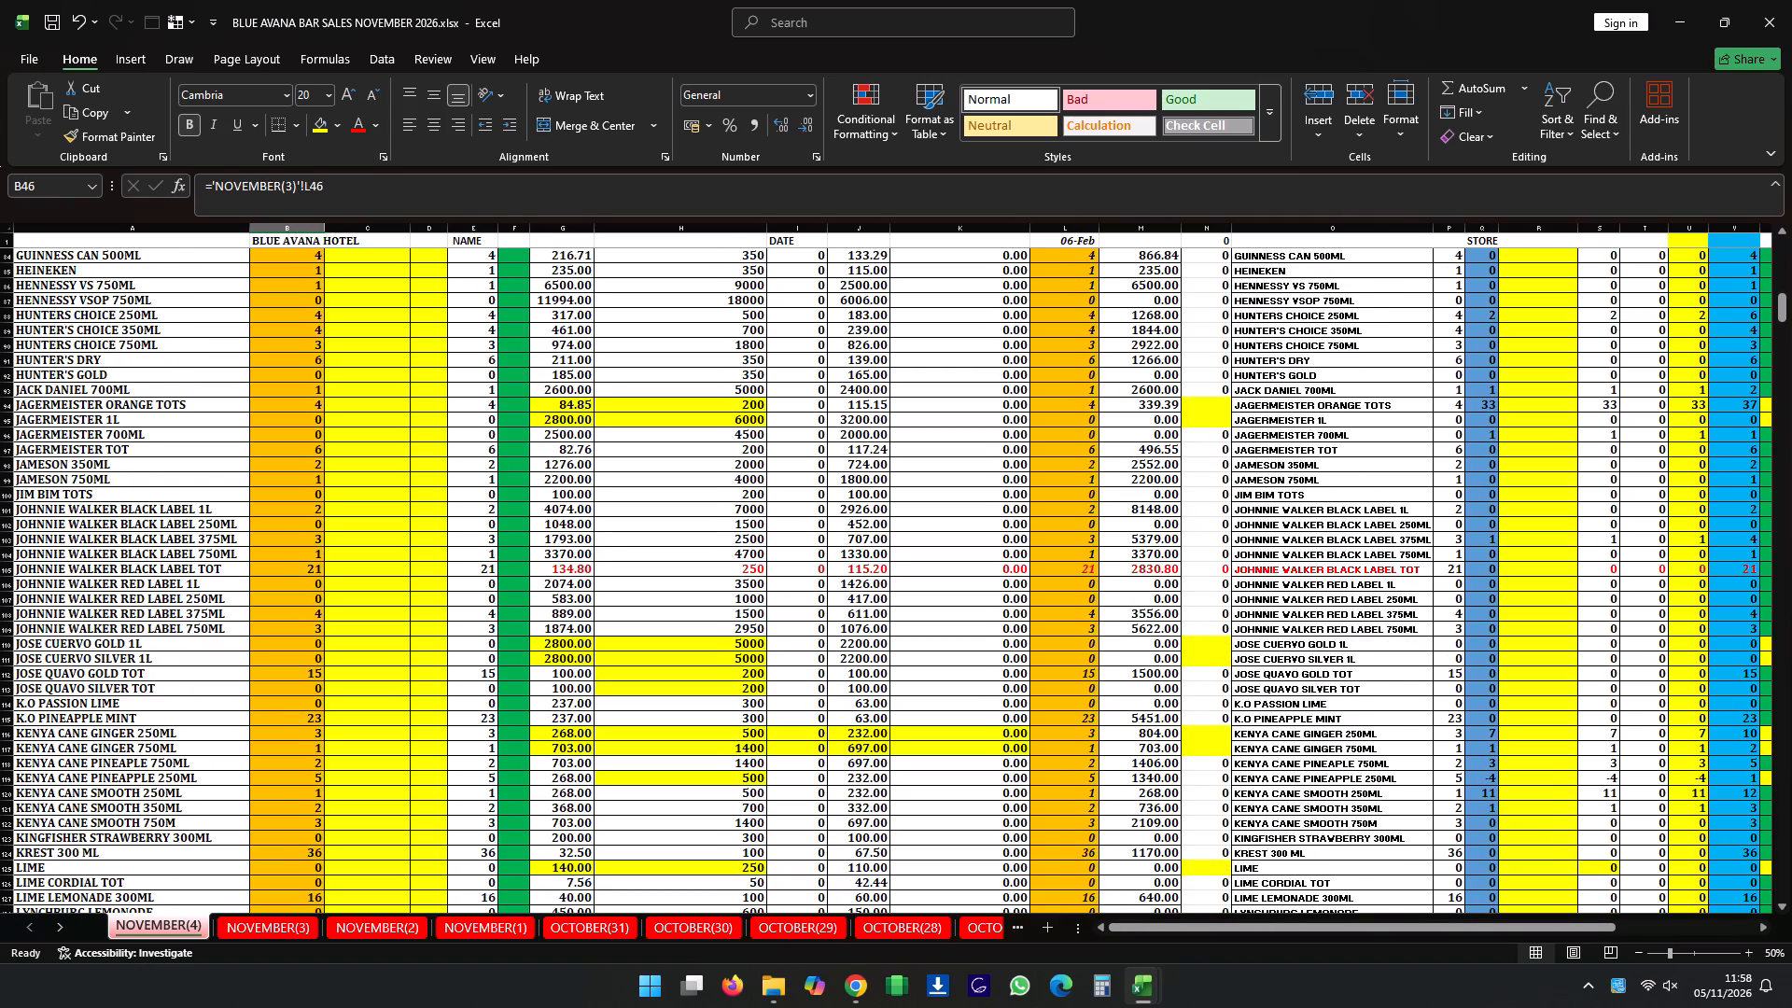
scroll(399, 696, "down", 3)
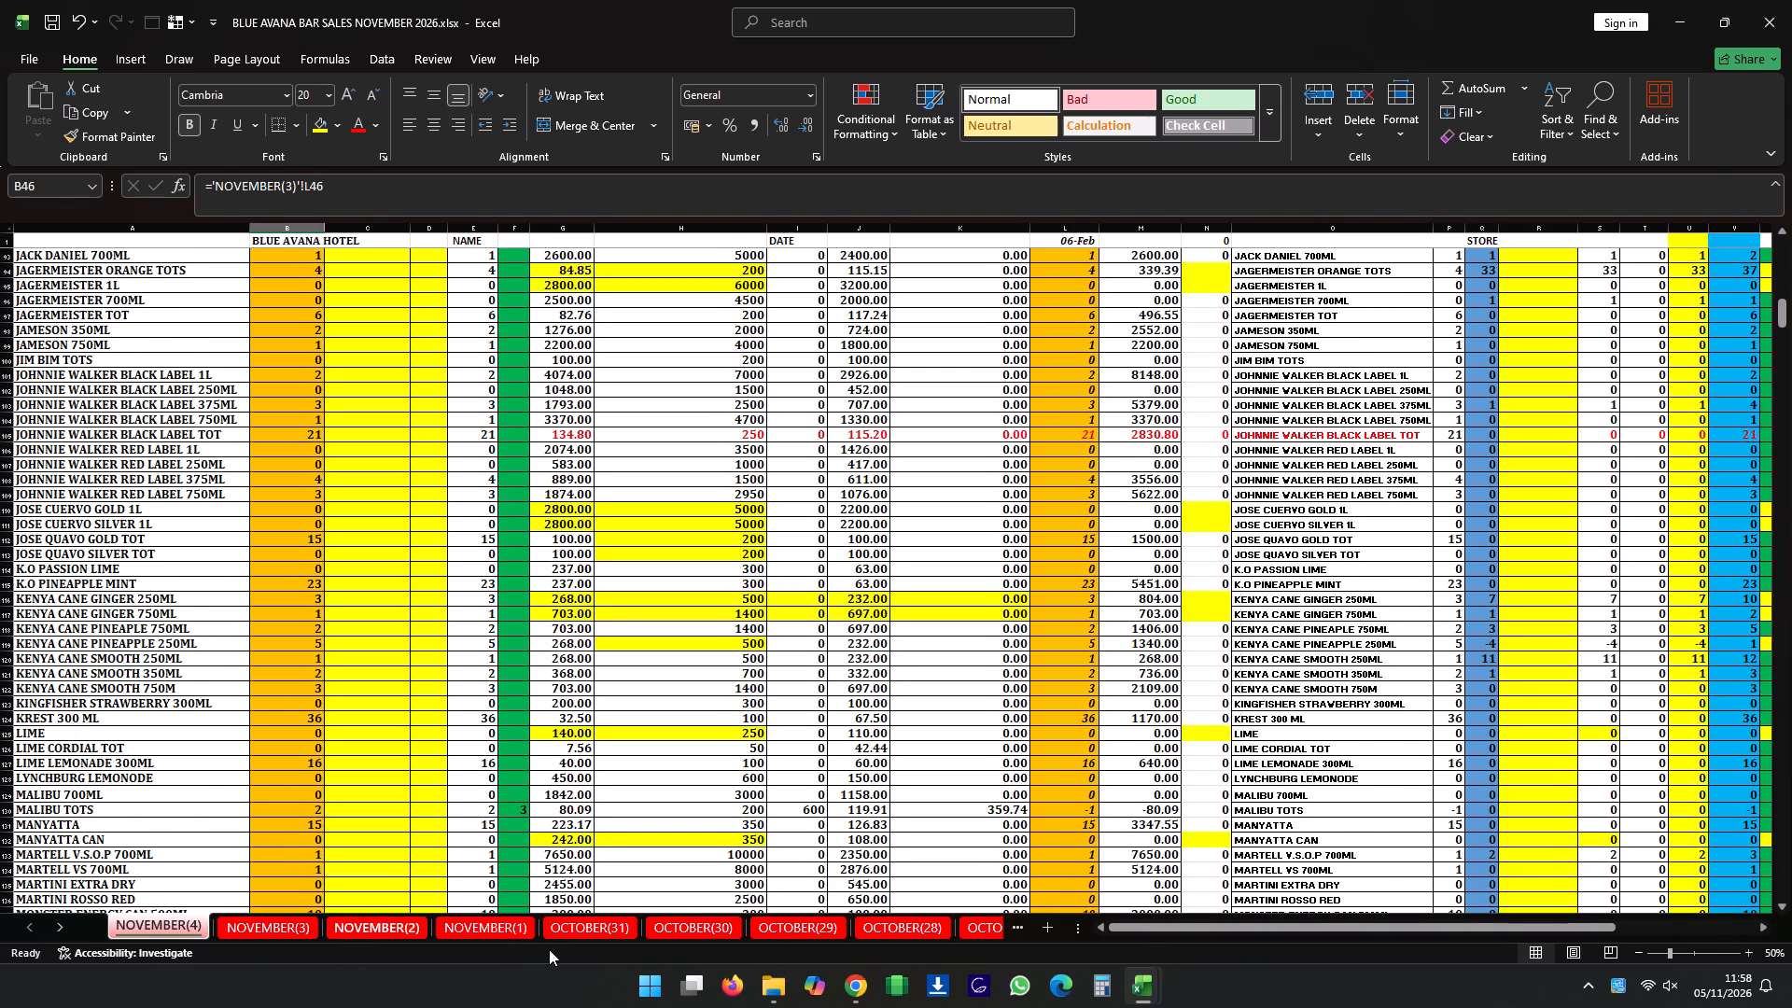
Set the opening stock of MALIBU TOTS on the NOVEMBER(1) sheet to 3.
left_click(511, 931)
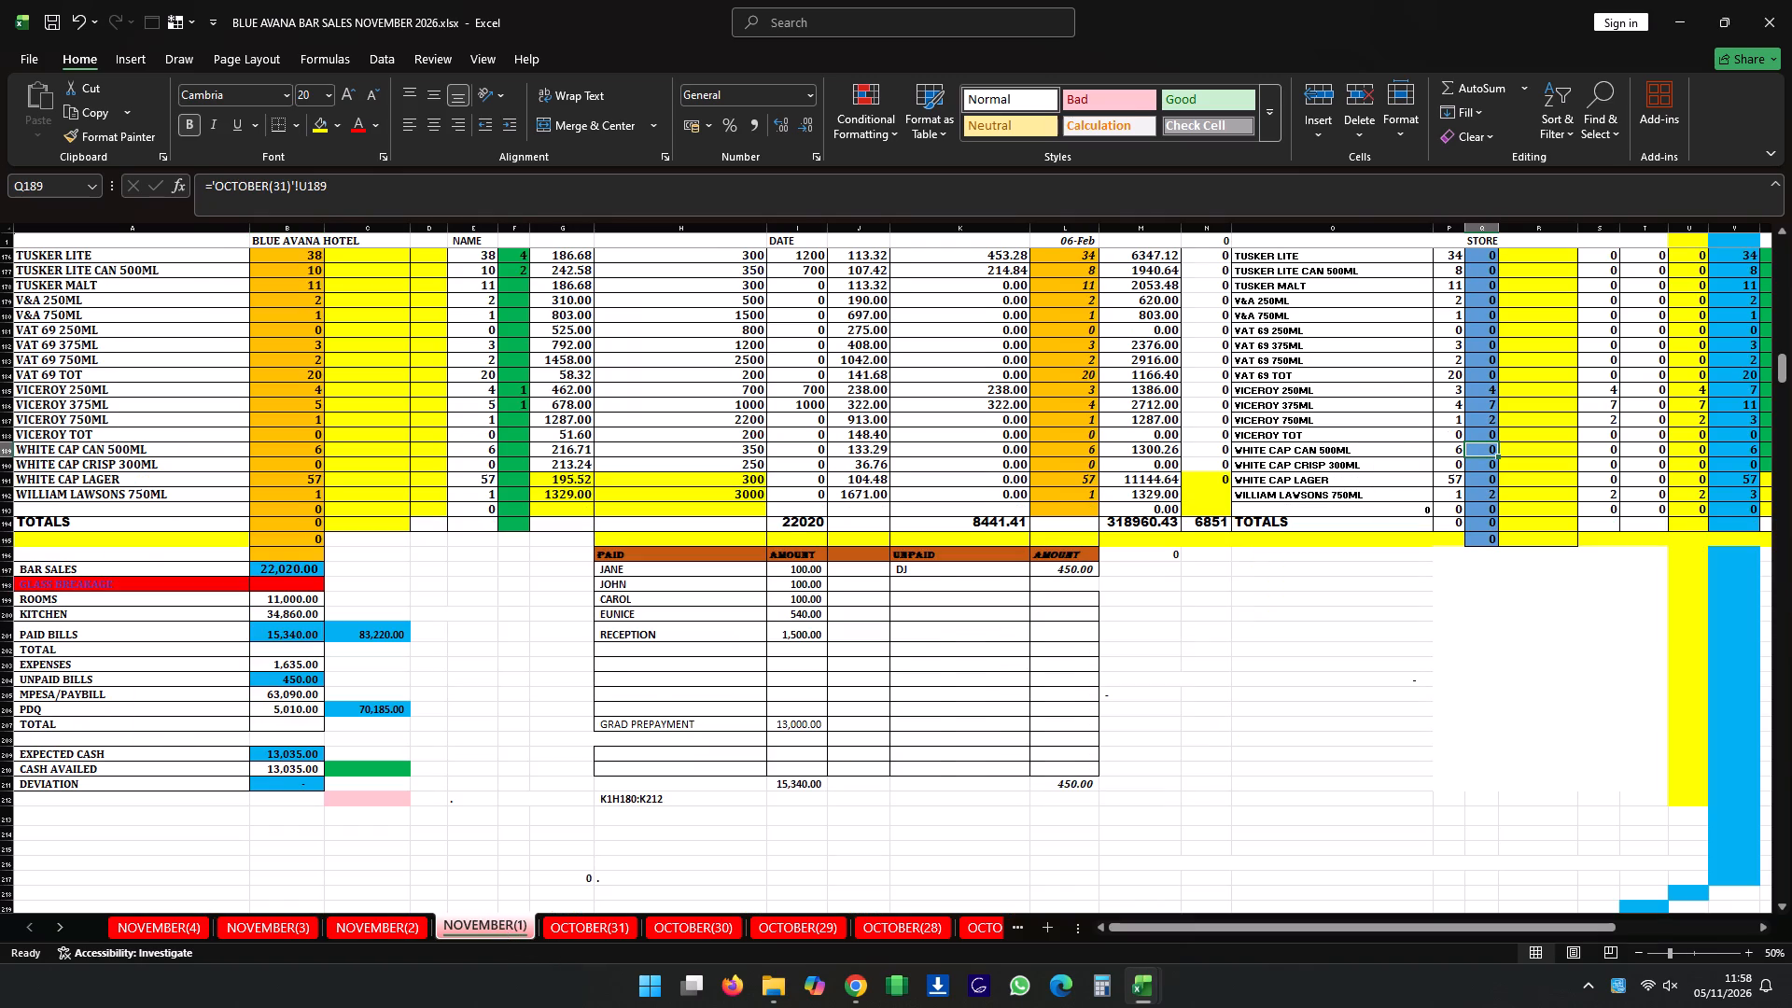
scroll(321, 497, "up", 12)
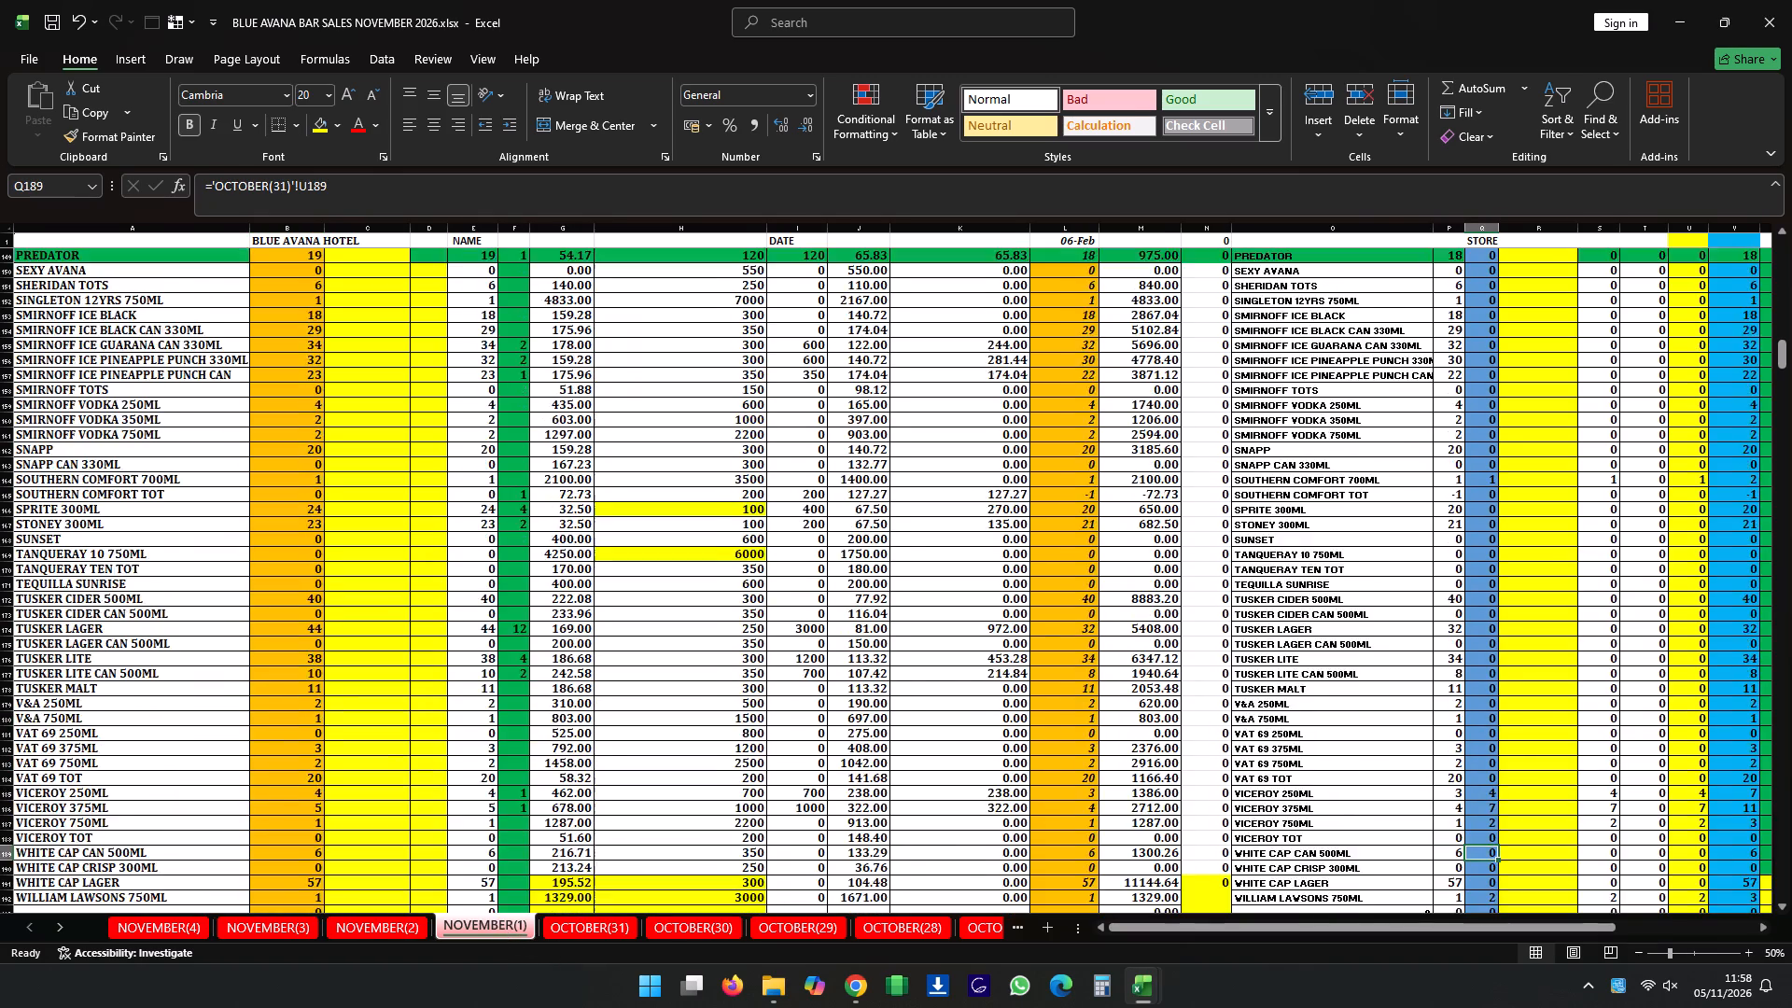
scroll(334, 500, "up", 3)
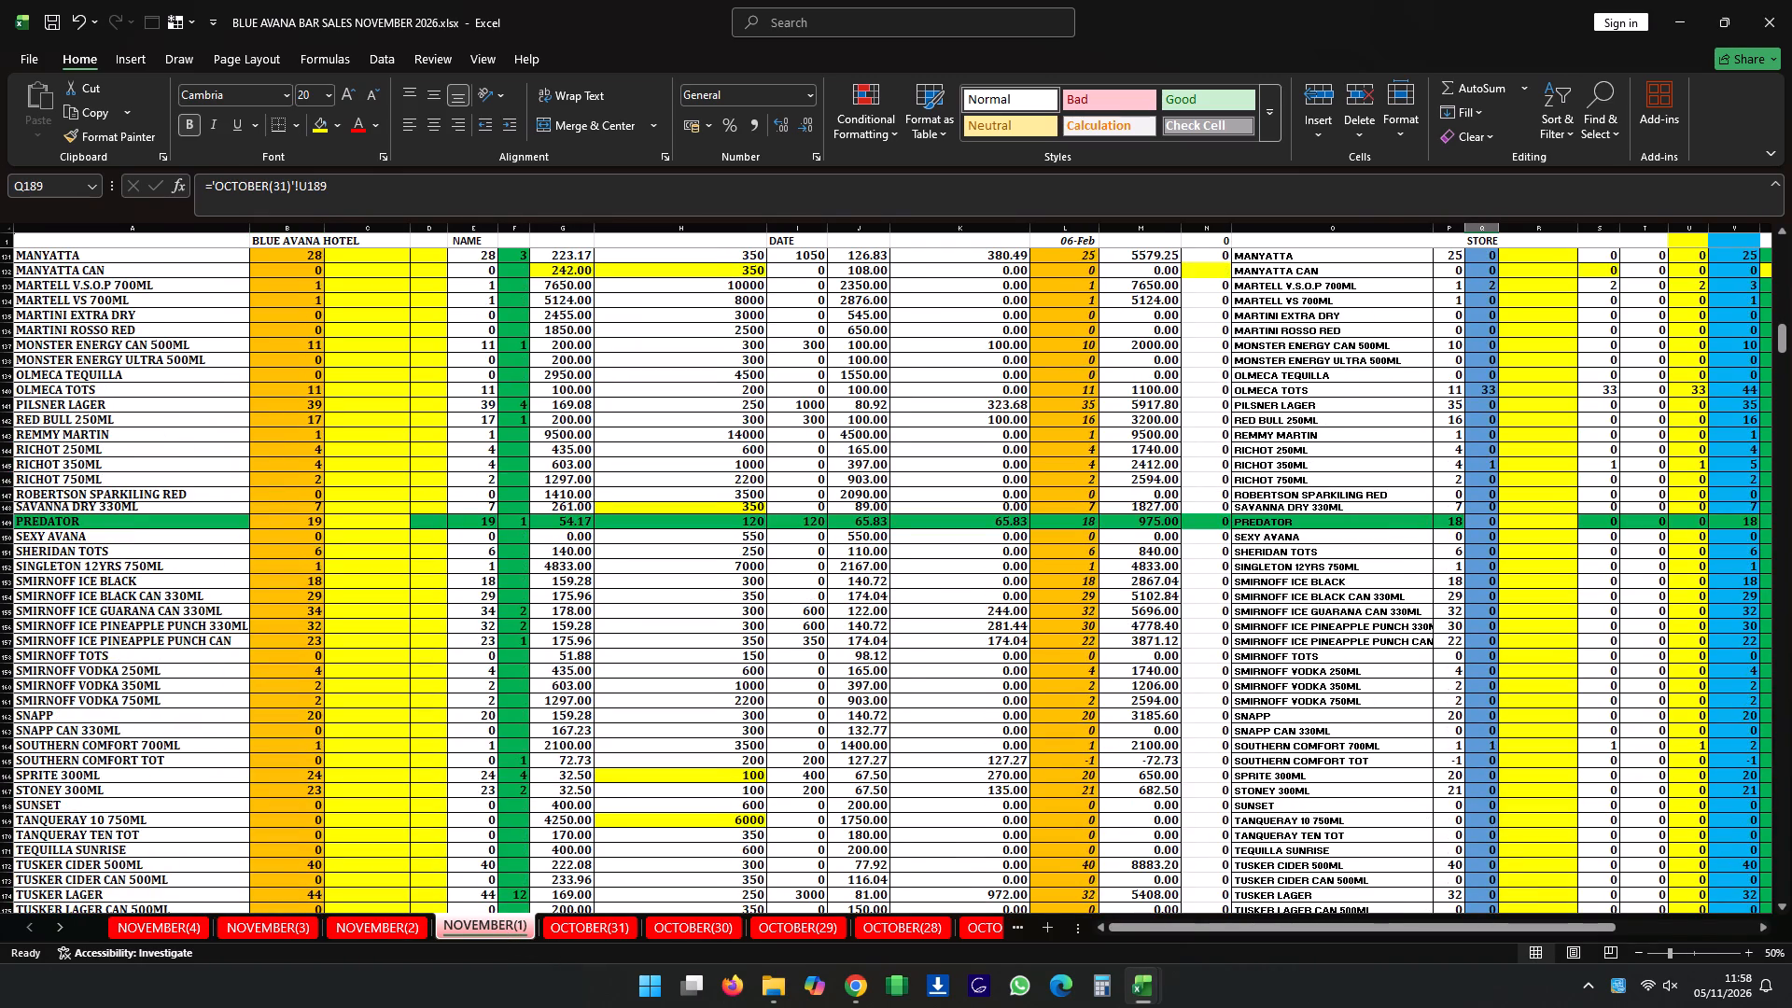
scroll(334, 500, "up", 4)
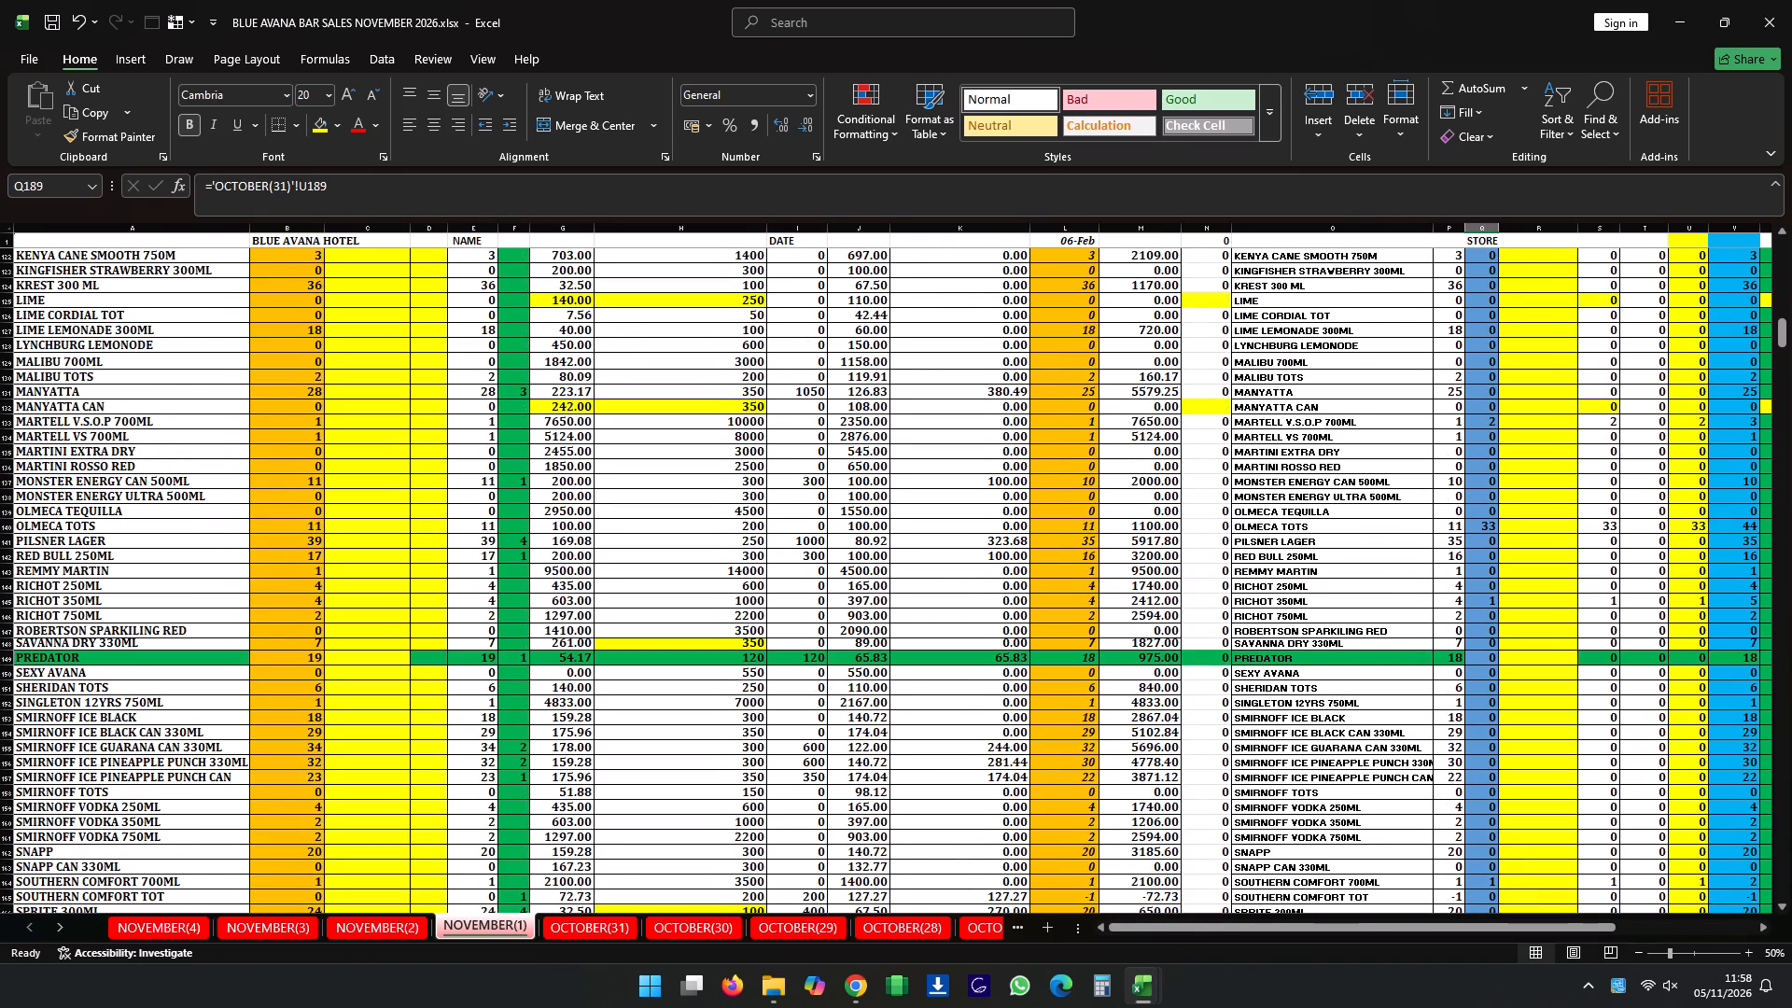
scroll(334, 500, "up", 4)
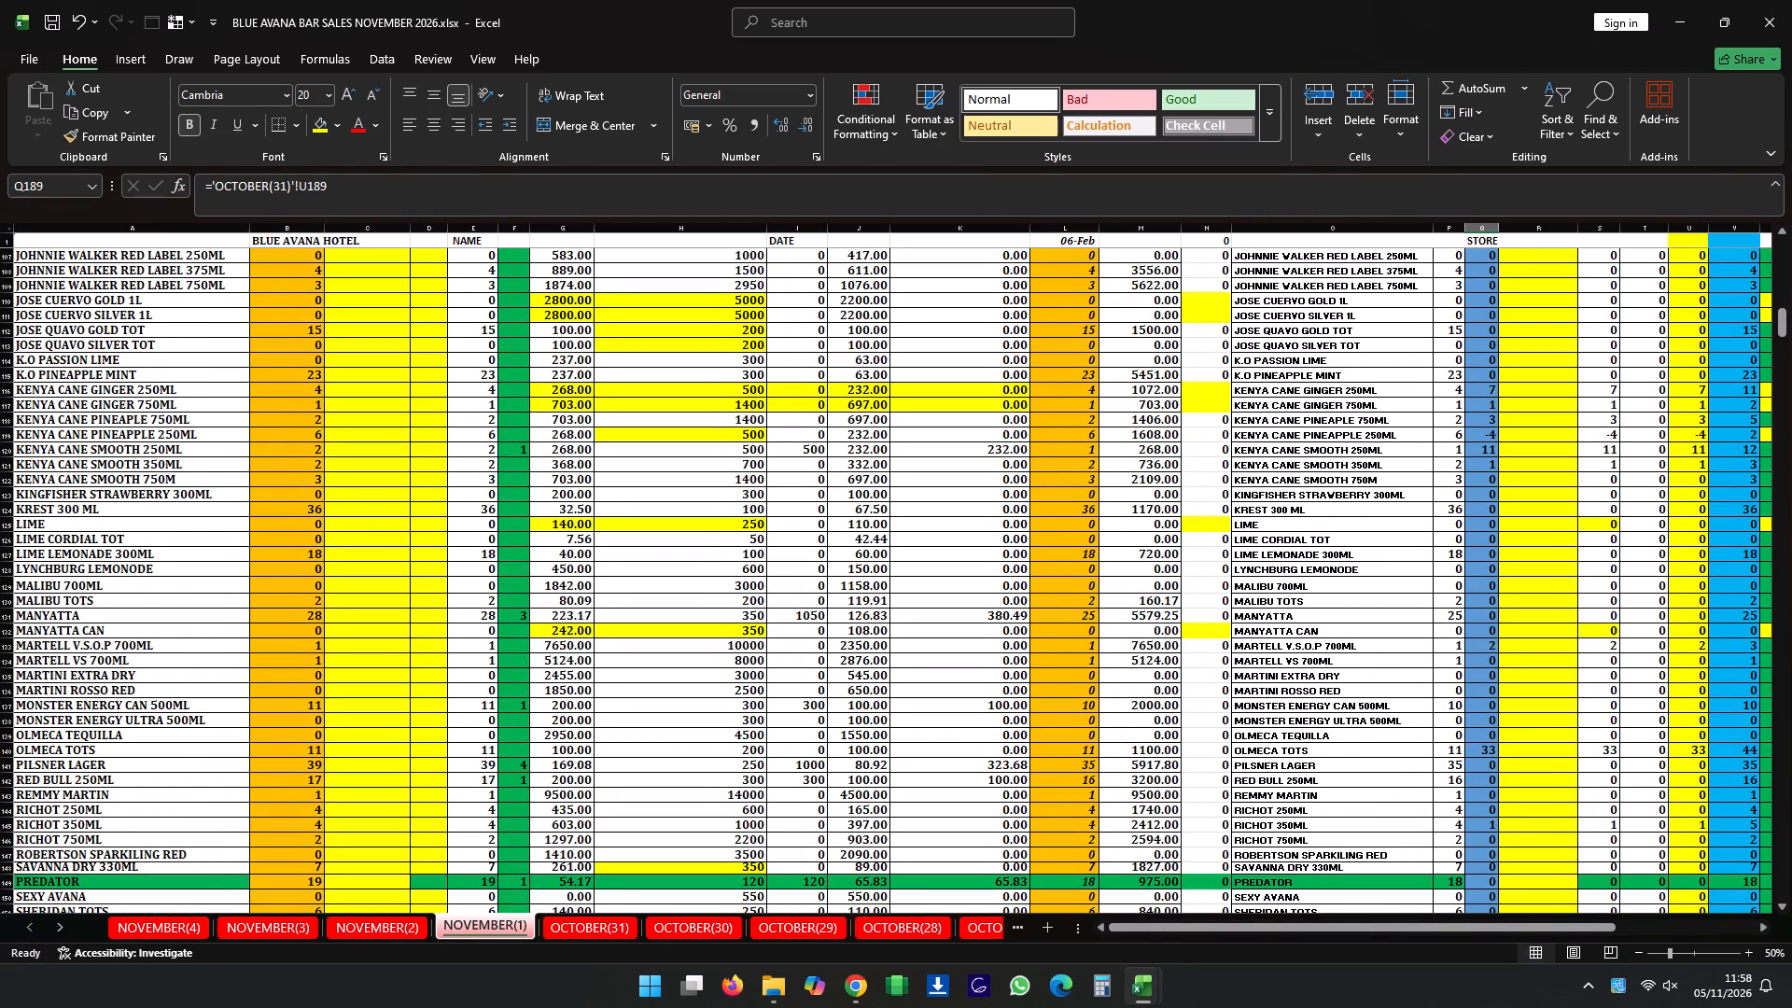
left_click(287, 602)
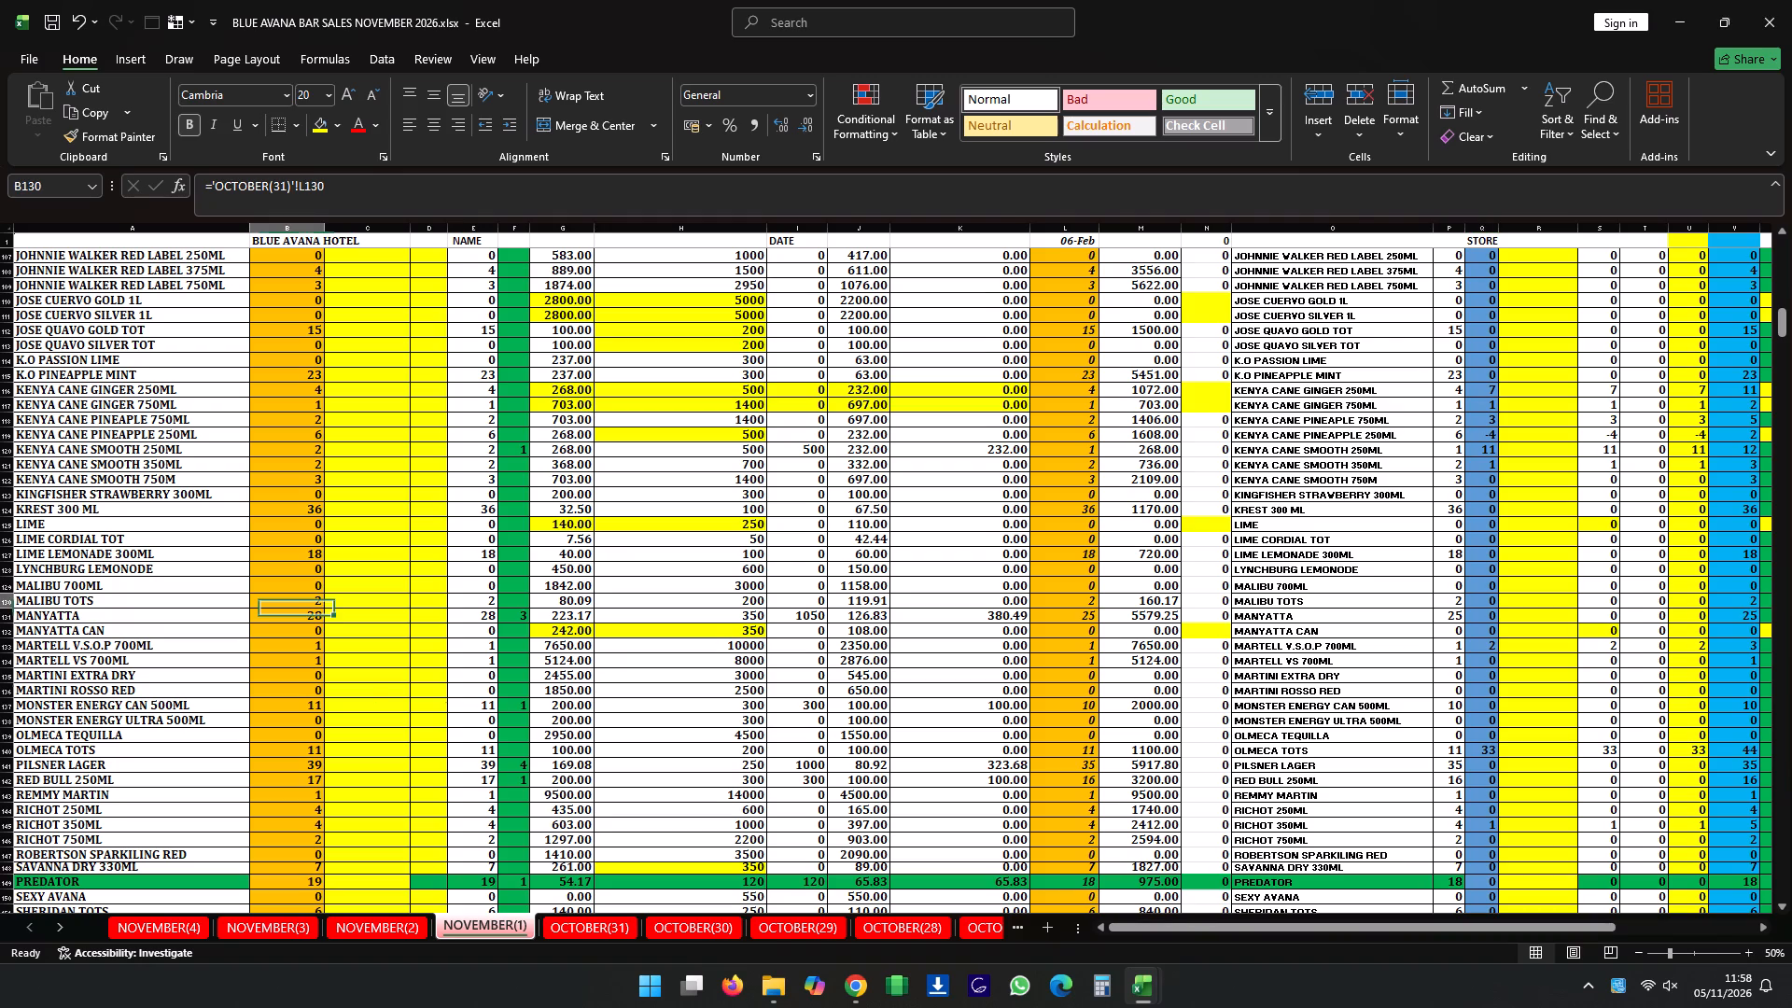
key("3")
key("Return")
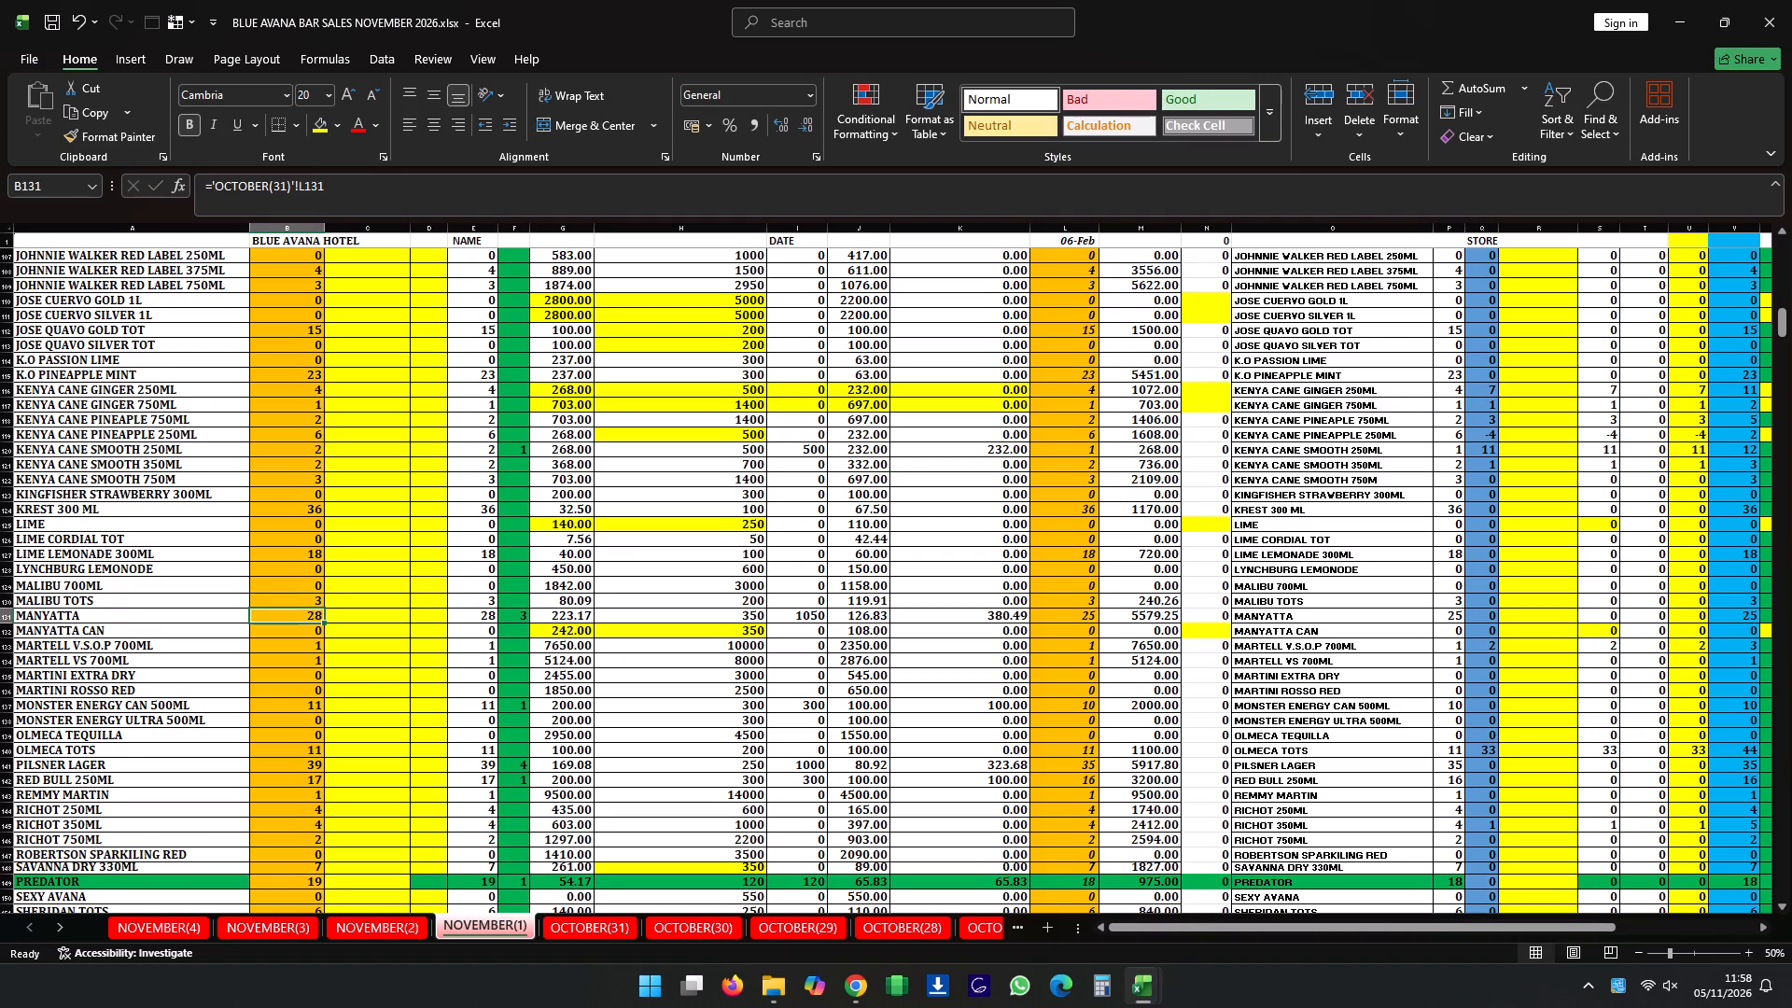
Return to NOVEMBER(4) and recheck the bar stock from the FANTA PASSION 300ML row down through MALIBU TOTS and MANYATTA.
left_click(150, 913)
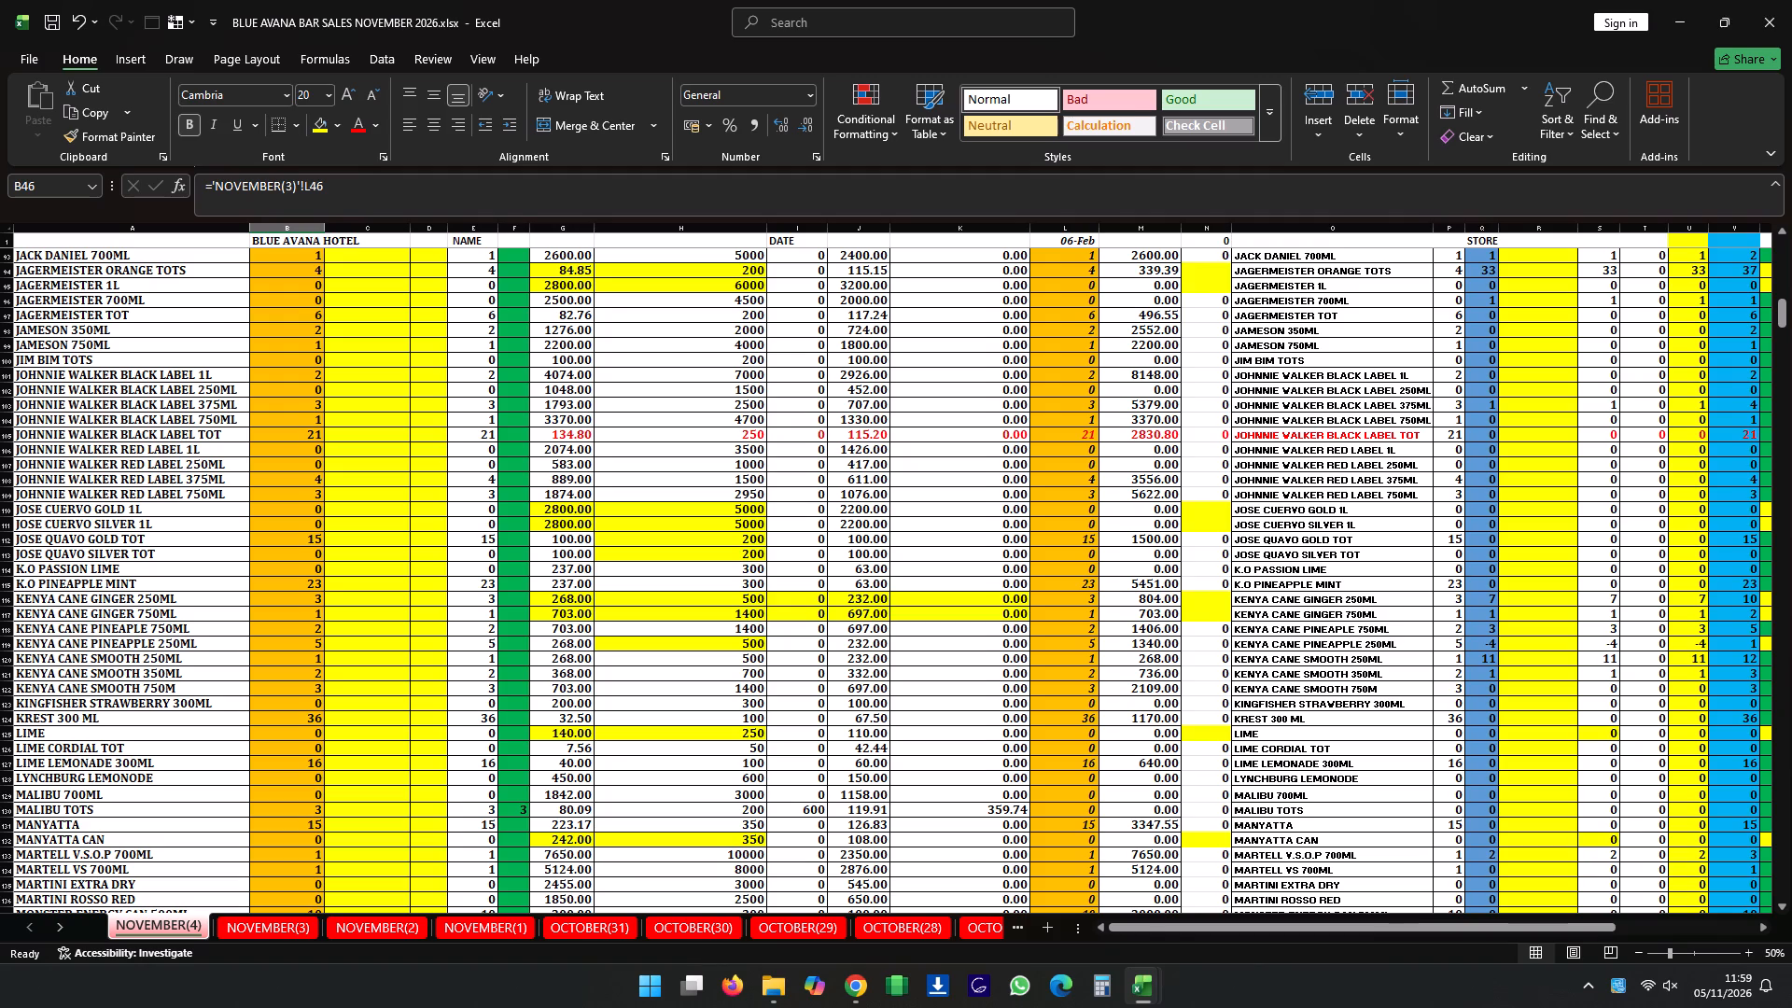
scroll(355, 609, "up", 9)
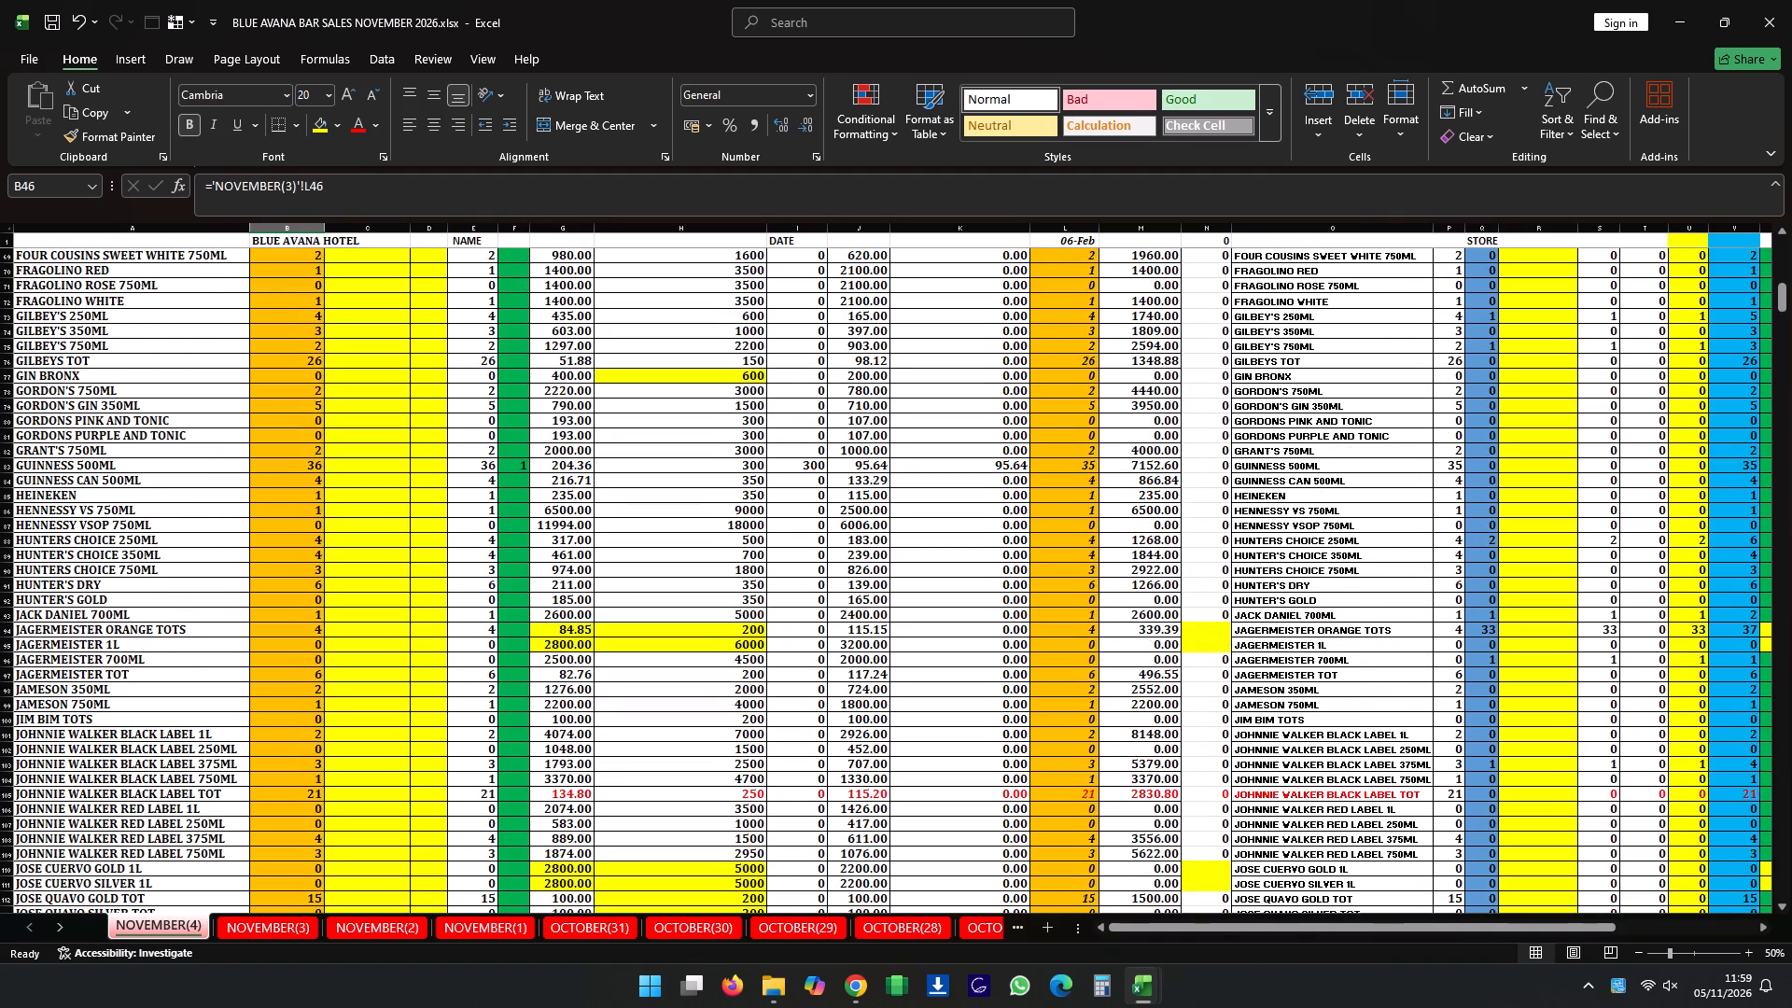
scroll(355, 603, "up", 4)
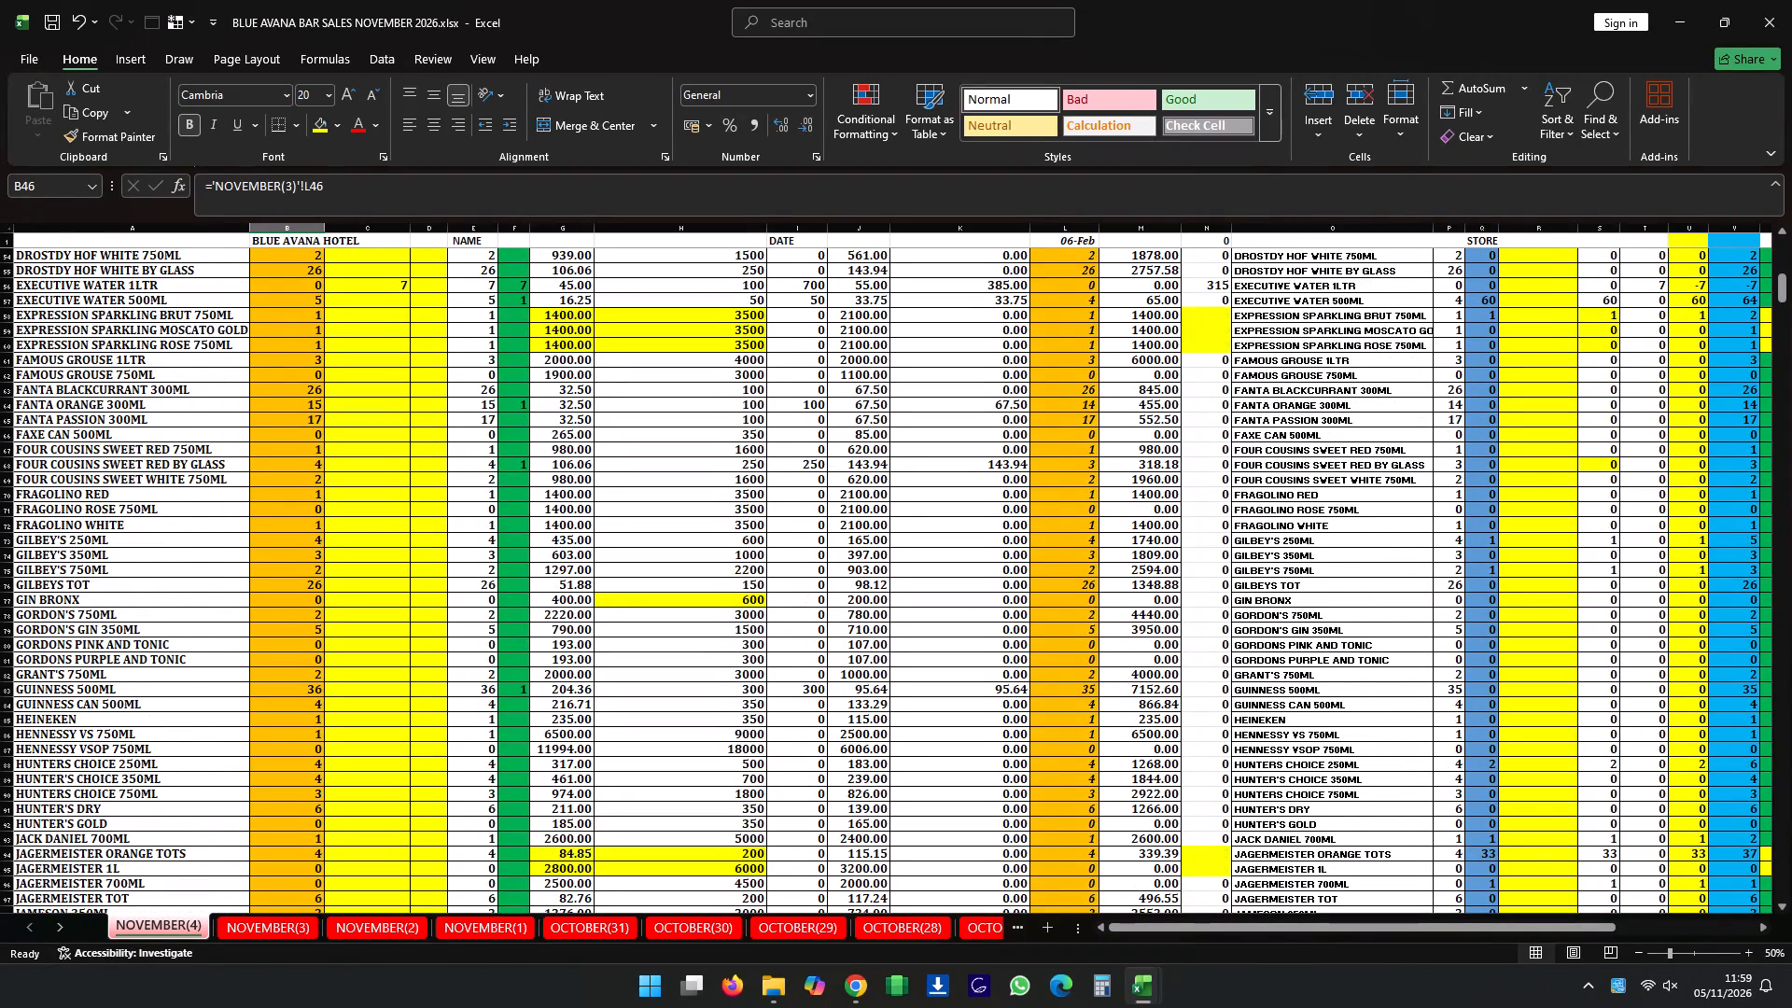
left_click(4, 421)
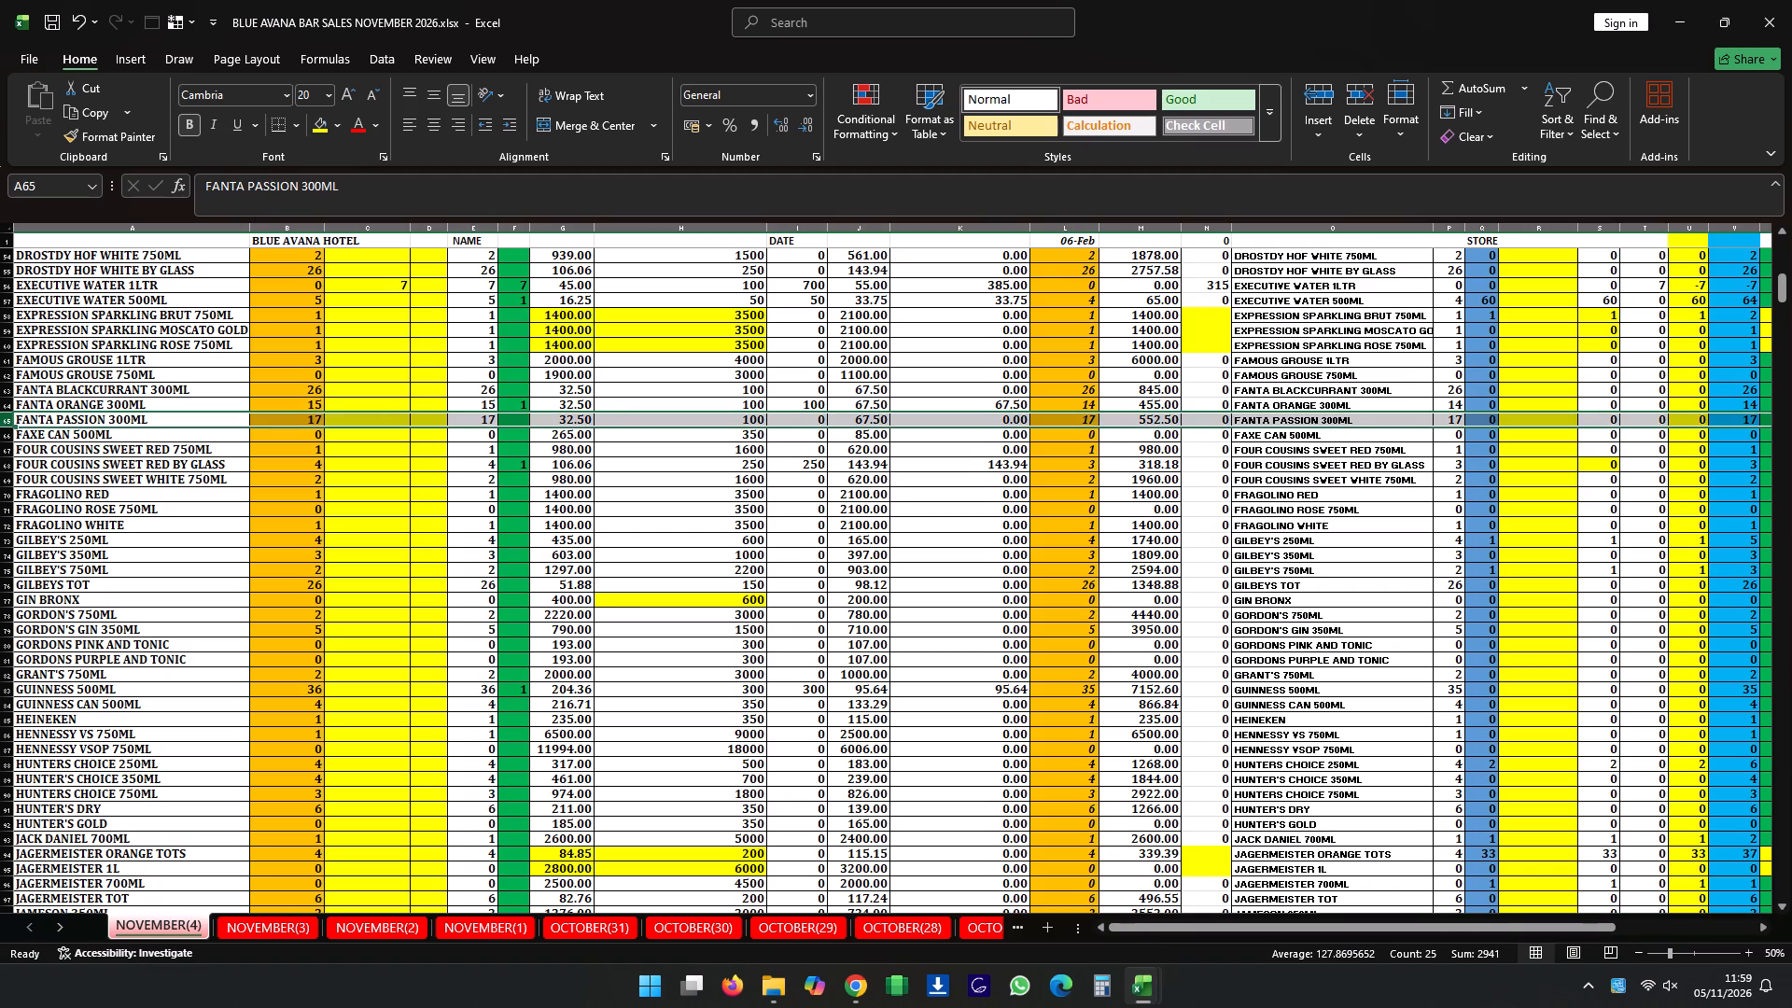
scroll(331, 693, "down", 7)
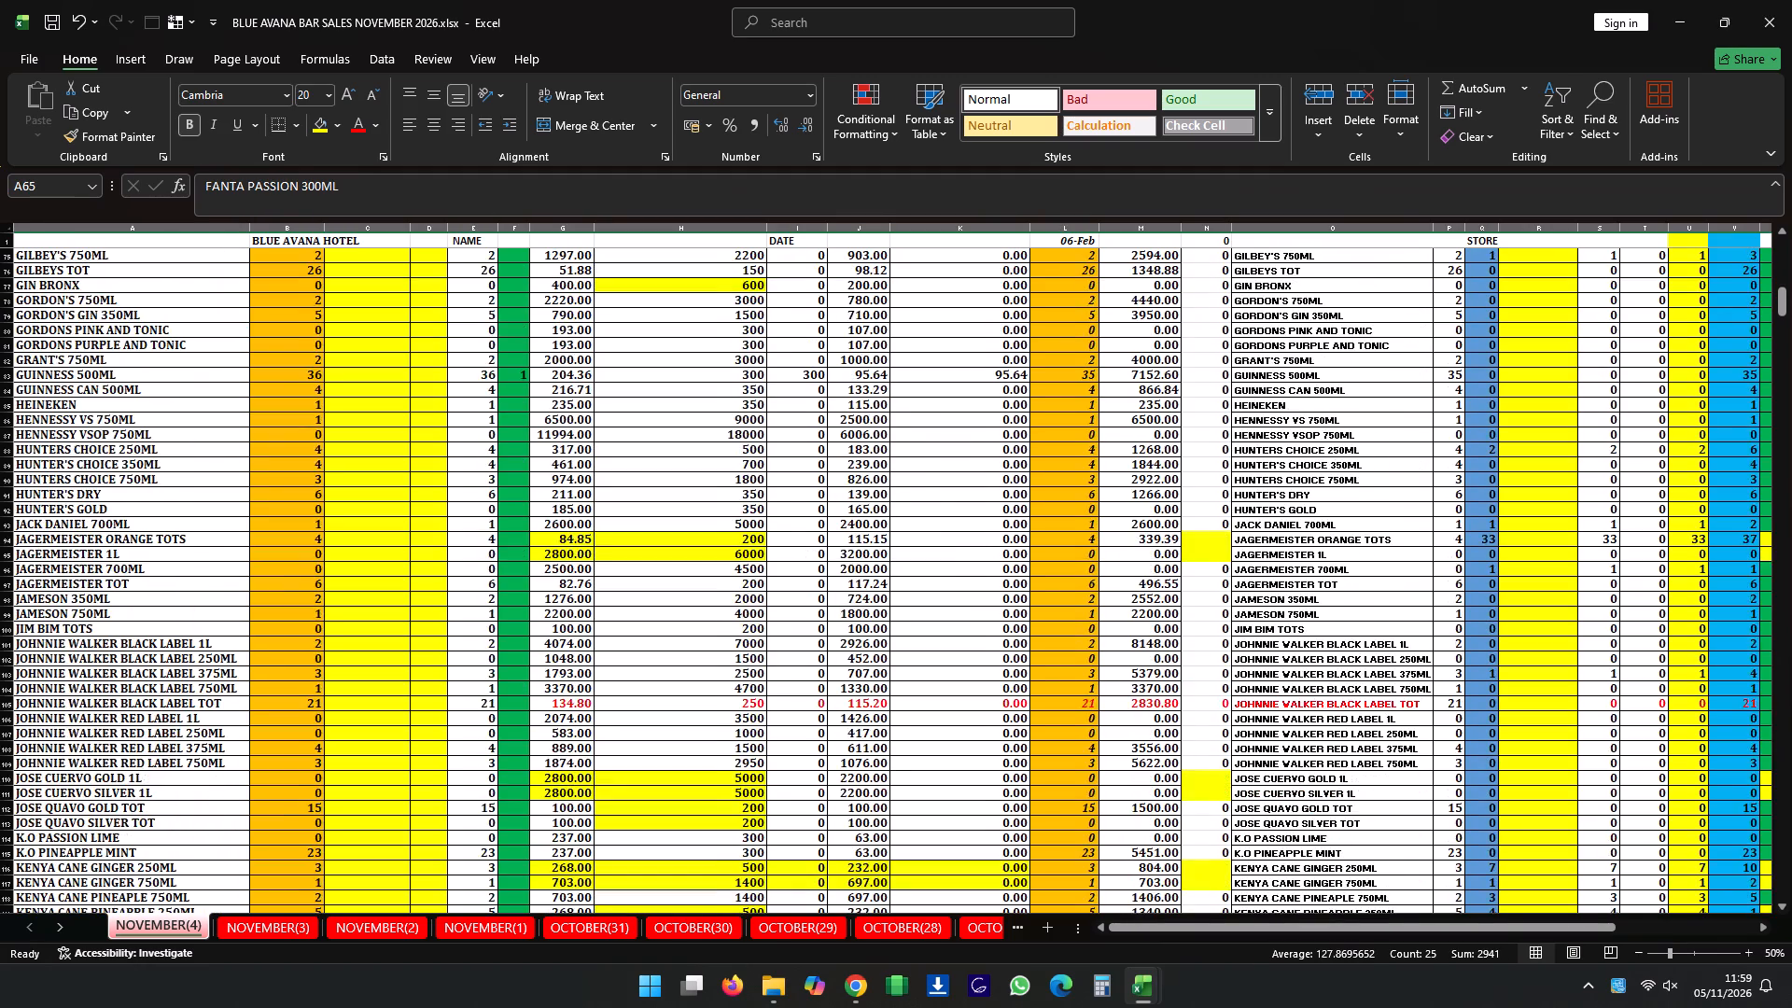
scroll(354, 688, "down", 7)
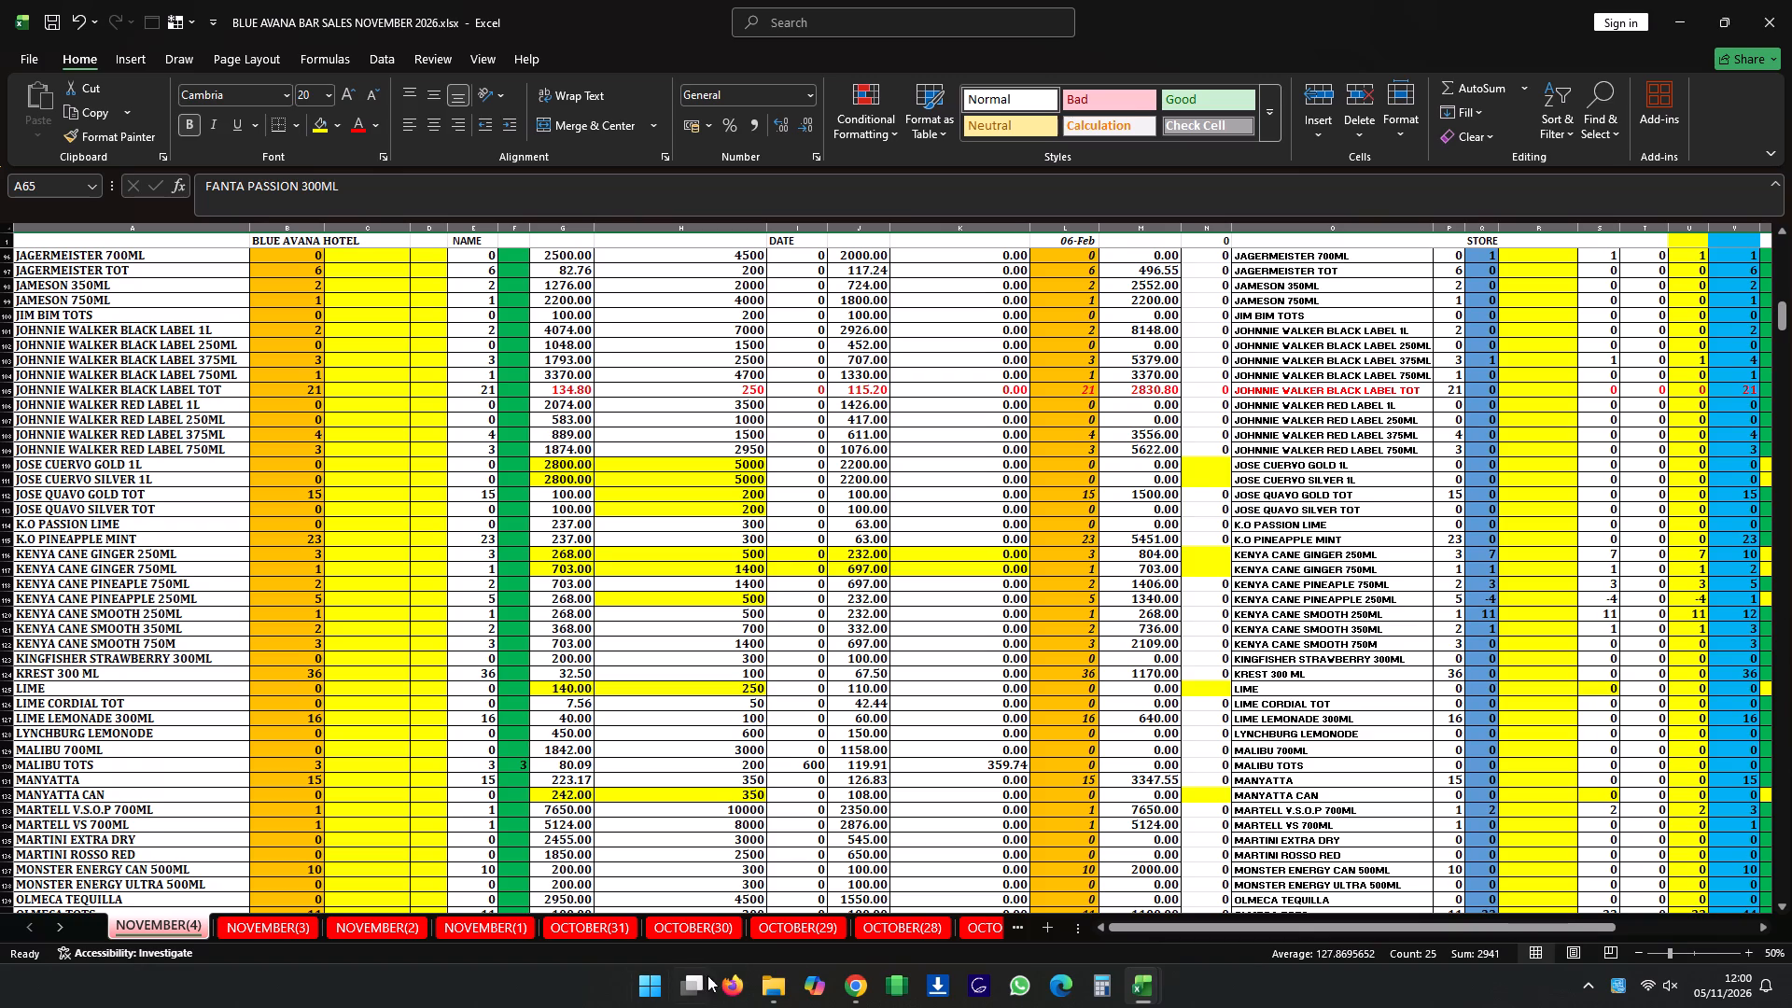
Continue checking the bar stock on NOVEMBER(4) from the JOHNNIE WALKER rows down through SPRITE 300ML and STONEY 300ML.
scroll(967, 890, "down", 2)
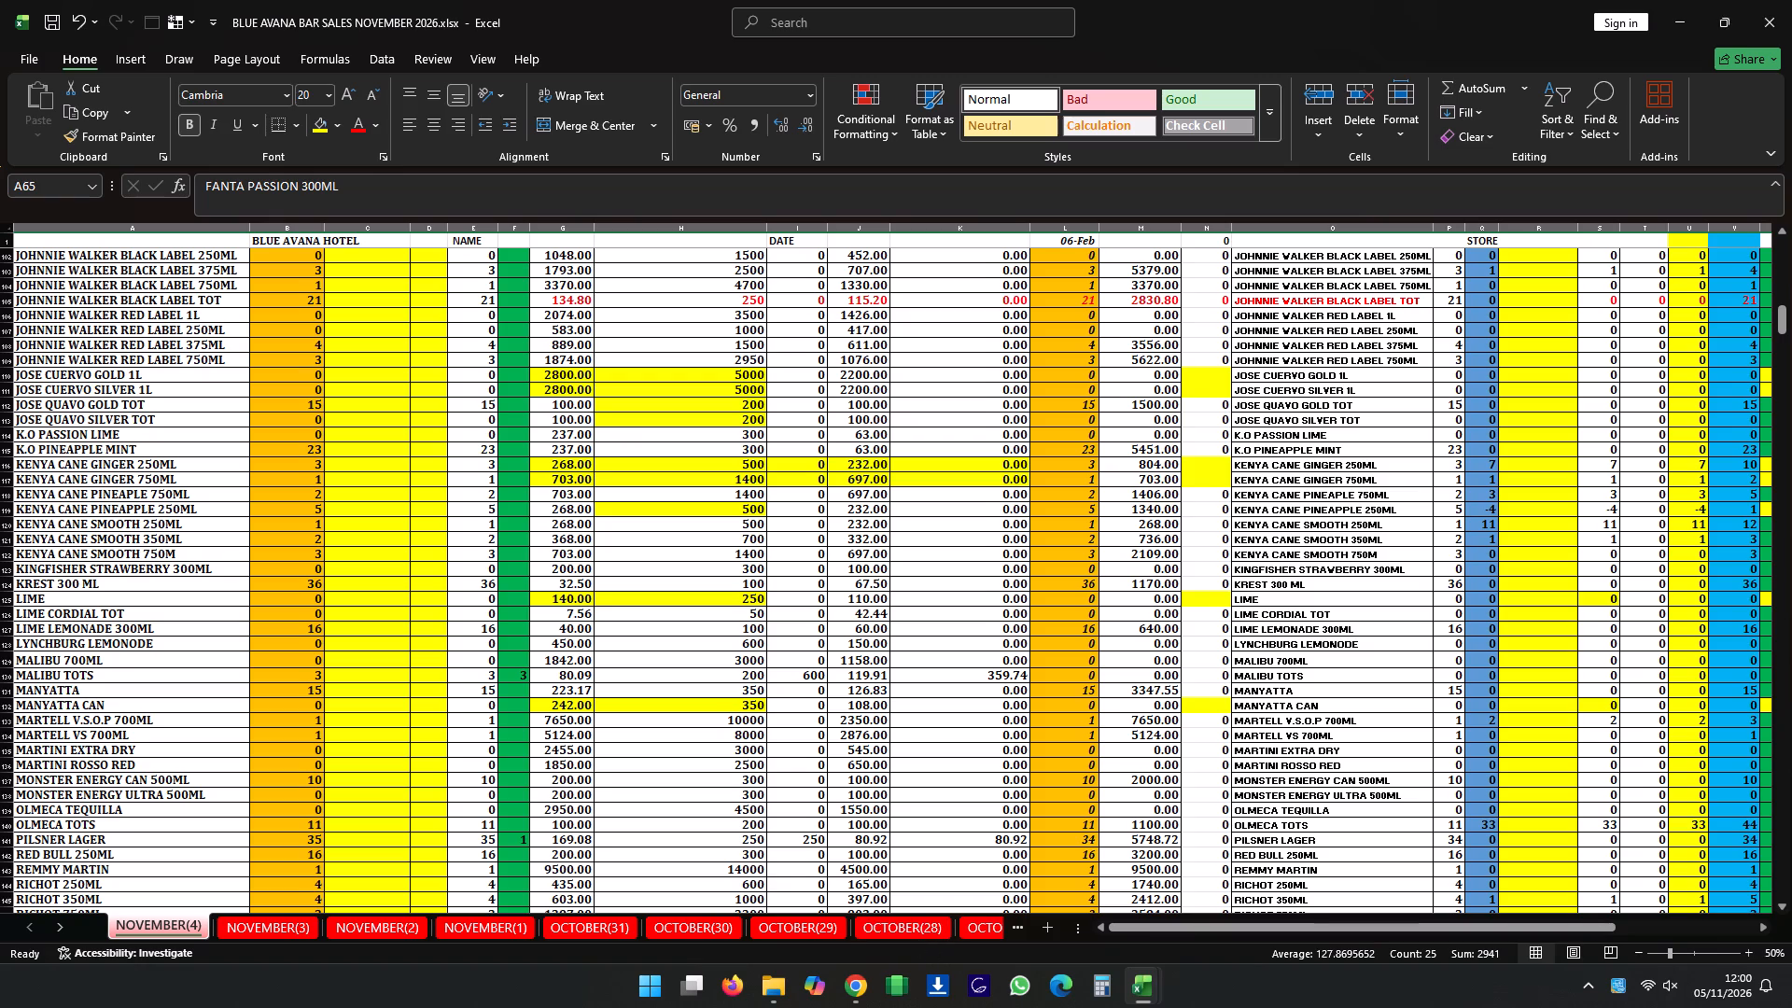
scroll(1007, 735, "down", 2)
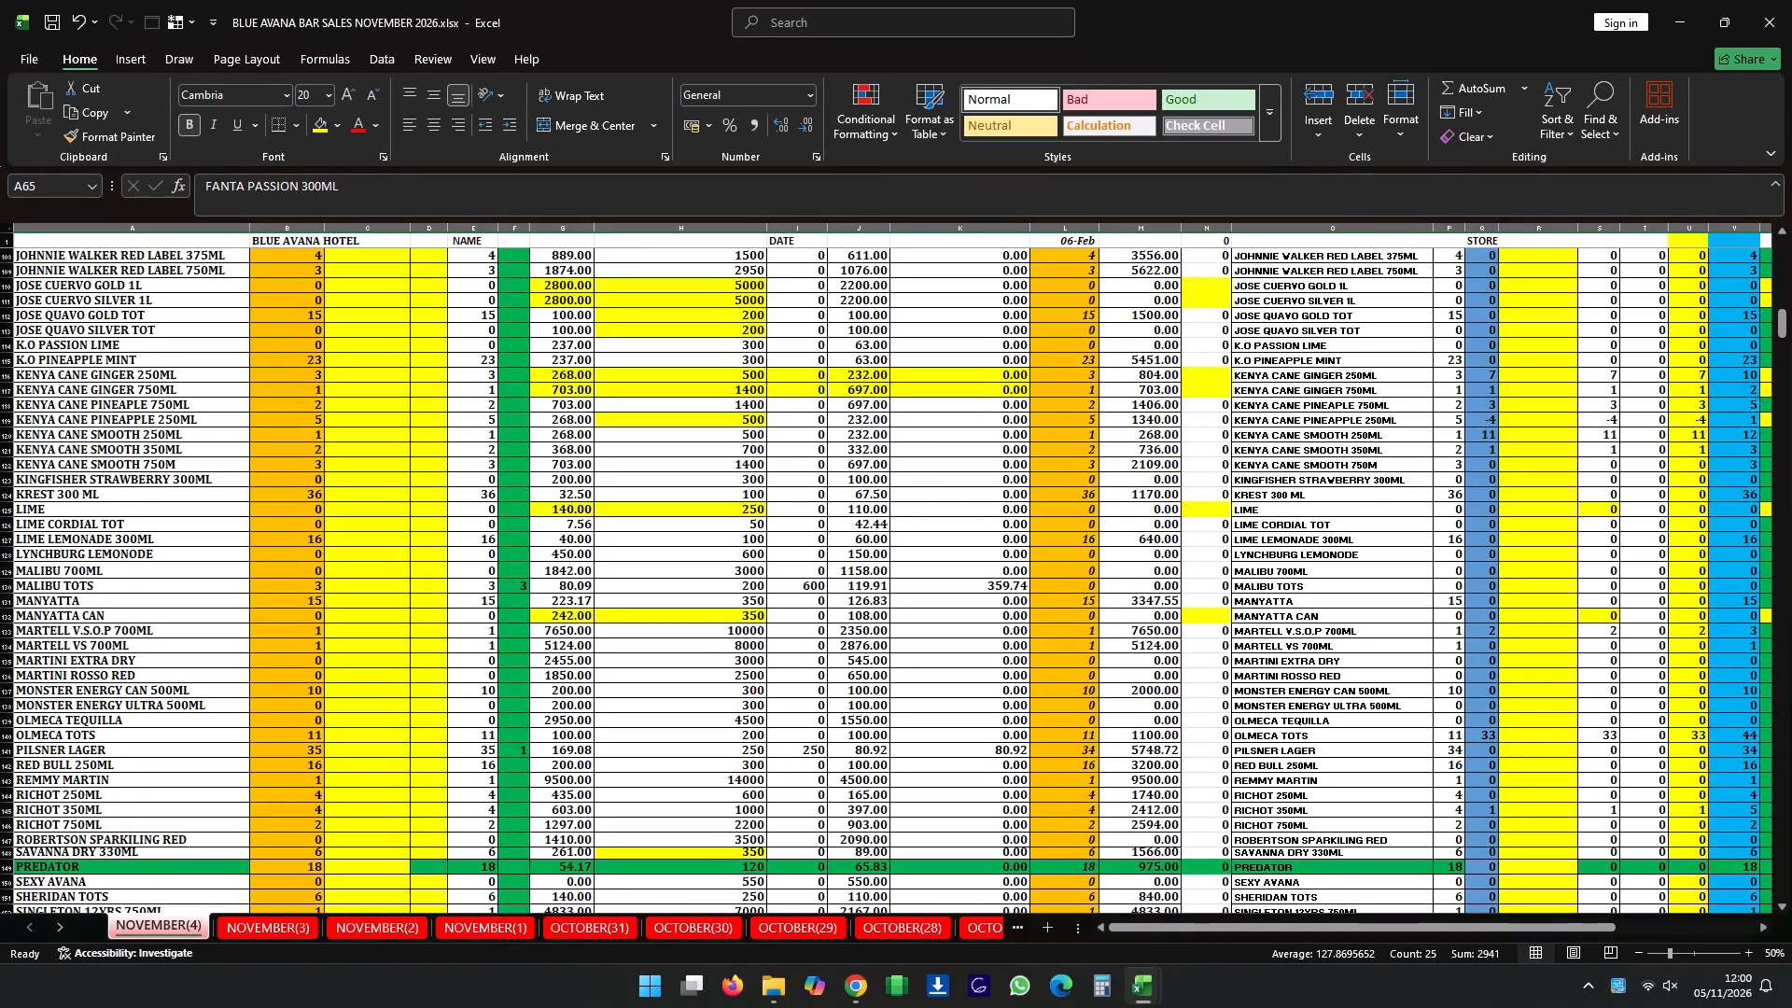
scroll(1024, 815, "down", 2)
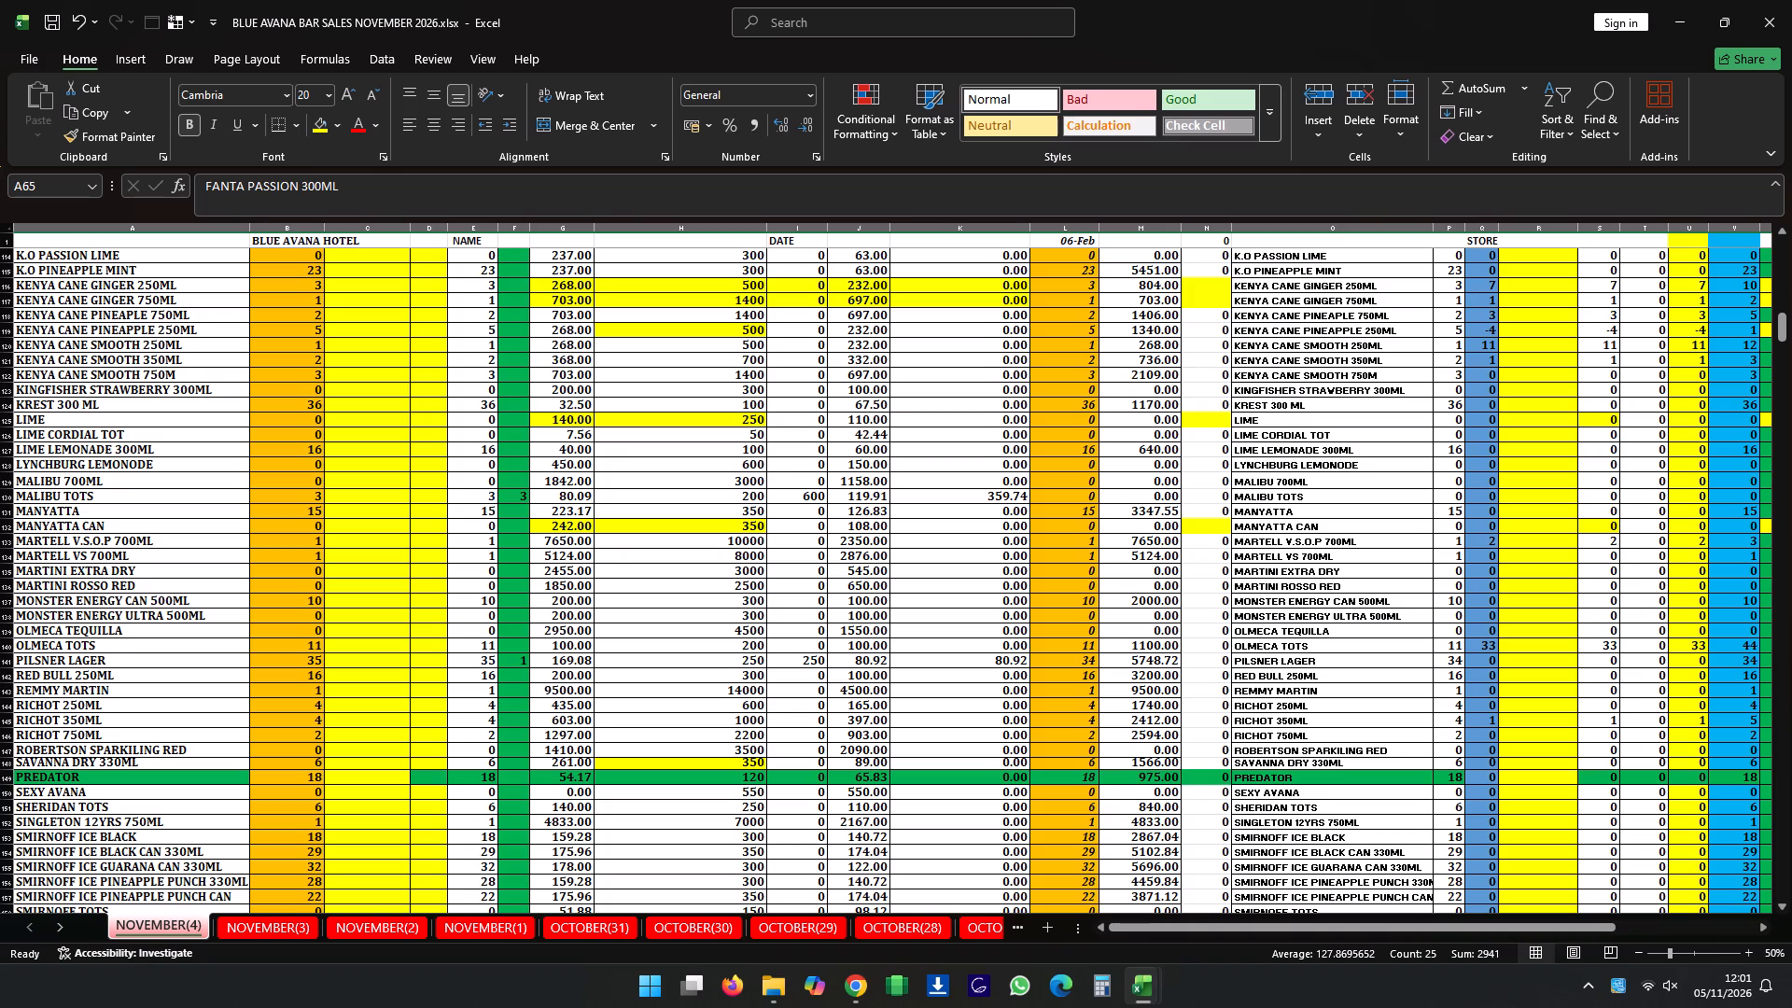
scroll(1049, 833, "down", 1)
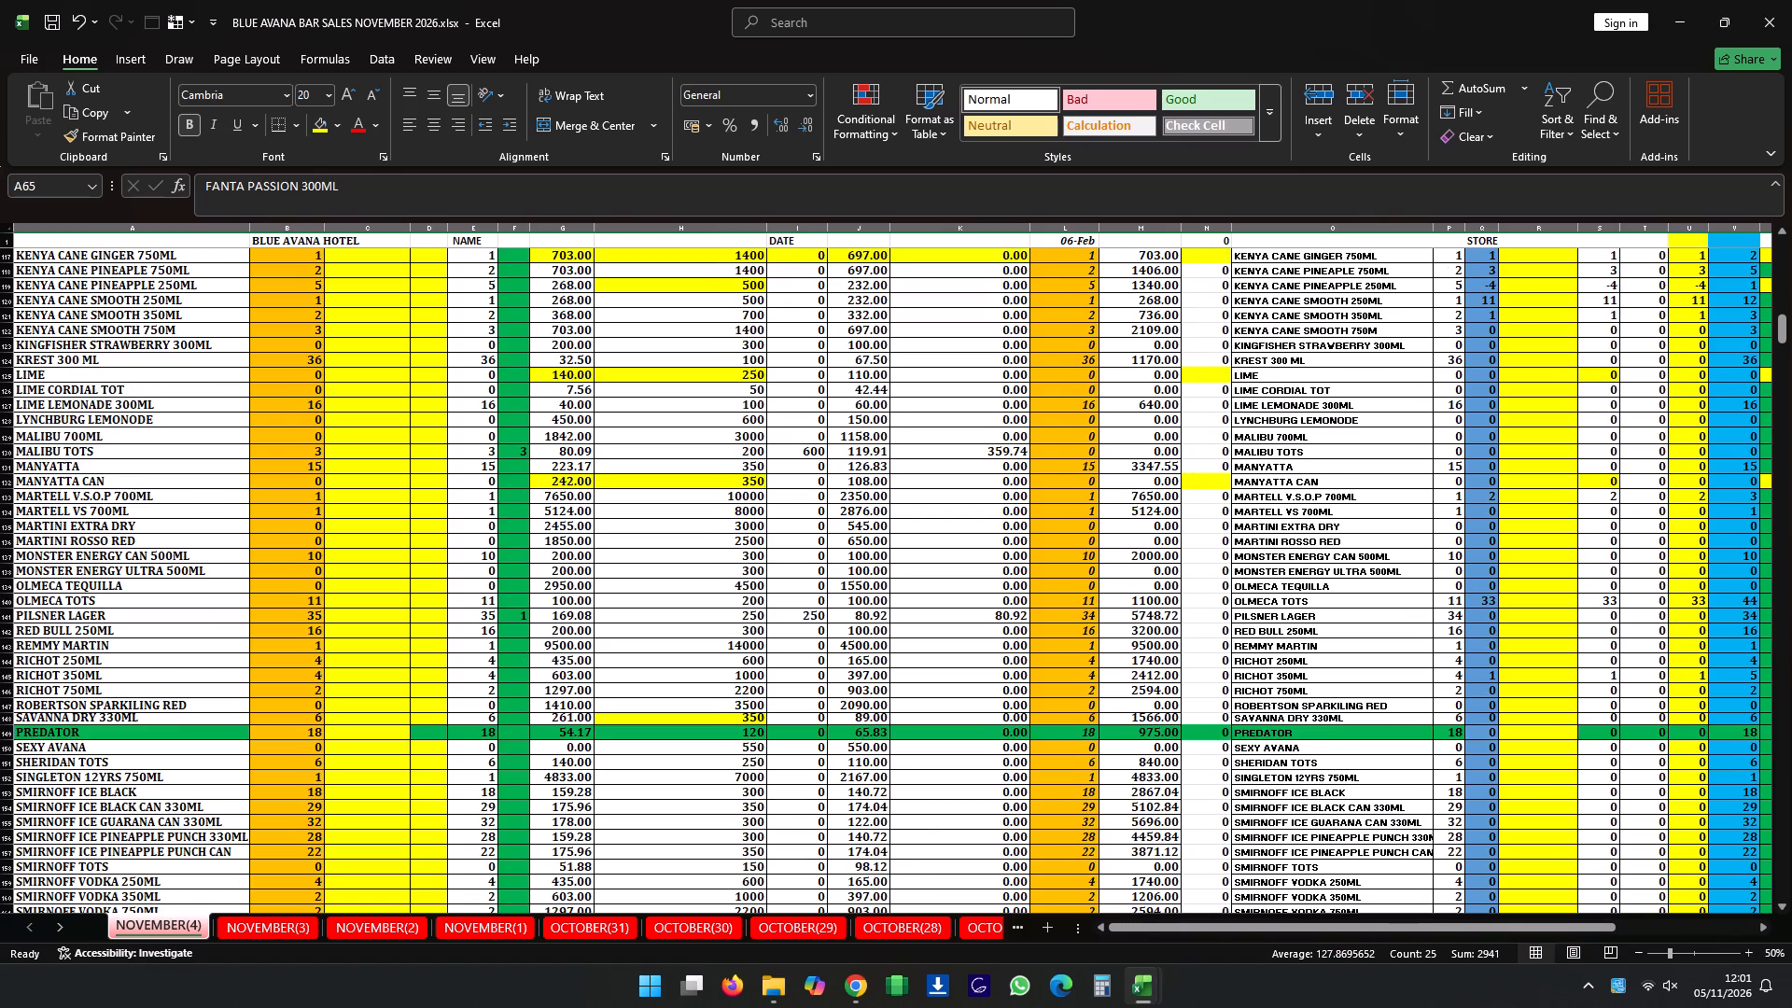
scroll(1049, 833, "down", 1)
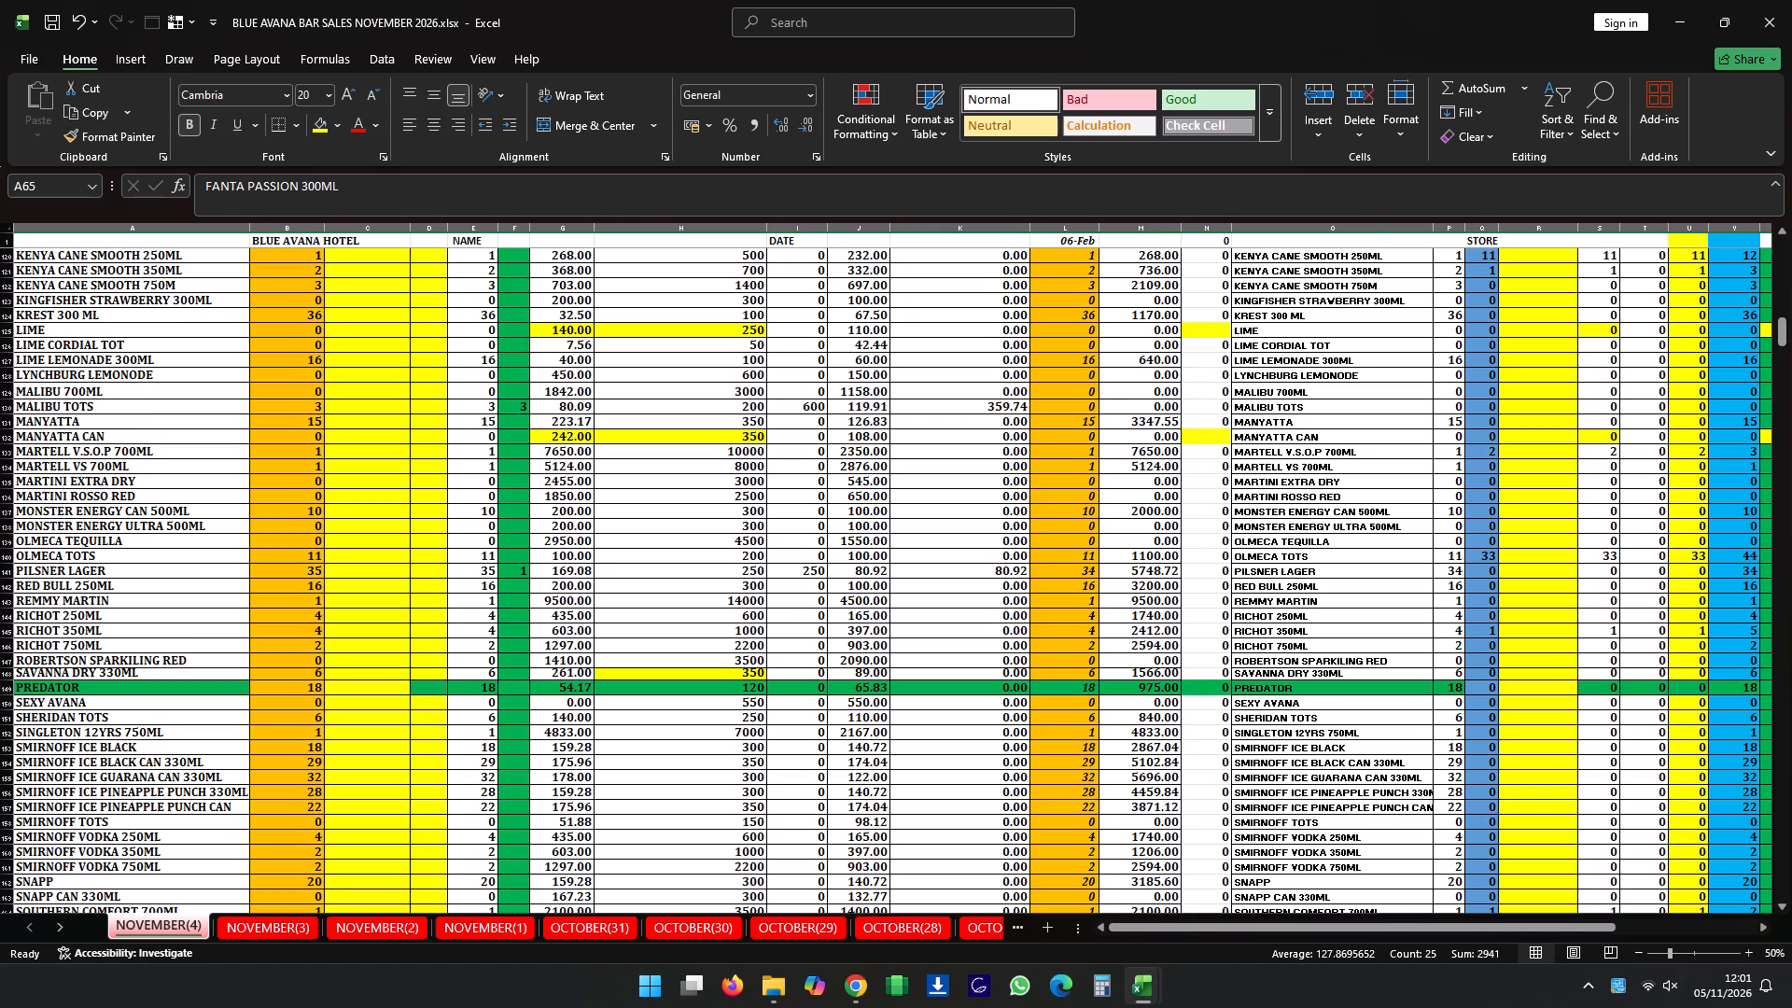
scroll(1049, 833, "down", 1)
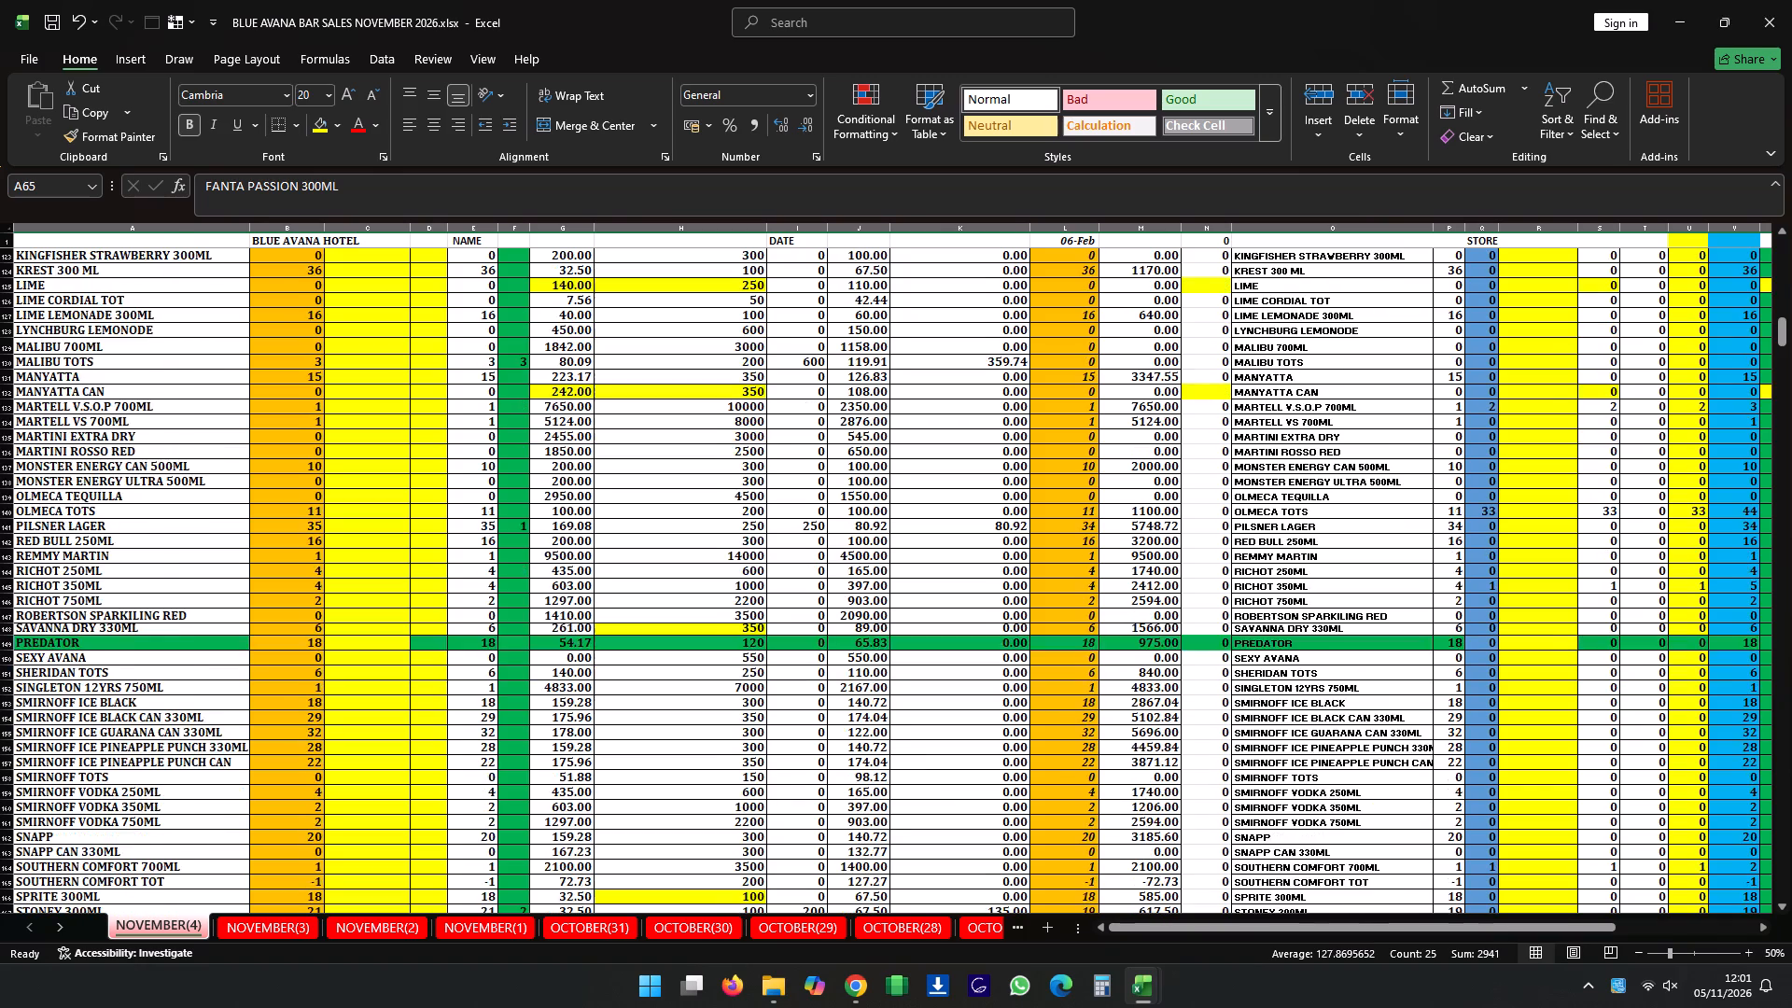
scroll(1049, 833, "down", 1)
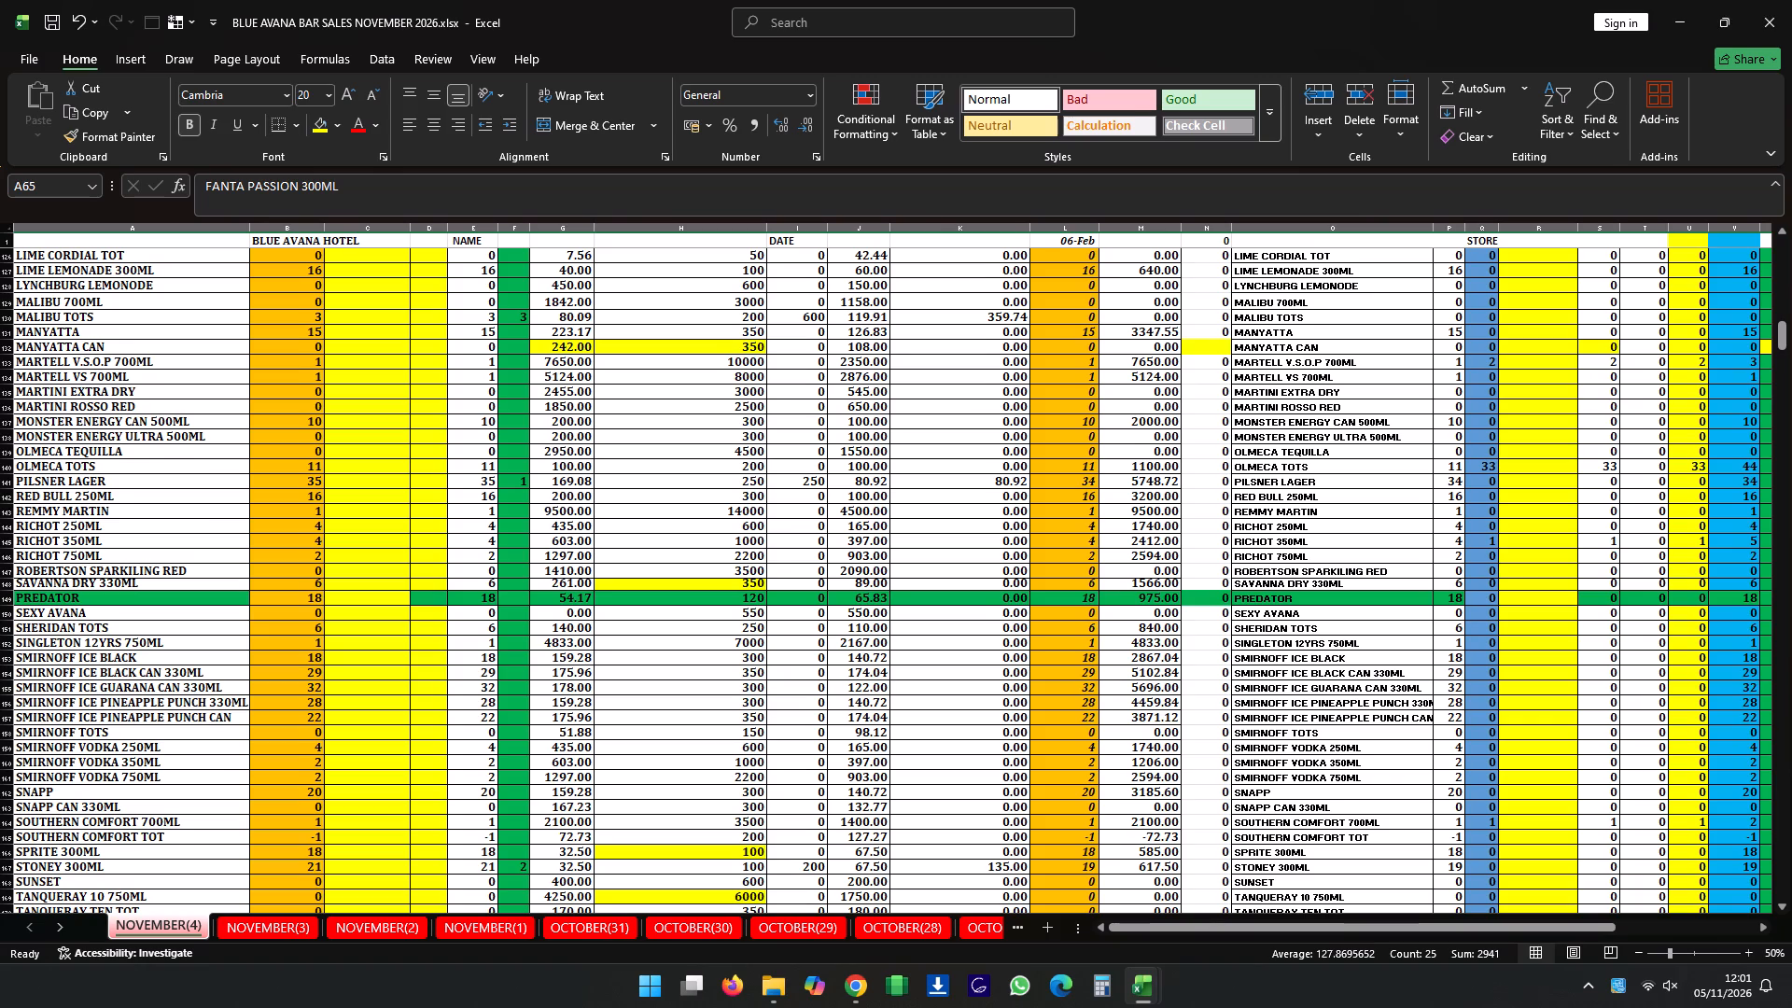
Compare with the NOVEMBER(3) sheet, examining stock and sales from the HENNESSY rows down to WILLIAM LAWSONS 750ML and back around MANYATTA.
left_click(251, 932)
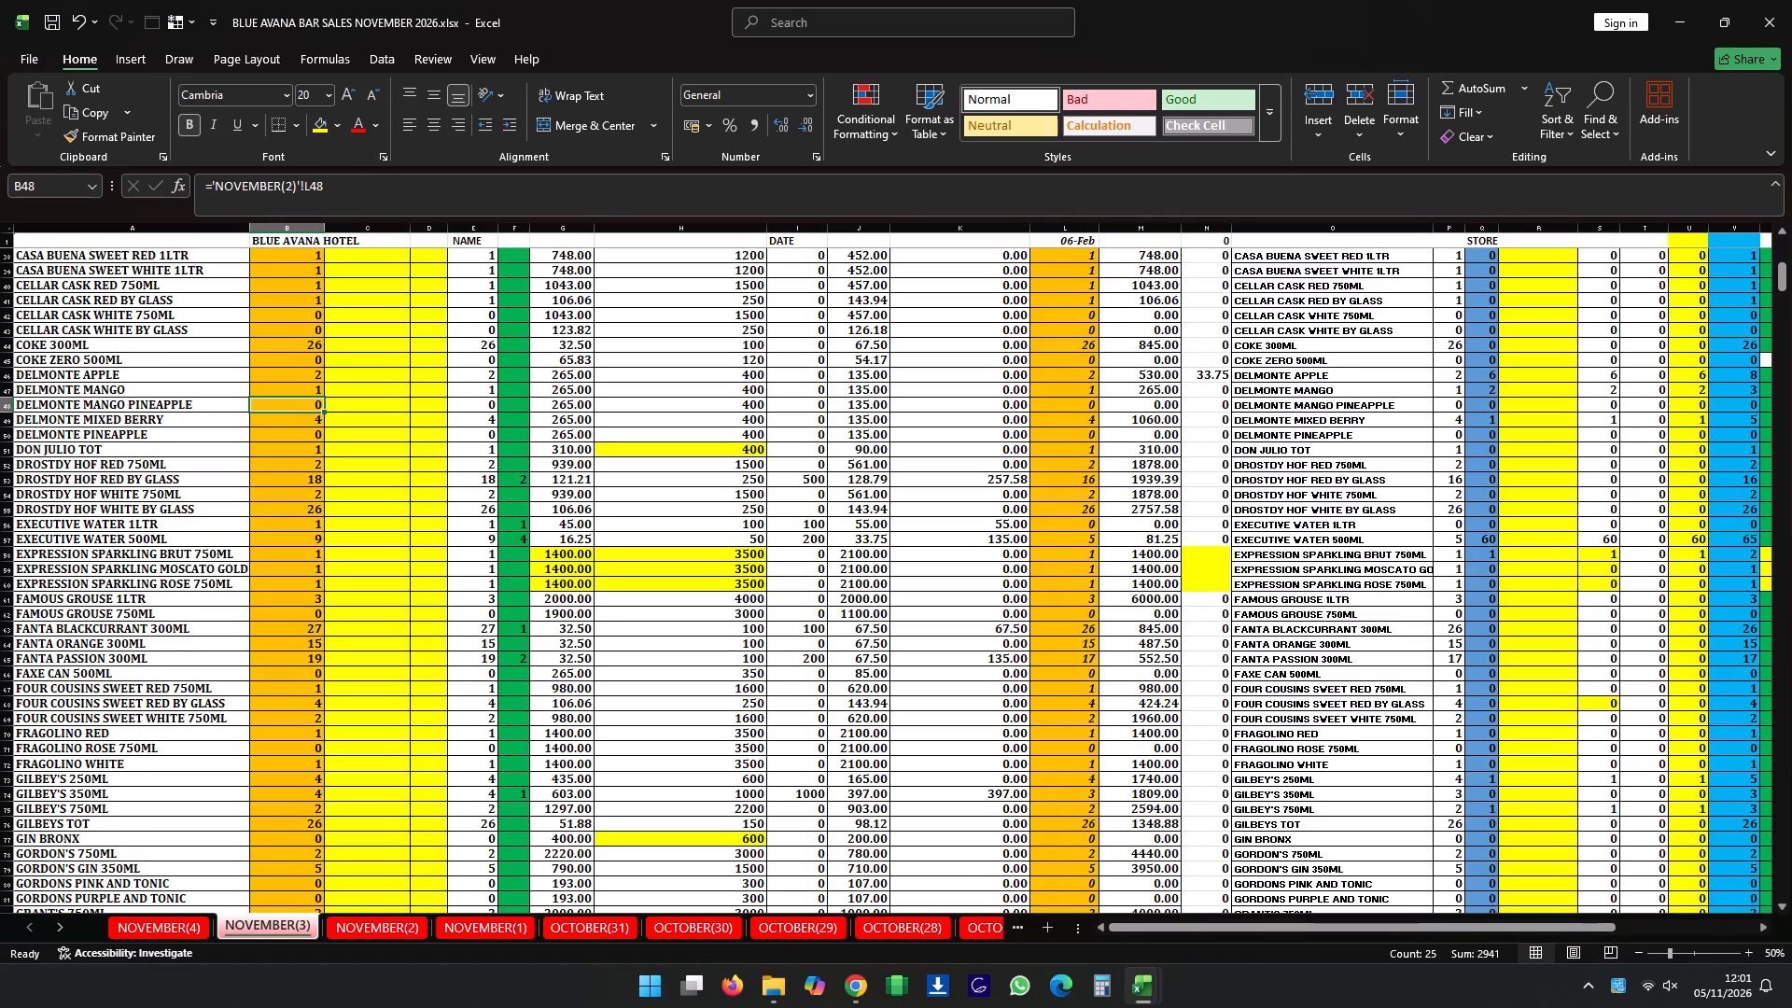
scroll(384, 770, "down", 17)
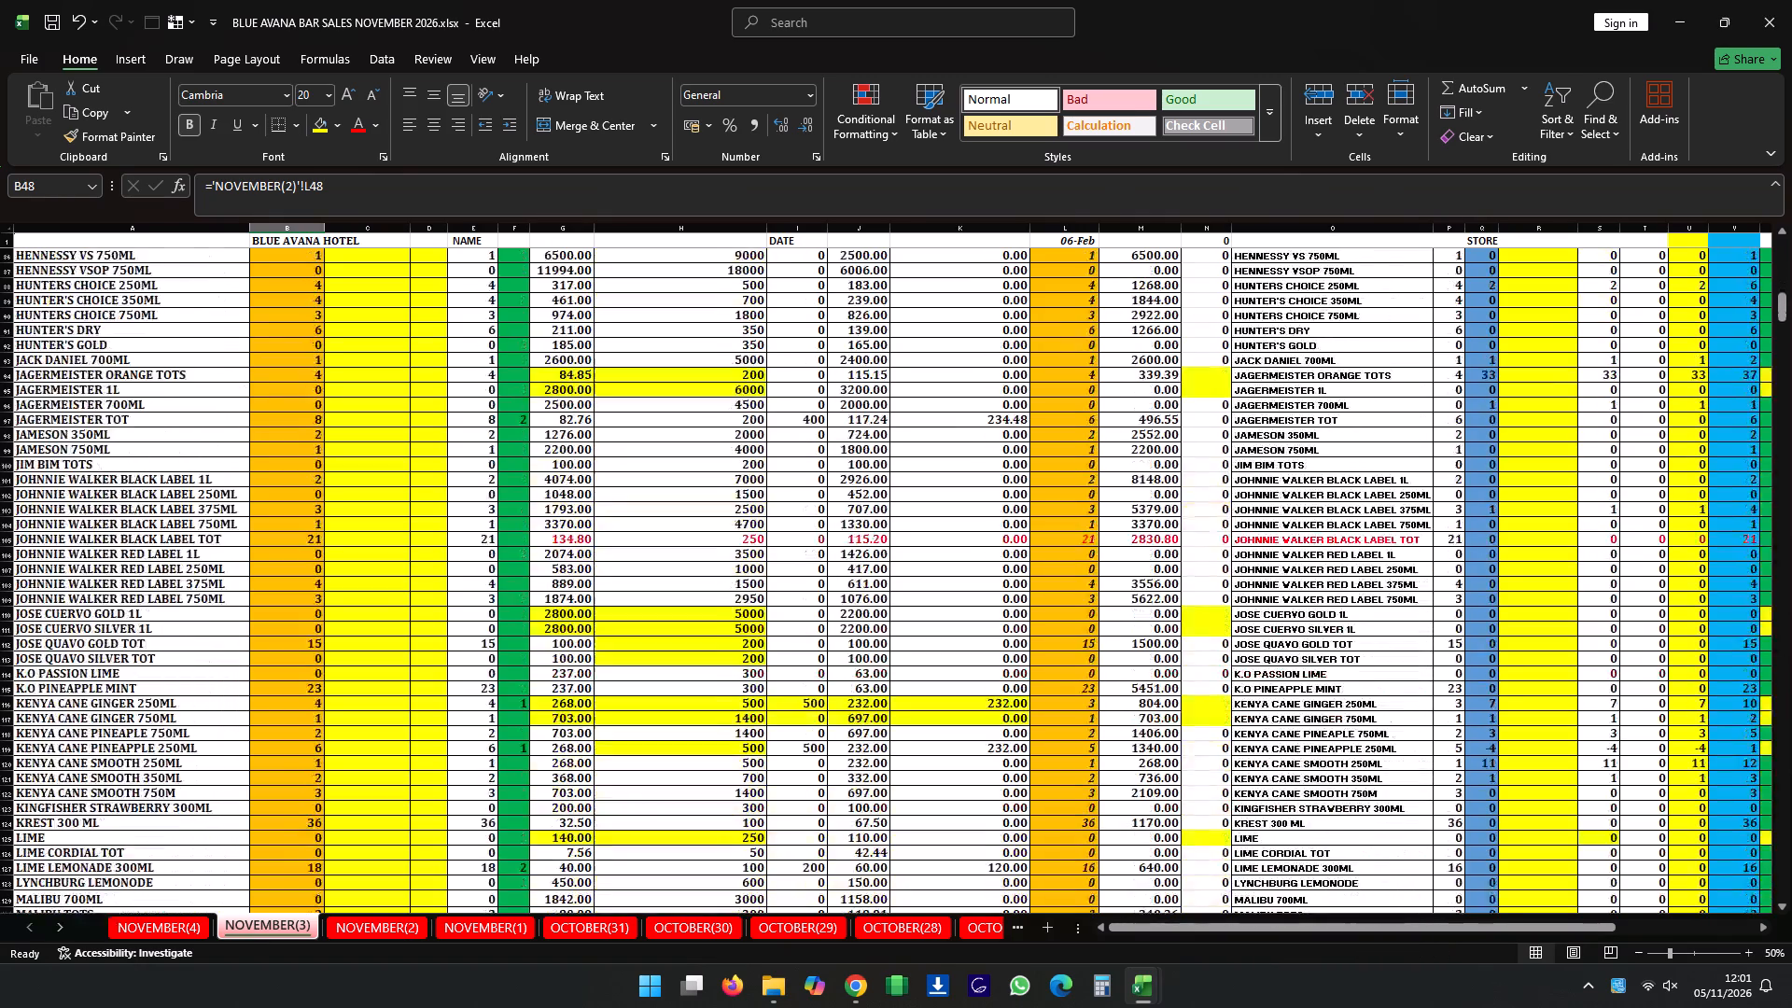
scroll(392, 770, "down", 16)
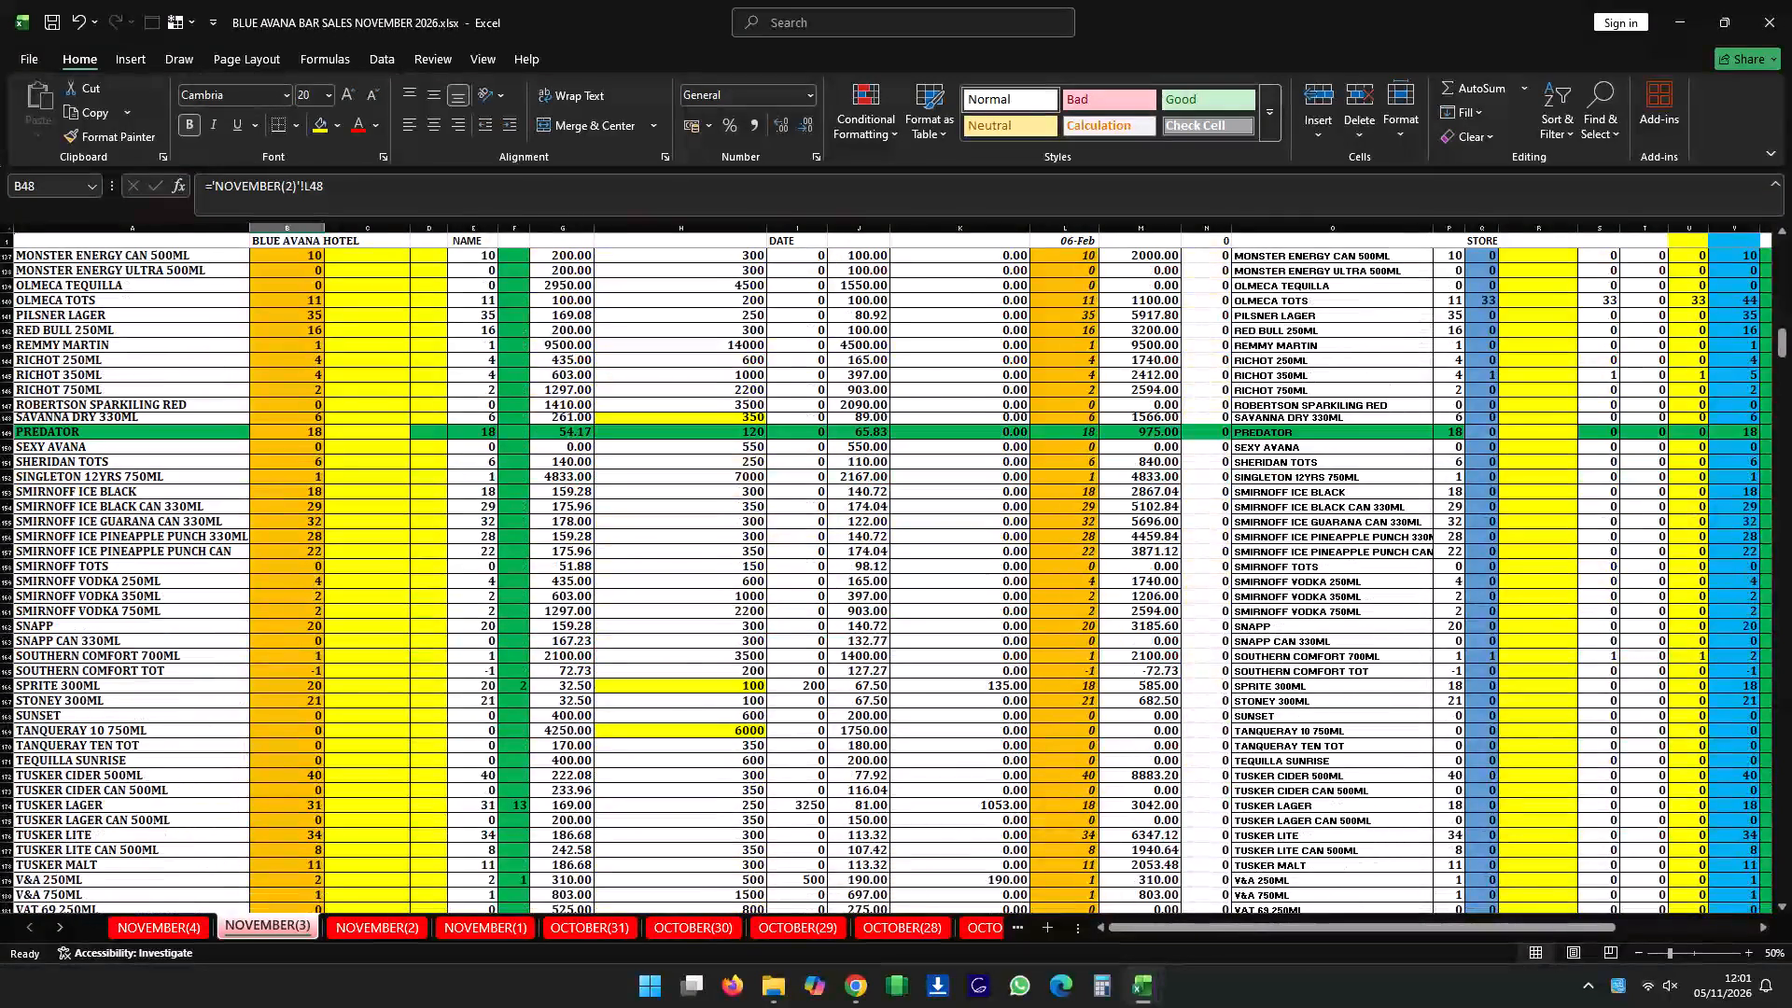
scroll(392, 770, "down", 4)
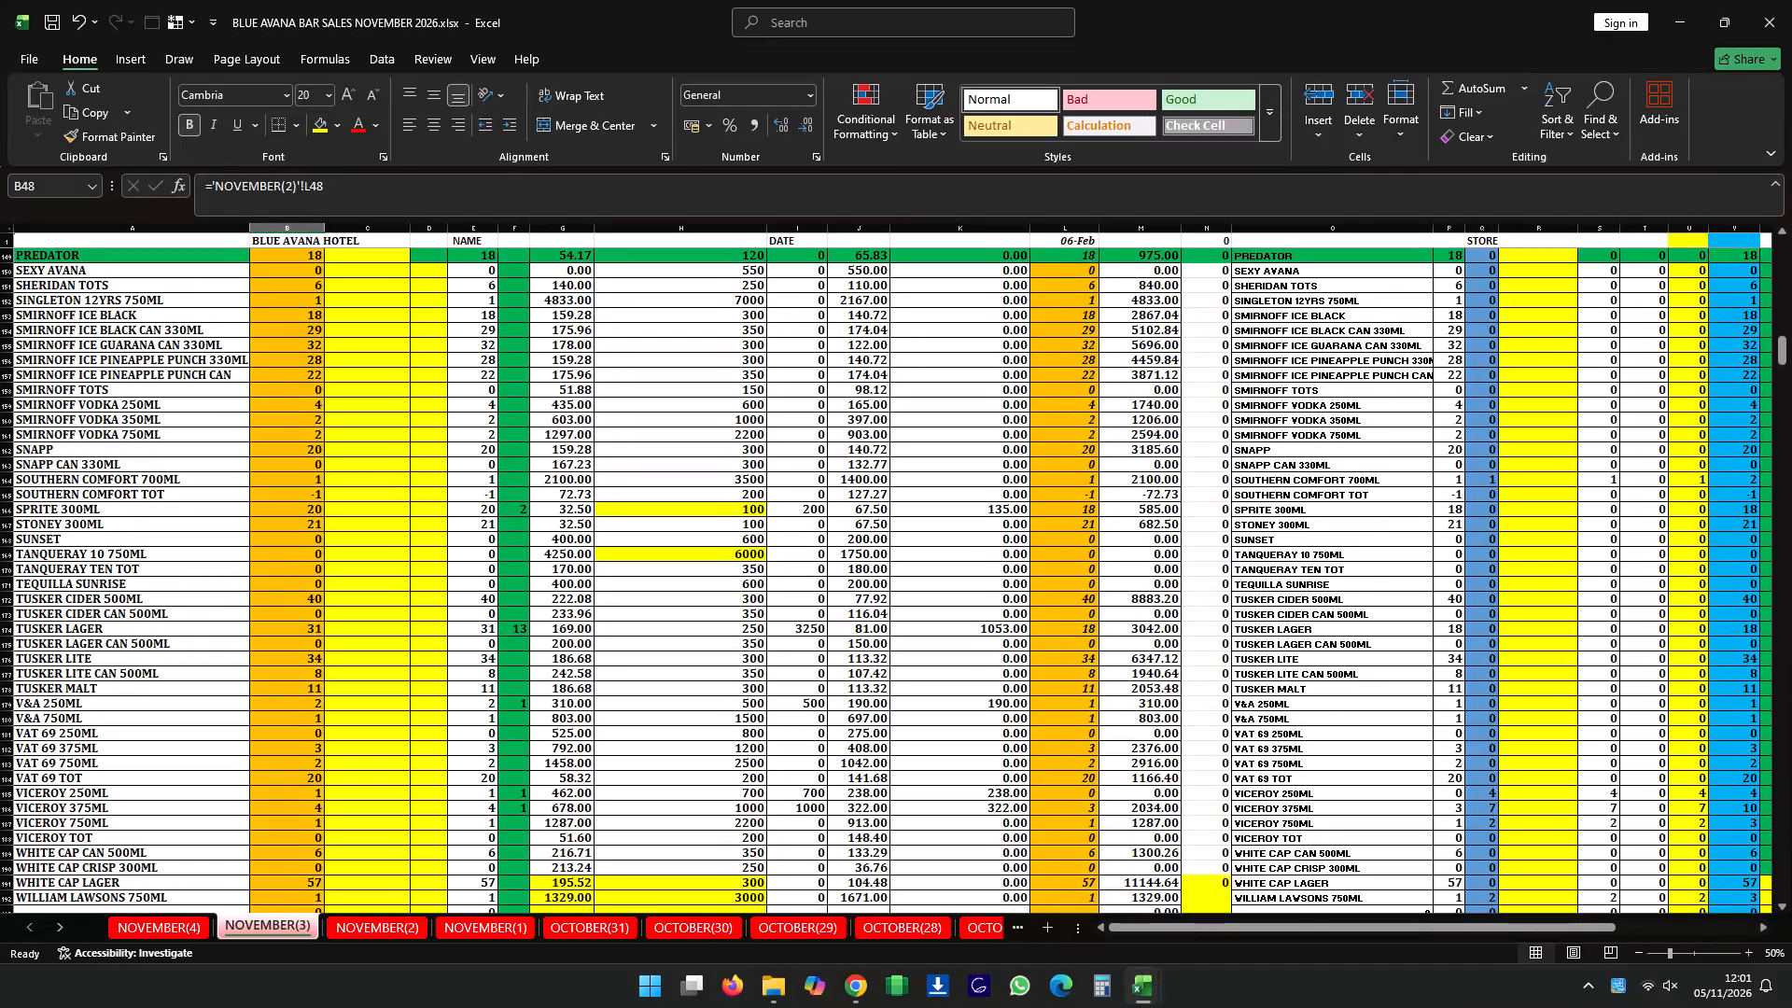
scroll(395, 770, "up", 2)
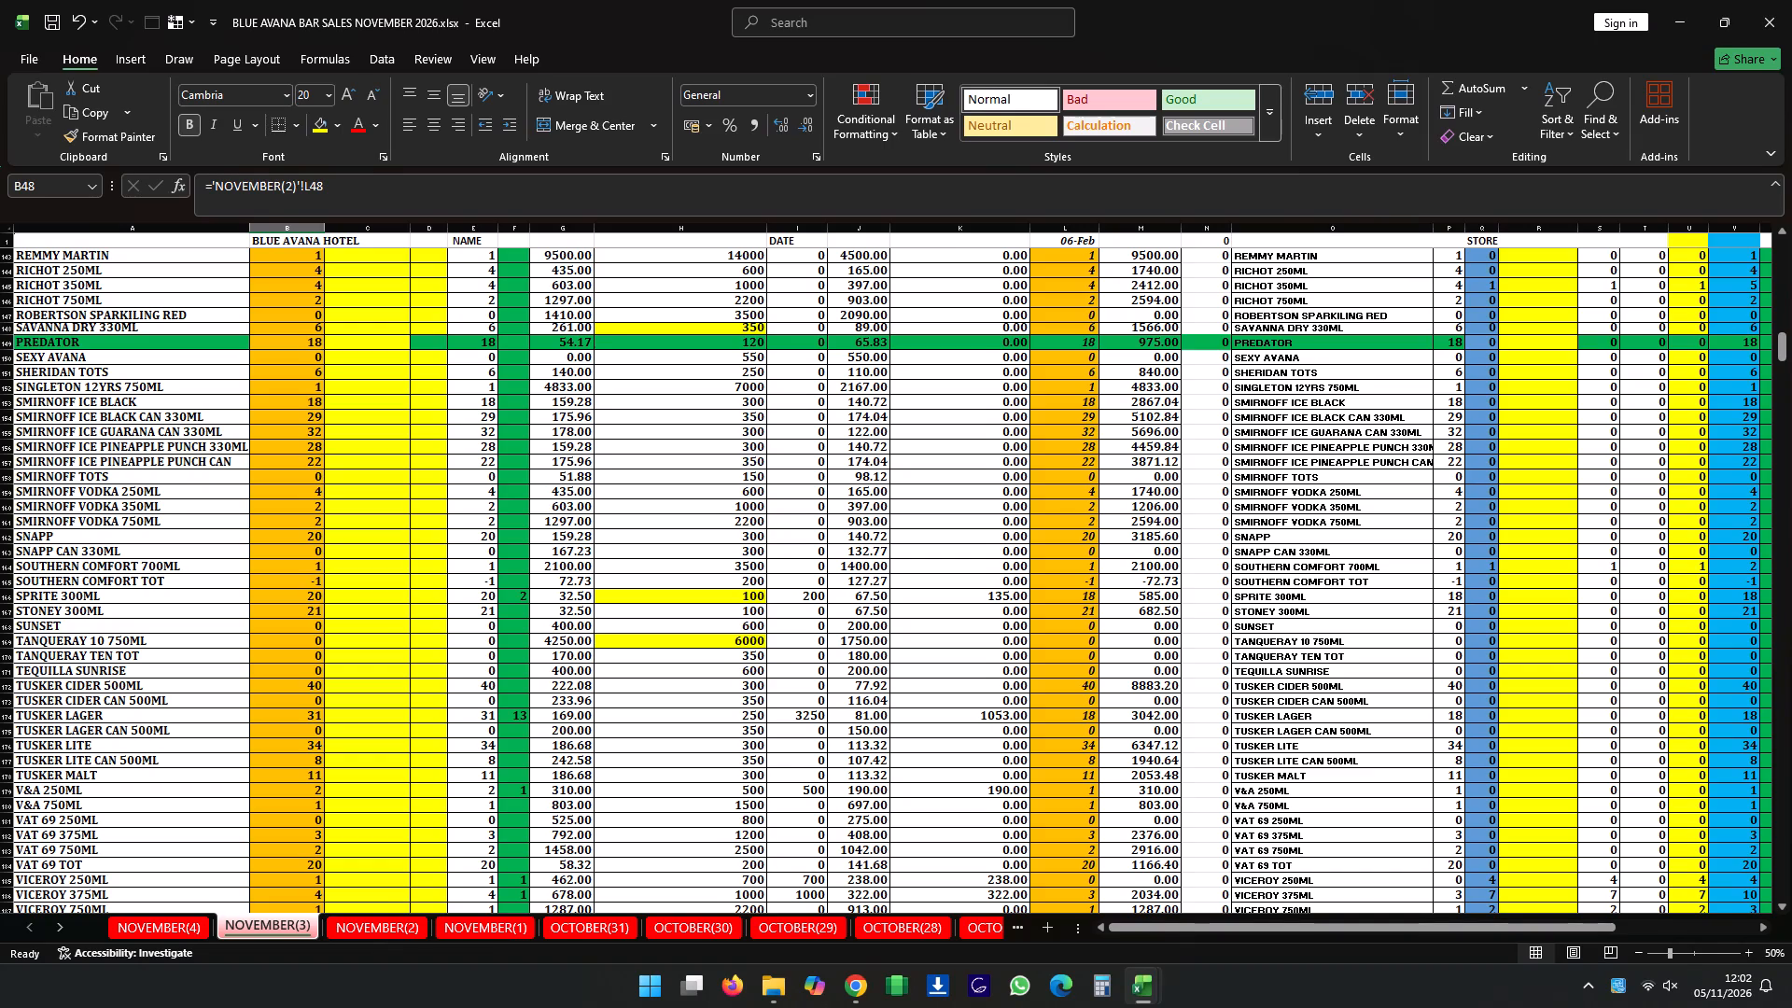
scroll(395, 770, "up", 4)
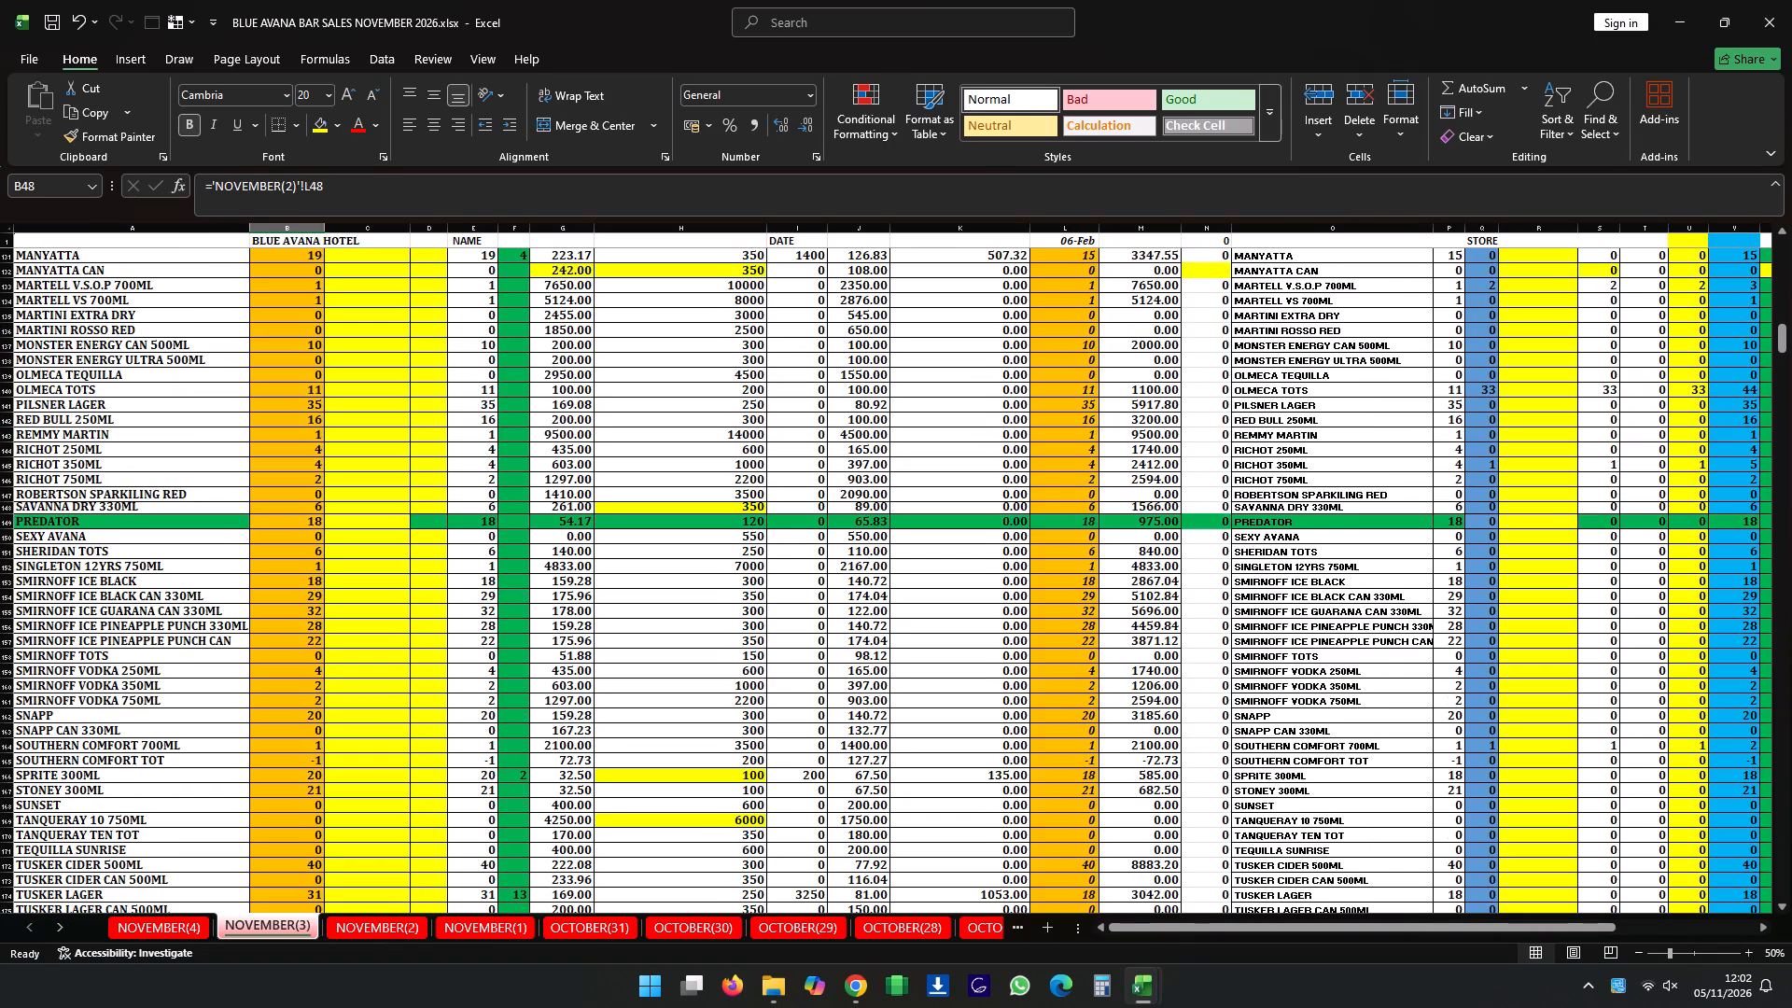
scroll(329, 755, "down", 2)
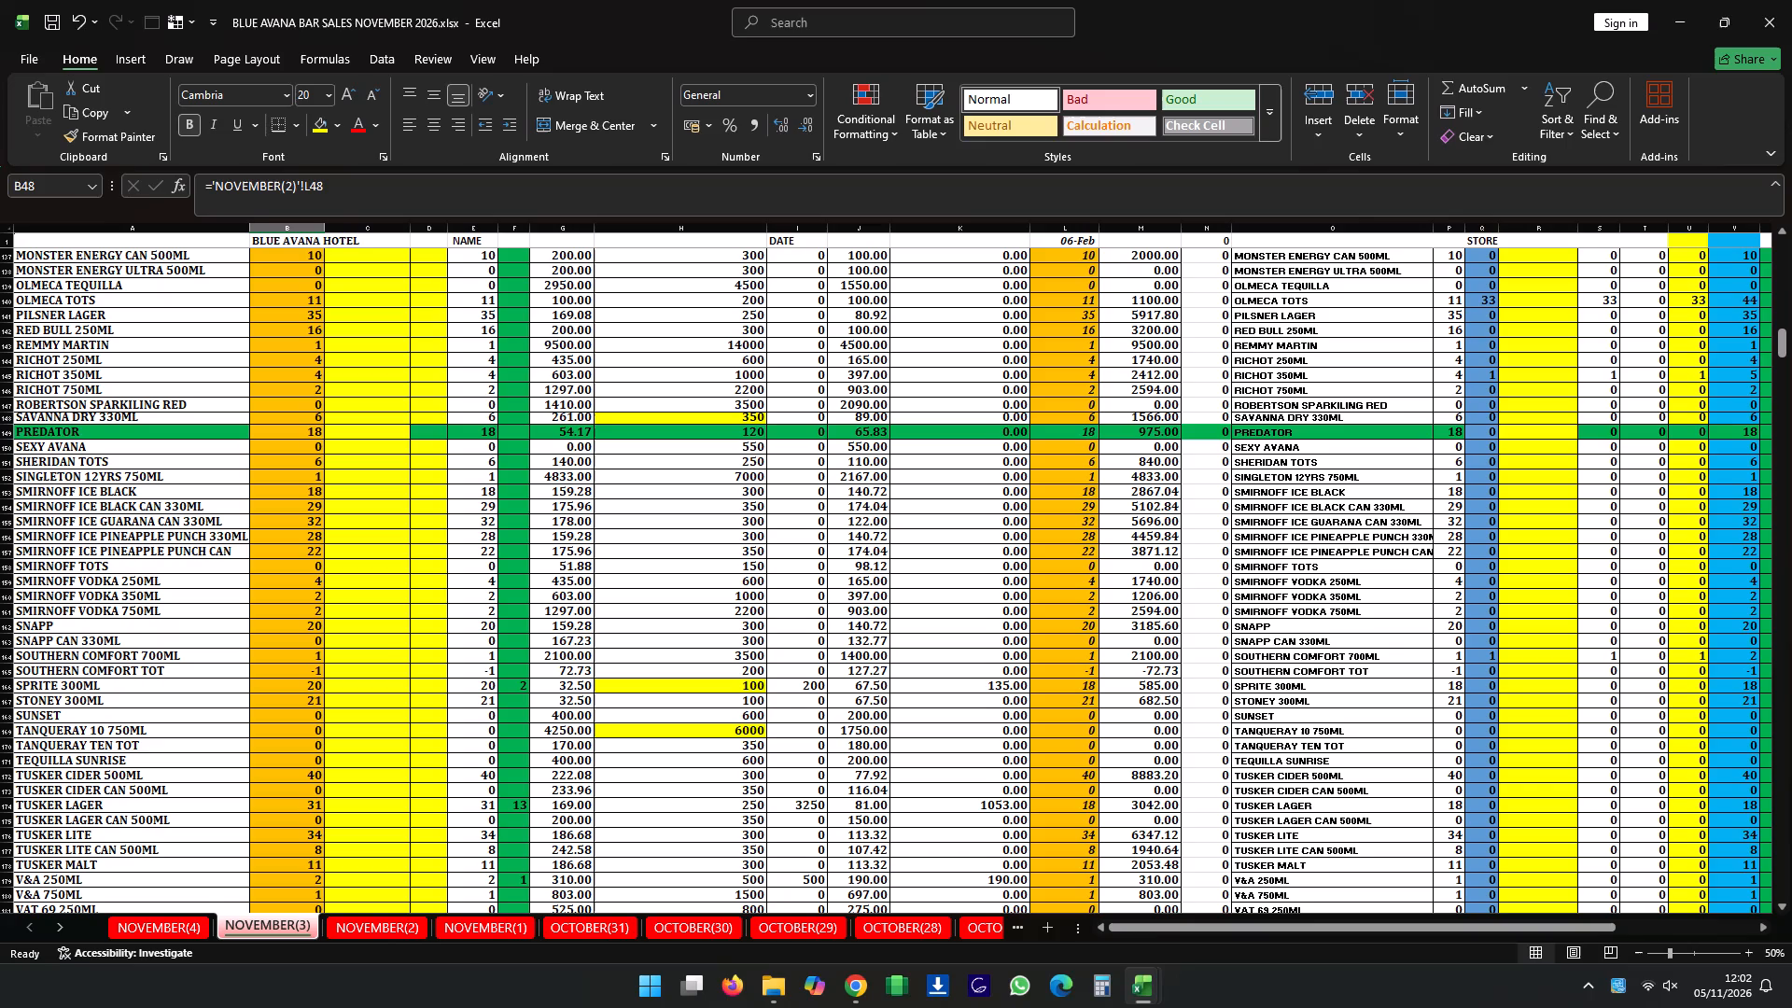
Check NOVEMBER(4) from LIME CORDIAL TOT down to the totals, and compare the lower rows with NOVEMBER(3) and NOVEMBER(2).
left_click(182, 929)
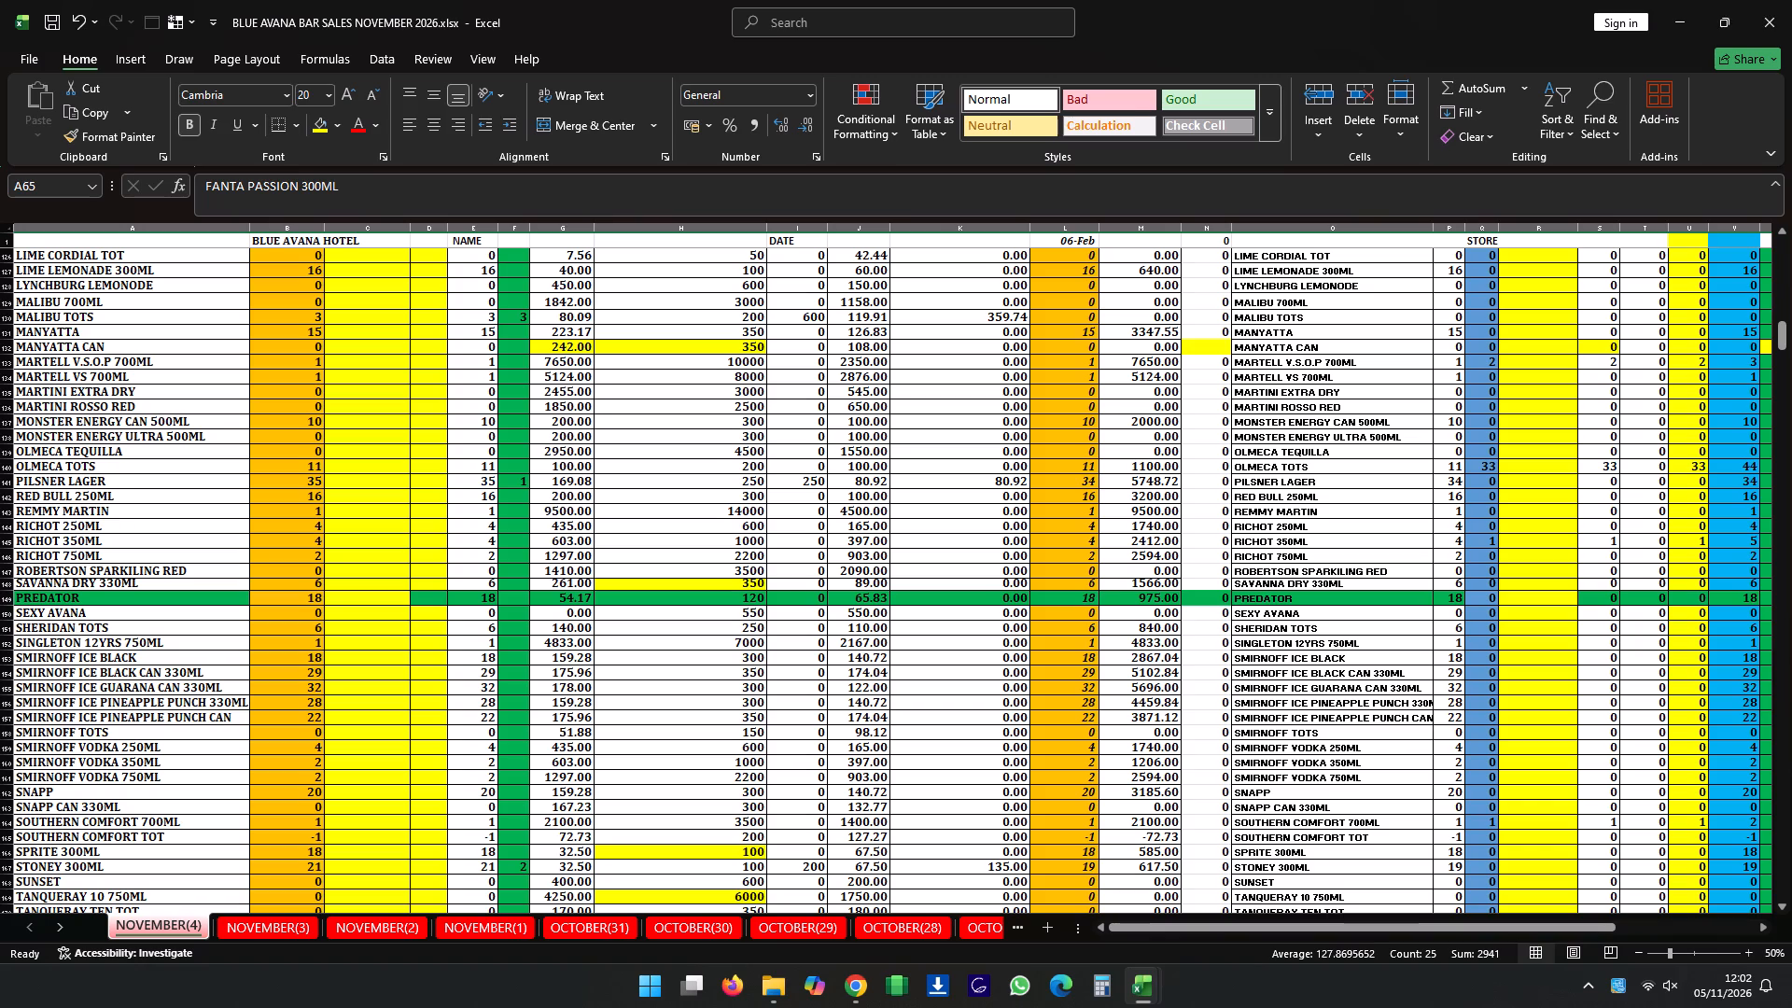
scroll(315, 873, "down", 2)
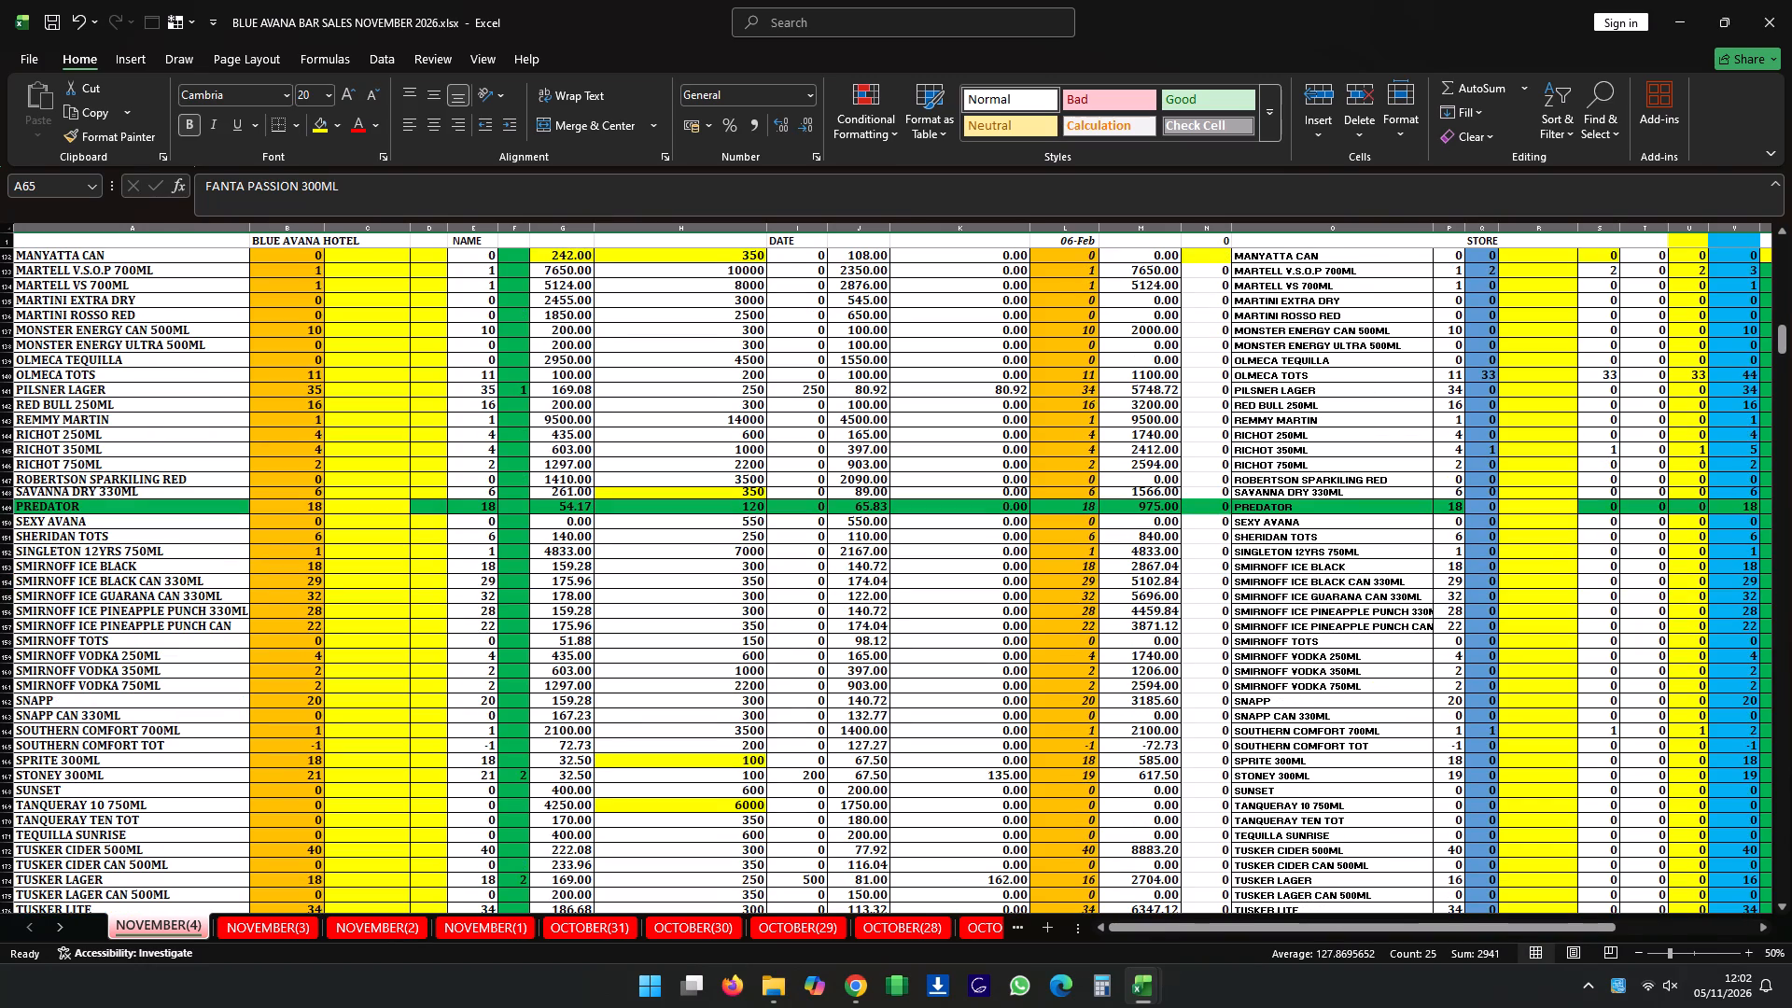
scroll(315, 873, "down", 1)
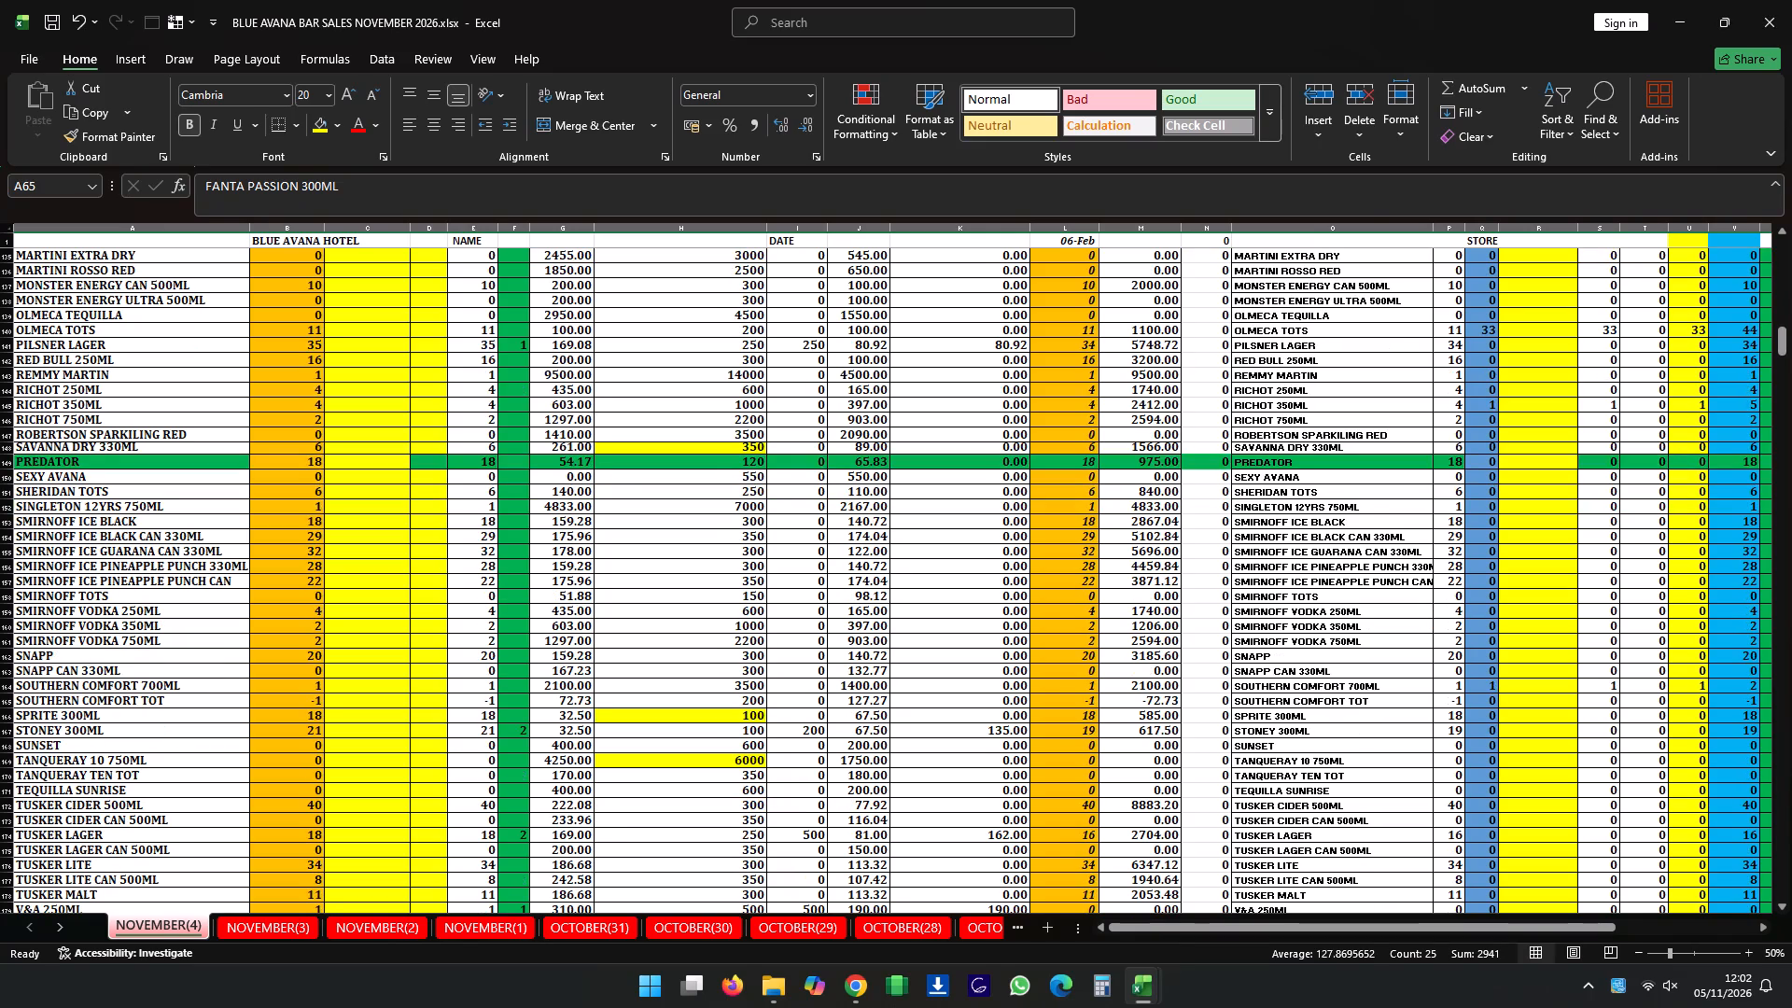
scroll(315, 873, "down", 3)
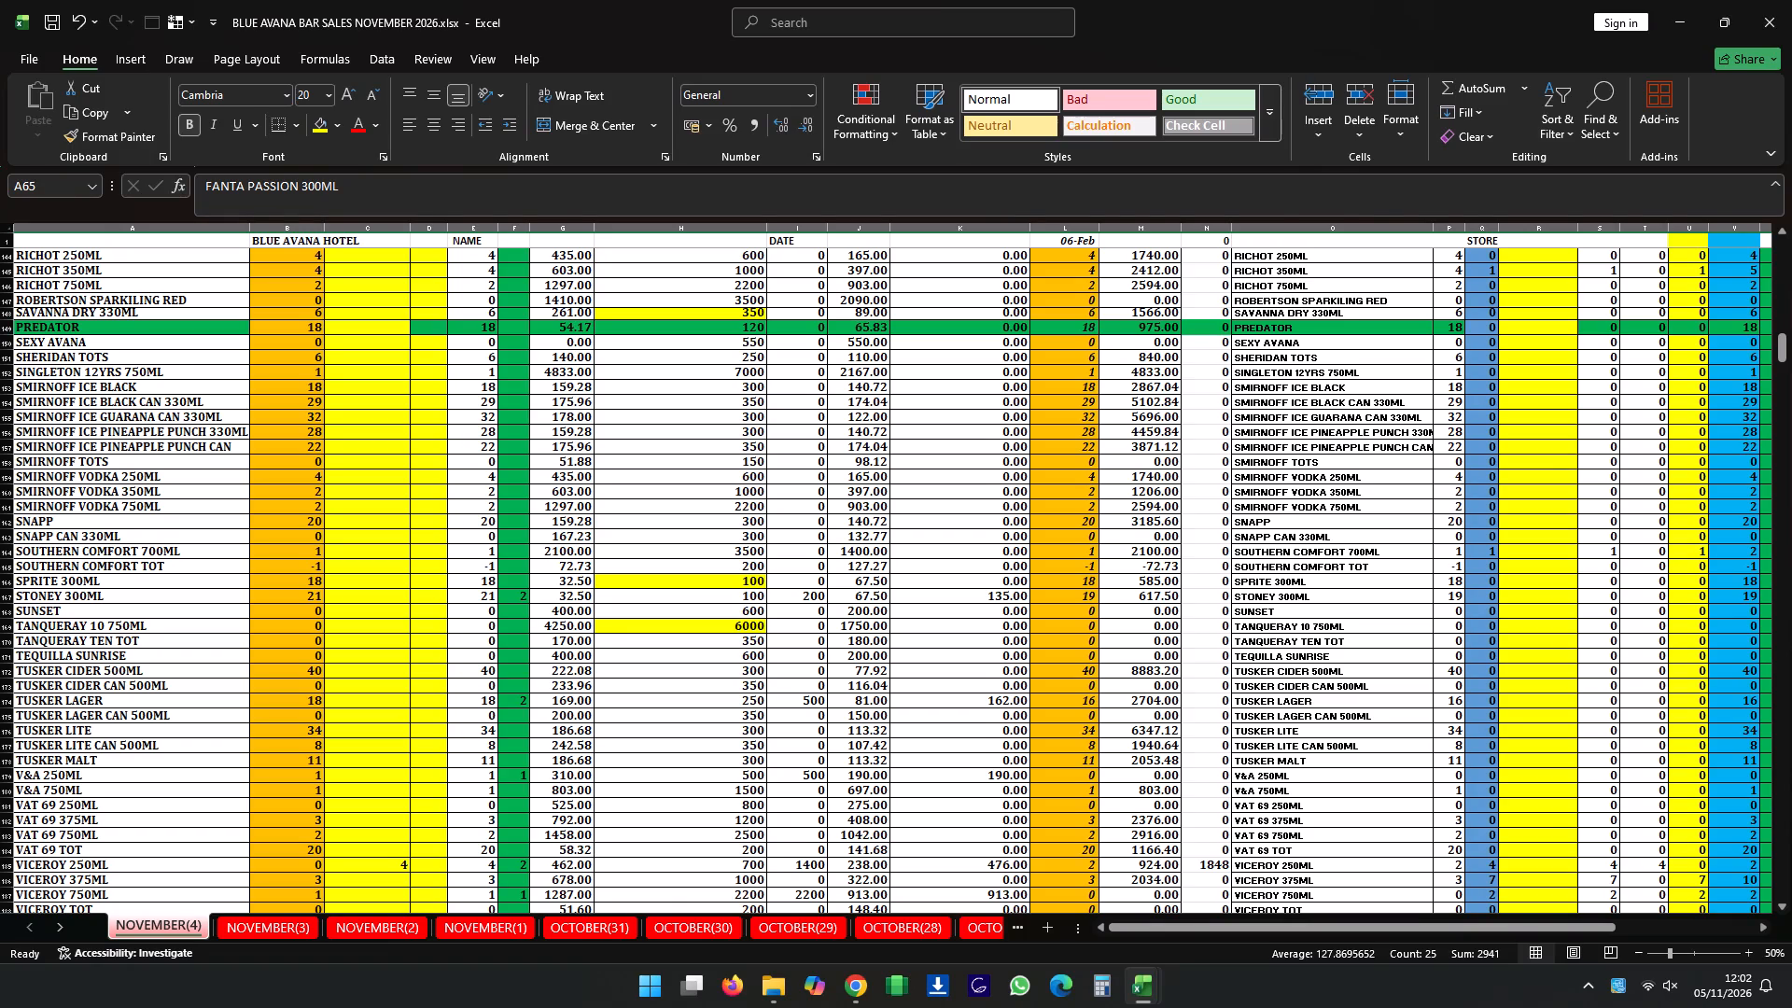
scroll(315, 873, "down", 2)
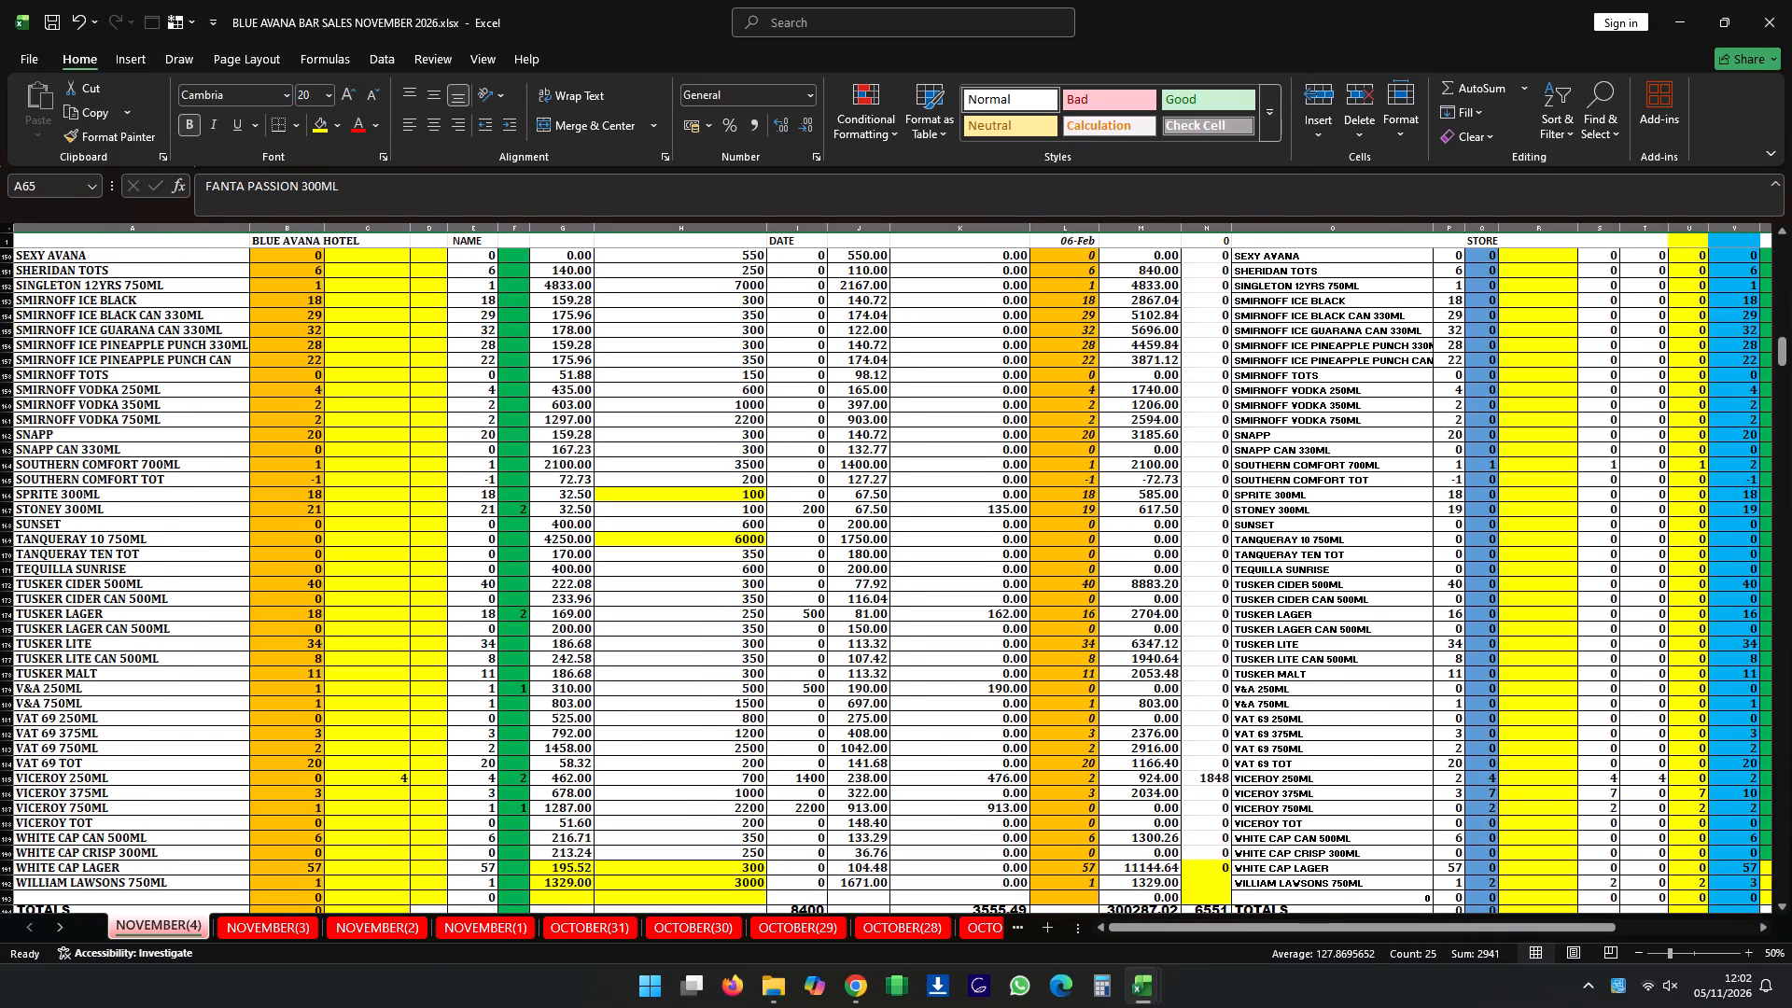
scroll(315, 873, "up", 1)
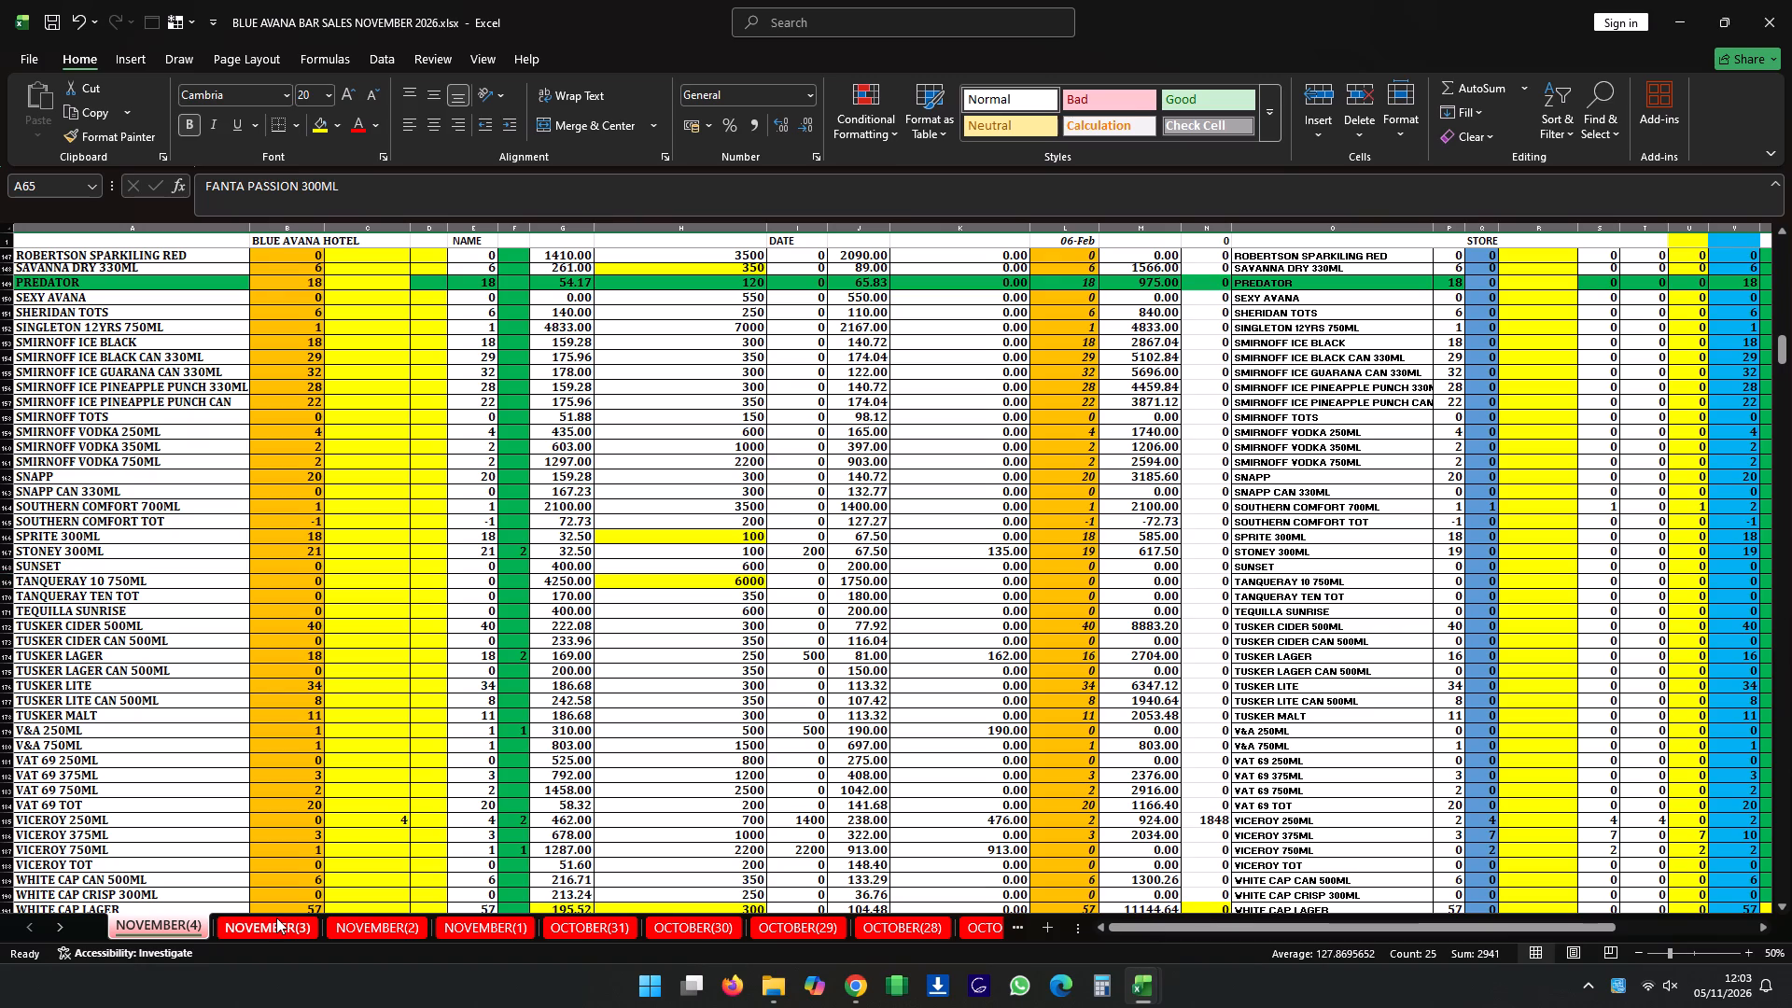
left_click(287, 924)
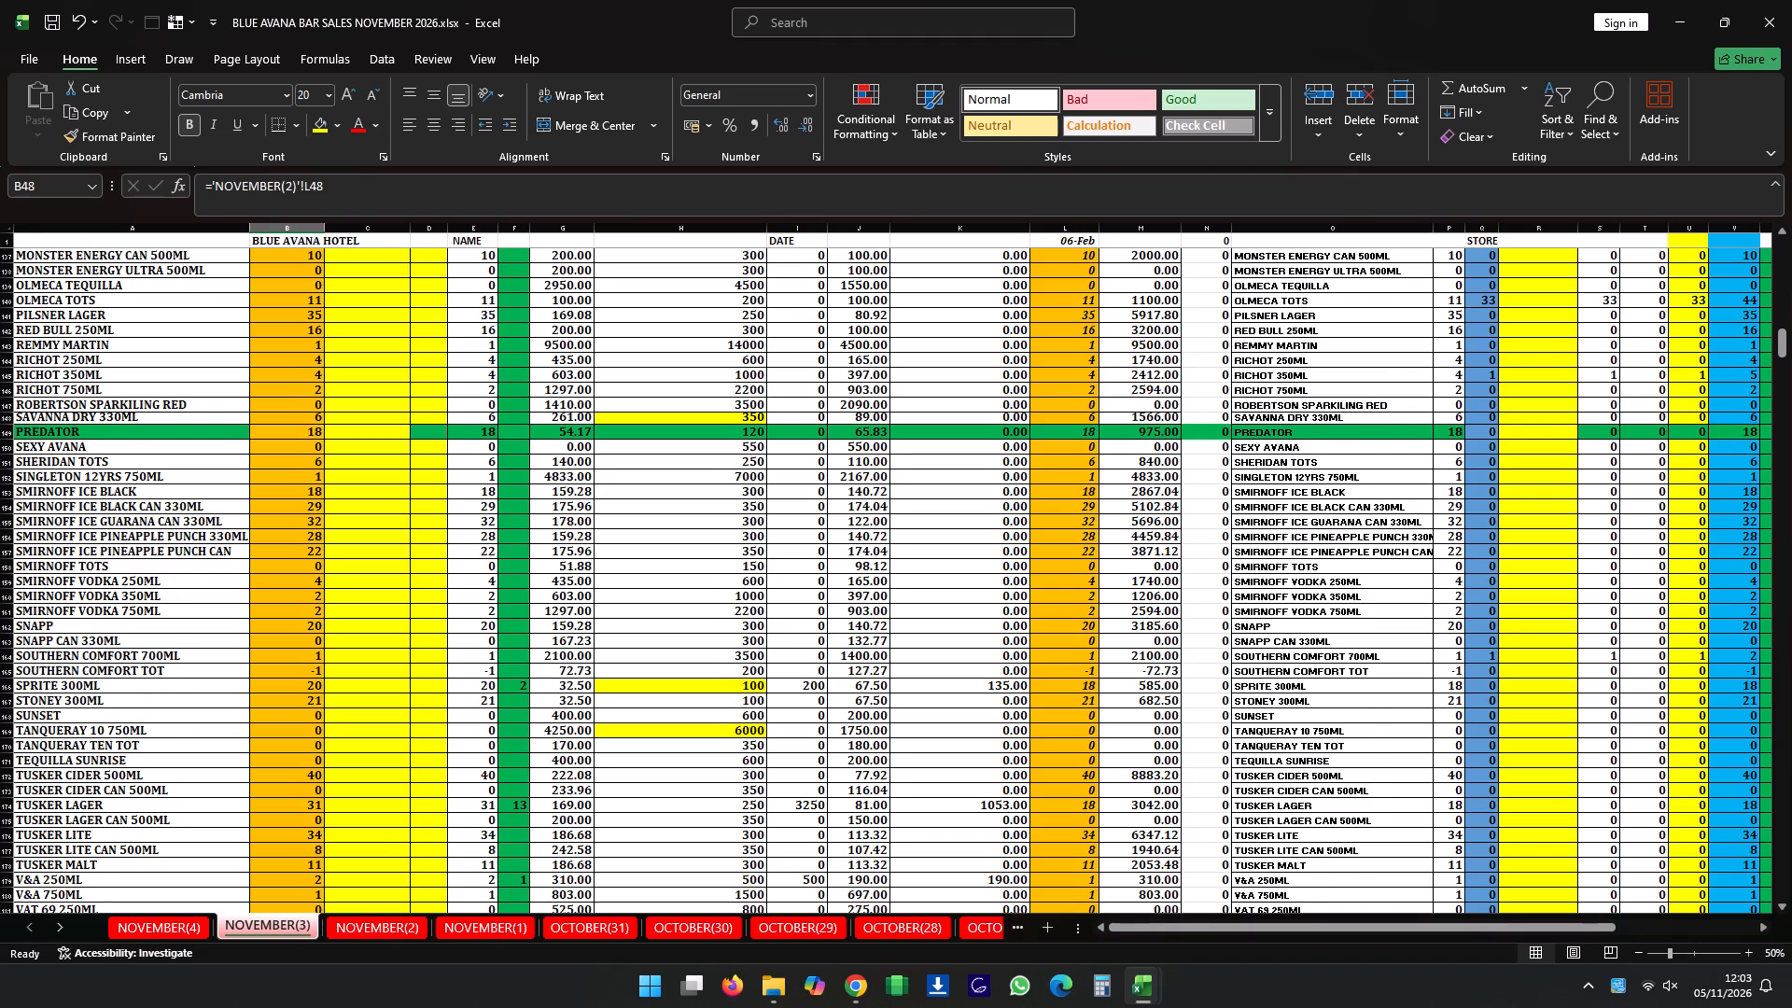
scroll(758, 731, "down", 7)
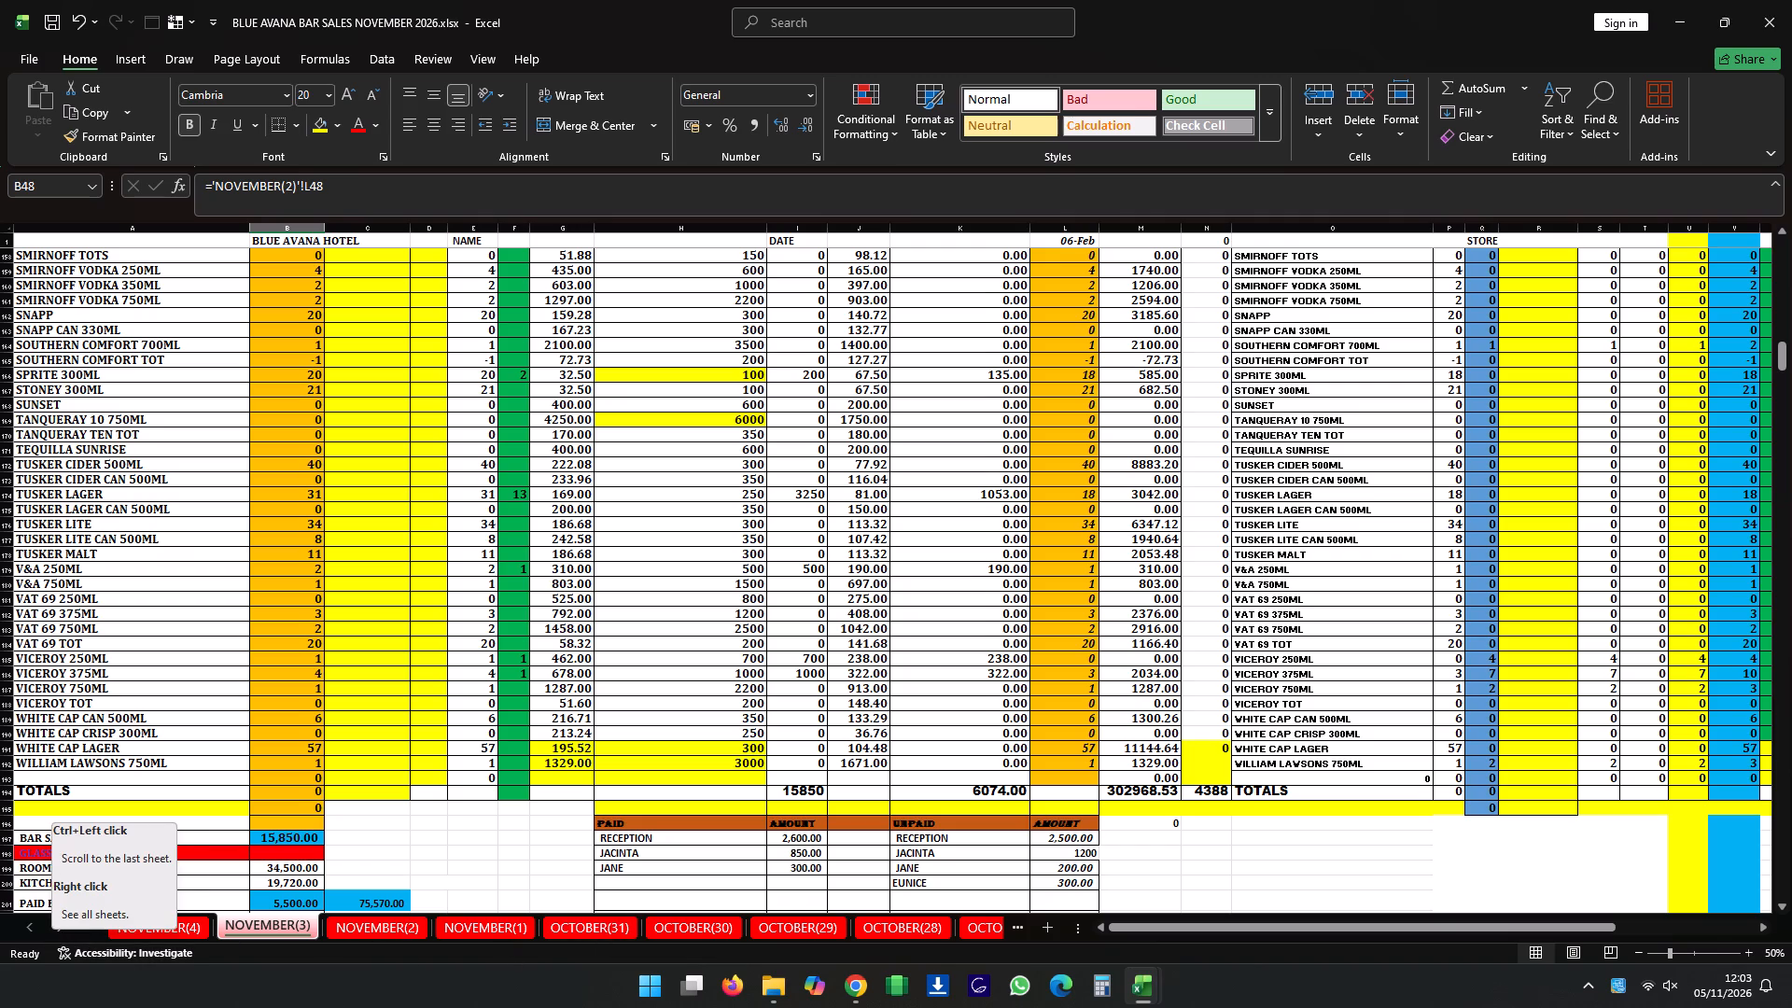
left_click(1482, 557)
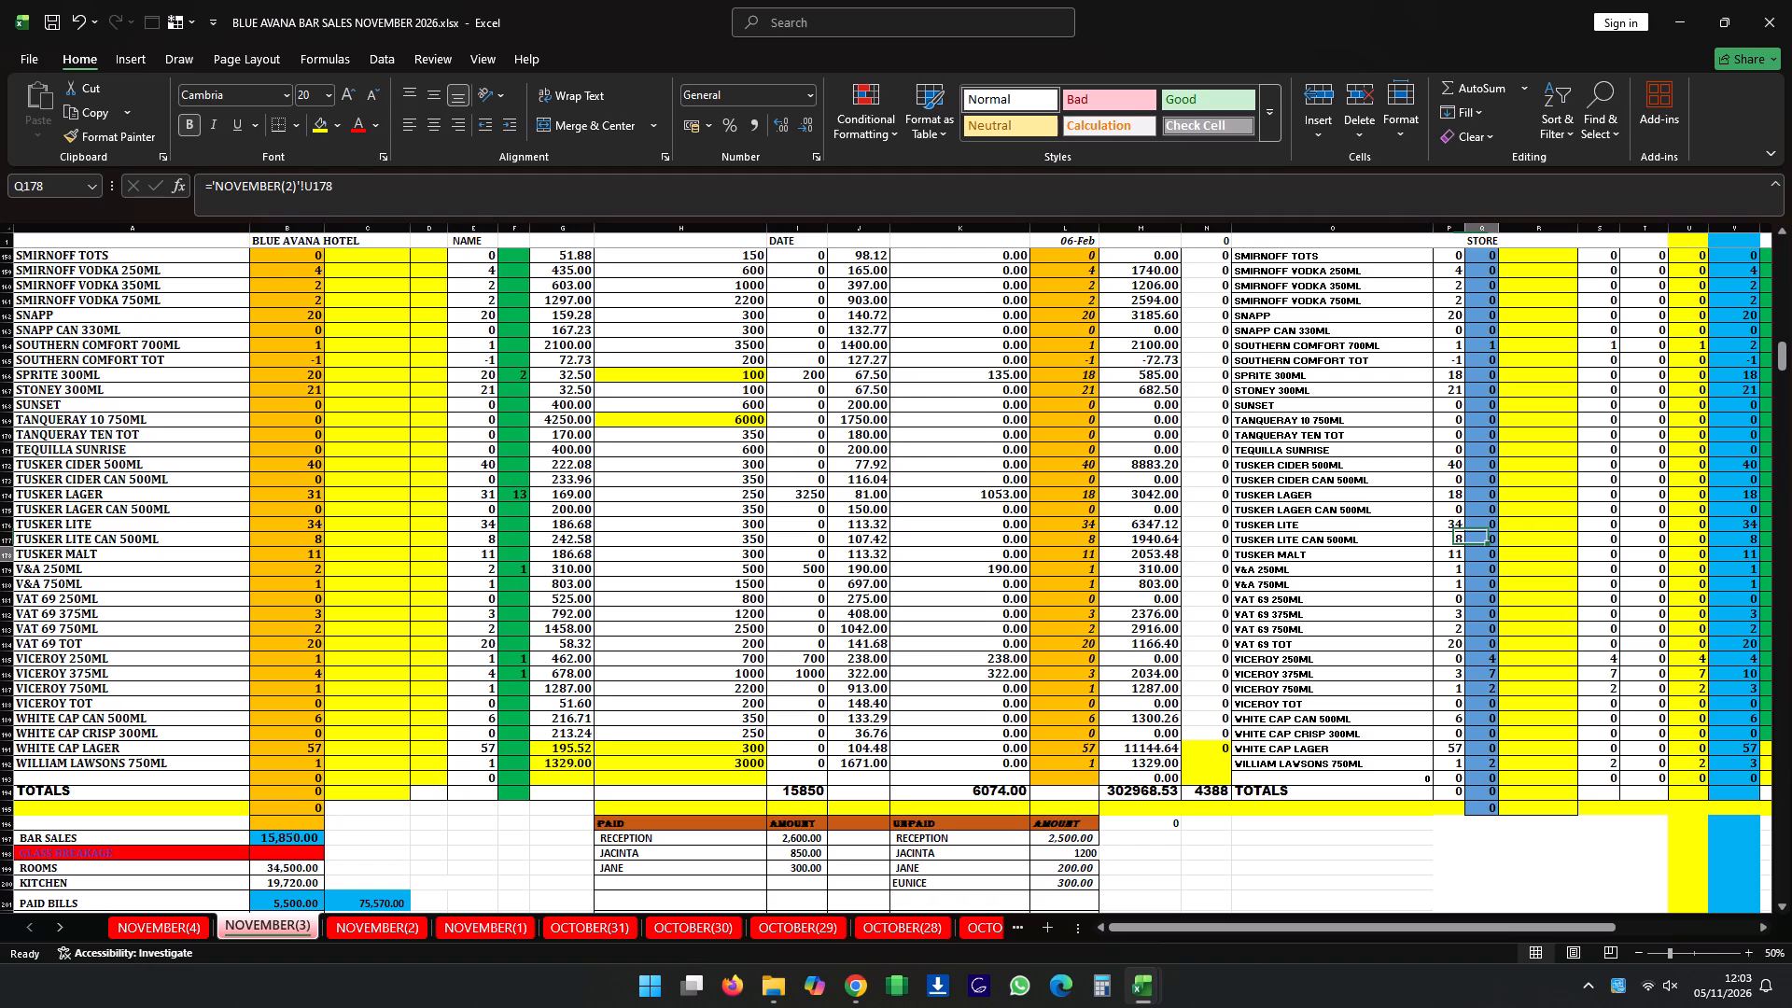
left_click(383, 928)
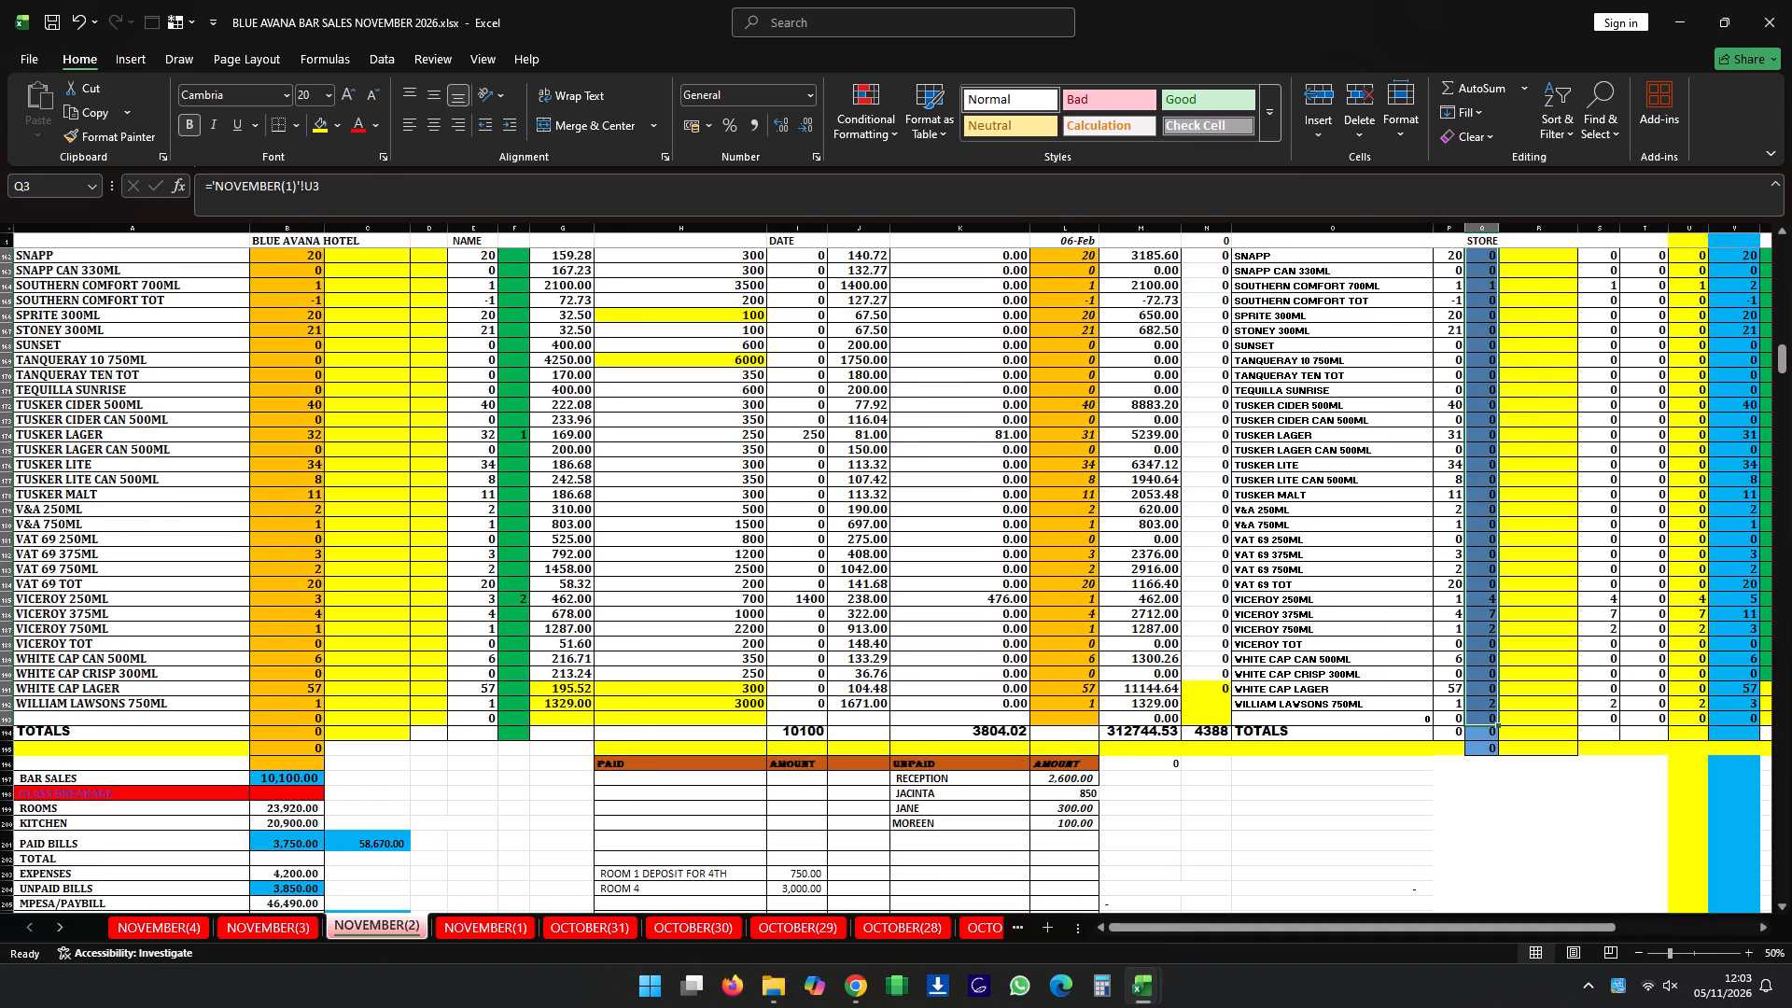
On NOVEMBER(1), enter 1 in columns C and D for SOUTHERN COMFORT 700ML and -23 in column D for SOUTHERN COMFORT TOT.
left_click(502, 933)
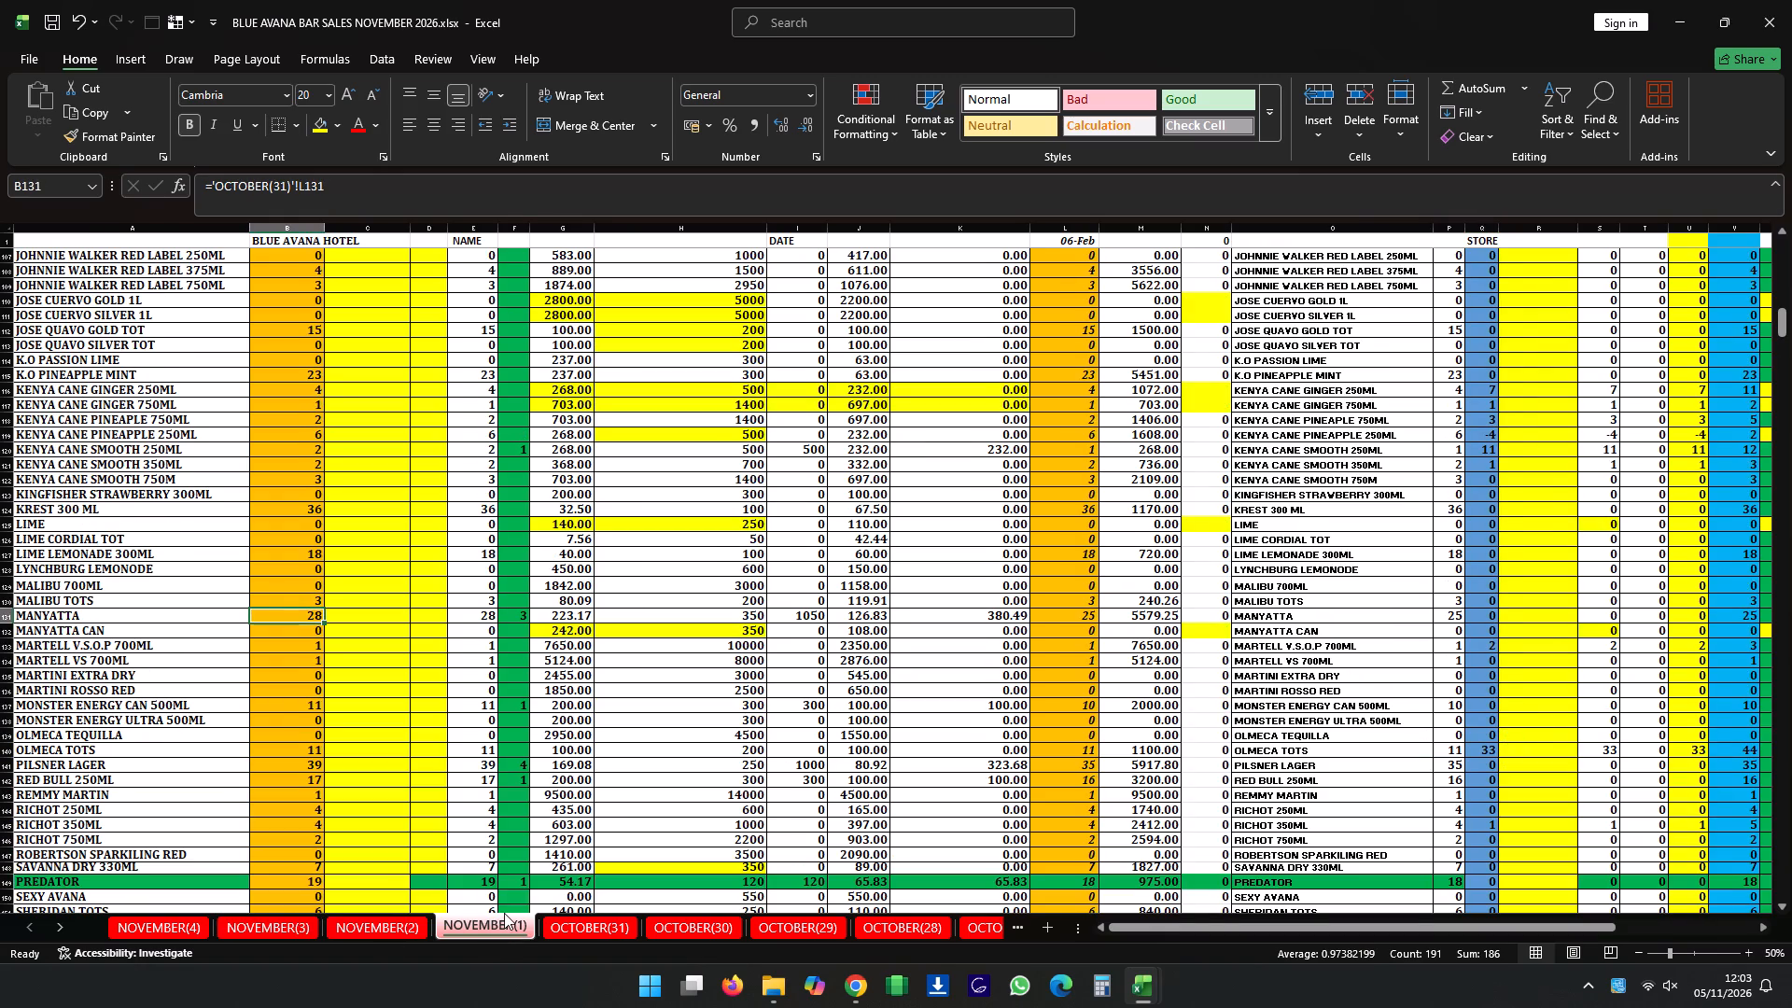
scroll(372, 721, "down", 4)
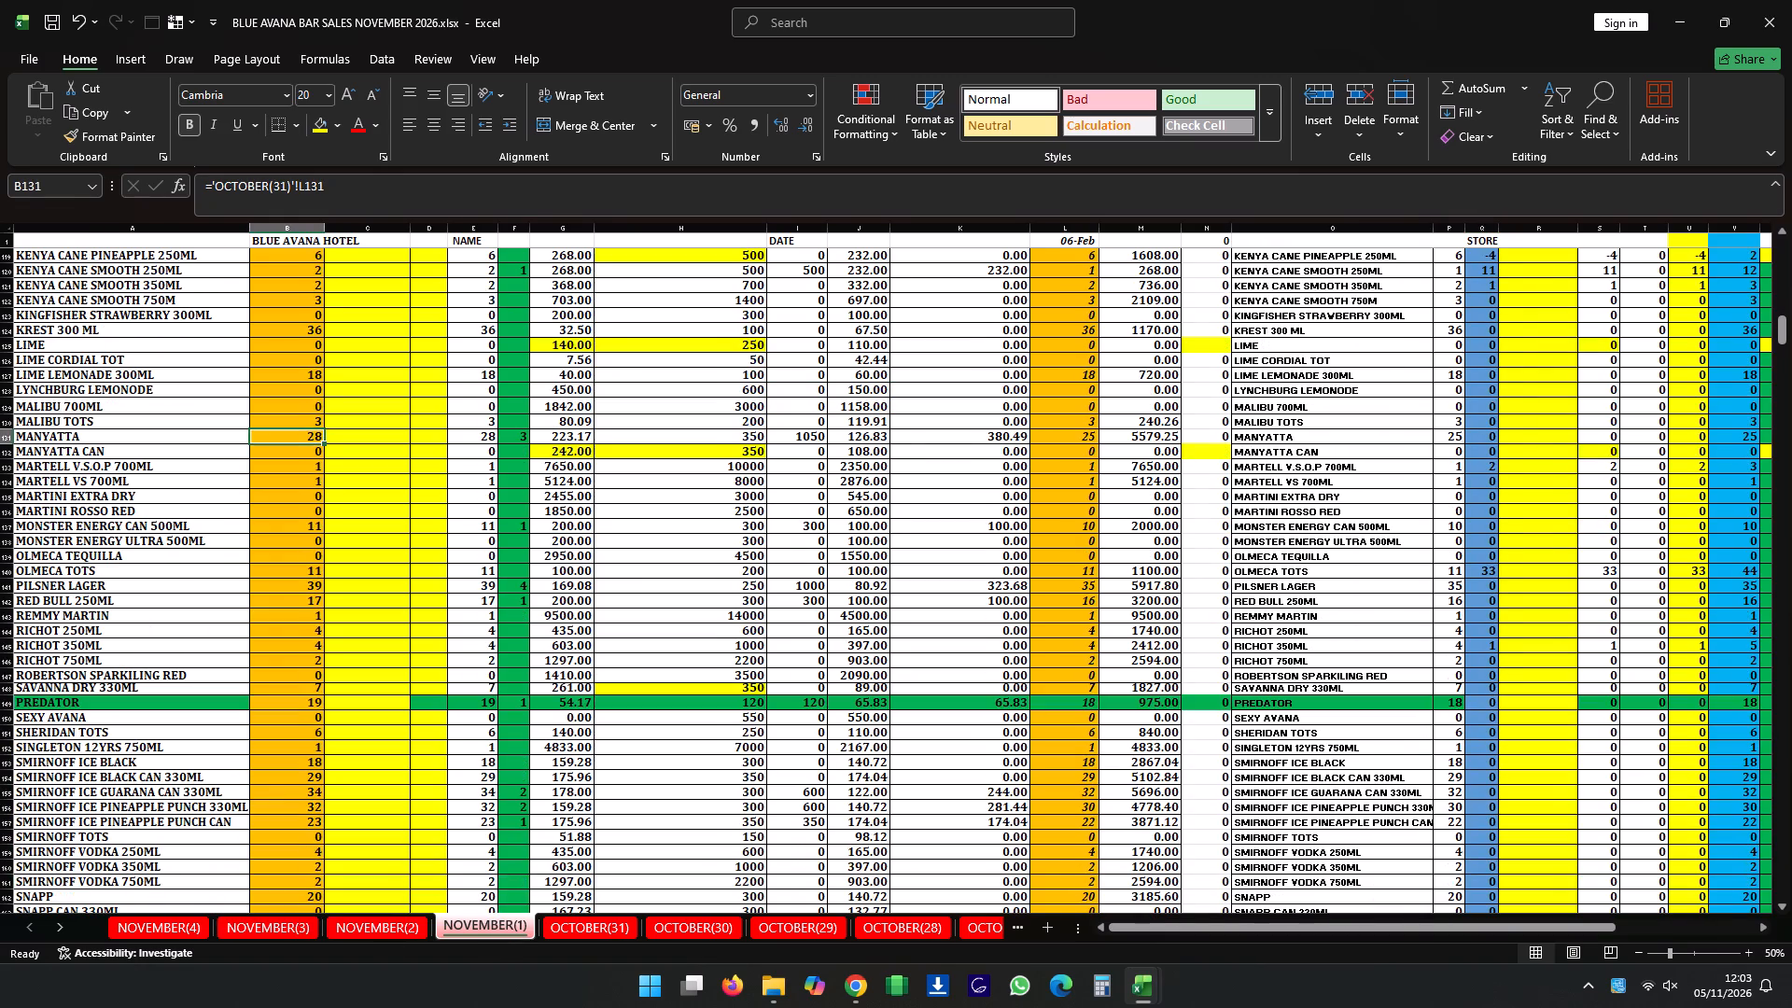
scroll(372, 721, "down", 5)
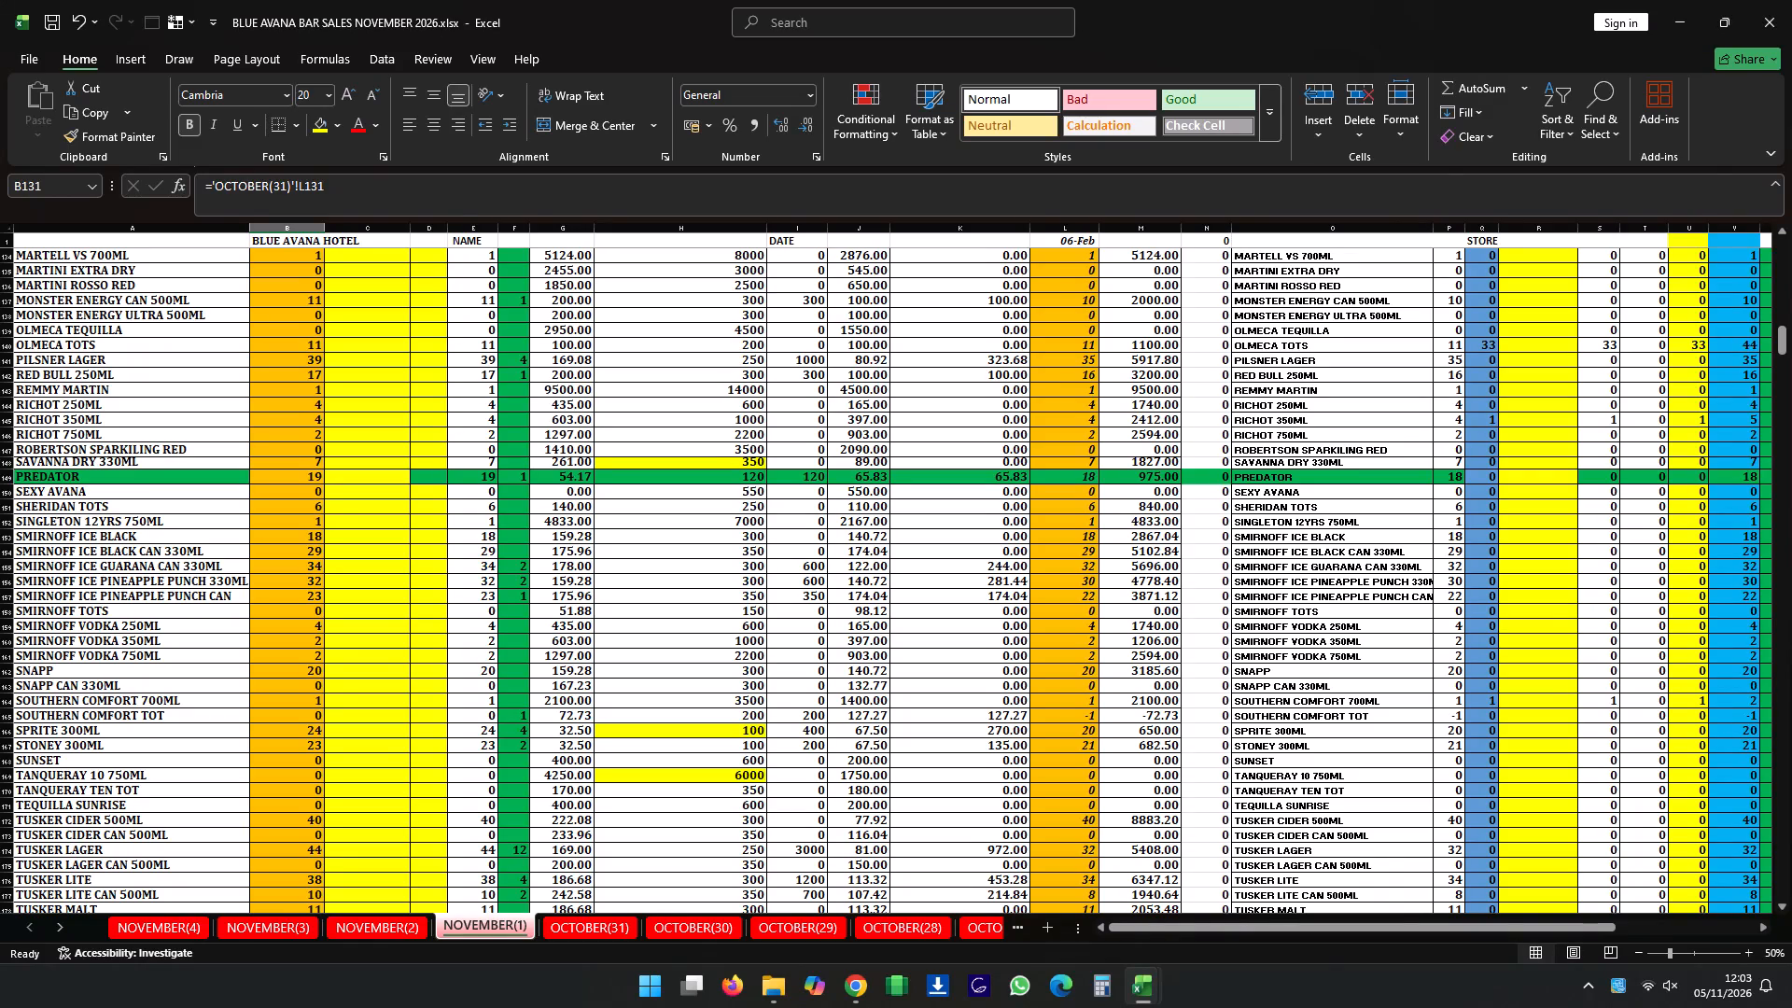
left_click(360, 698)
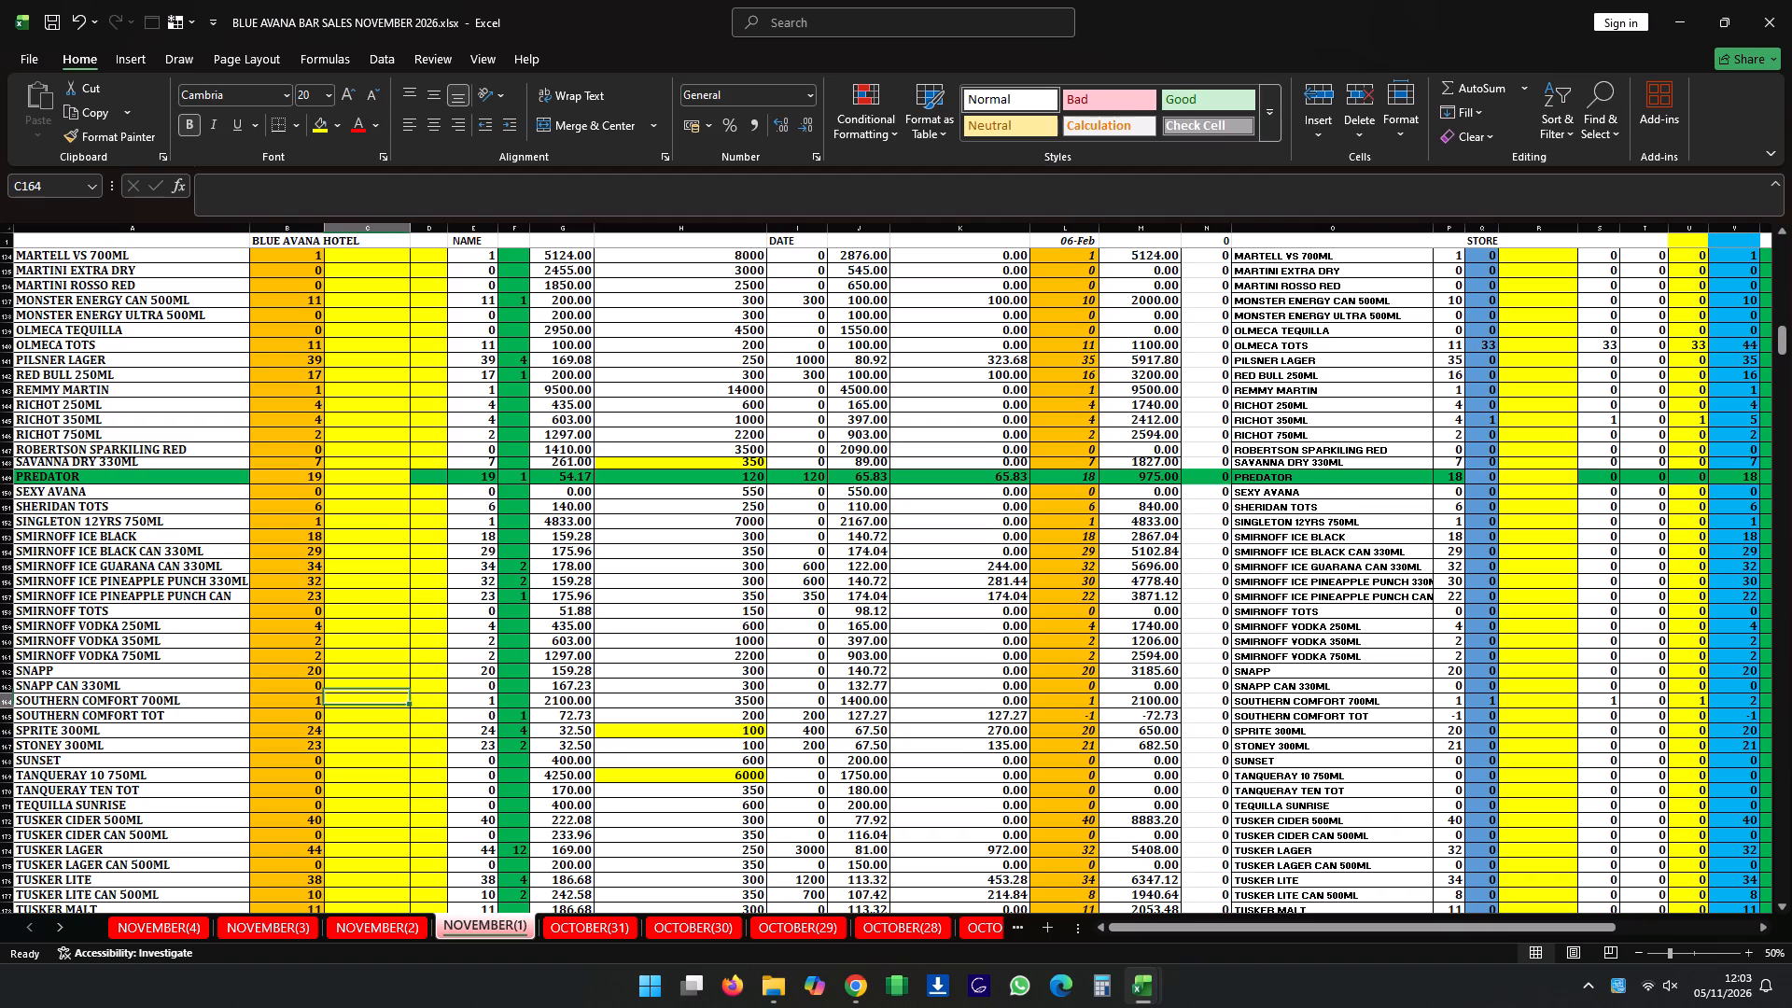
key("1")
key("Right")
key("1")
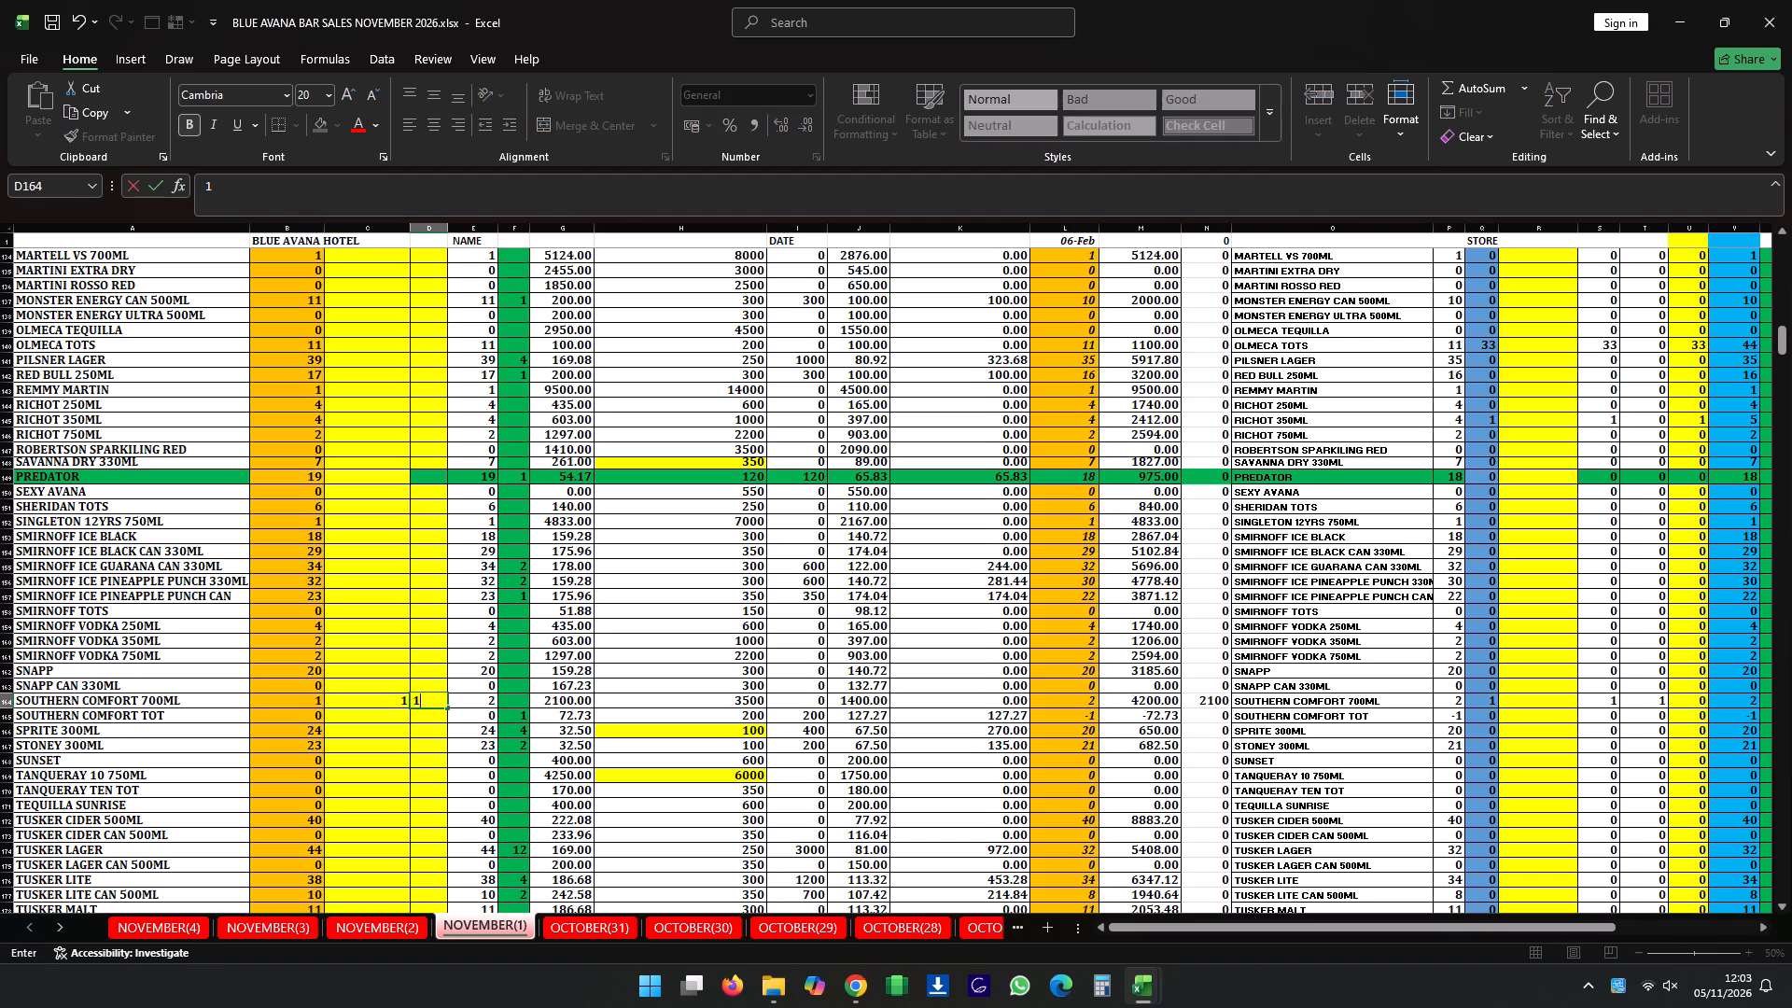
key("Down")
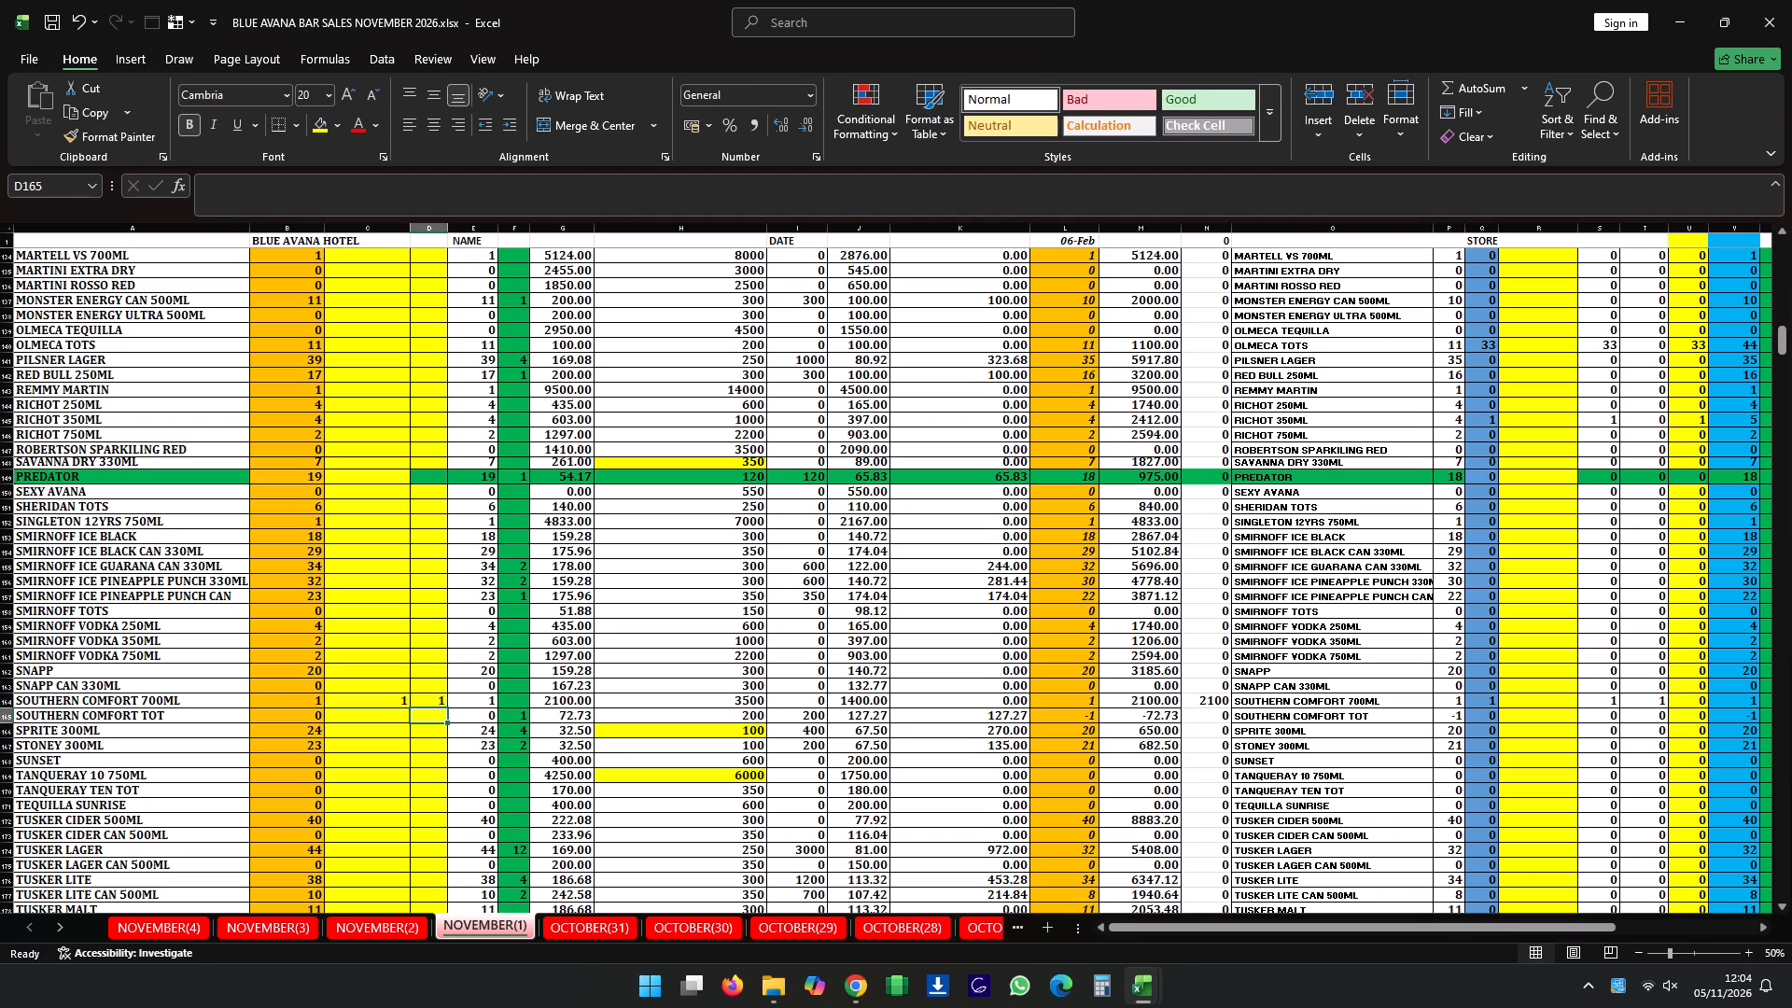
type("-23")
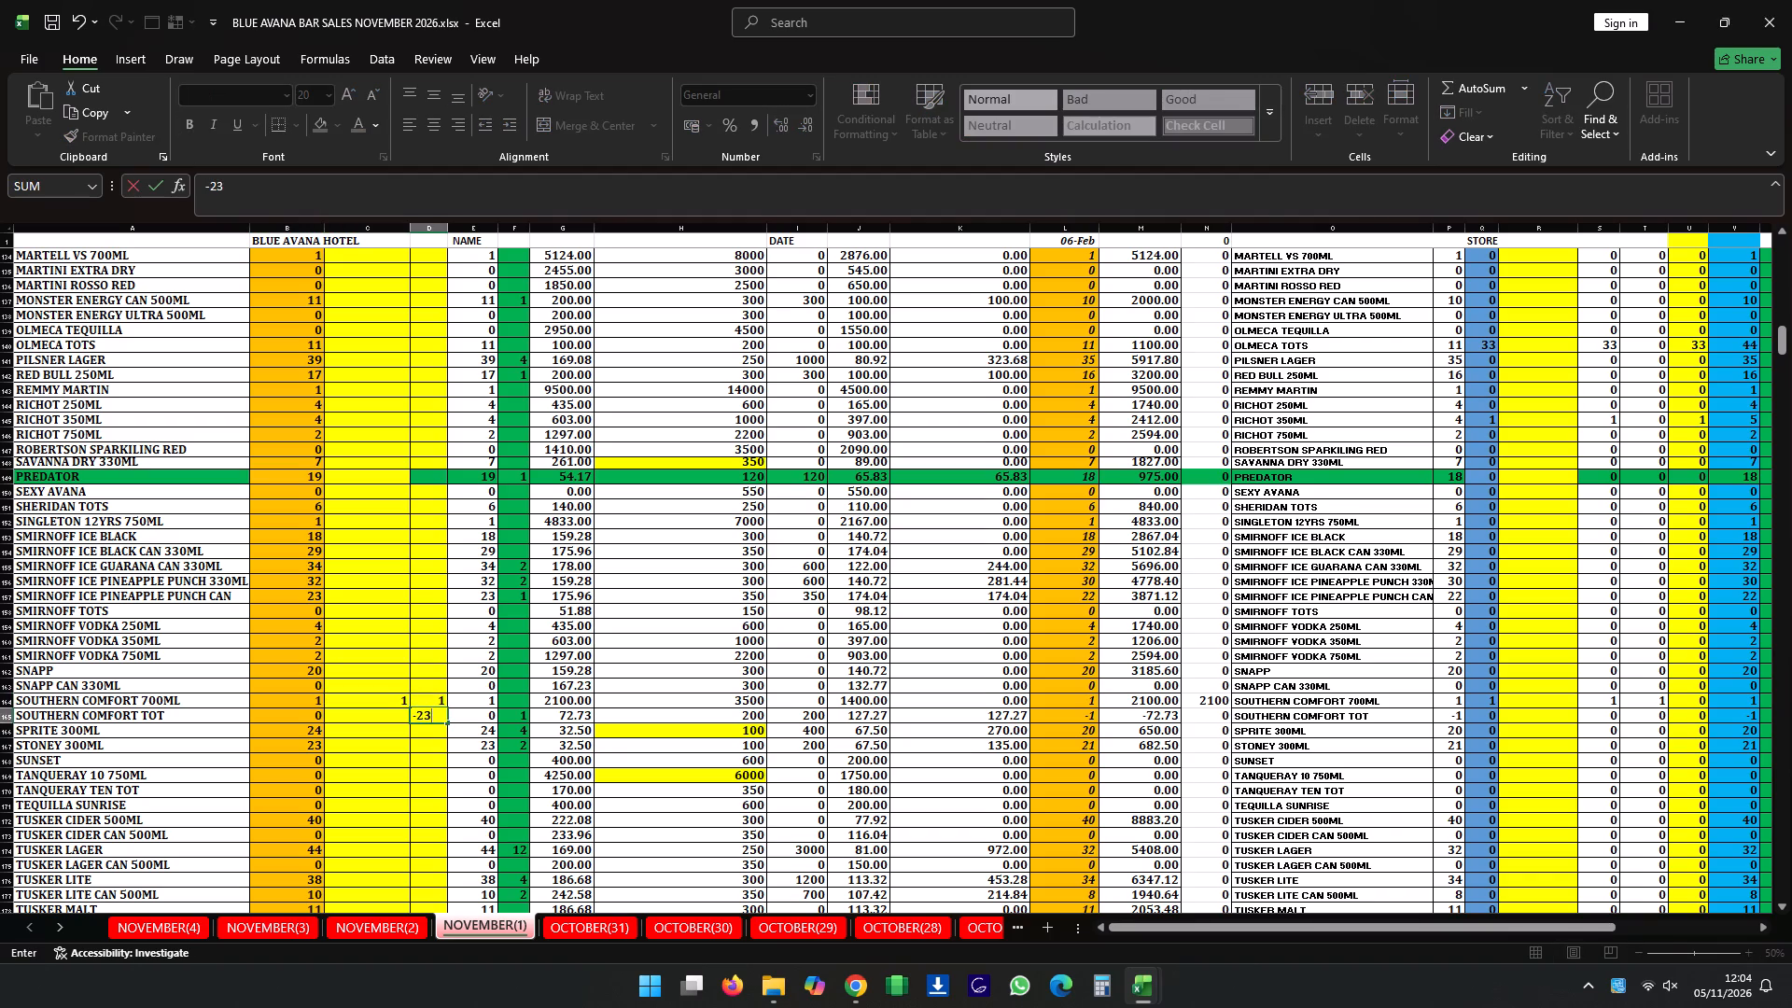
key("Return")
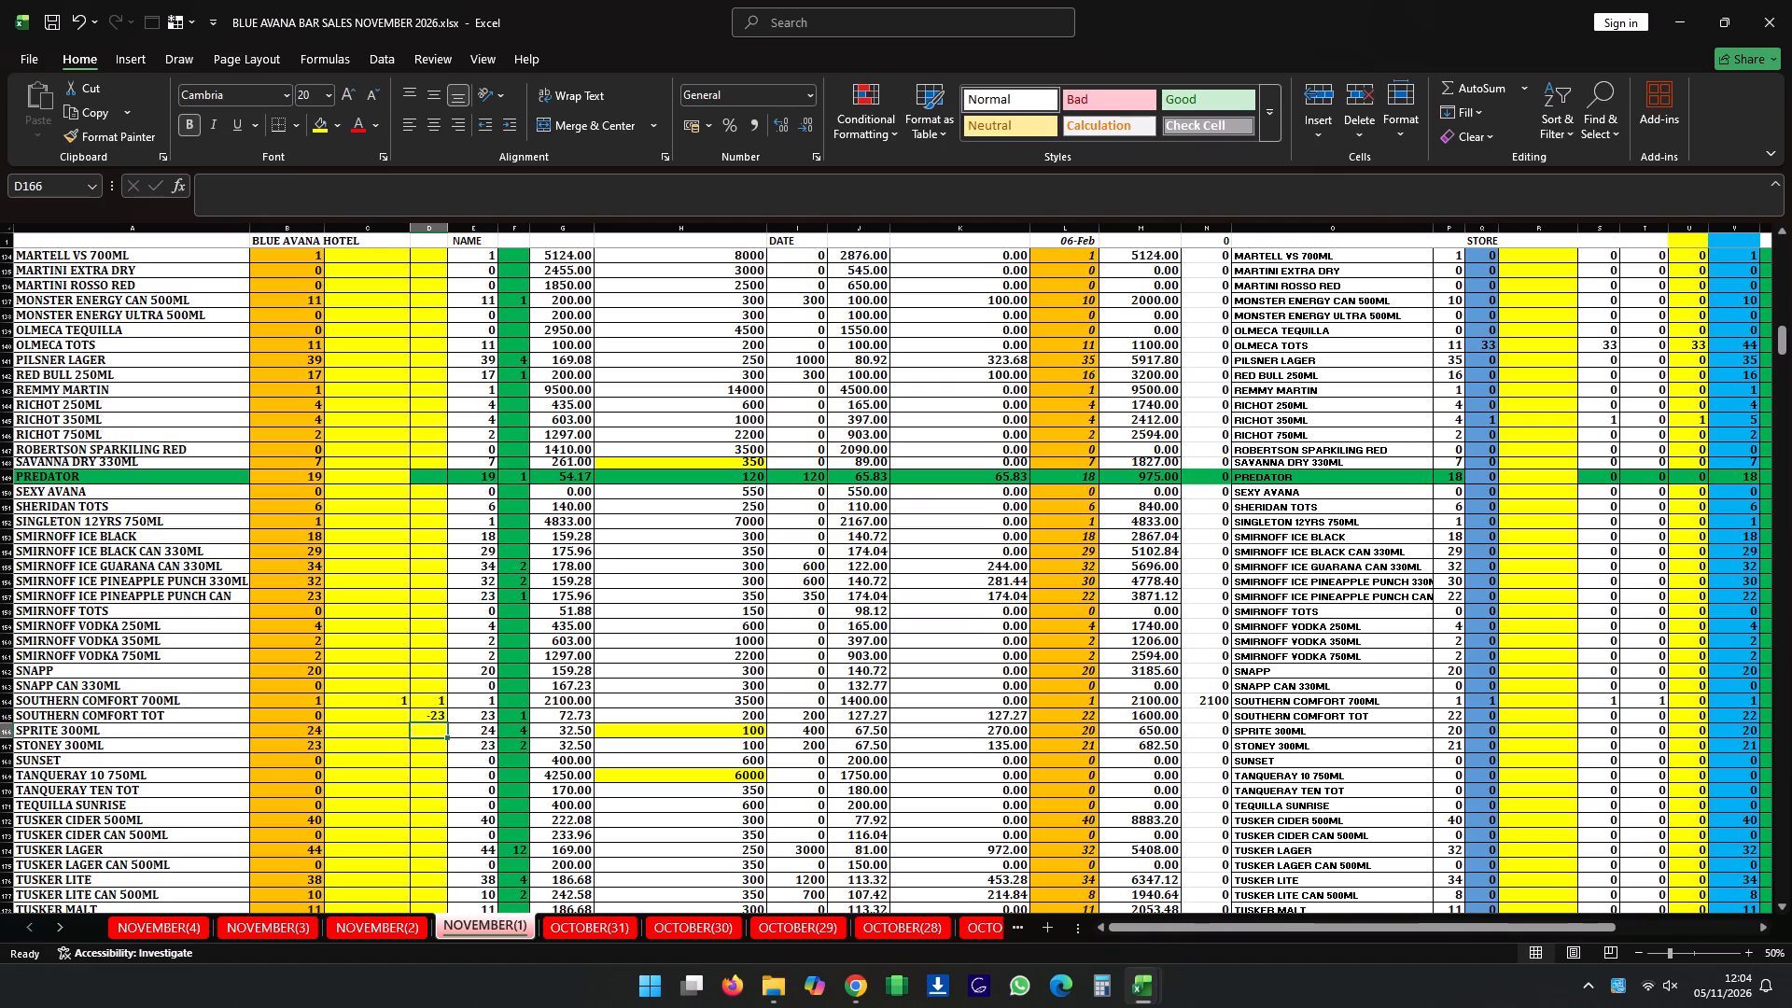
Return to NOVEMBER(4) and check the stock and sales rows down to TOTALS, going back up to the first item.
left_click(124, 938)
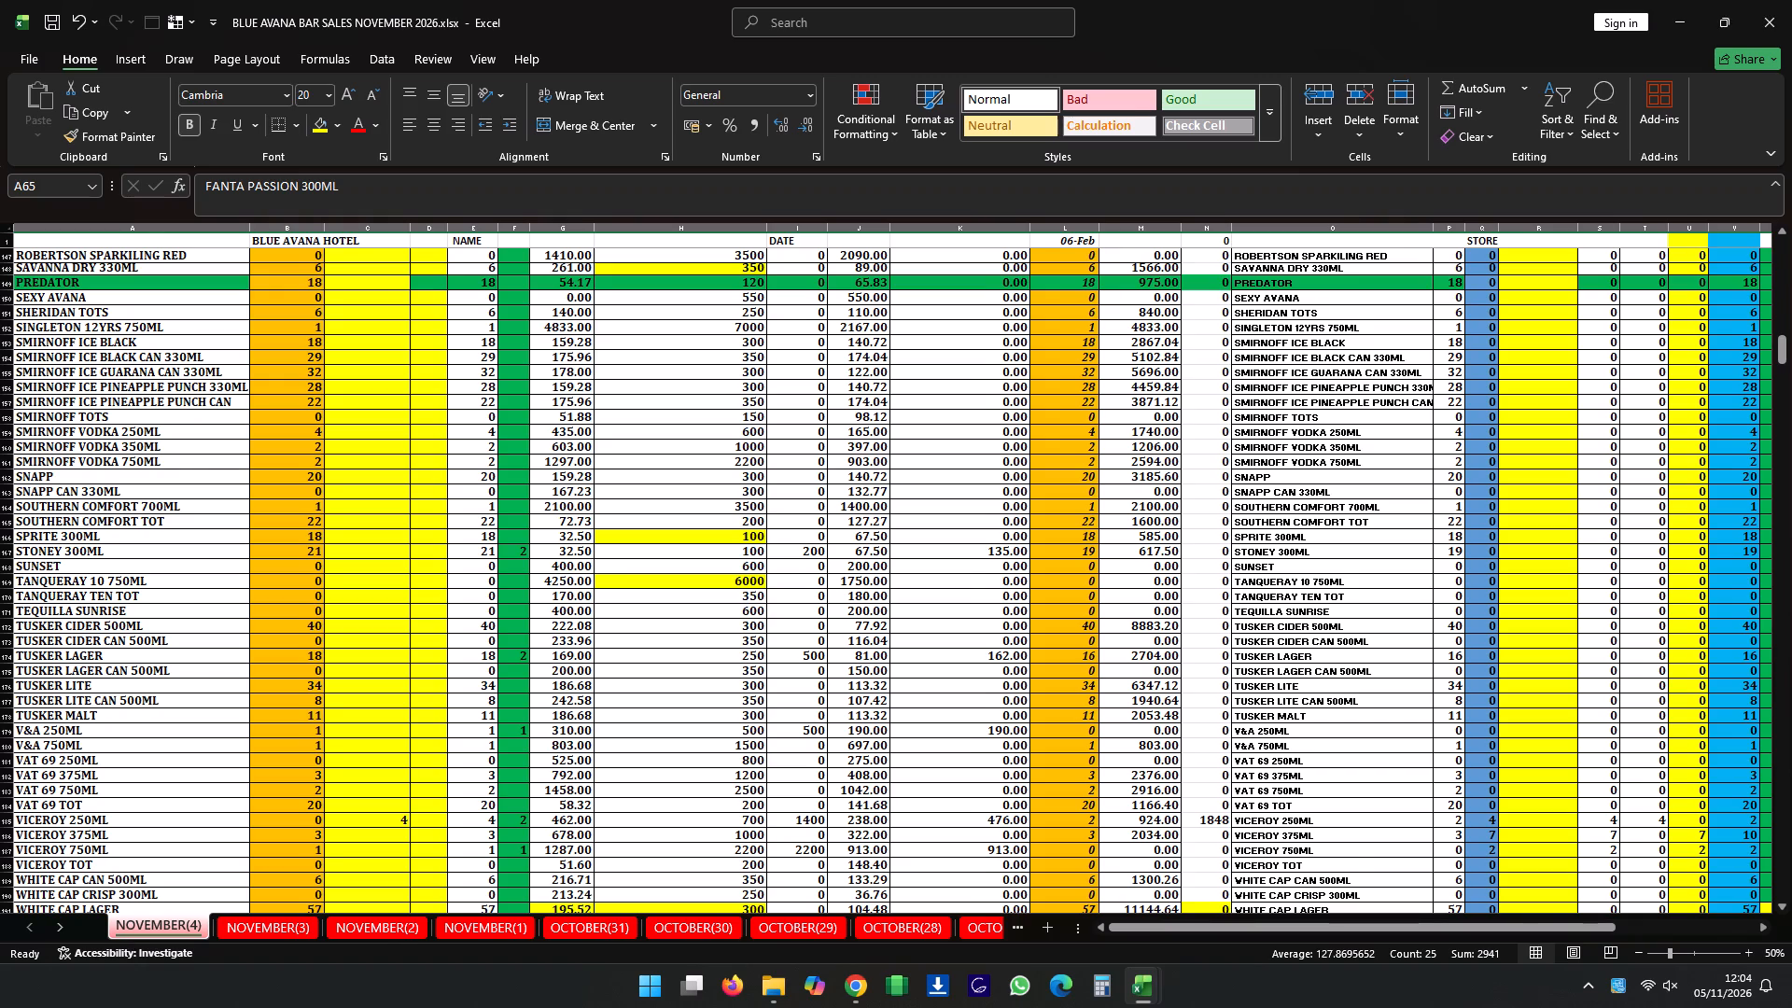
scroll(281, 834, "down", 2)
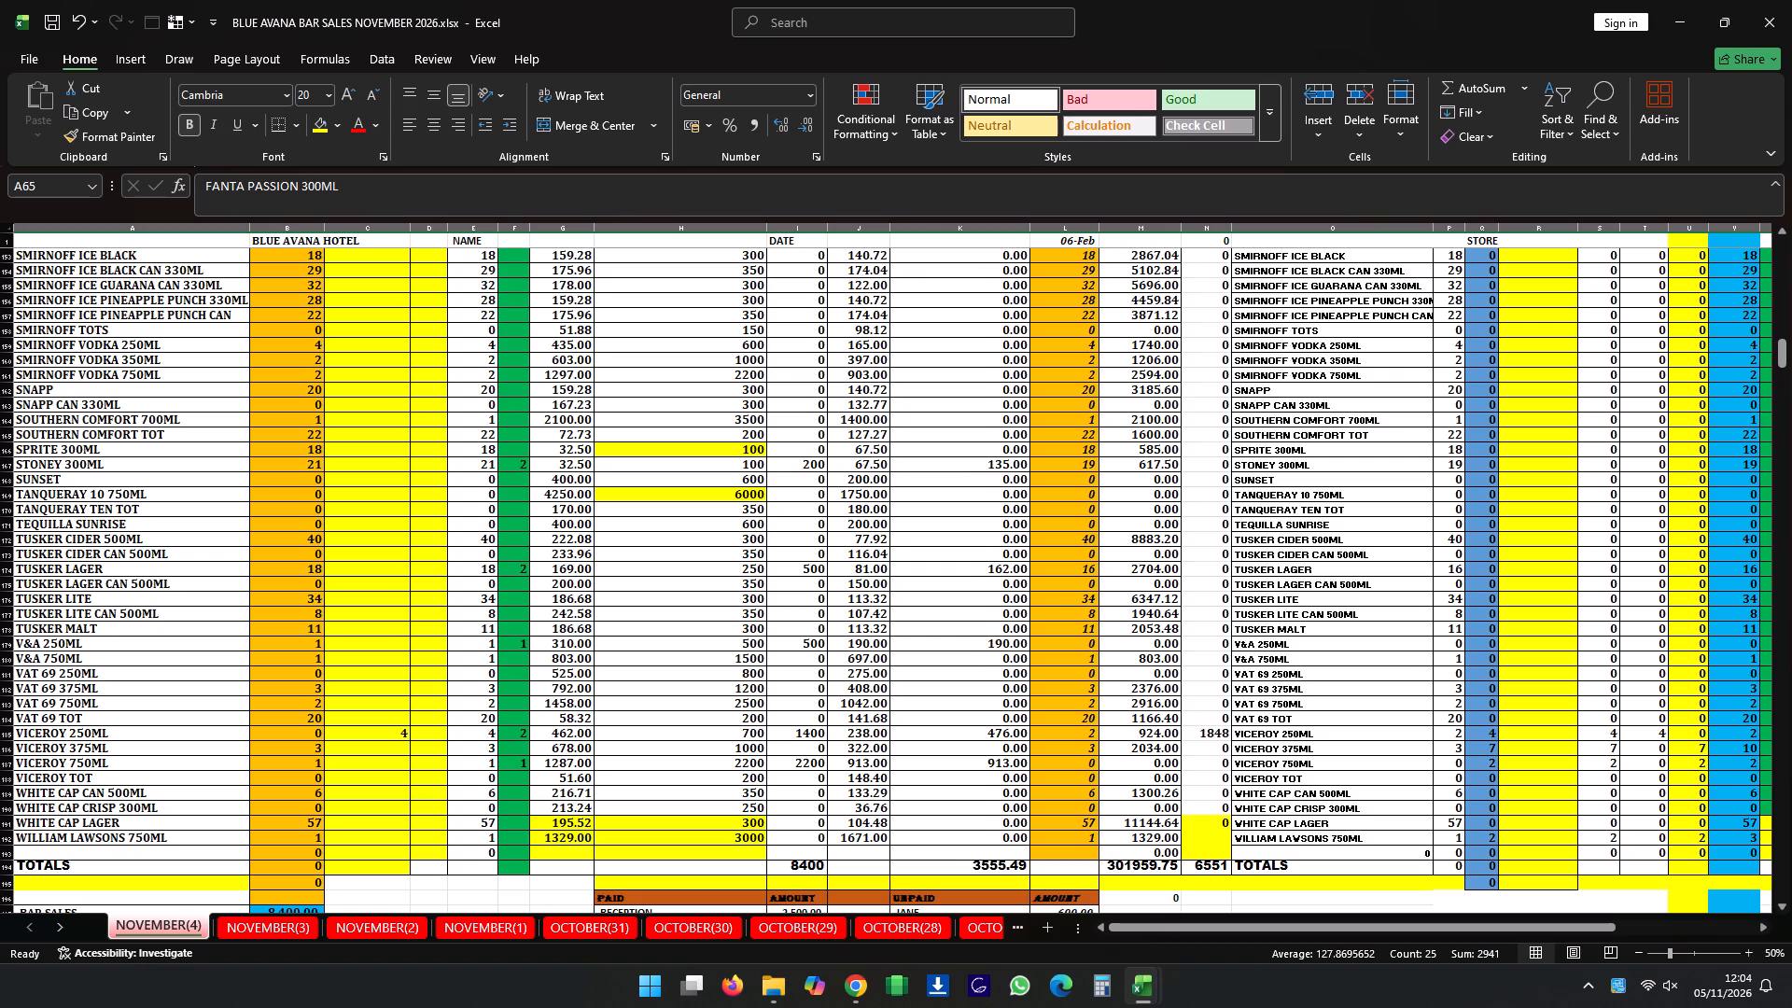
scroll(1308, 568, "up", 5)
scroll(1308, 561, "up", 18)
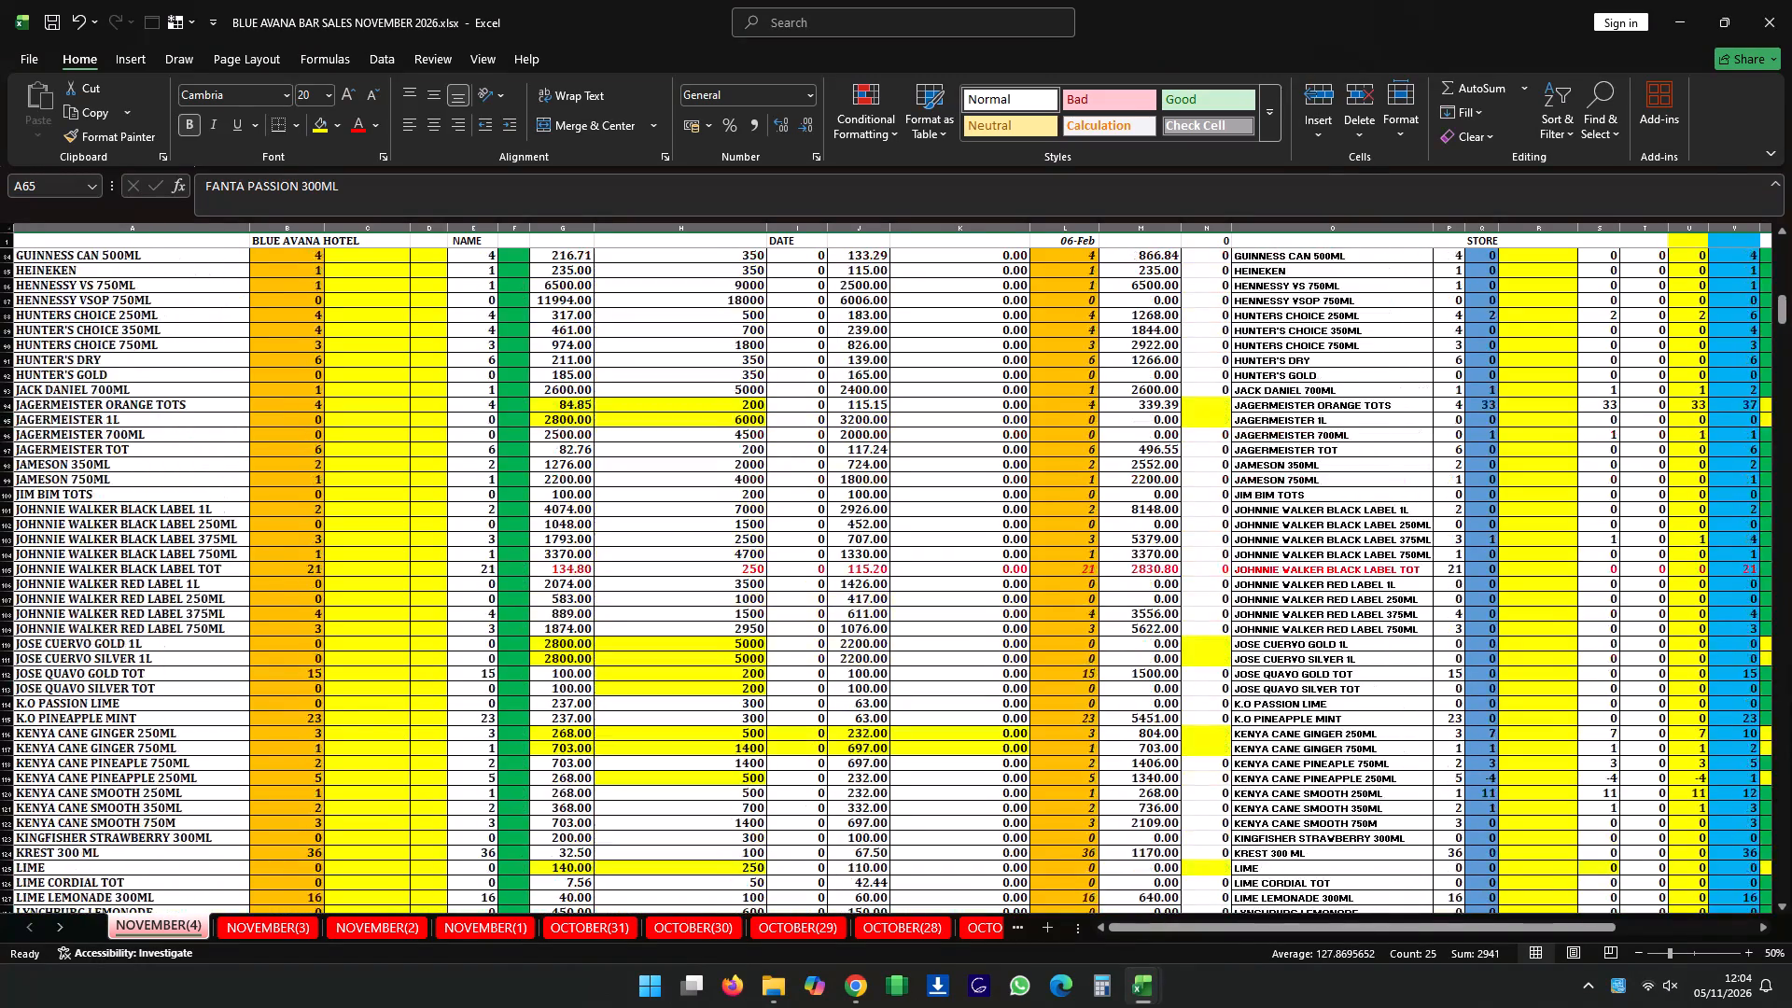
scroll(1346, 562, "up", 20)
scroll(1346, 562, "up", 15)
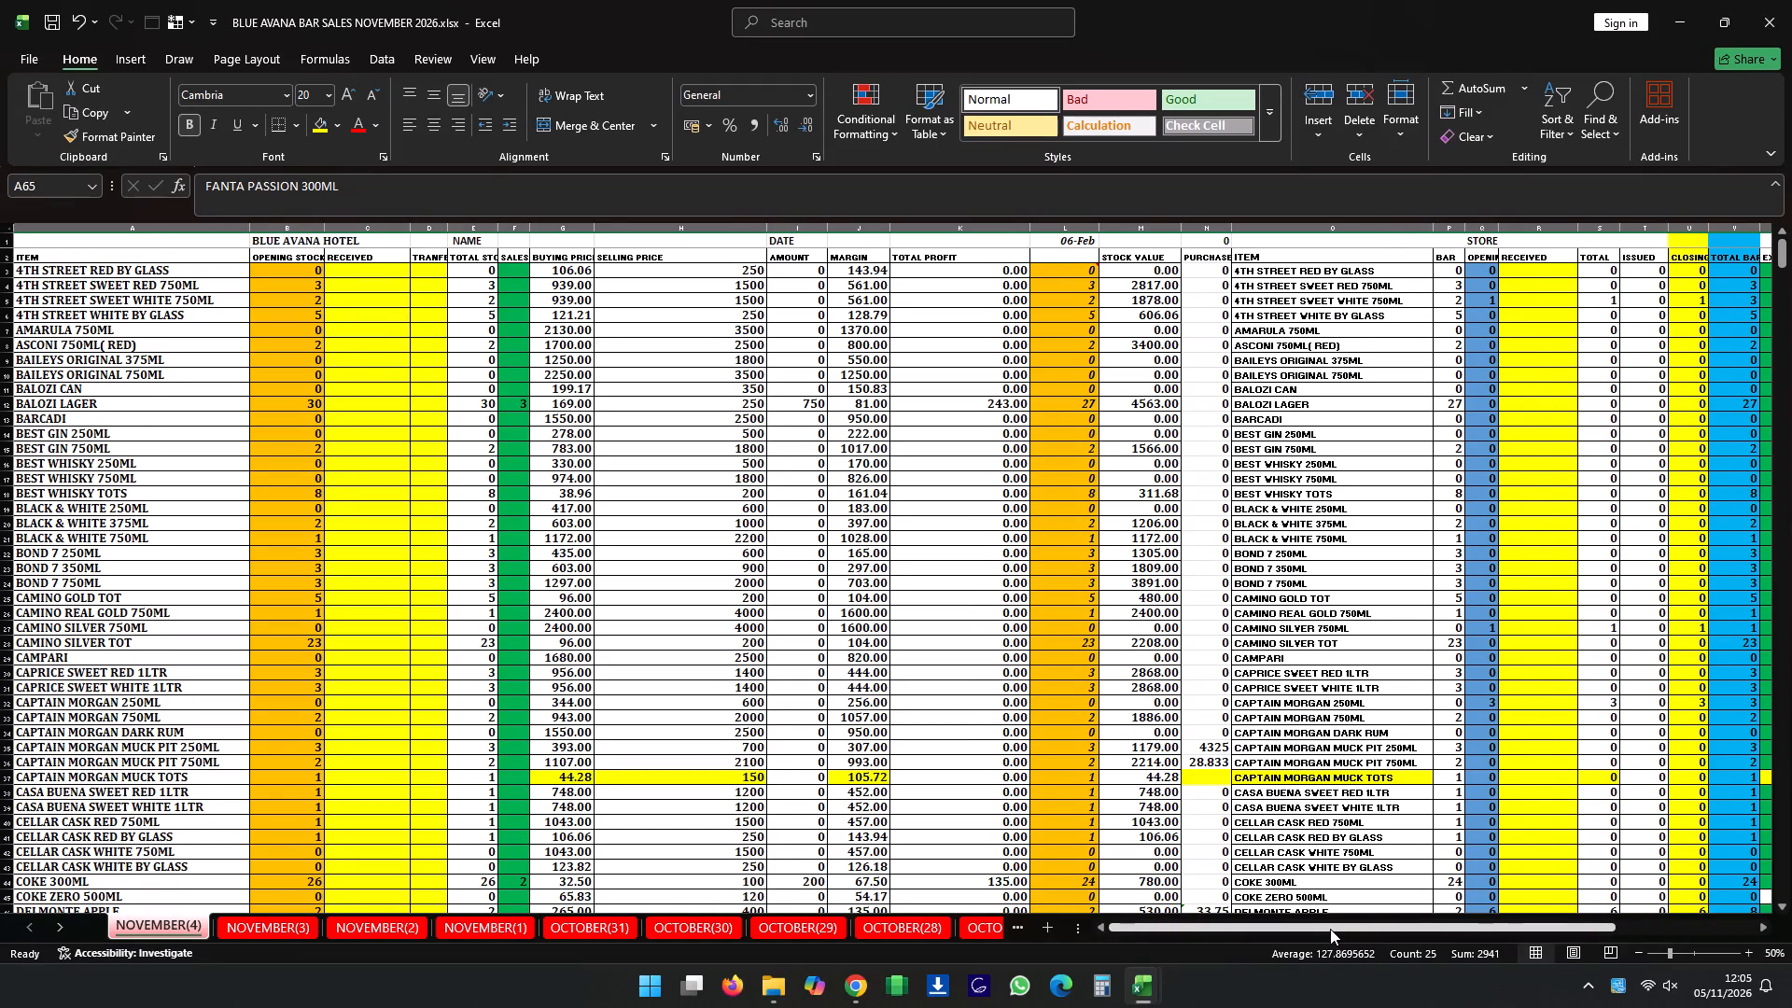
Check the combined bar and store totals in column V from 4TH STREET SWEET RED 750ML down to BEST WHISKY TOTS.
left_click_drag(1330, 929, 1348, 923)
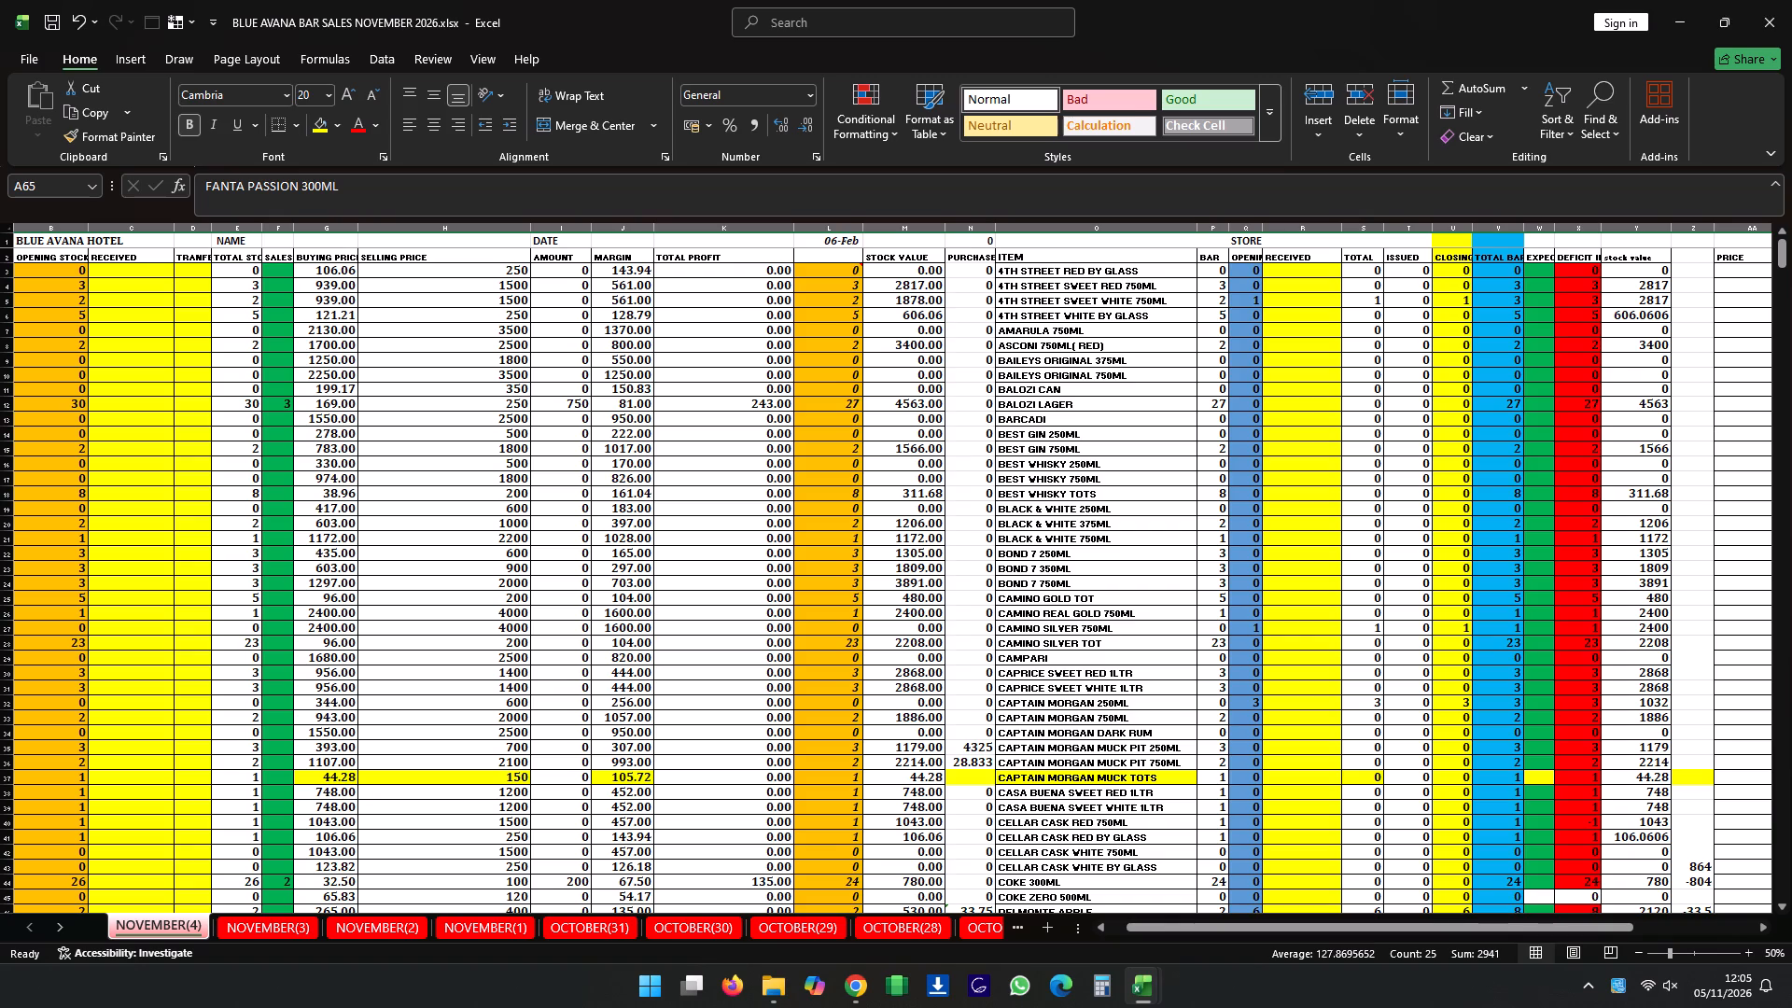
left_click(1491, 286)
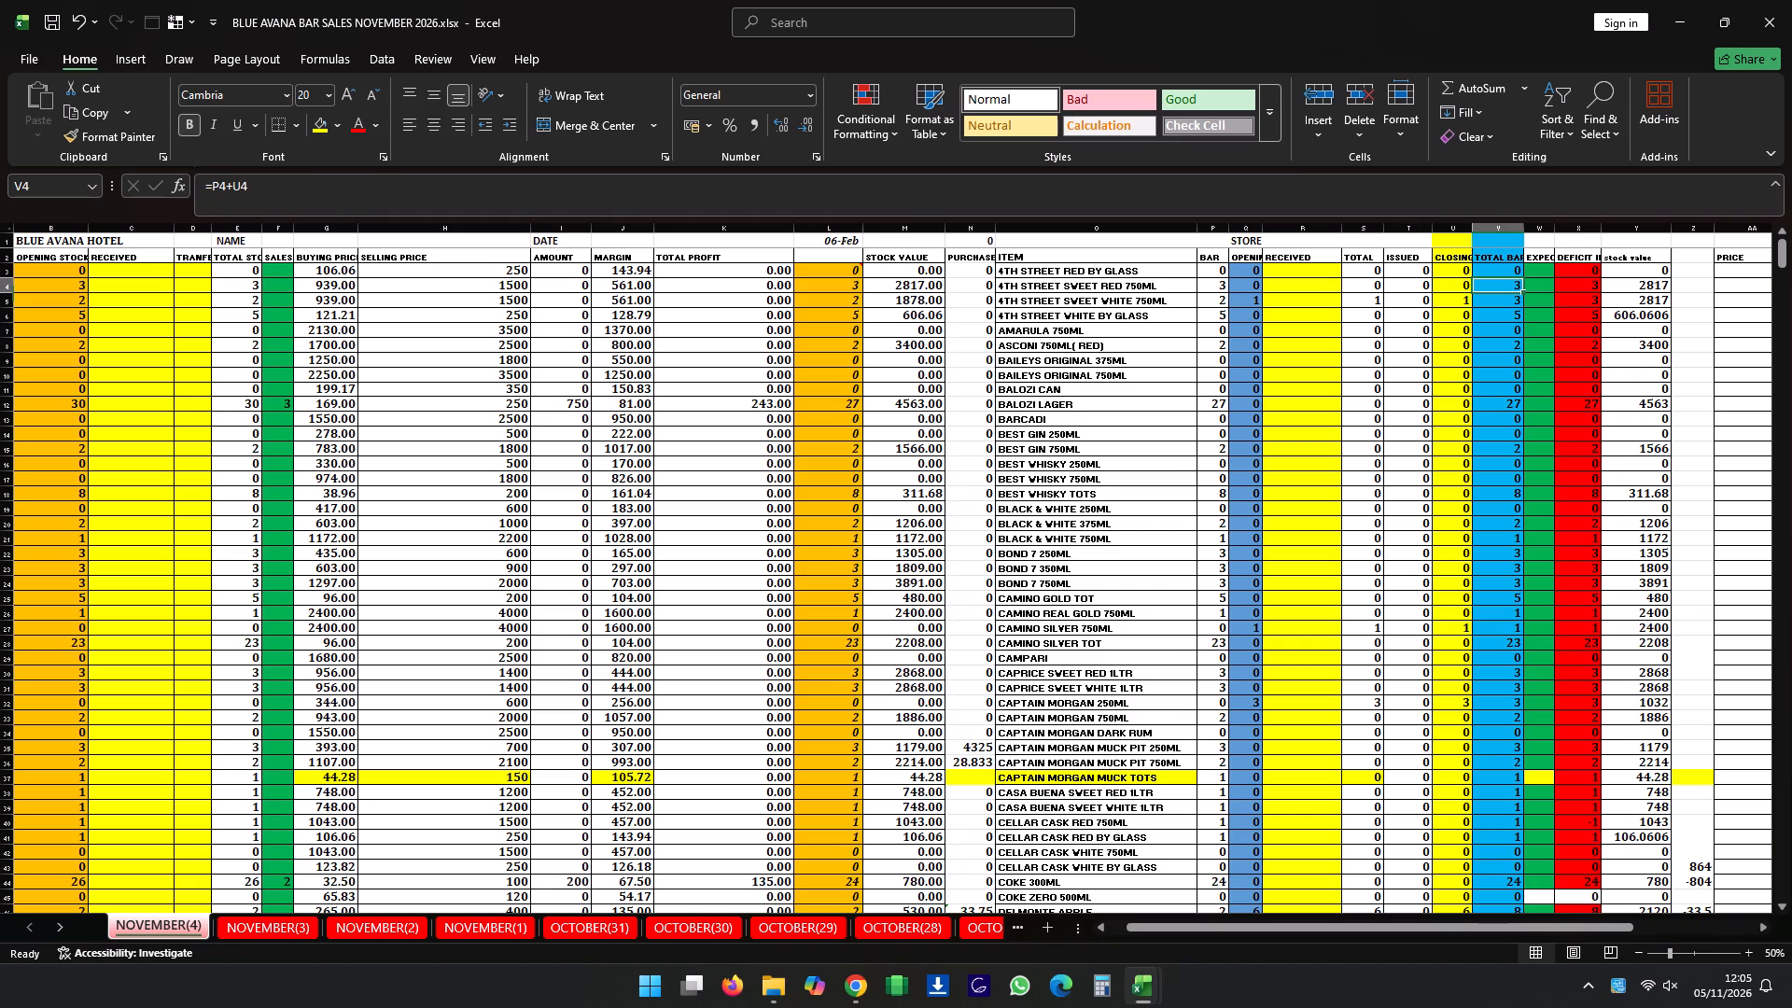
key("Down")
key("Down")
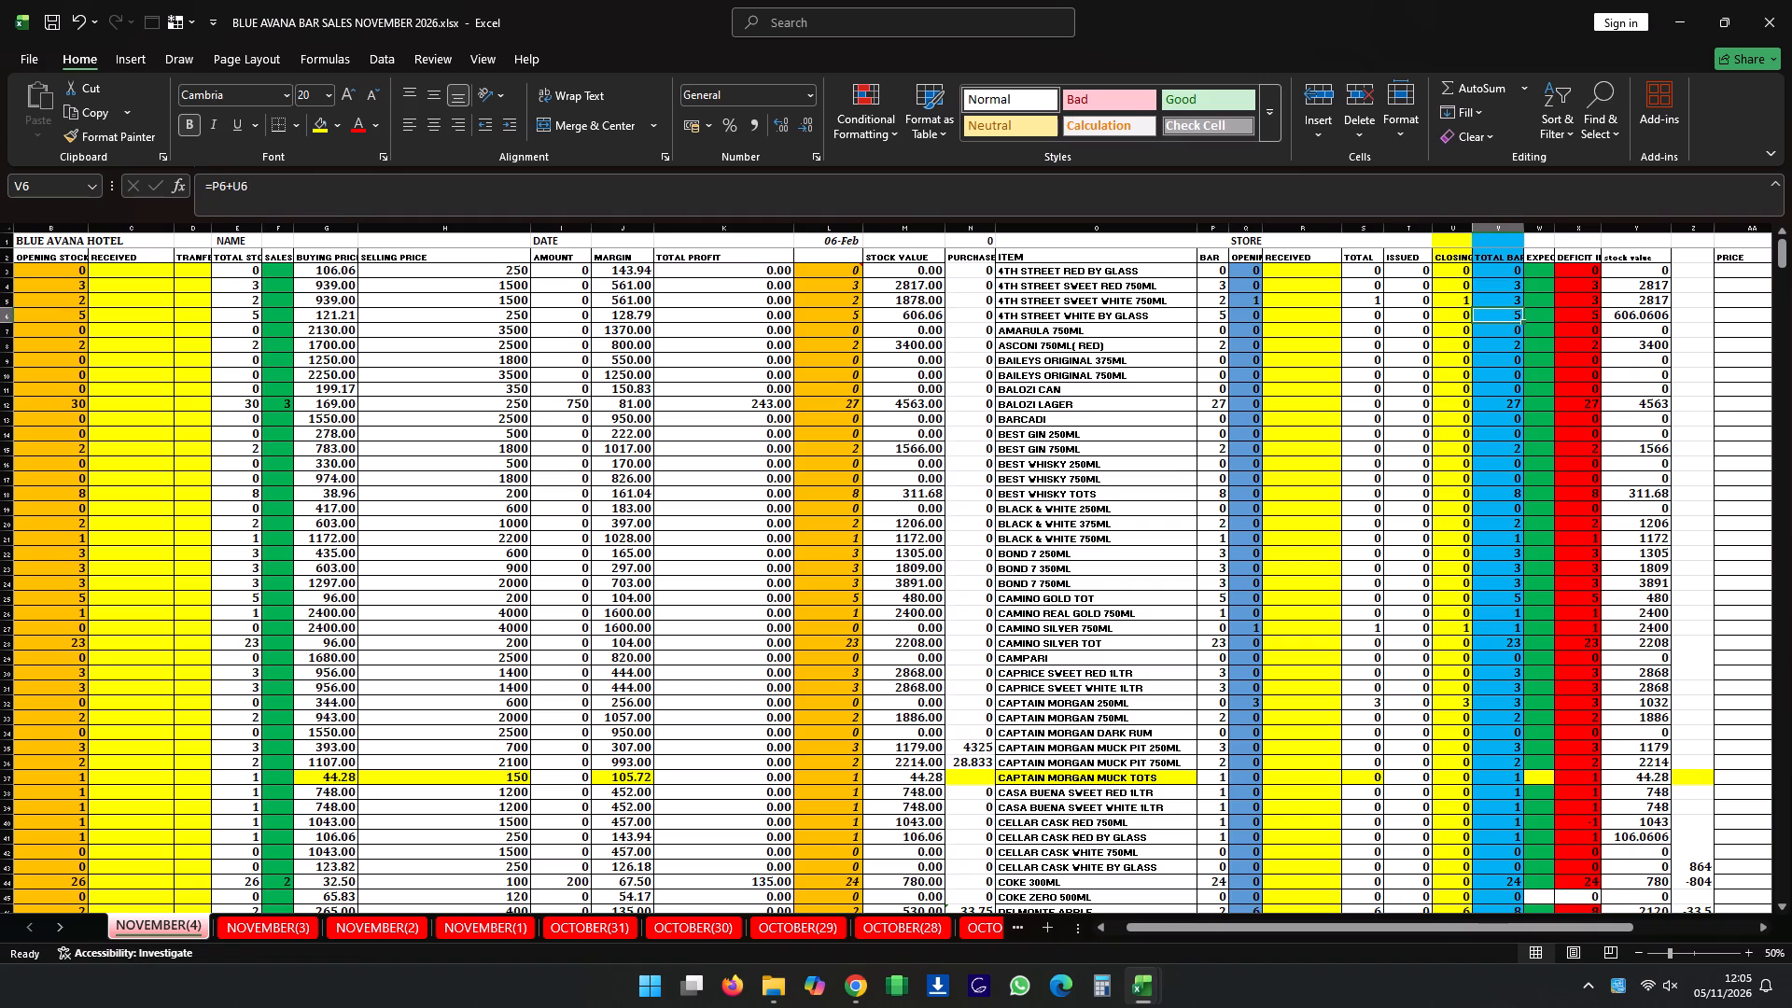
key("Down")
key("Down")
key("Down")
key("Down")
key("Down")
key("Down")
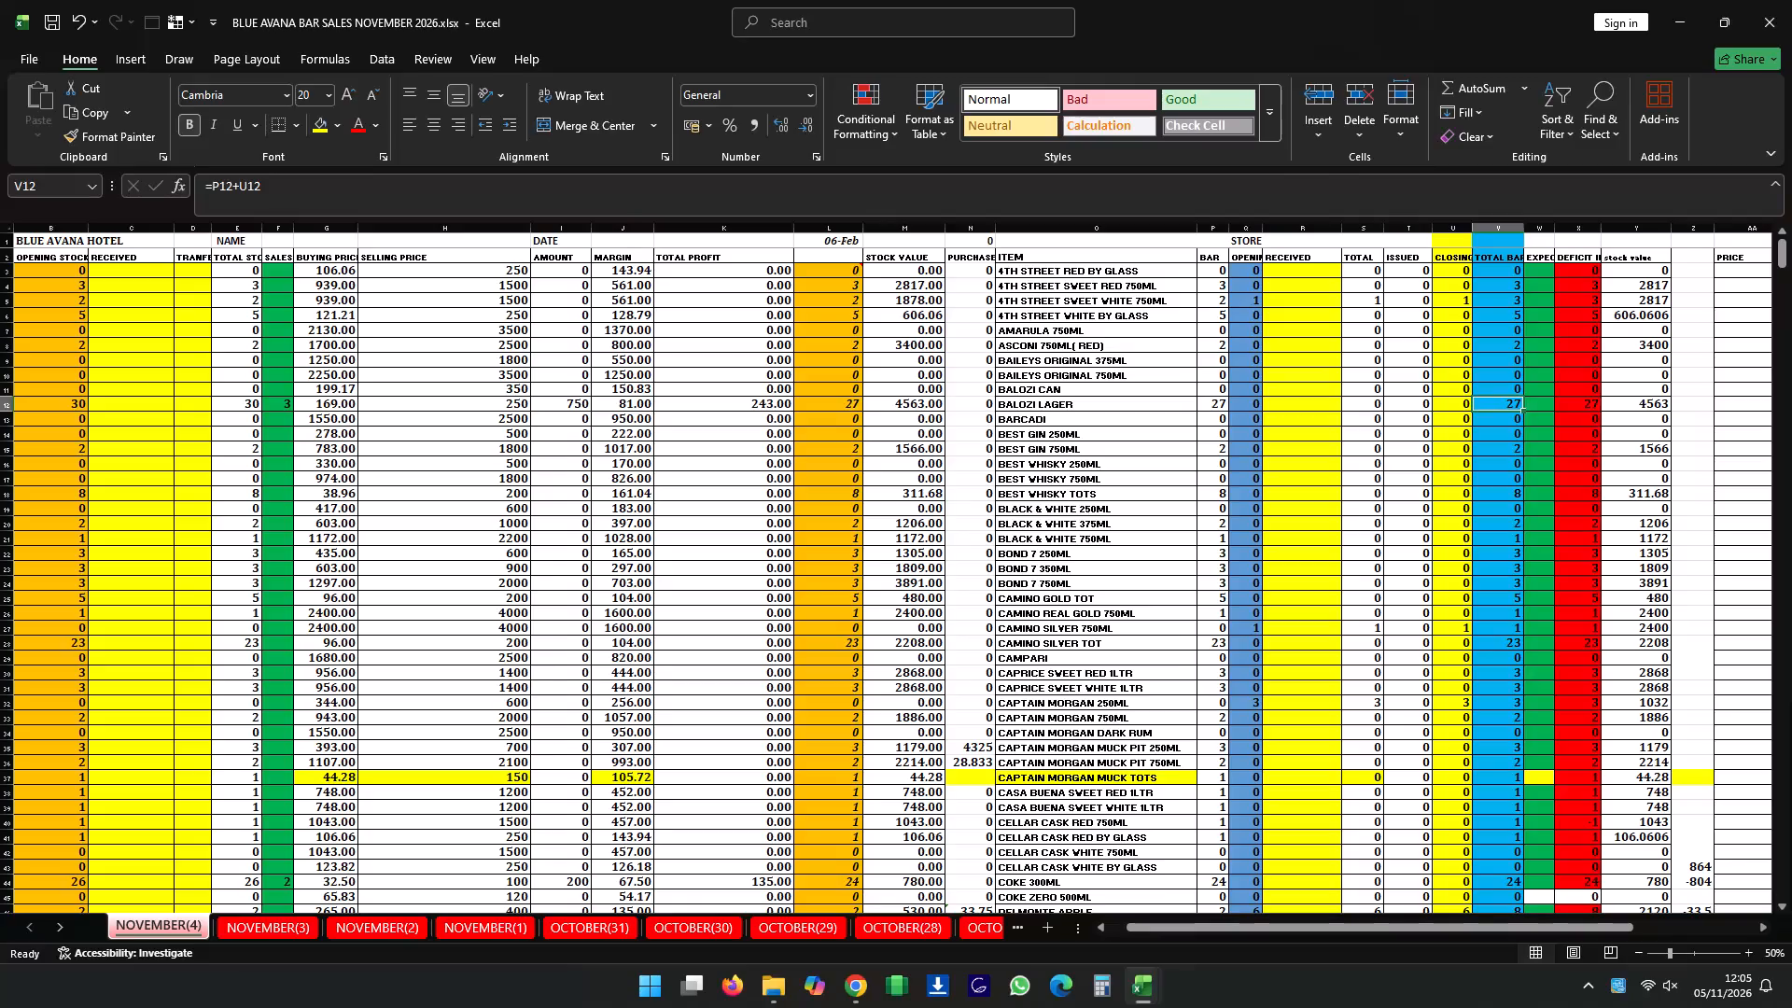
key("Down")
key("Down")
key("Down")
key("Down")
key("Down")
key("Down")
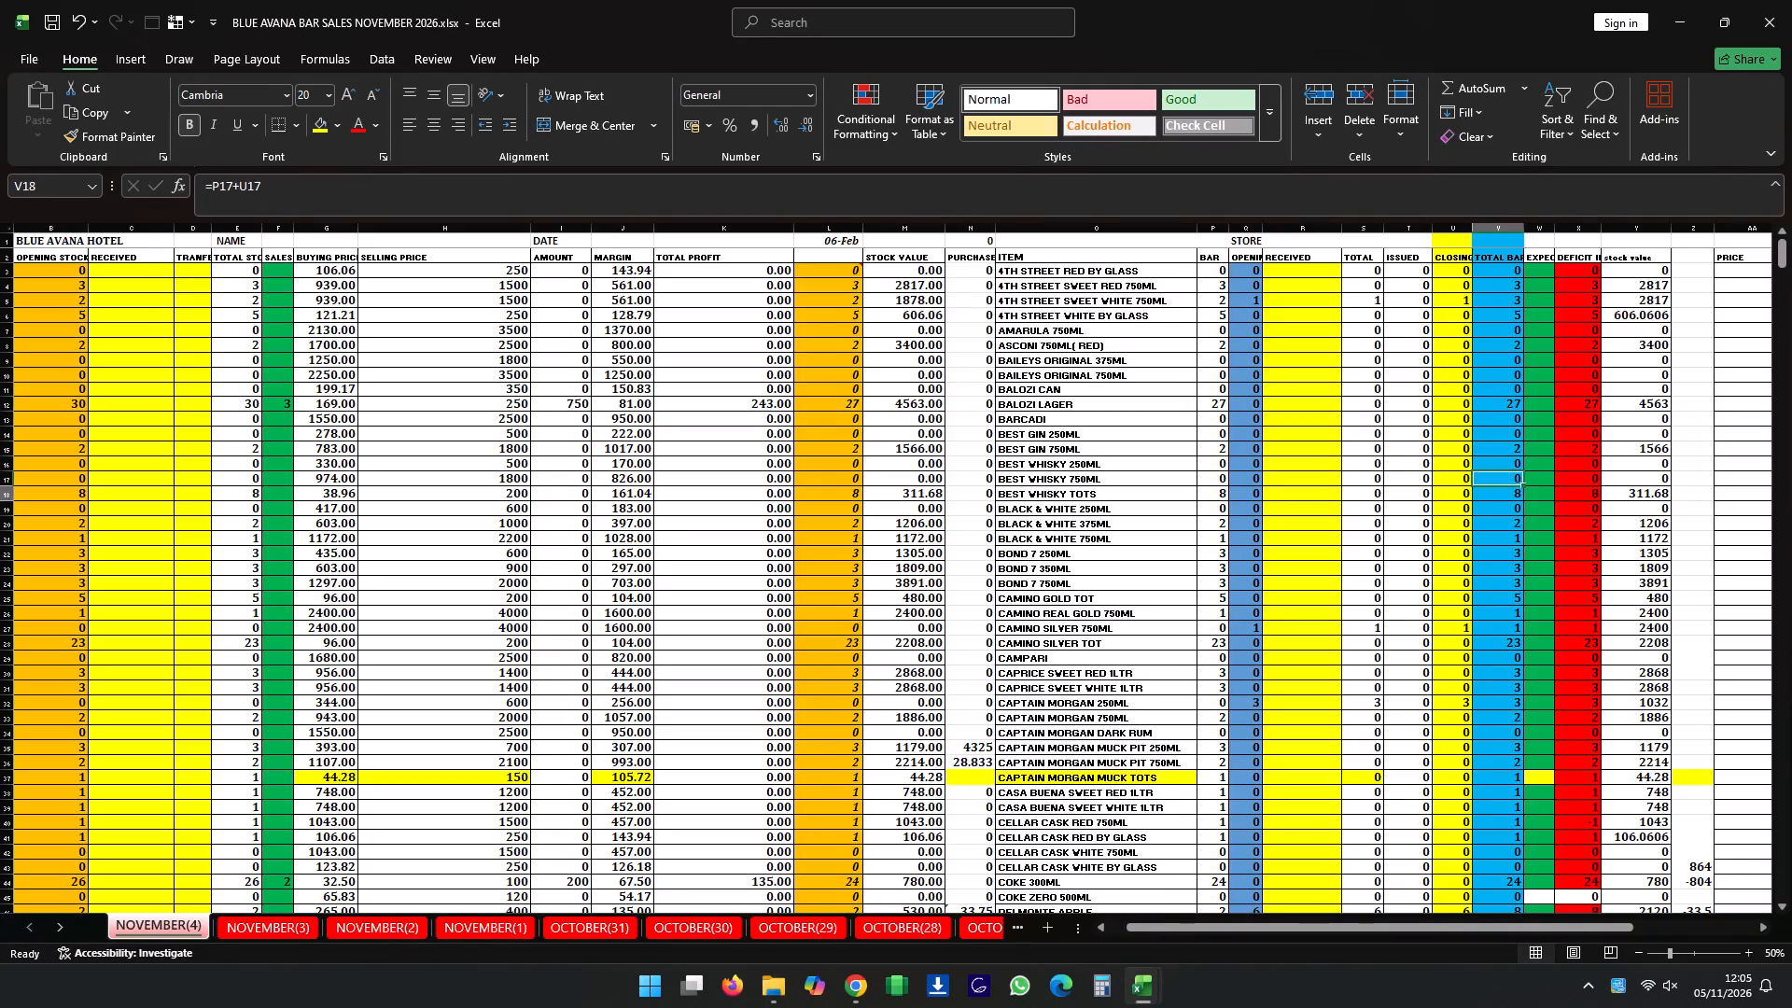
Continue checking column V totals from BLACK & WHITE 250ML down to CAPRICE SWEET RED 1LTR.
key("Down")
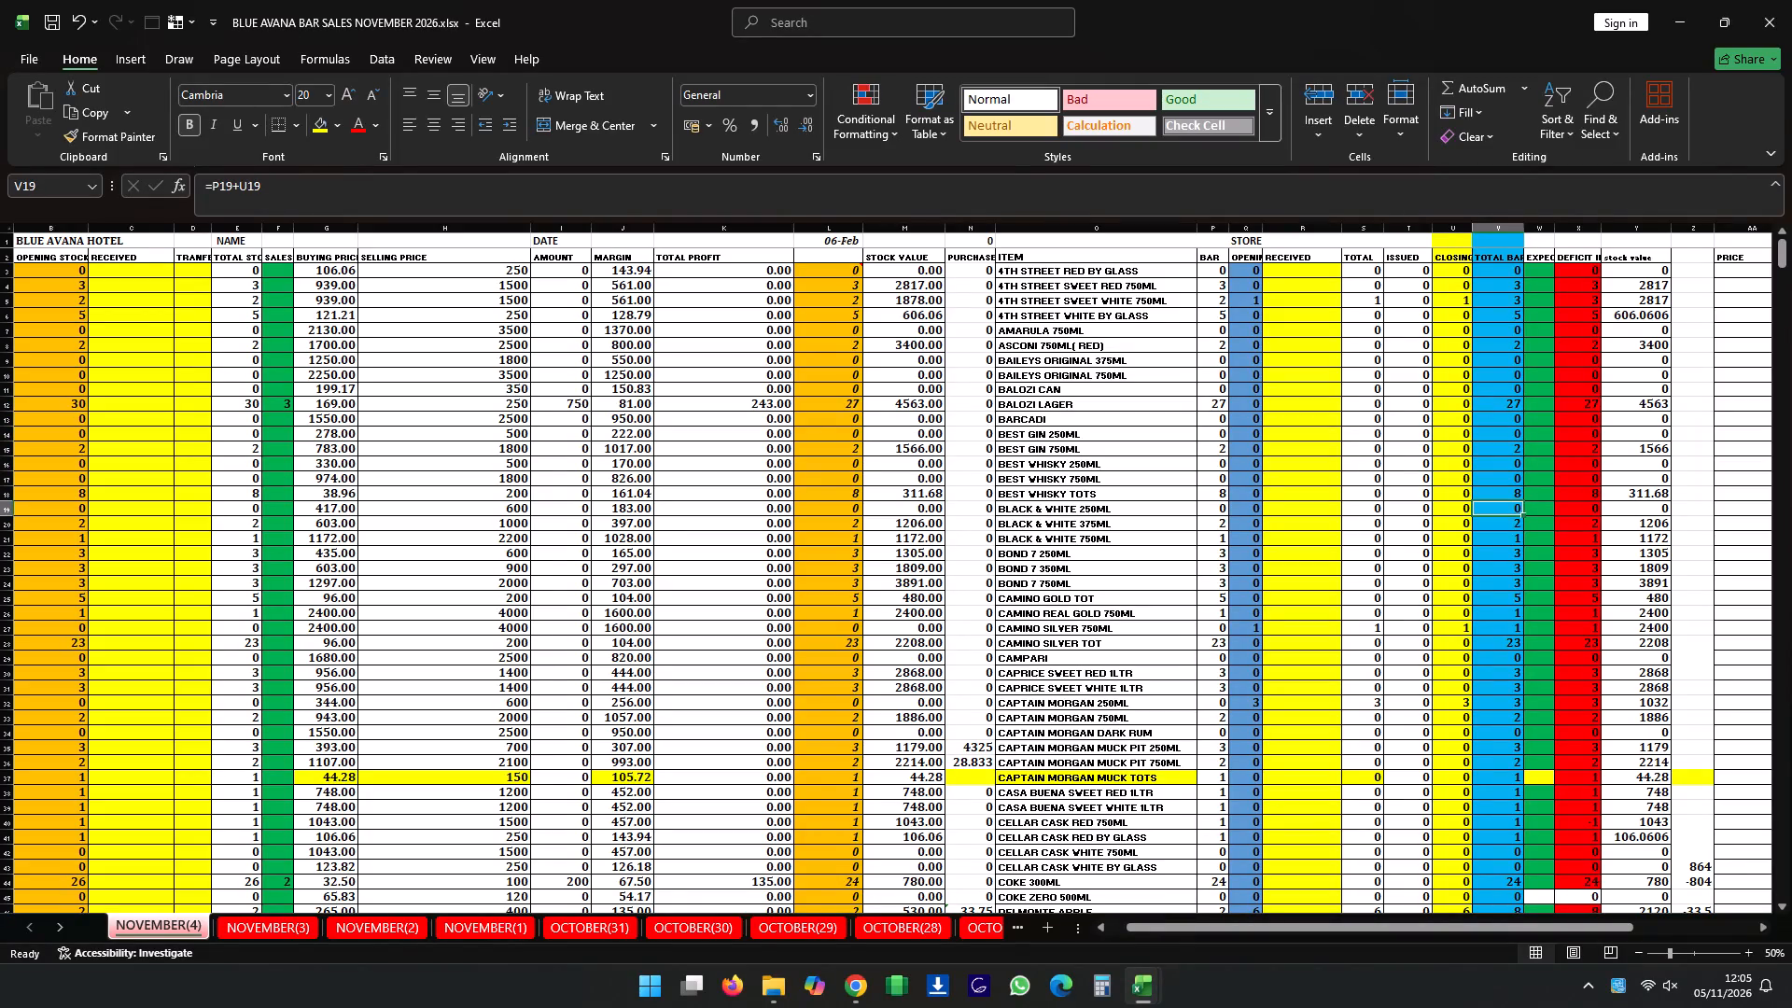
key("Down")
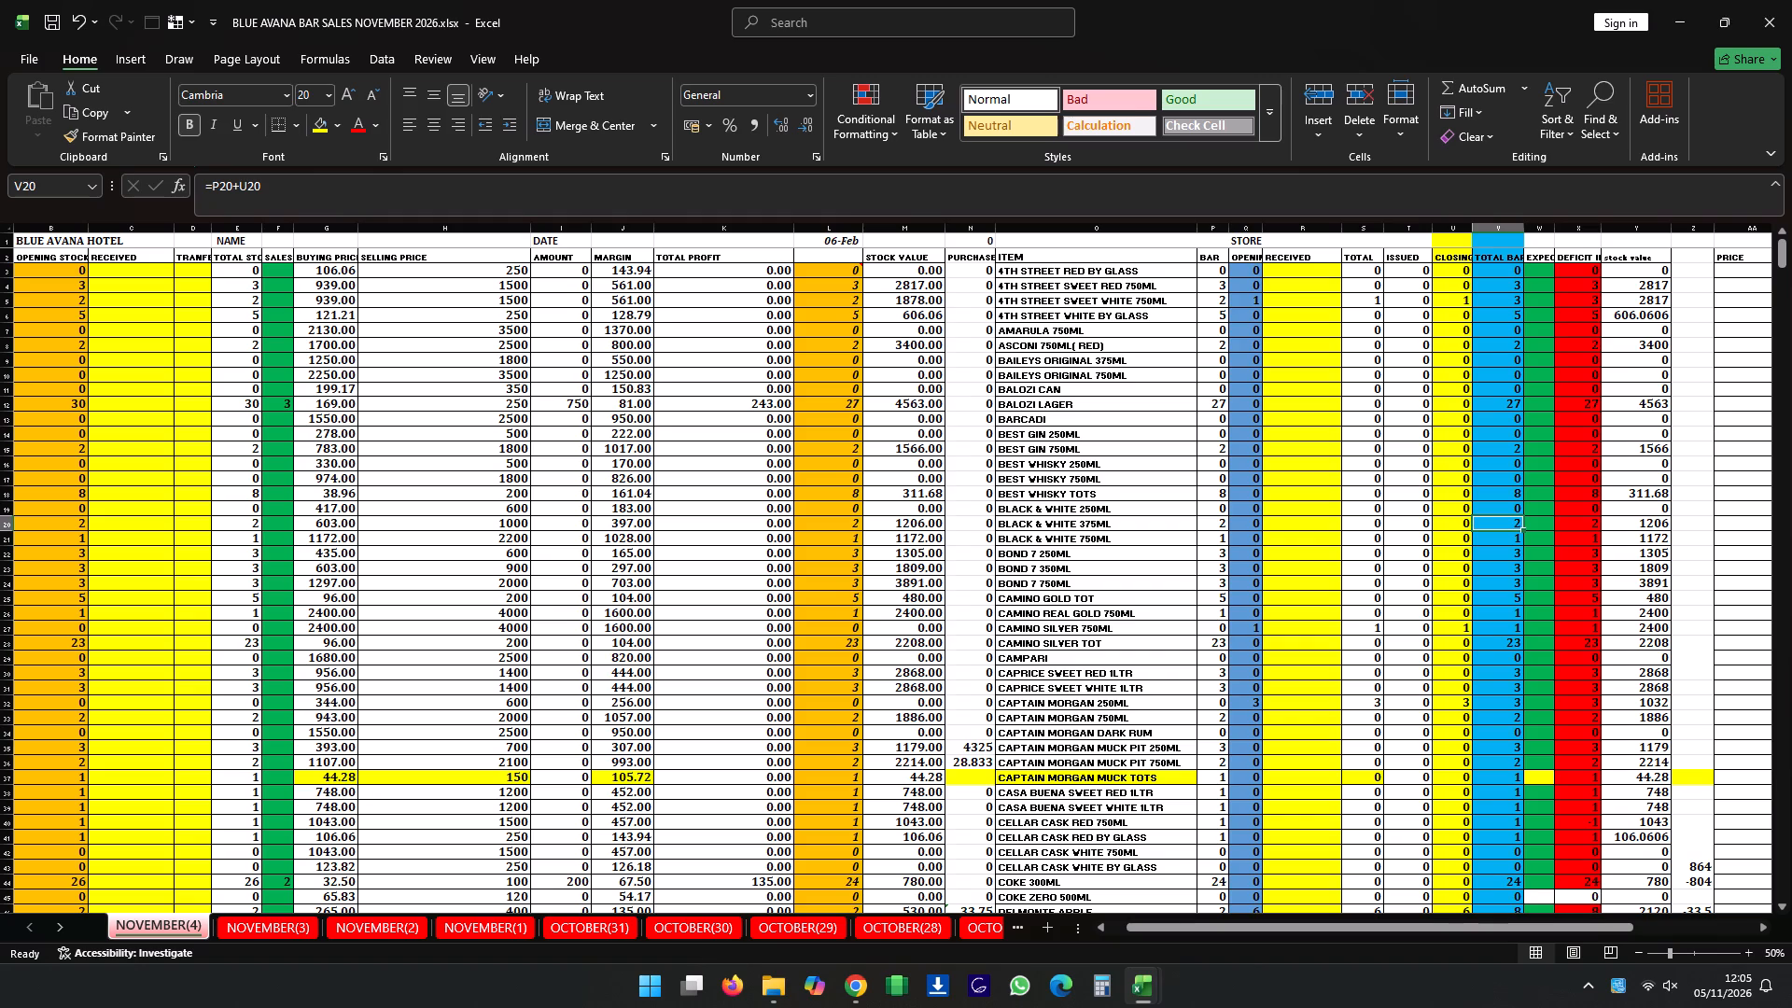
key("Down")
key("Down")
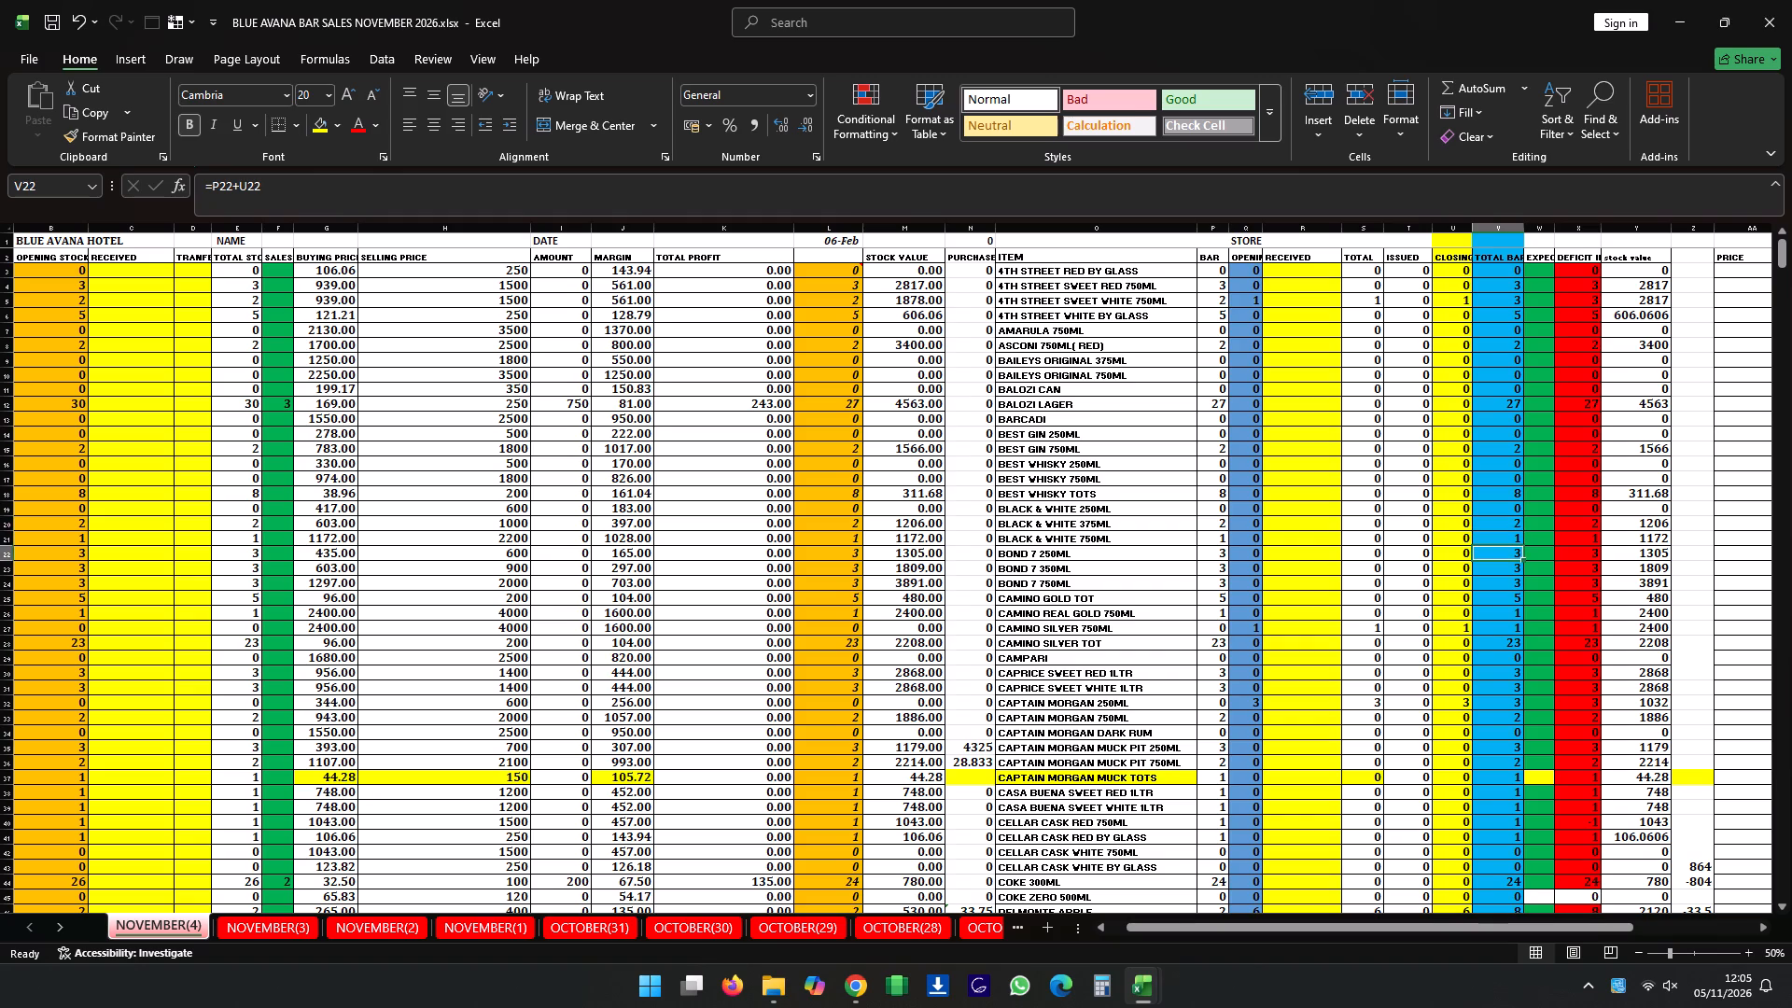
key("Down")
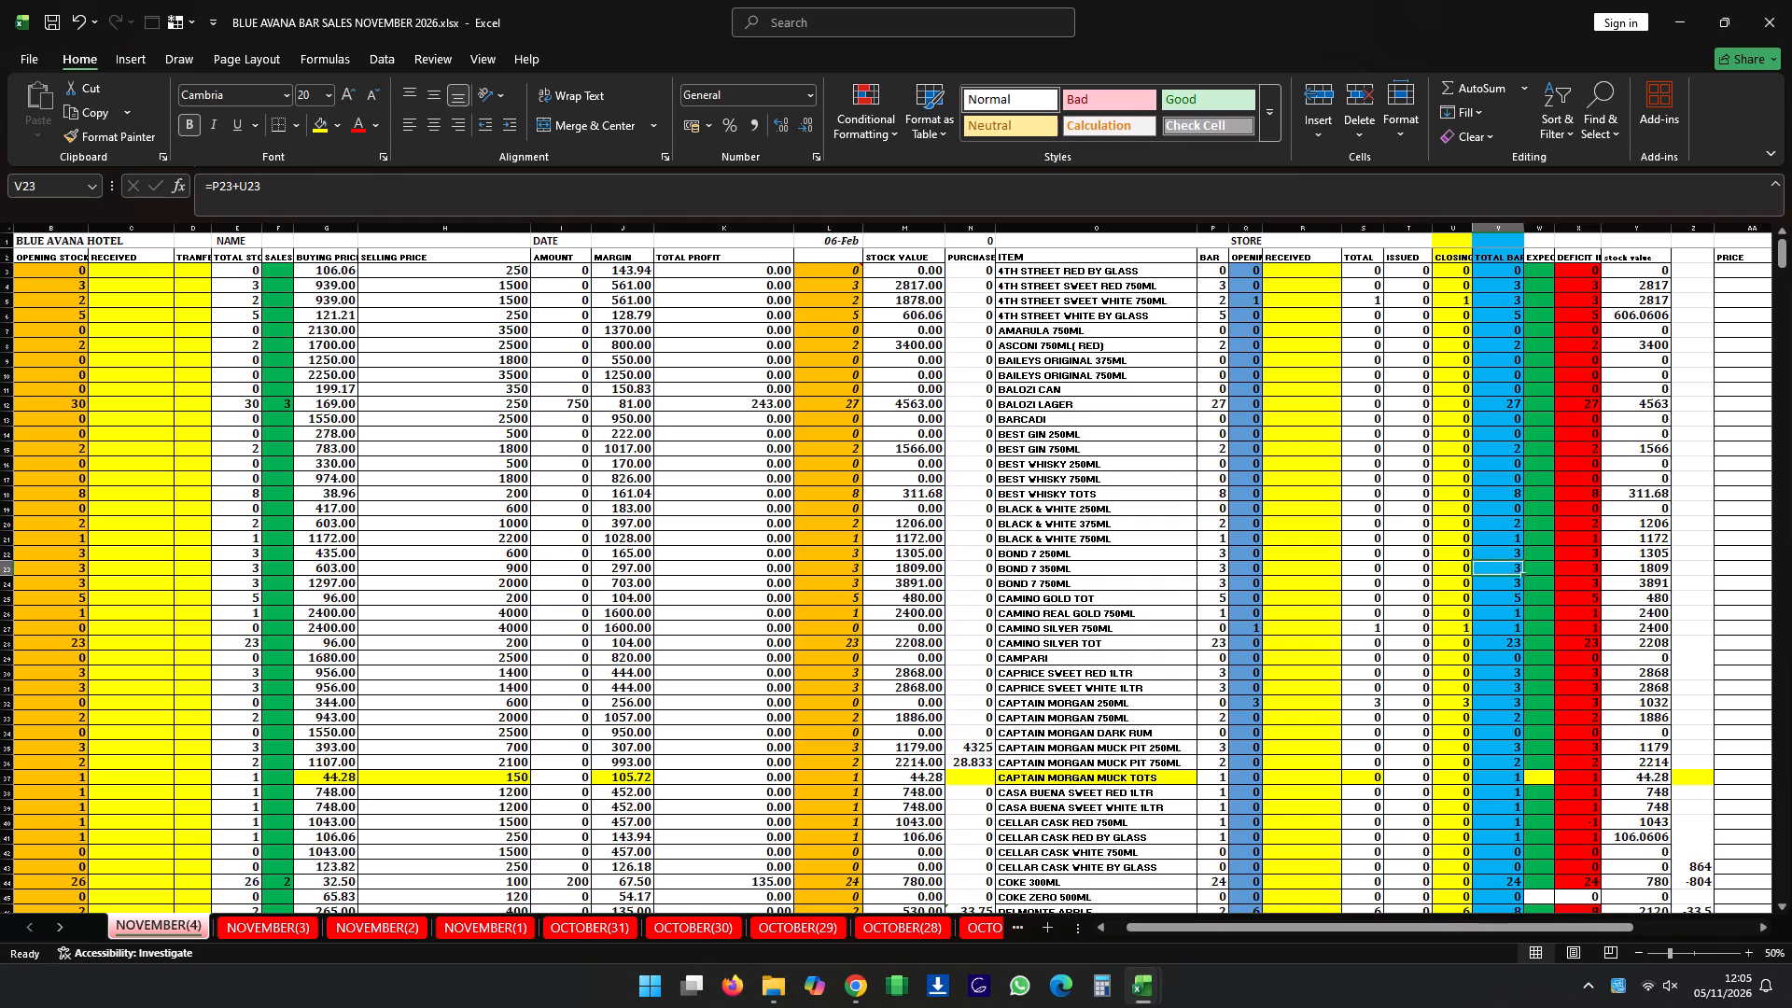
key("Down")
key("Down")
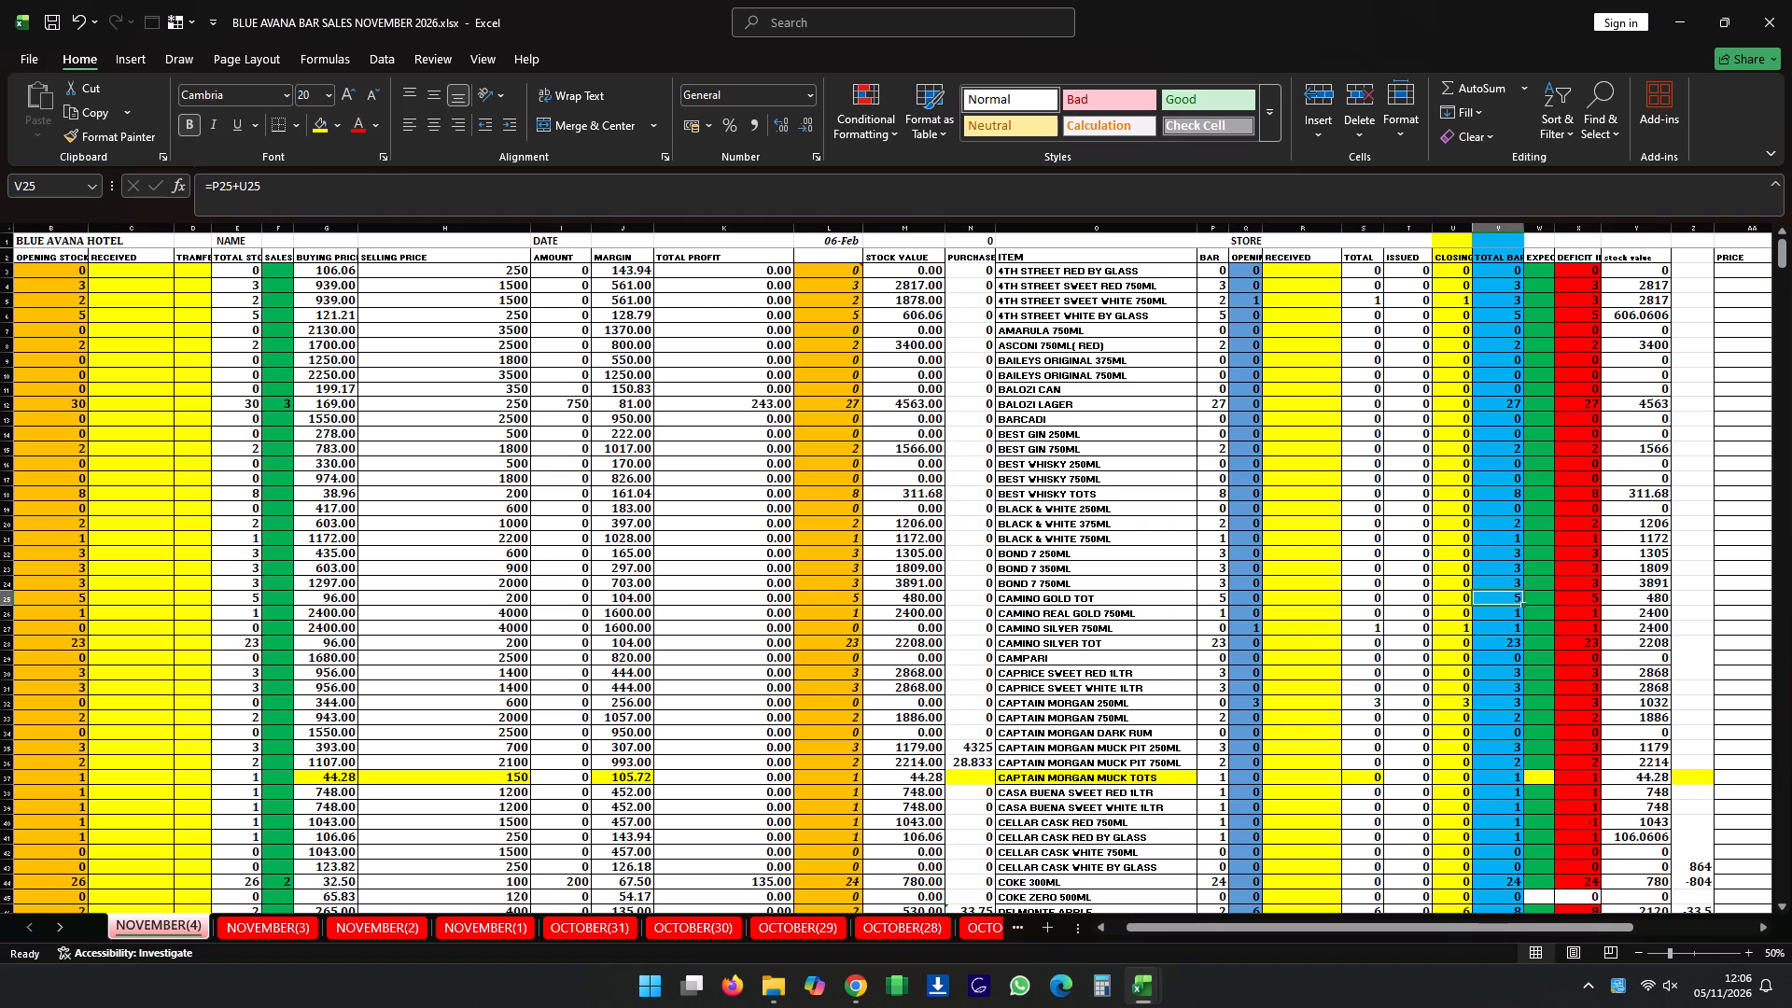
key("Down")
key("Down")
key("Down")
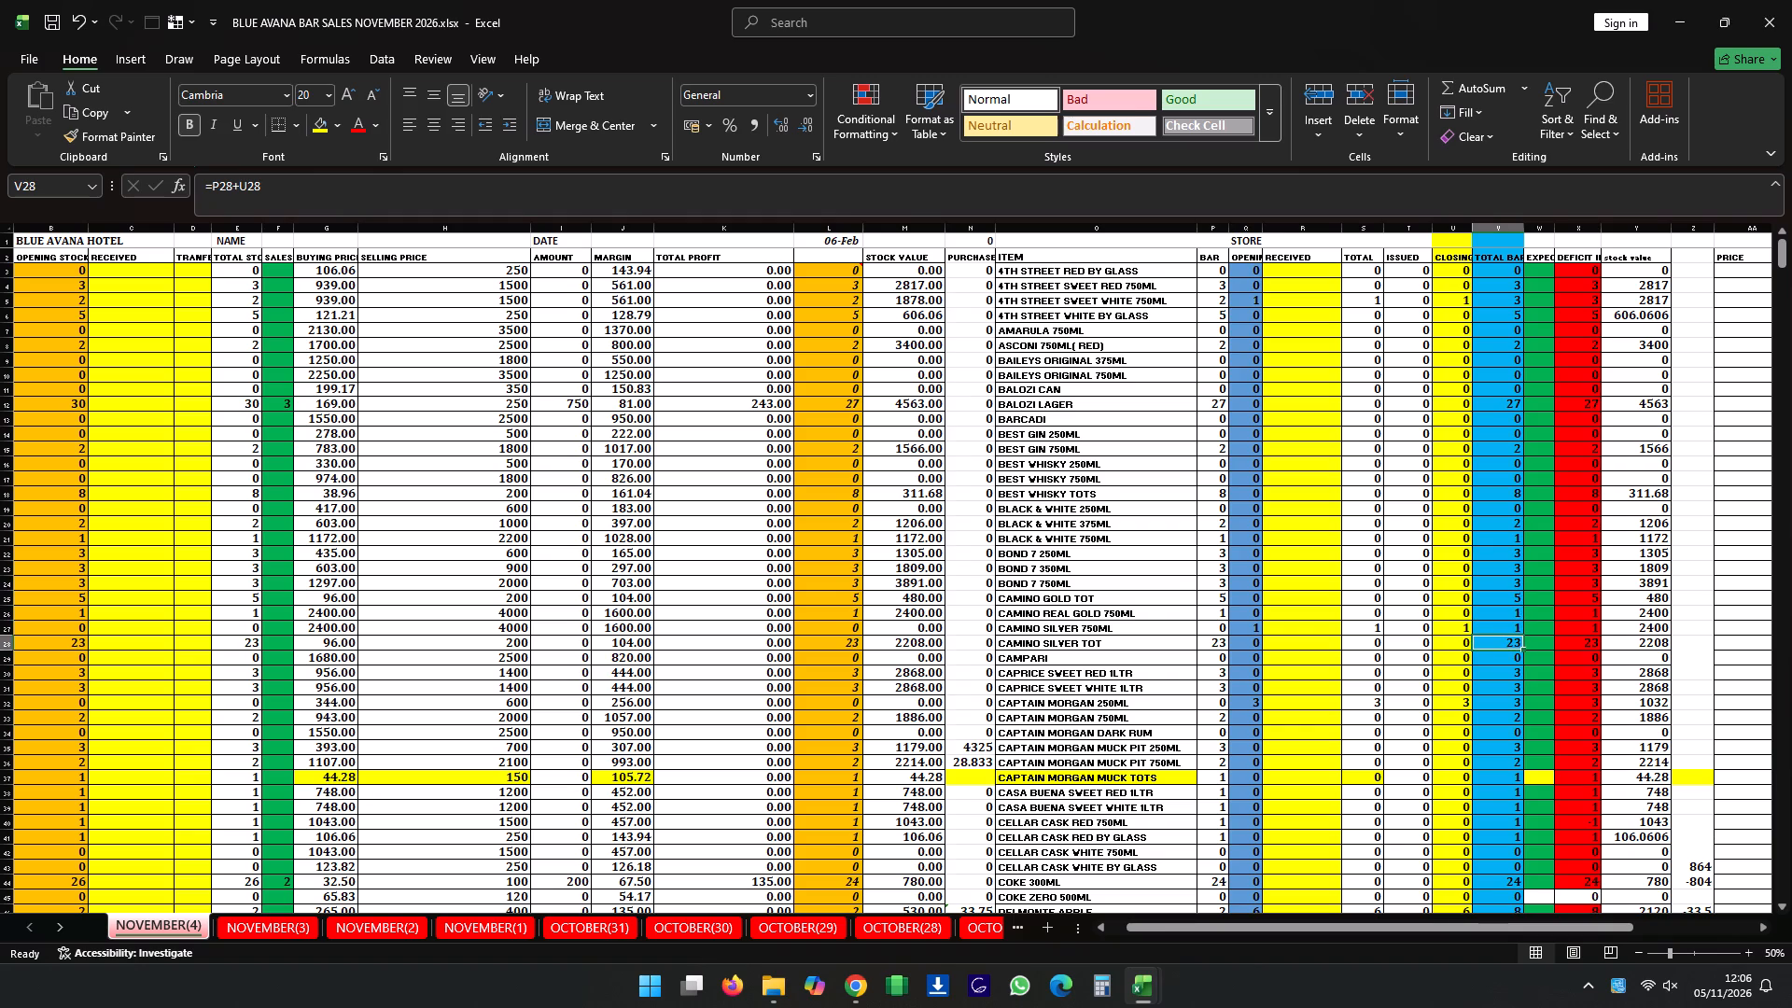
key("Down")
key("Down")
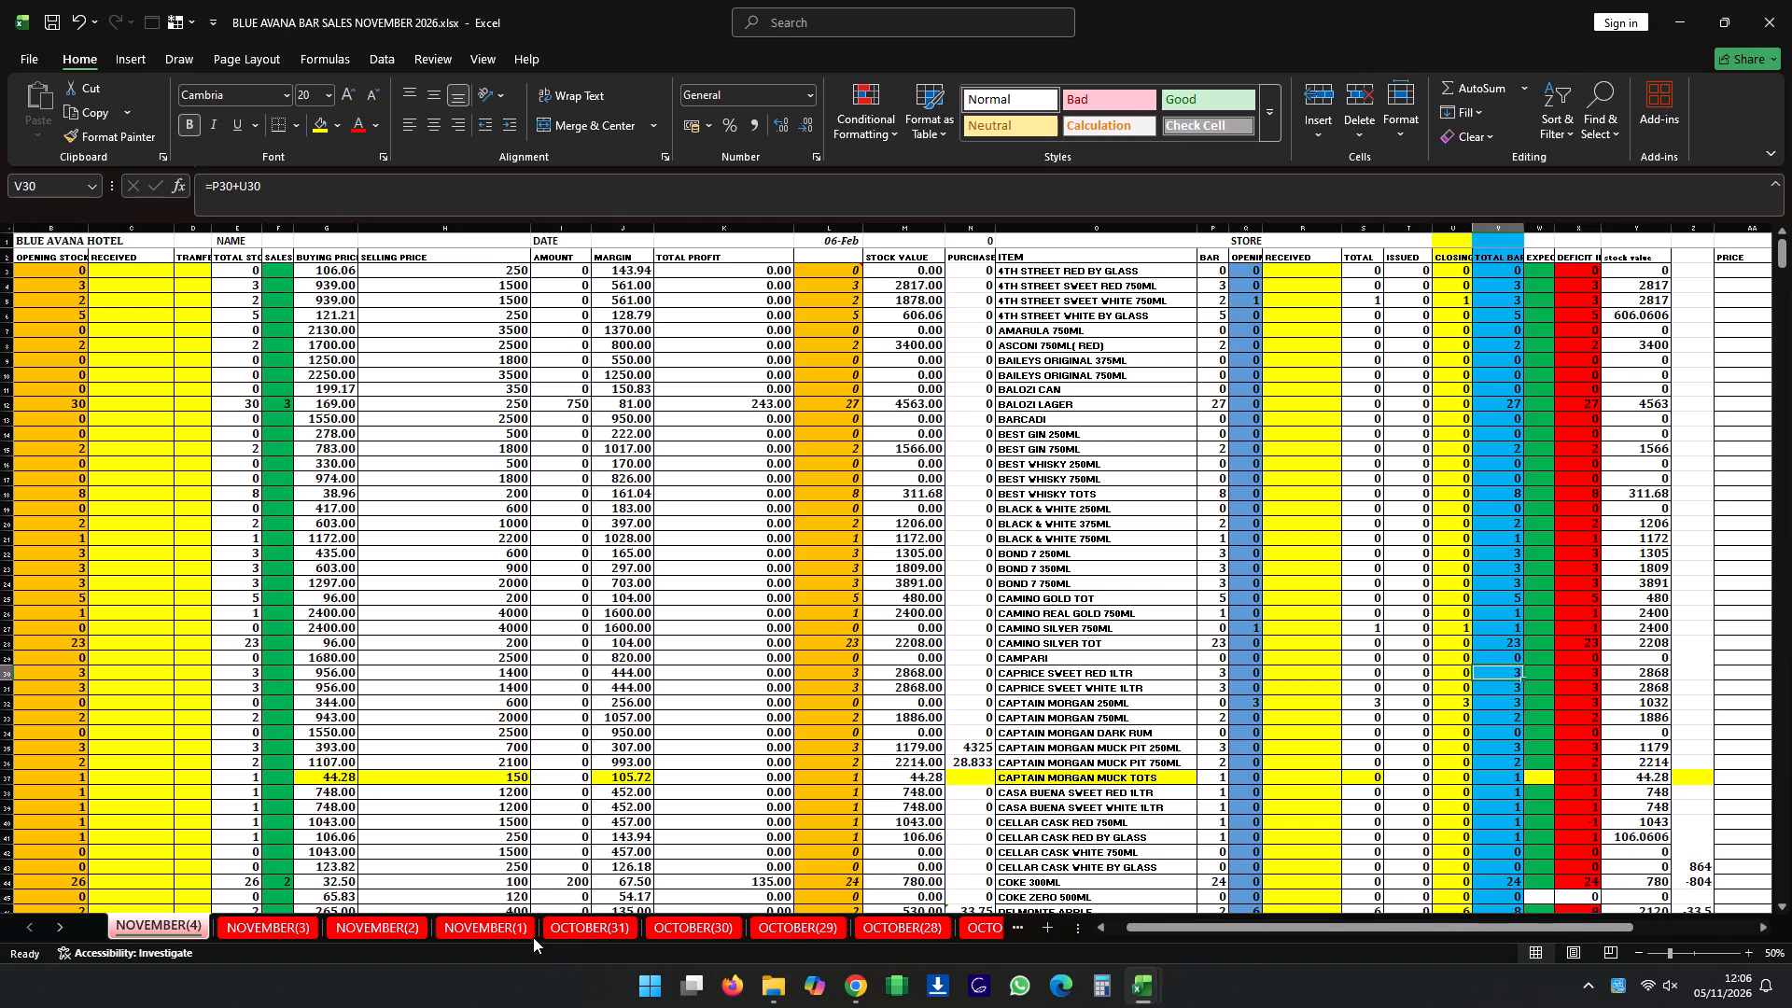
On NOVEMBER(1), set the opening stock of CELLAR CASK RED 750ML to 0.
left_click_drag(520, 934, 511, 931)
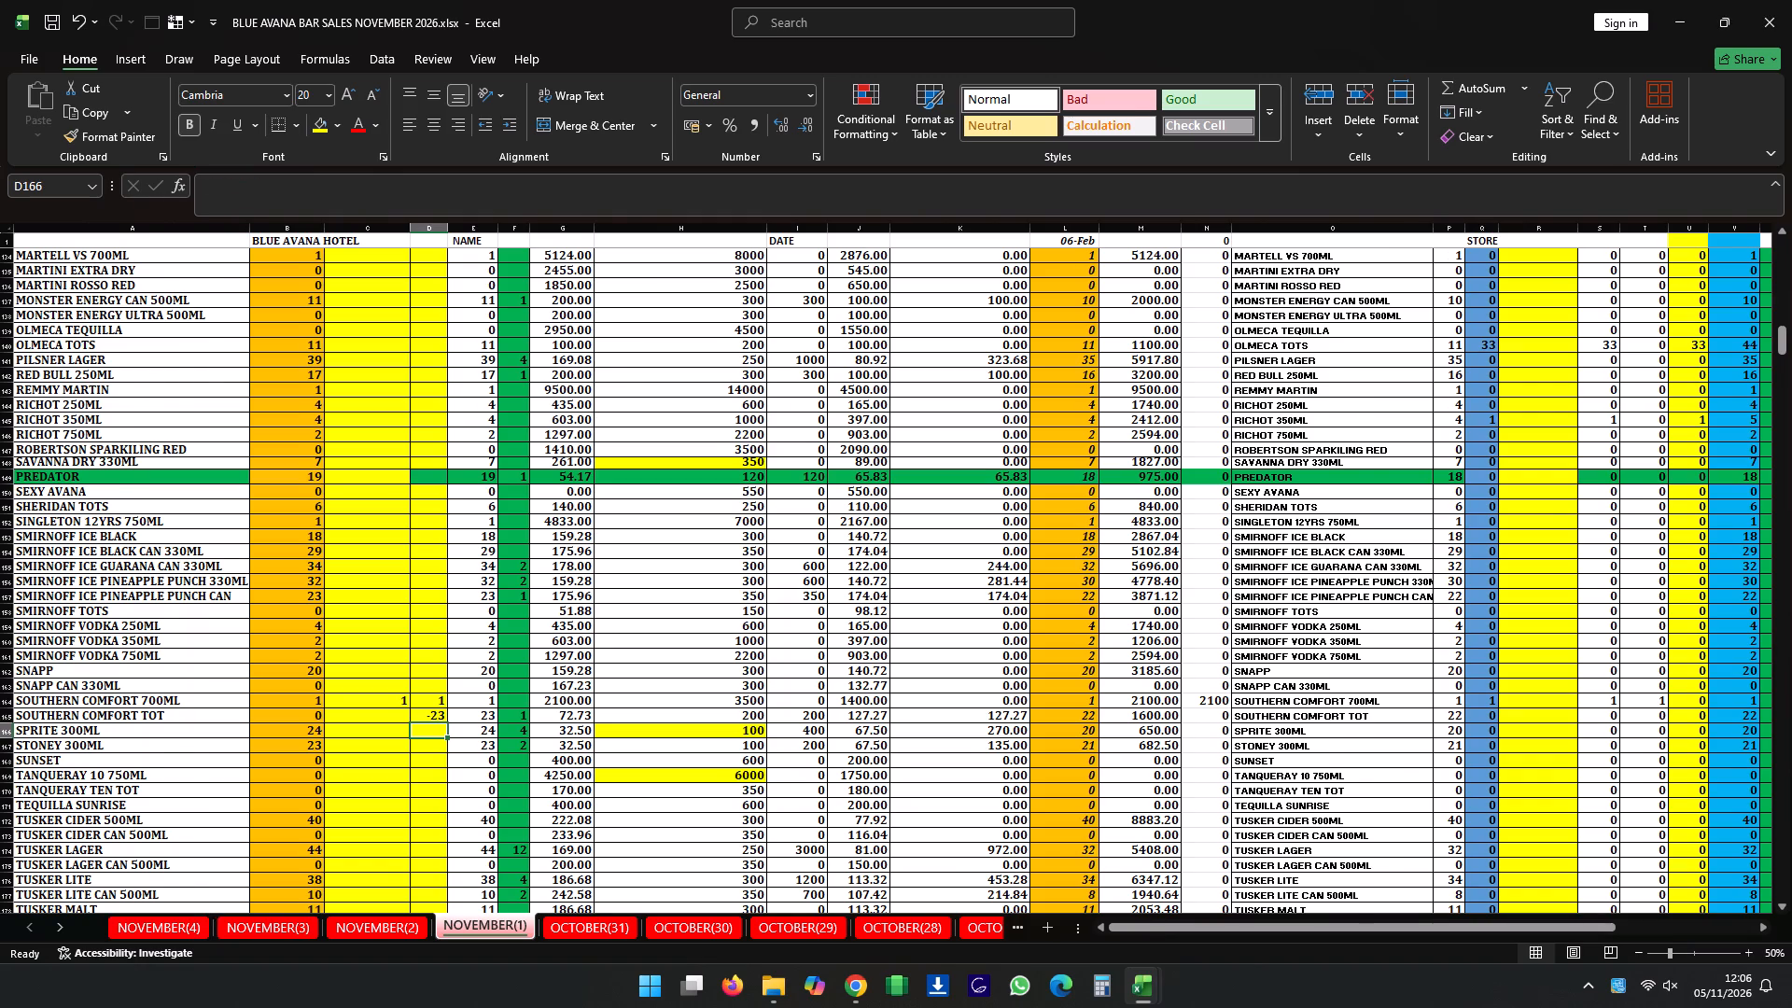
scroll(158, 678, "up", 17)
scroll(158, 678, "up", 5)
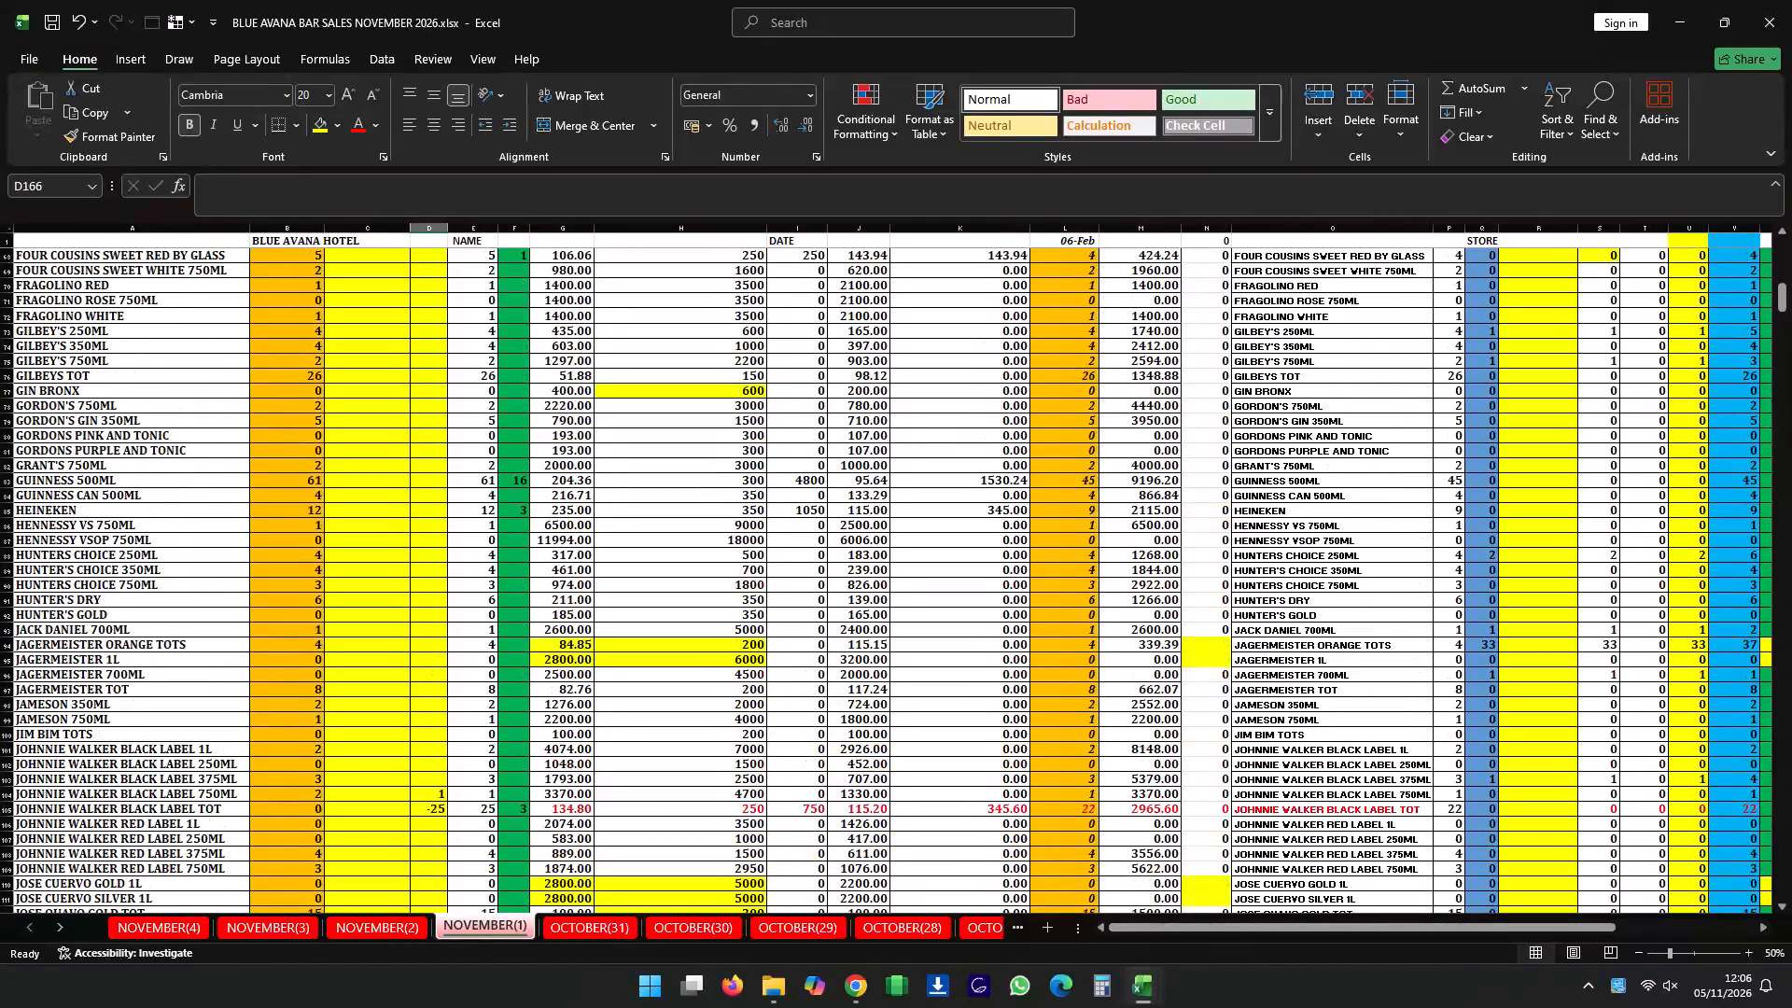
scroll(158, 678, "up", 9)
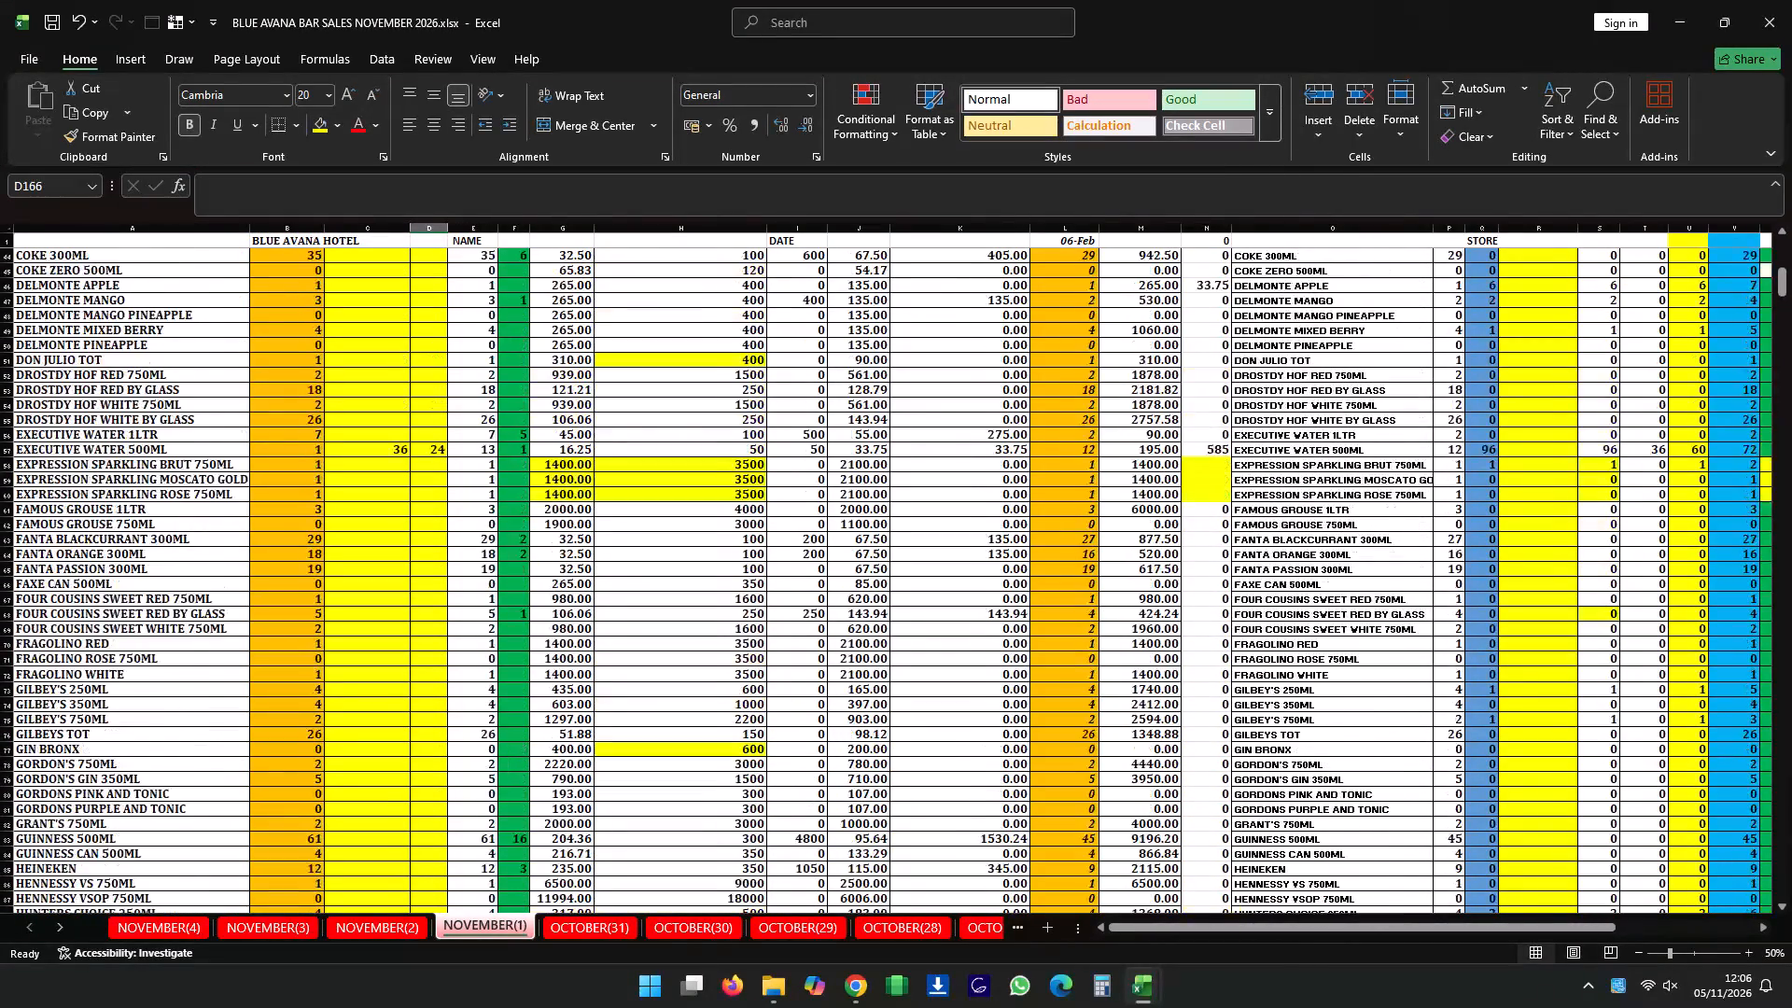
scroll(158, 678, "up", 1)
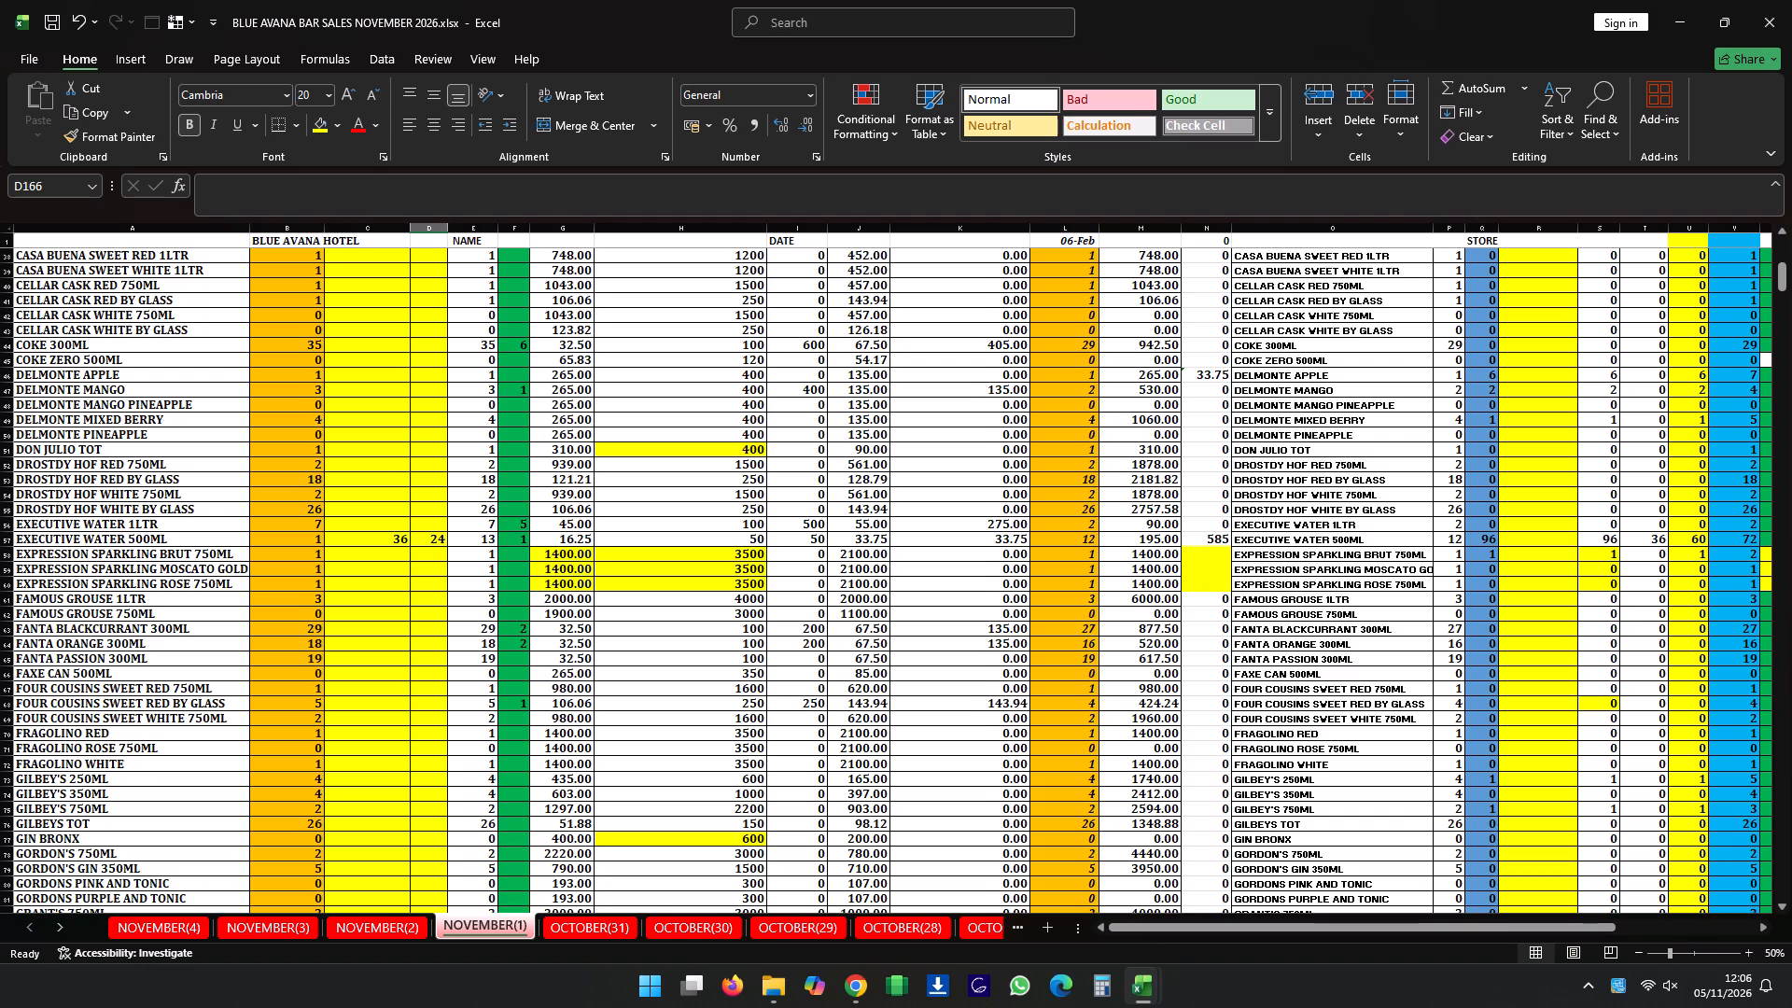
left_click(305, 277)
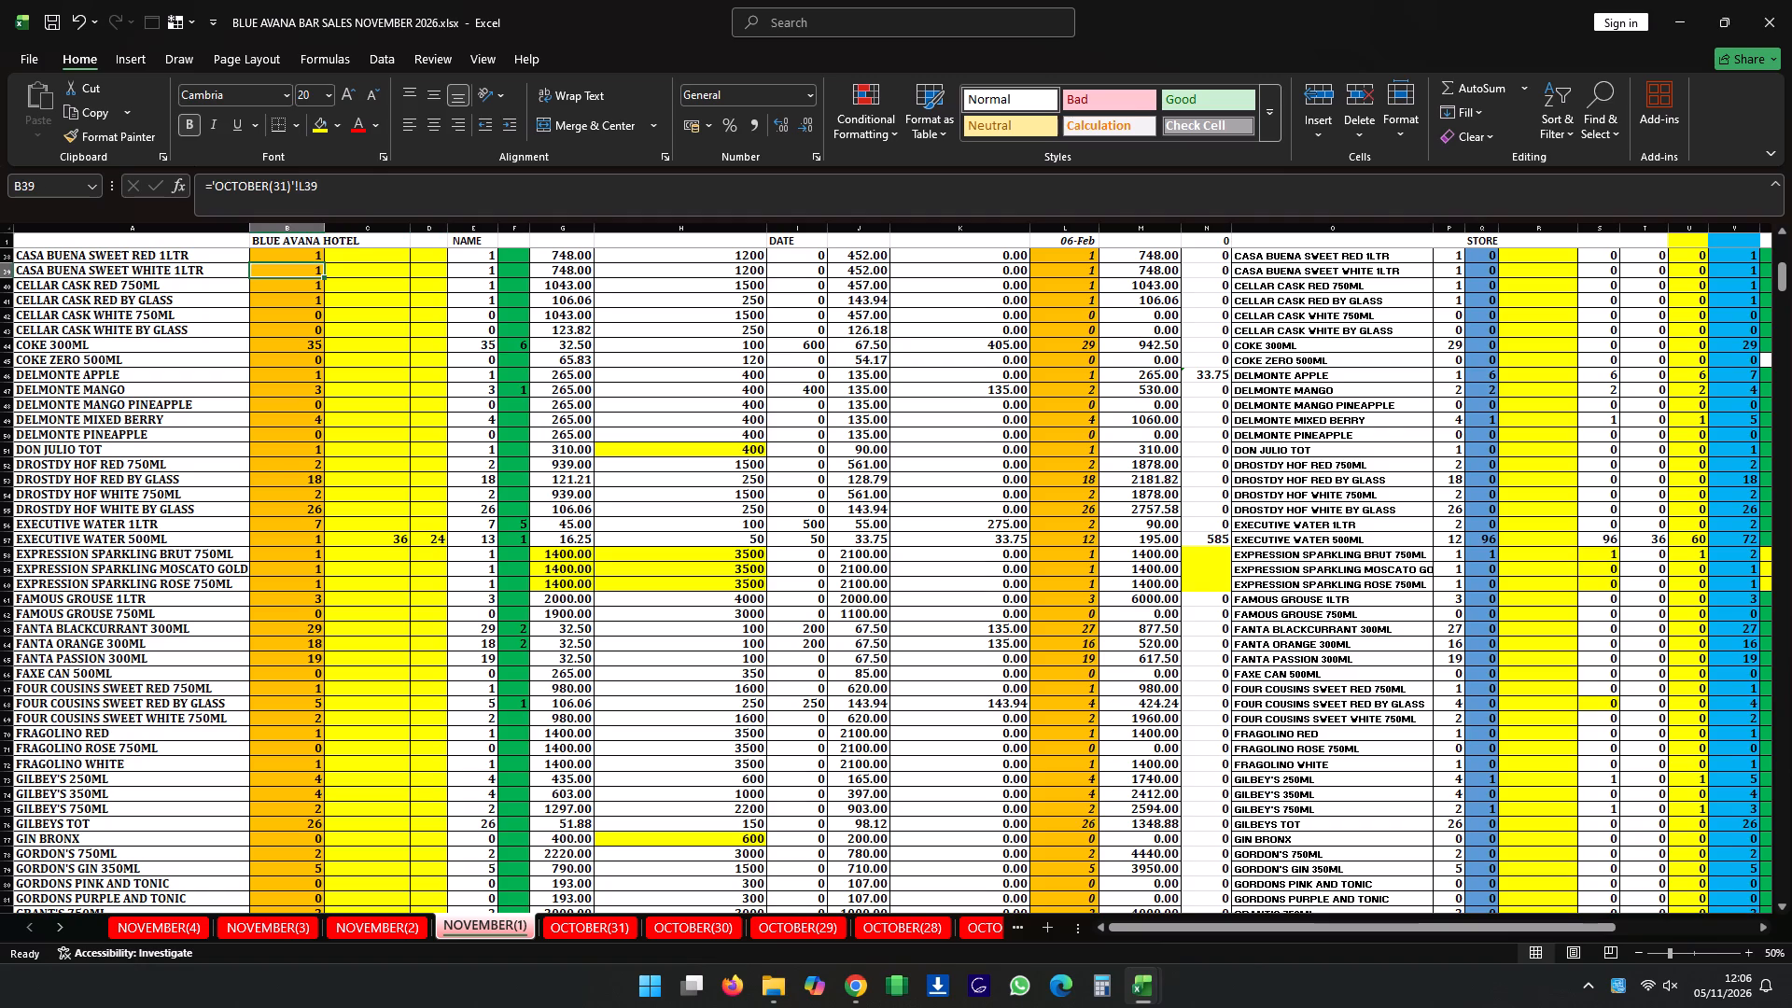
left_click(306, 286)
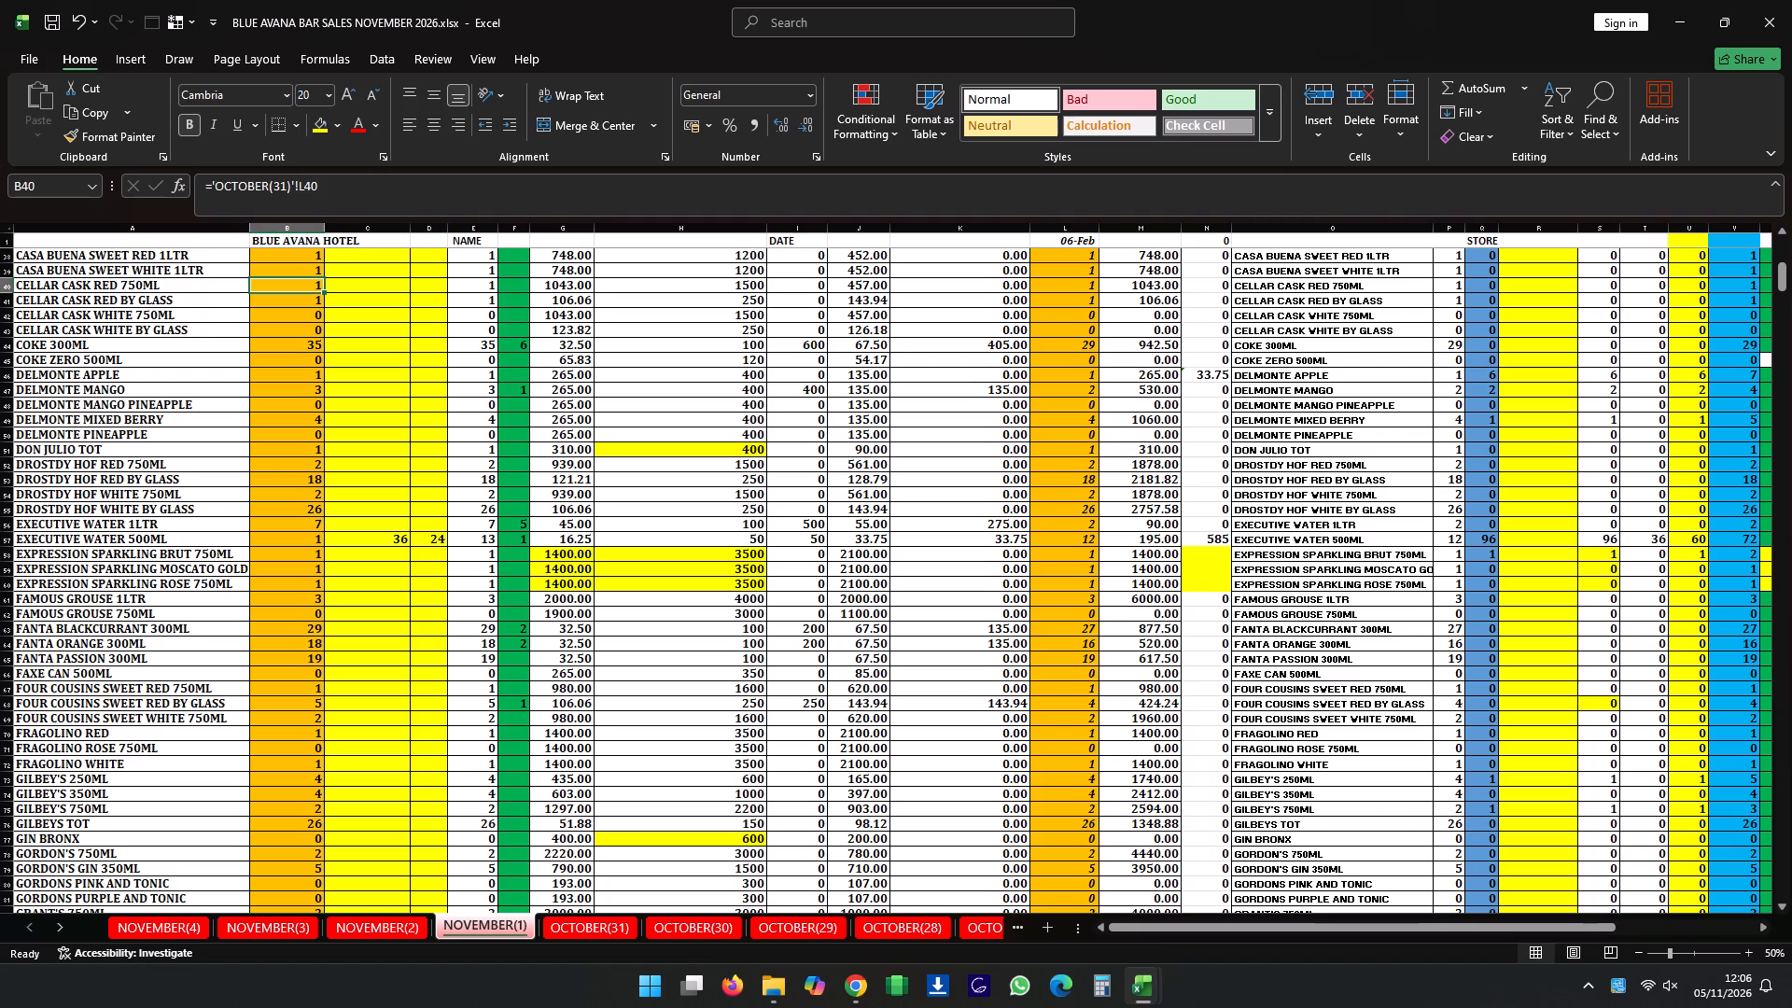
key("0")
key("Return")
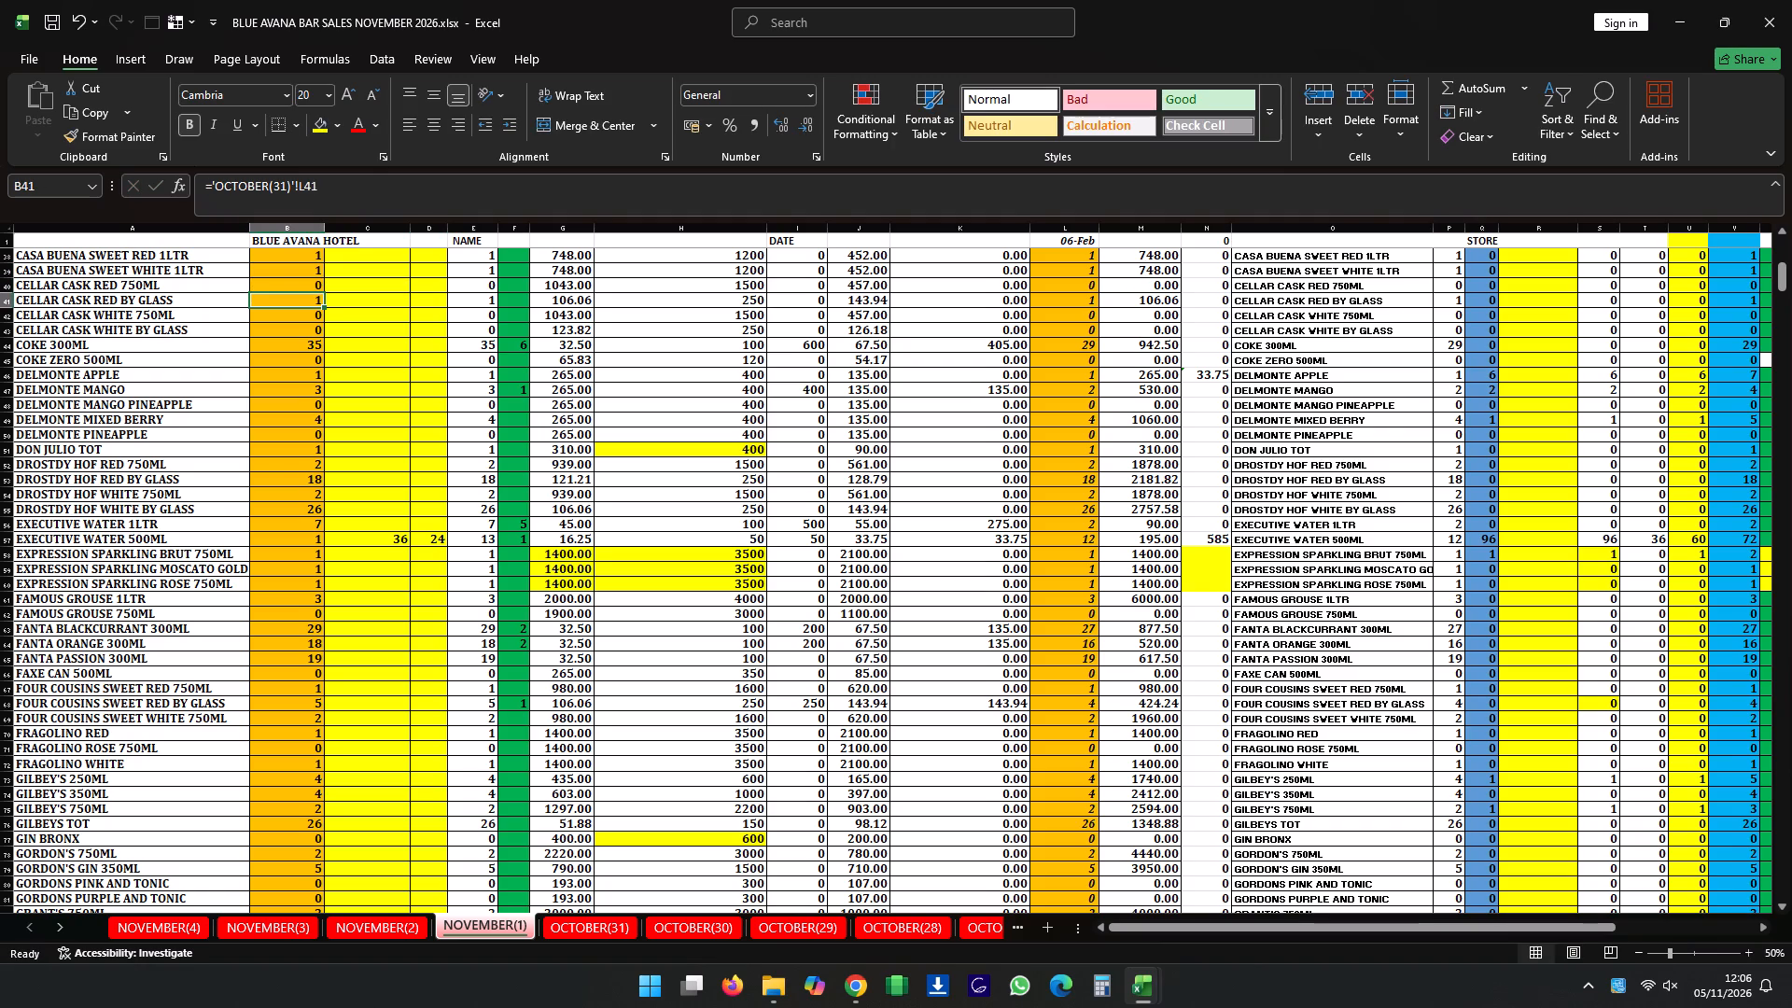
Back on NOVEMBER(4), check column V totals from CAPRICE SWEET WHITE 1LTR through the CAPTAIN MORGAN rows to CAPTAIN MORGAN MUCK TOTS.
left_click(157, 928)
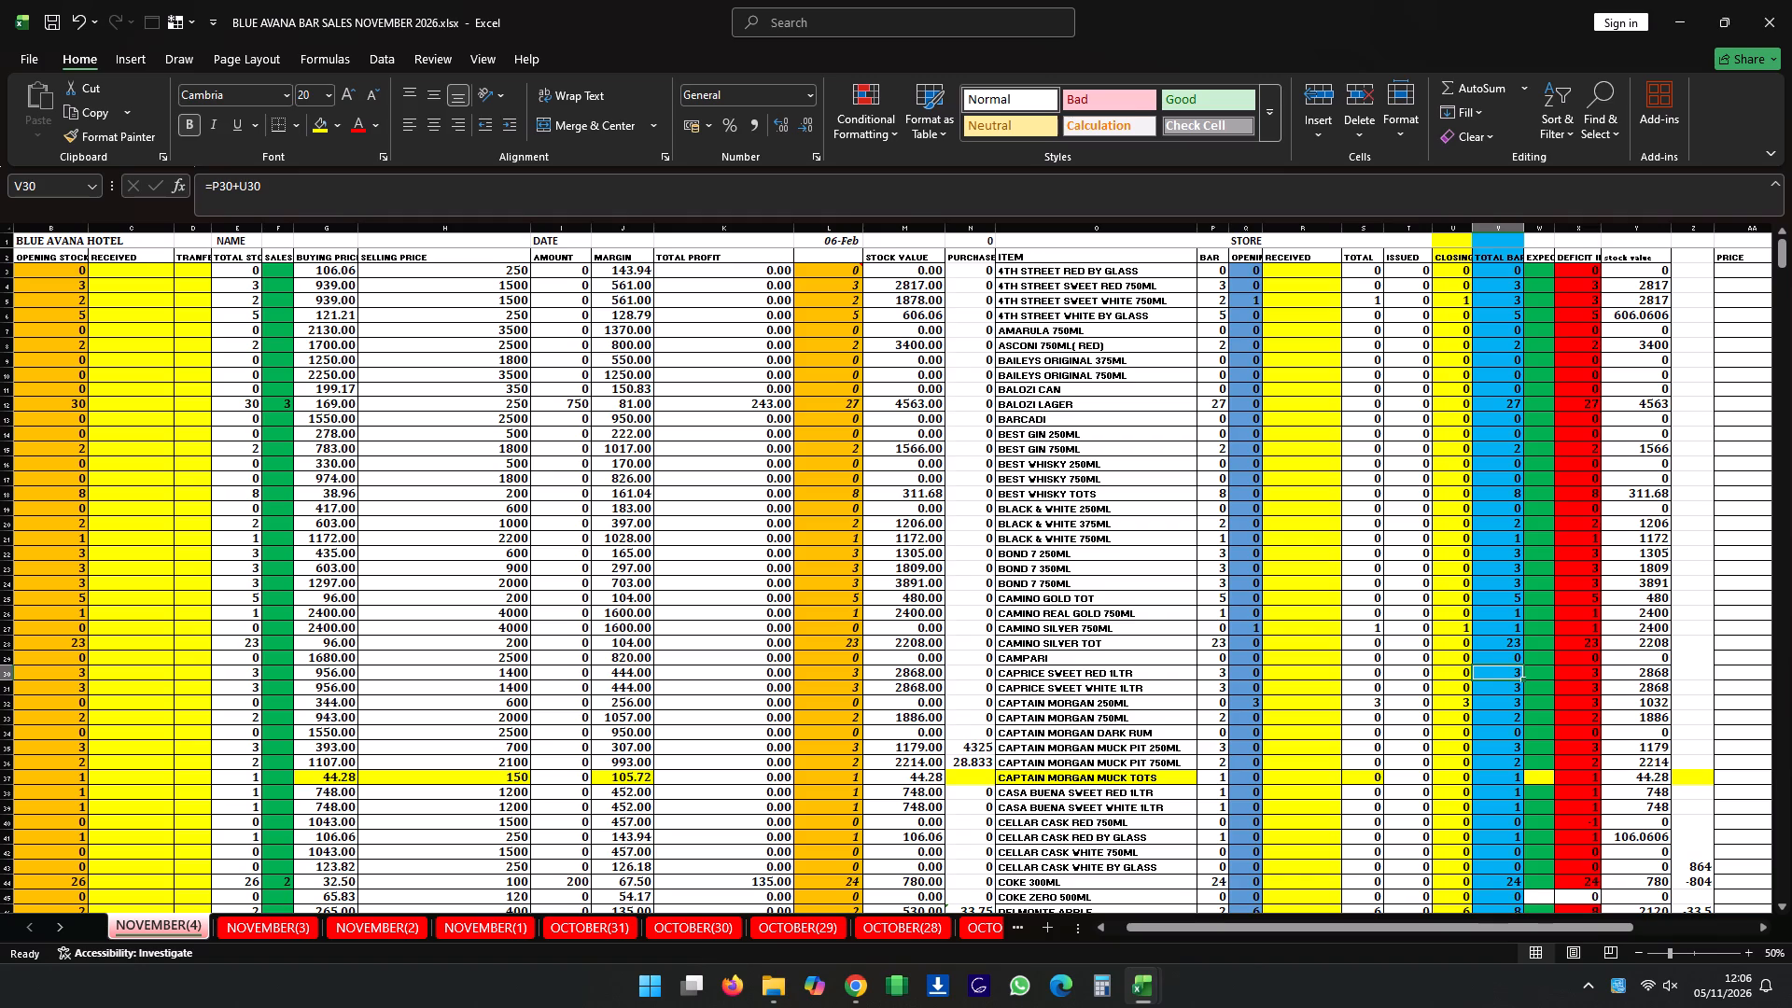
key("Down")
key("Down")
key("Down")
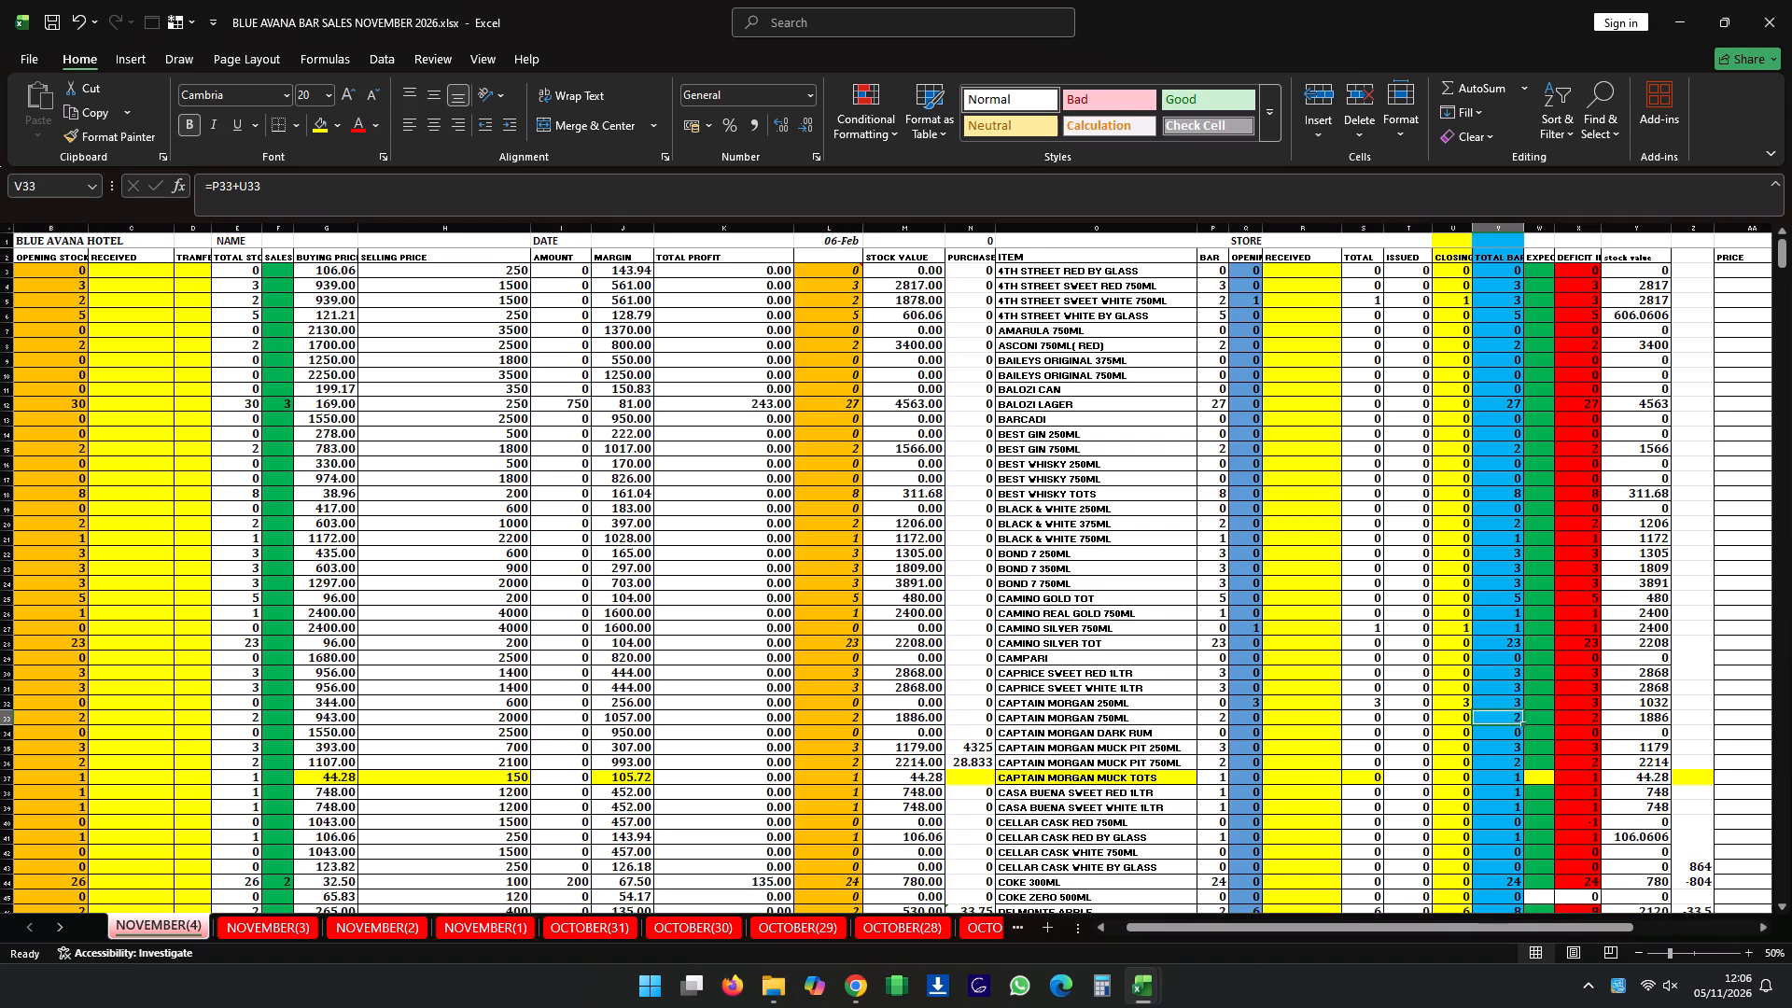
key("Up")
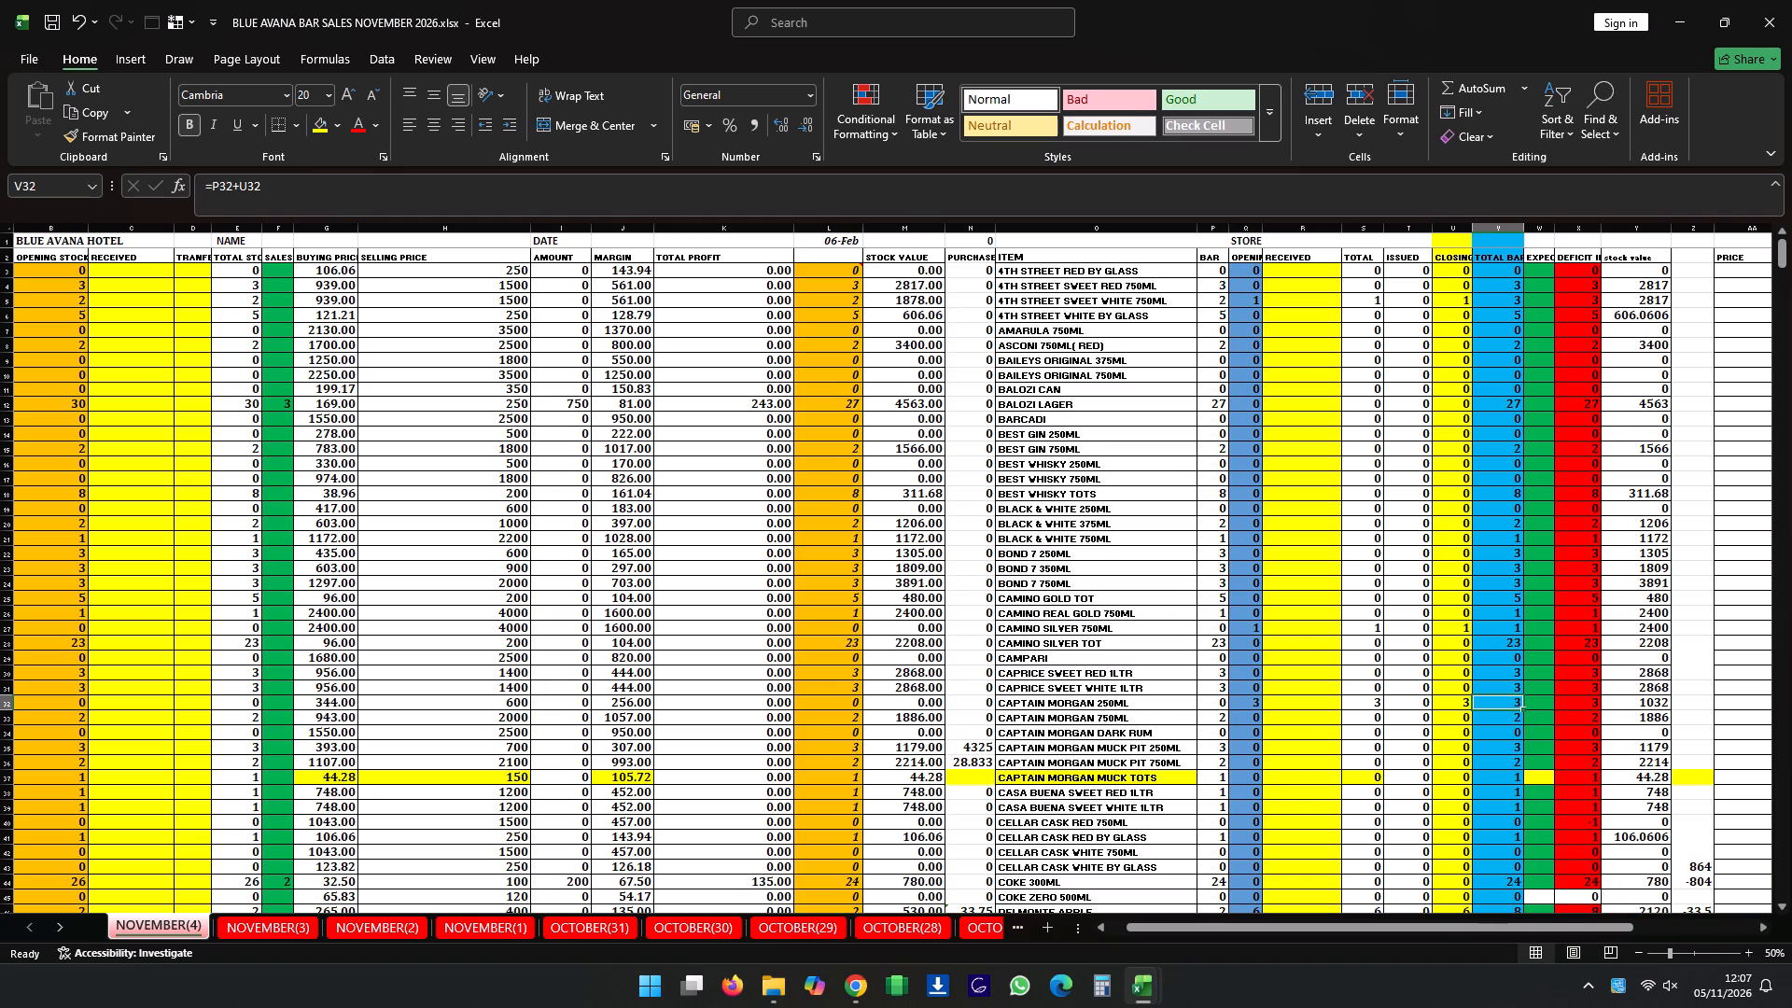
key("Down")
key("Down")
key("Down")
key("Down")
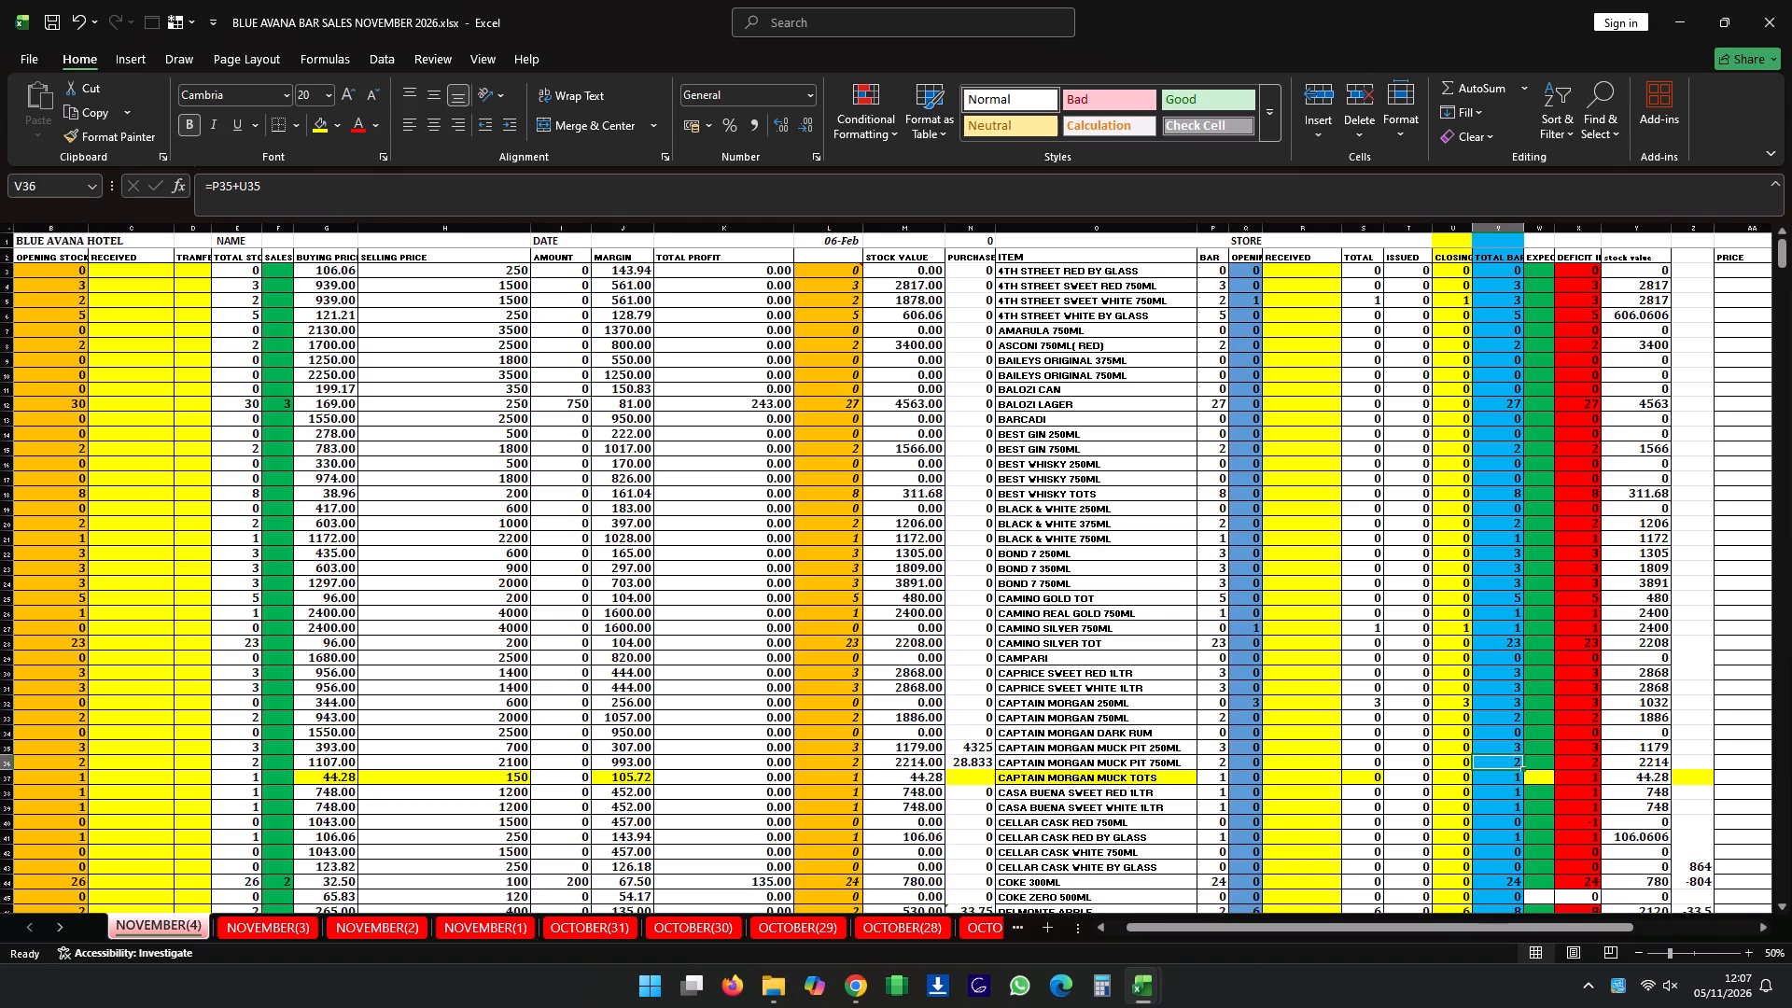
key("Down")
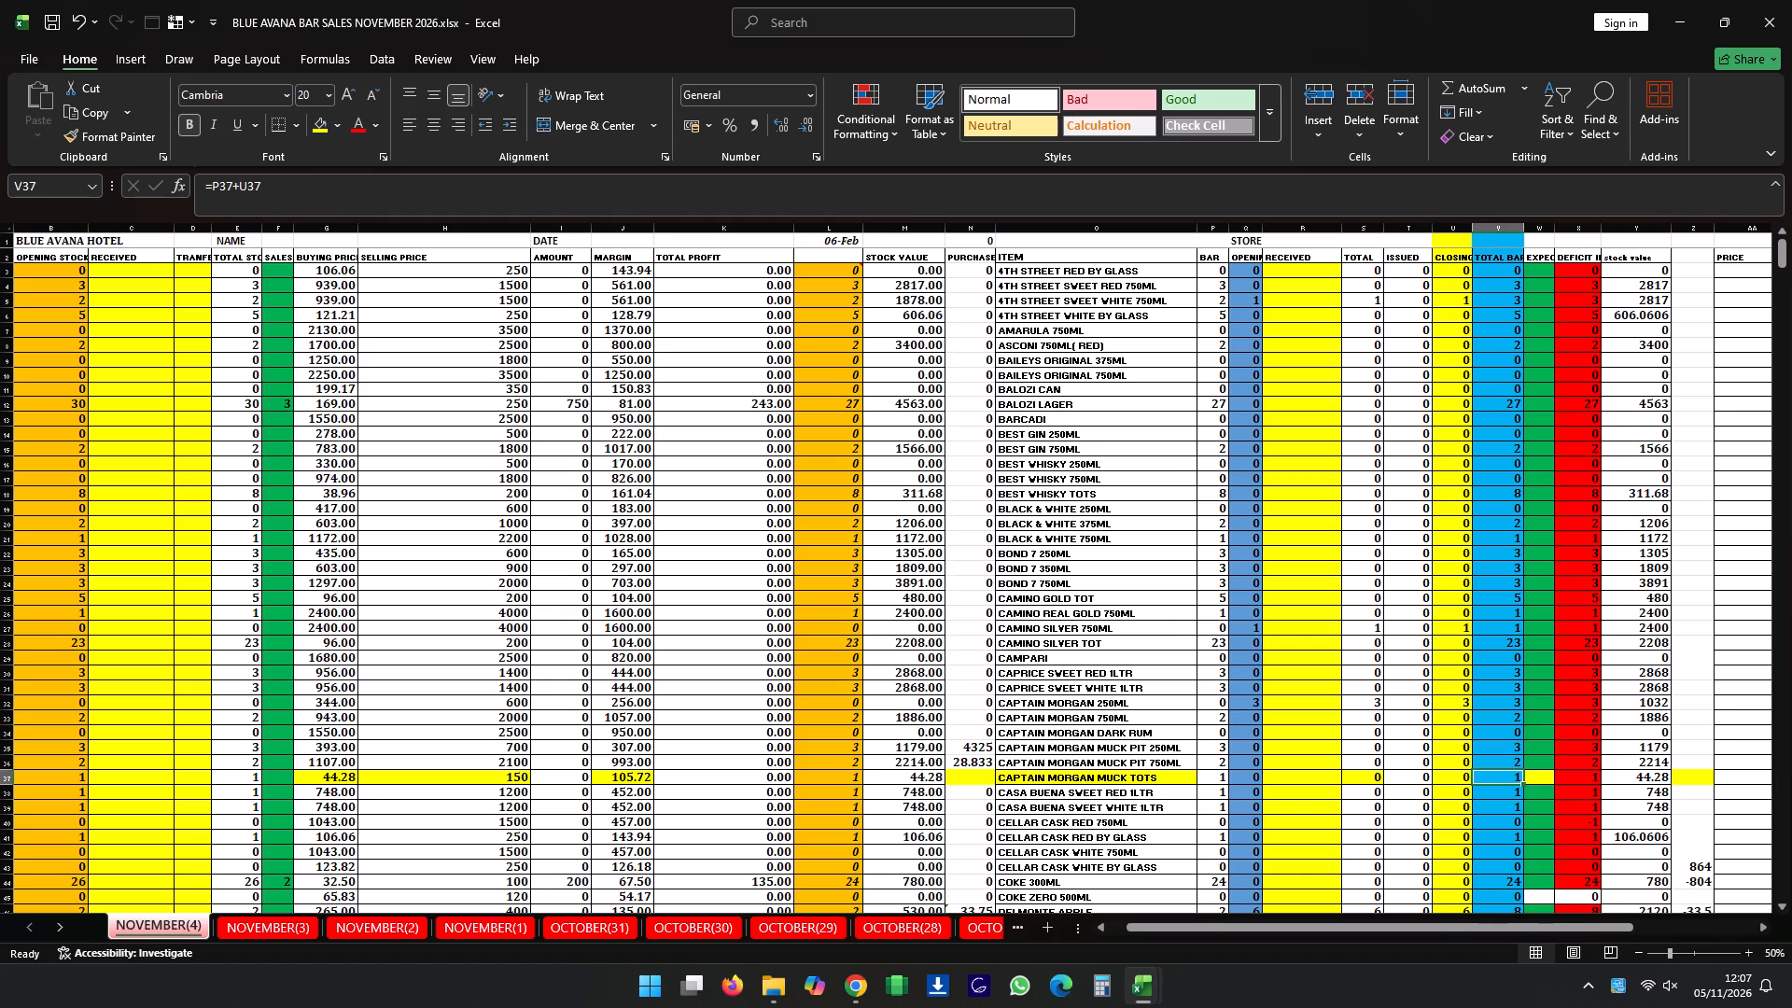
Continue checking the column V totals from CASA BUENA SWEET RED 1LTR down to DELMONTE APPLE.
key("Down")
key("Down")
key("Down")
key("Down")
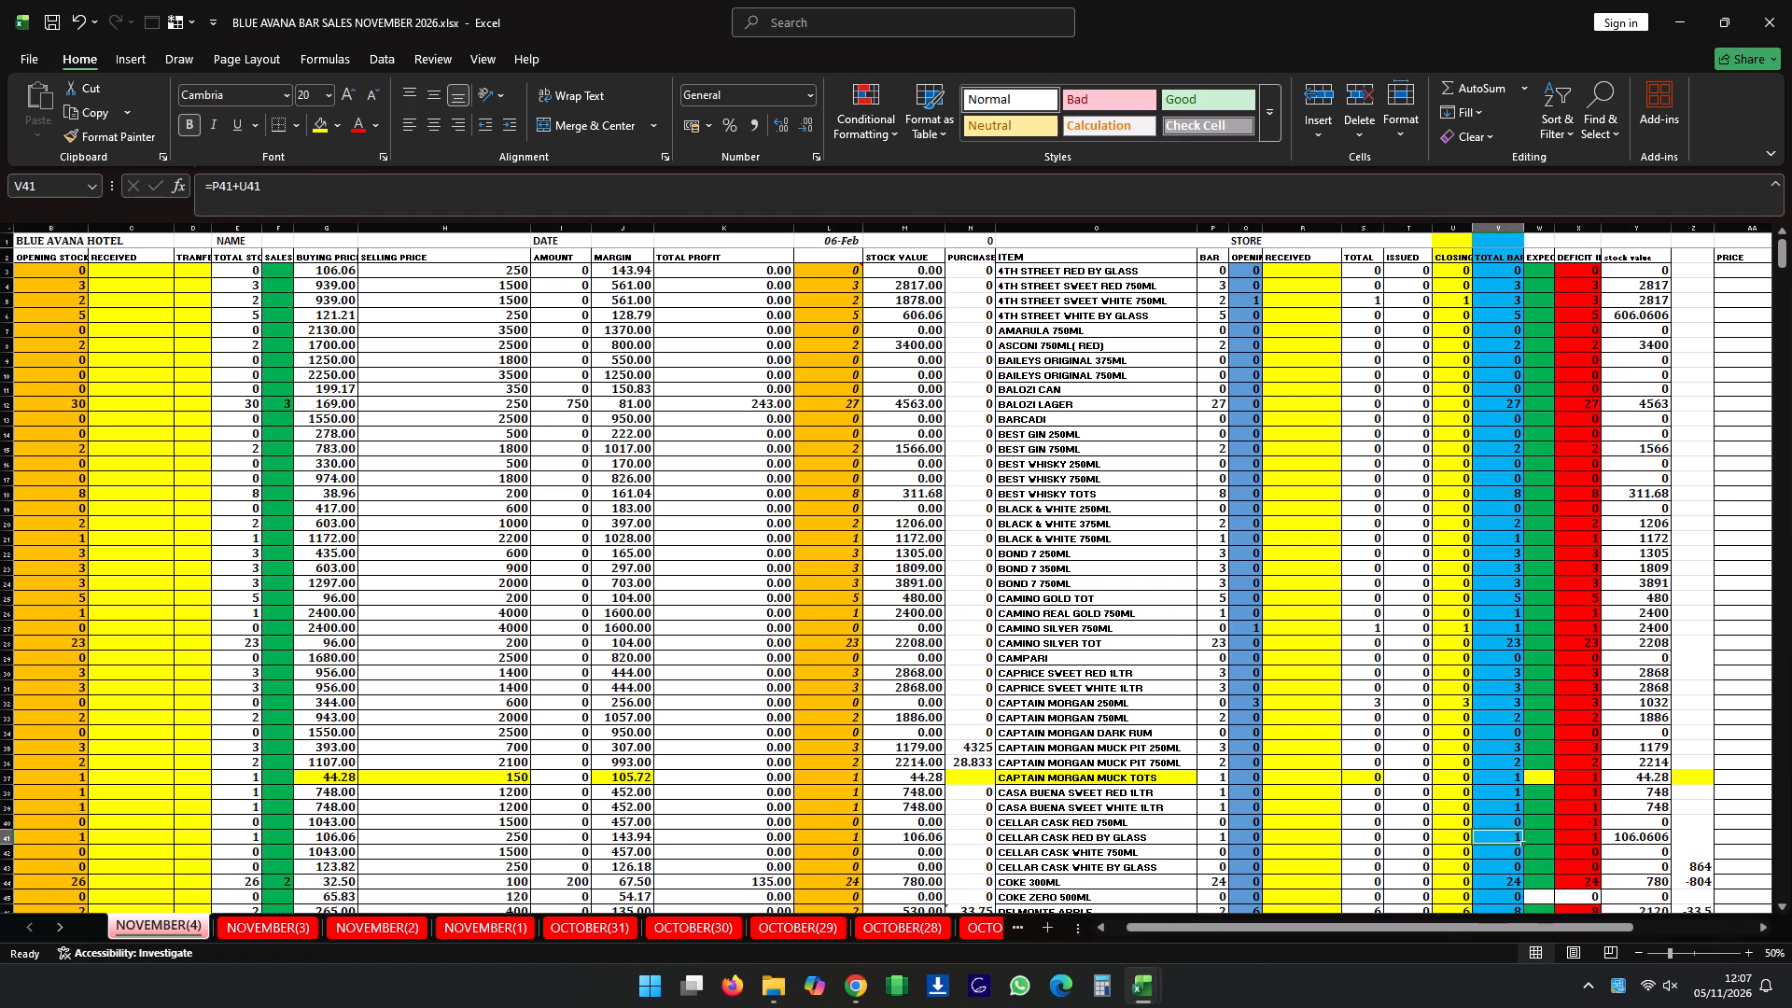
key("Down")
key("Down")
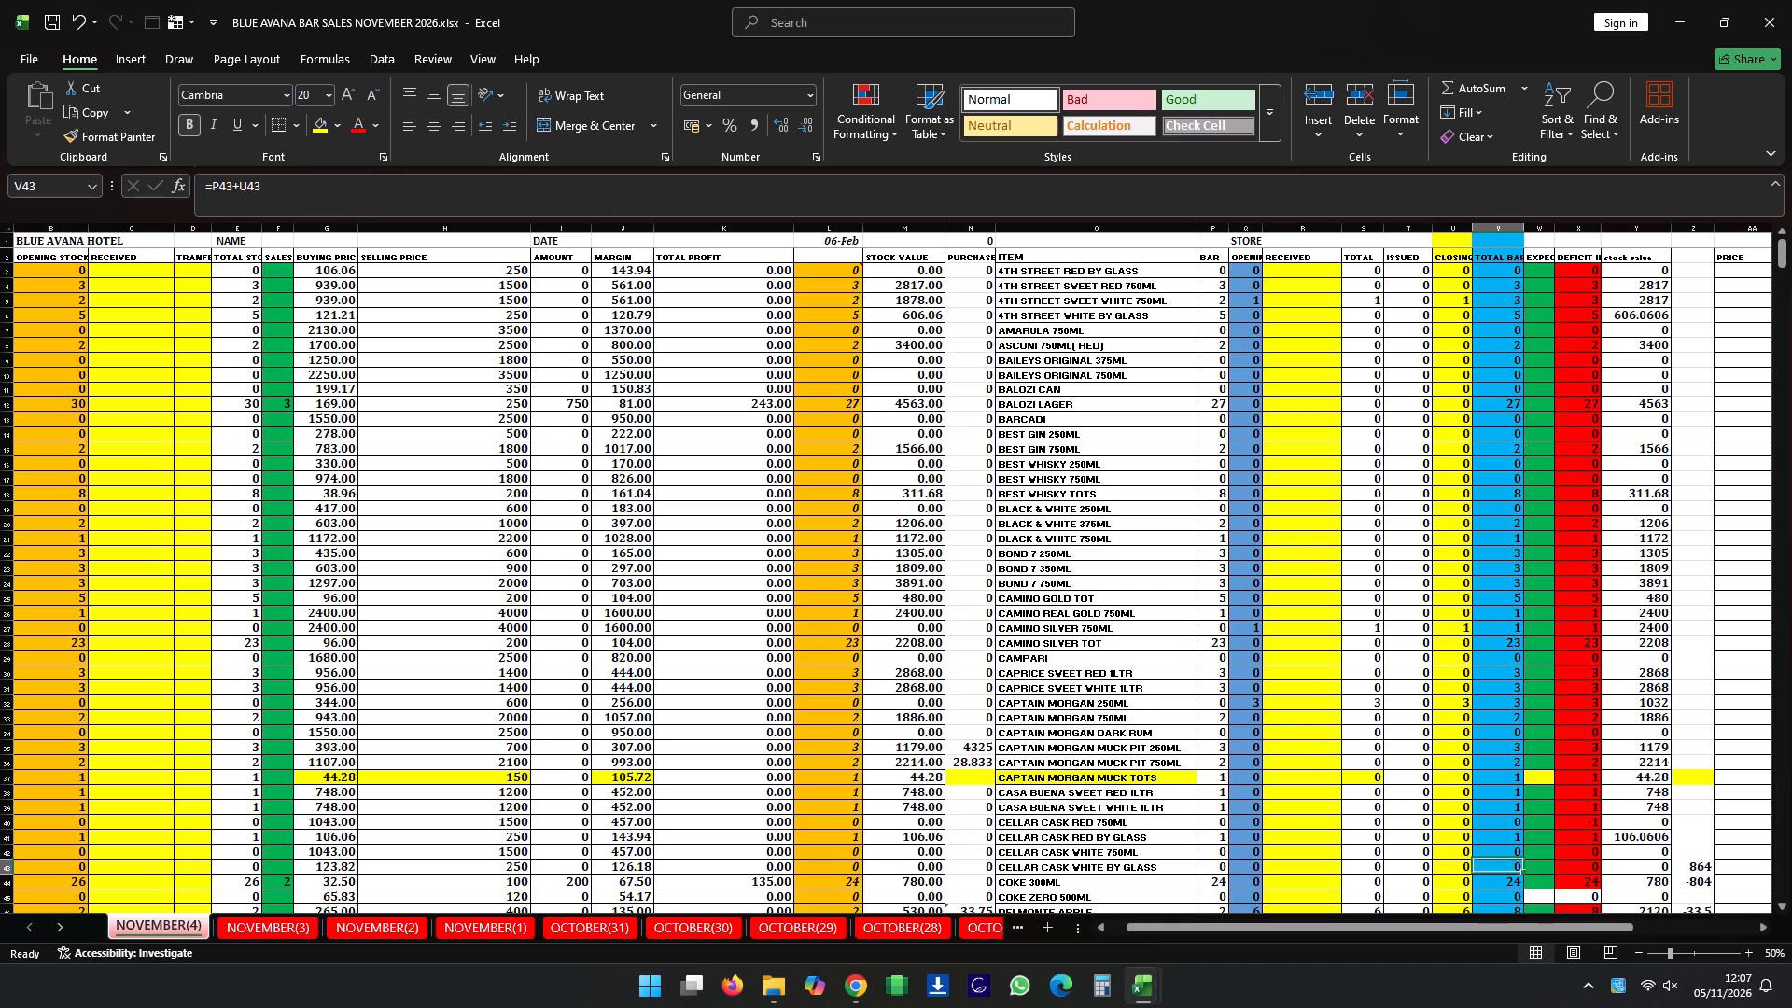
key("Down")
key("Down")
key("Down")
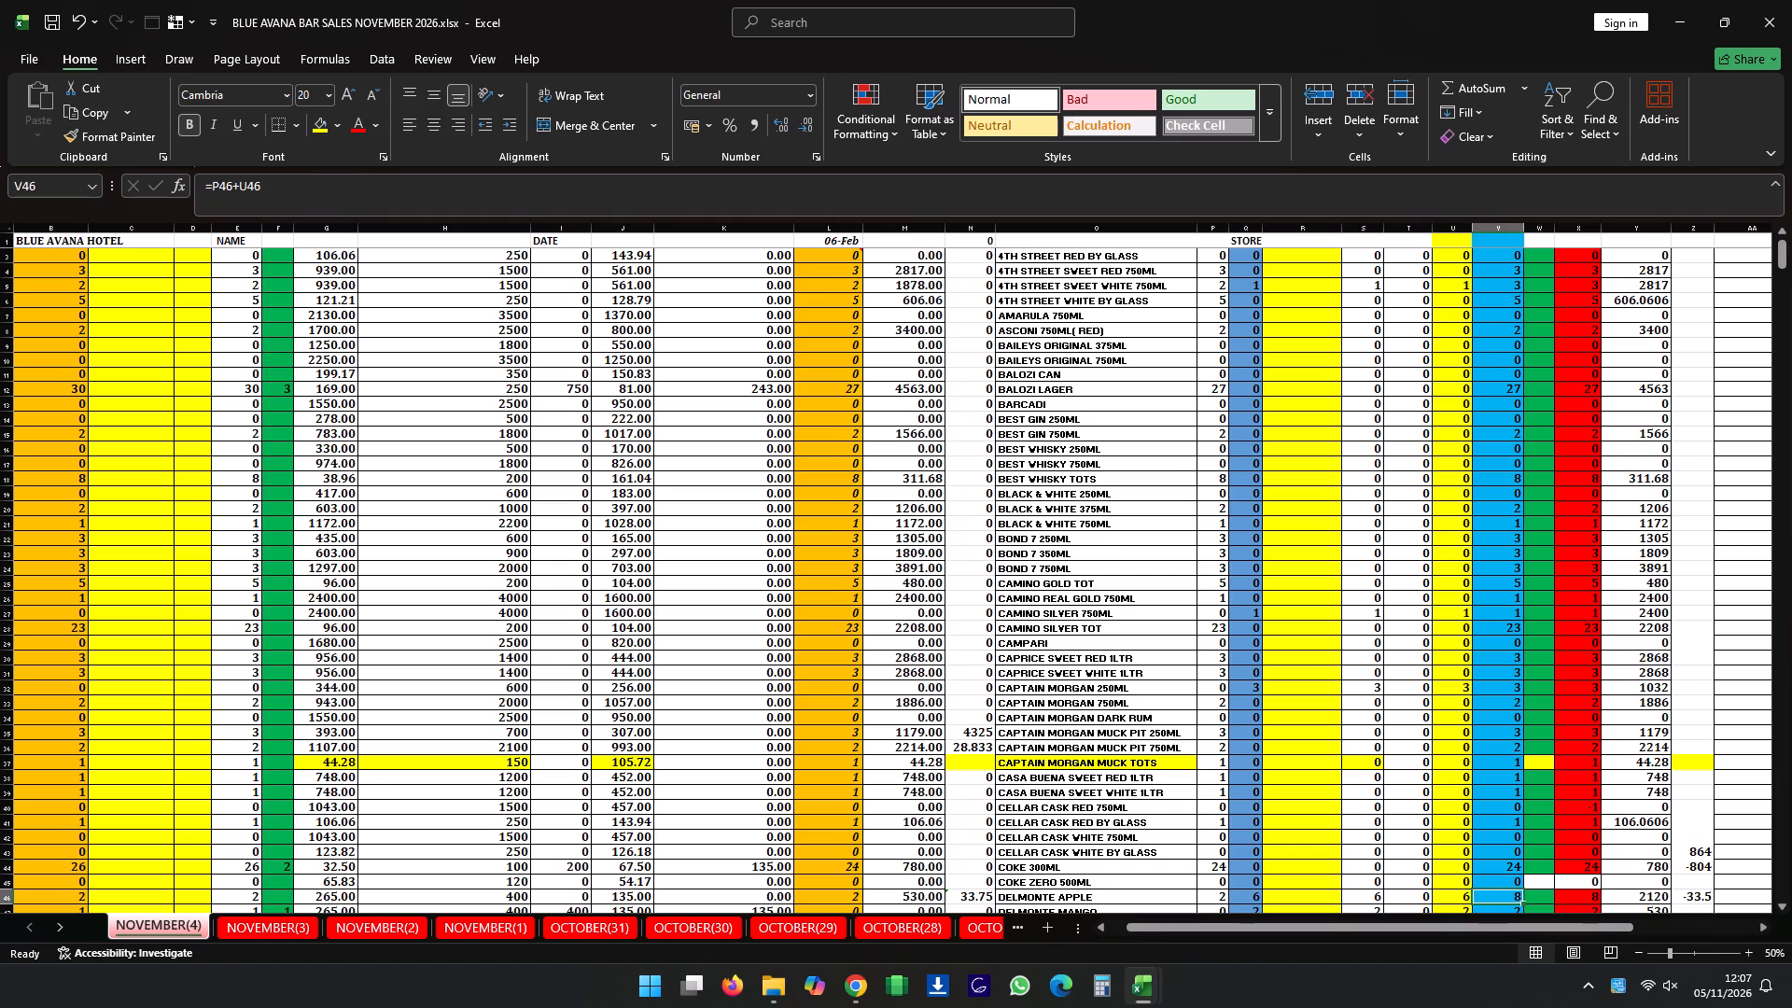
Check the column V totals from DELMONTE MANGO through the DROSTDY HOF rows to EXECUTIVE WATER 1LTR.
key("Down")
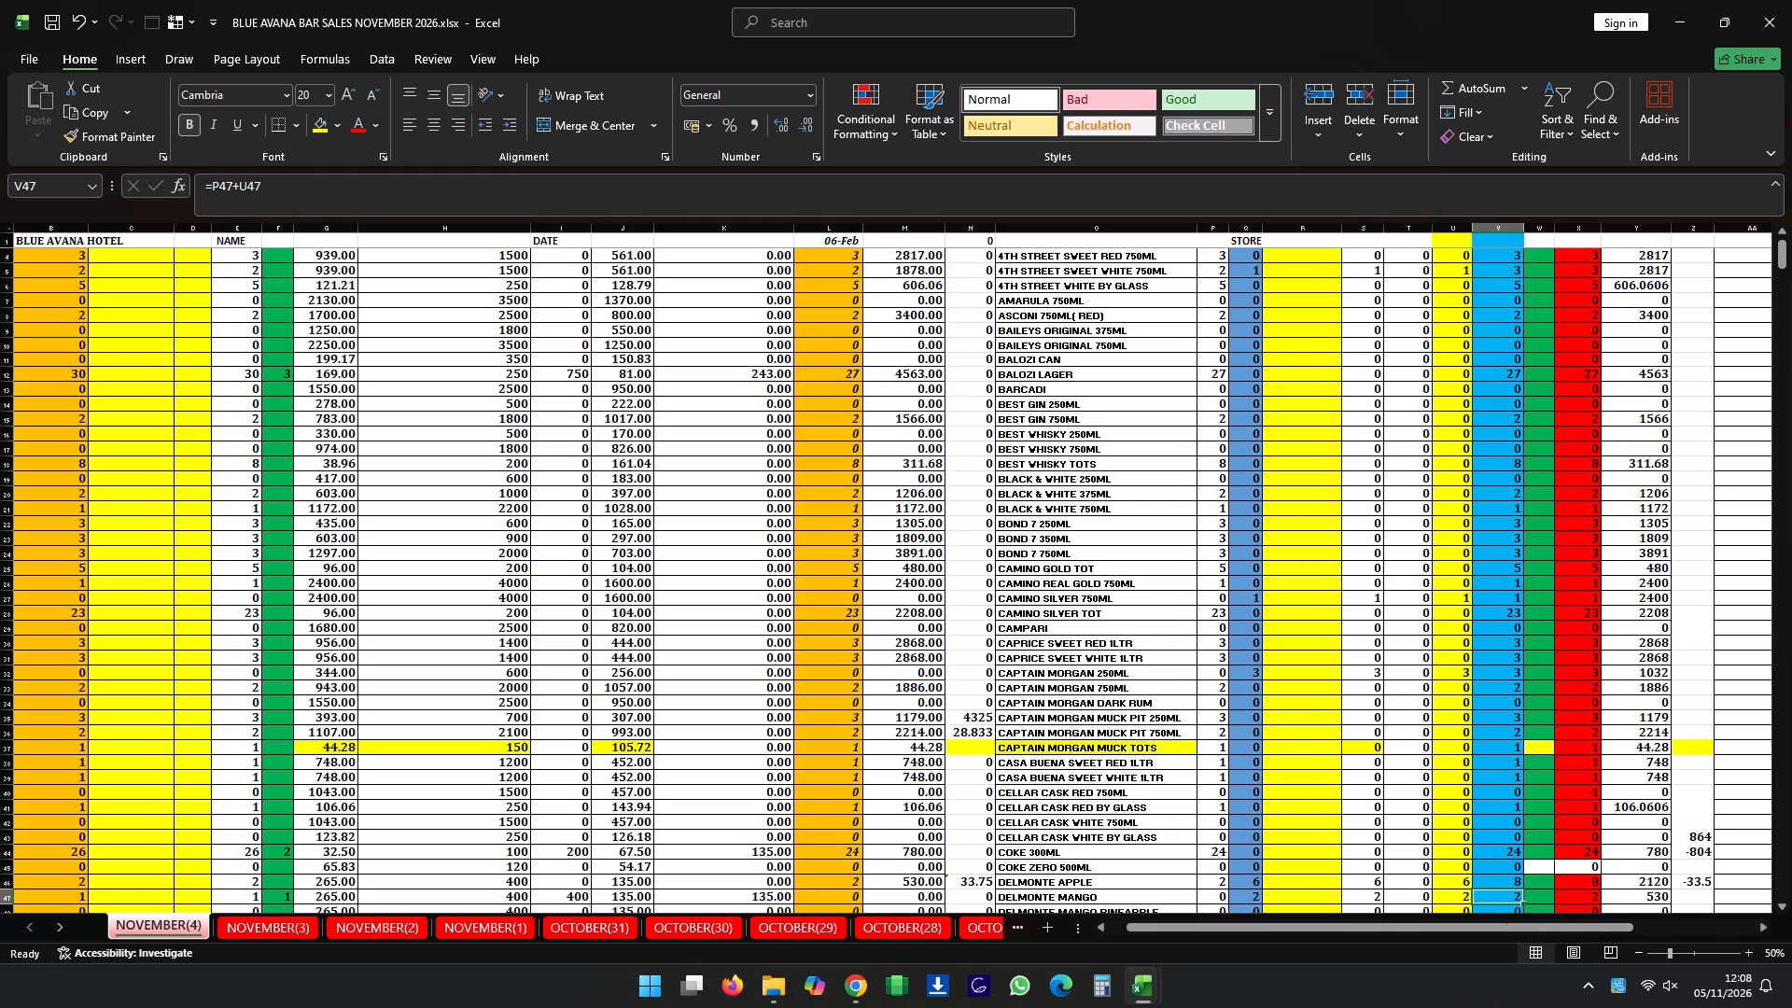
key("Down")
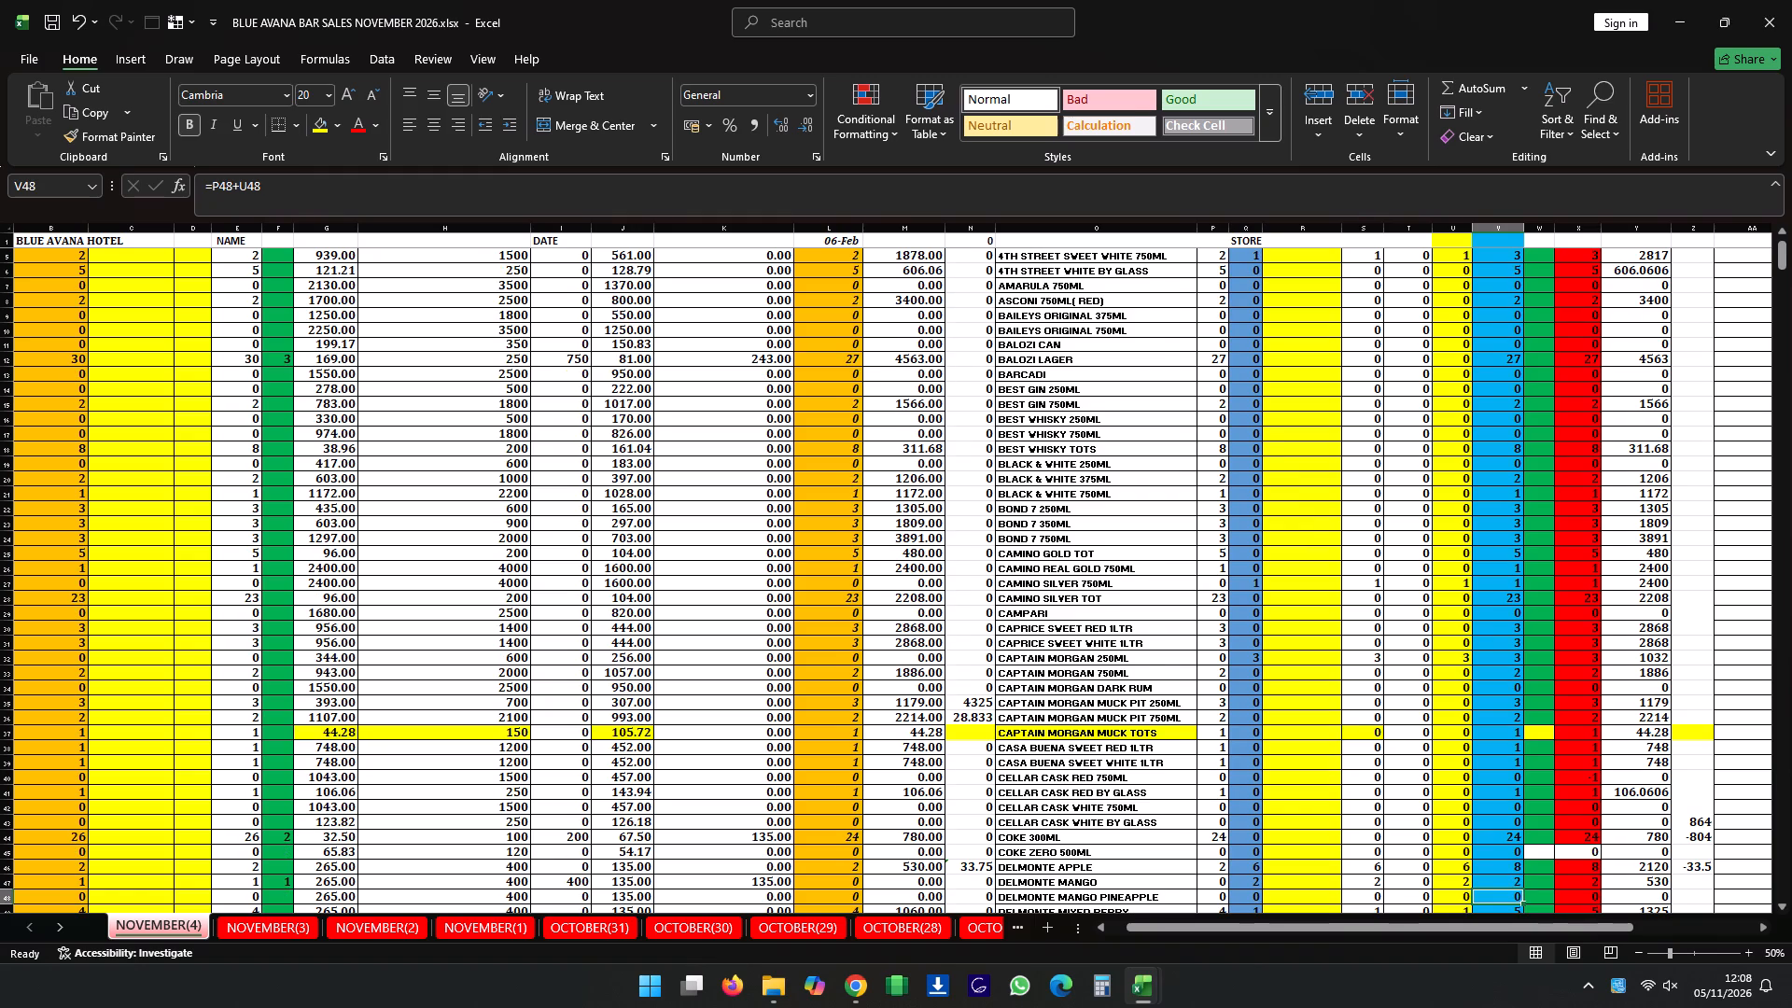
key("Down")
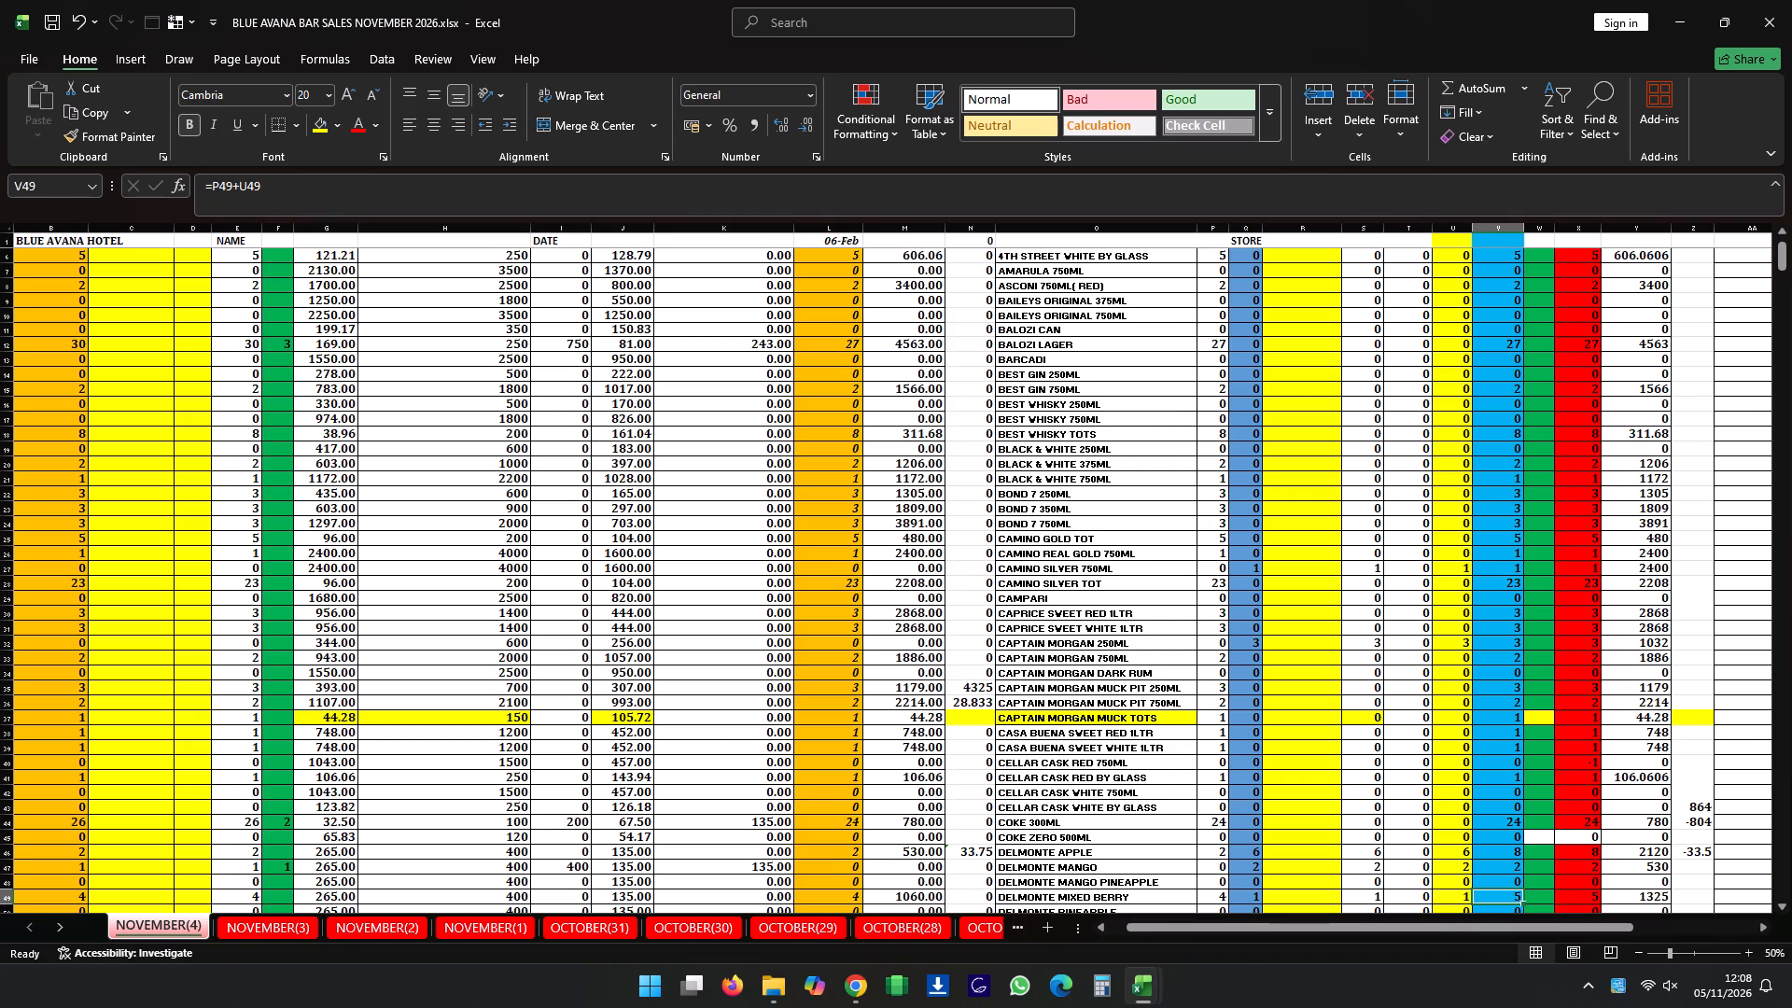
key("Down")
key("Down")
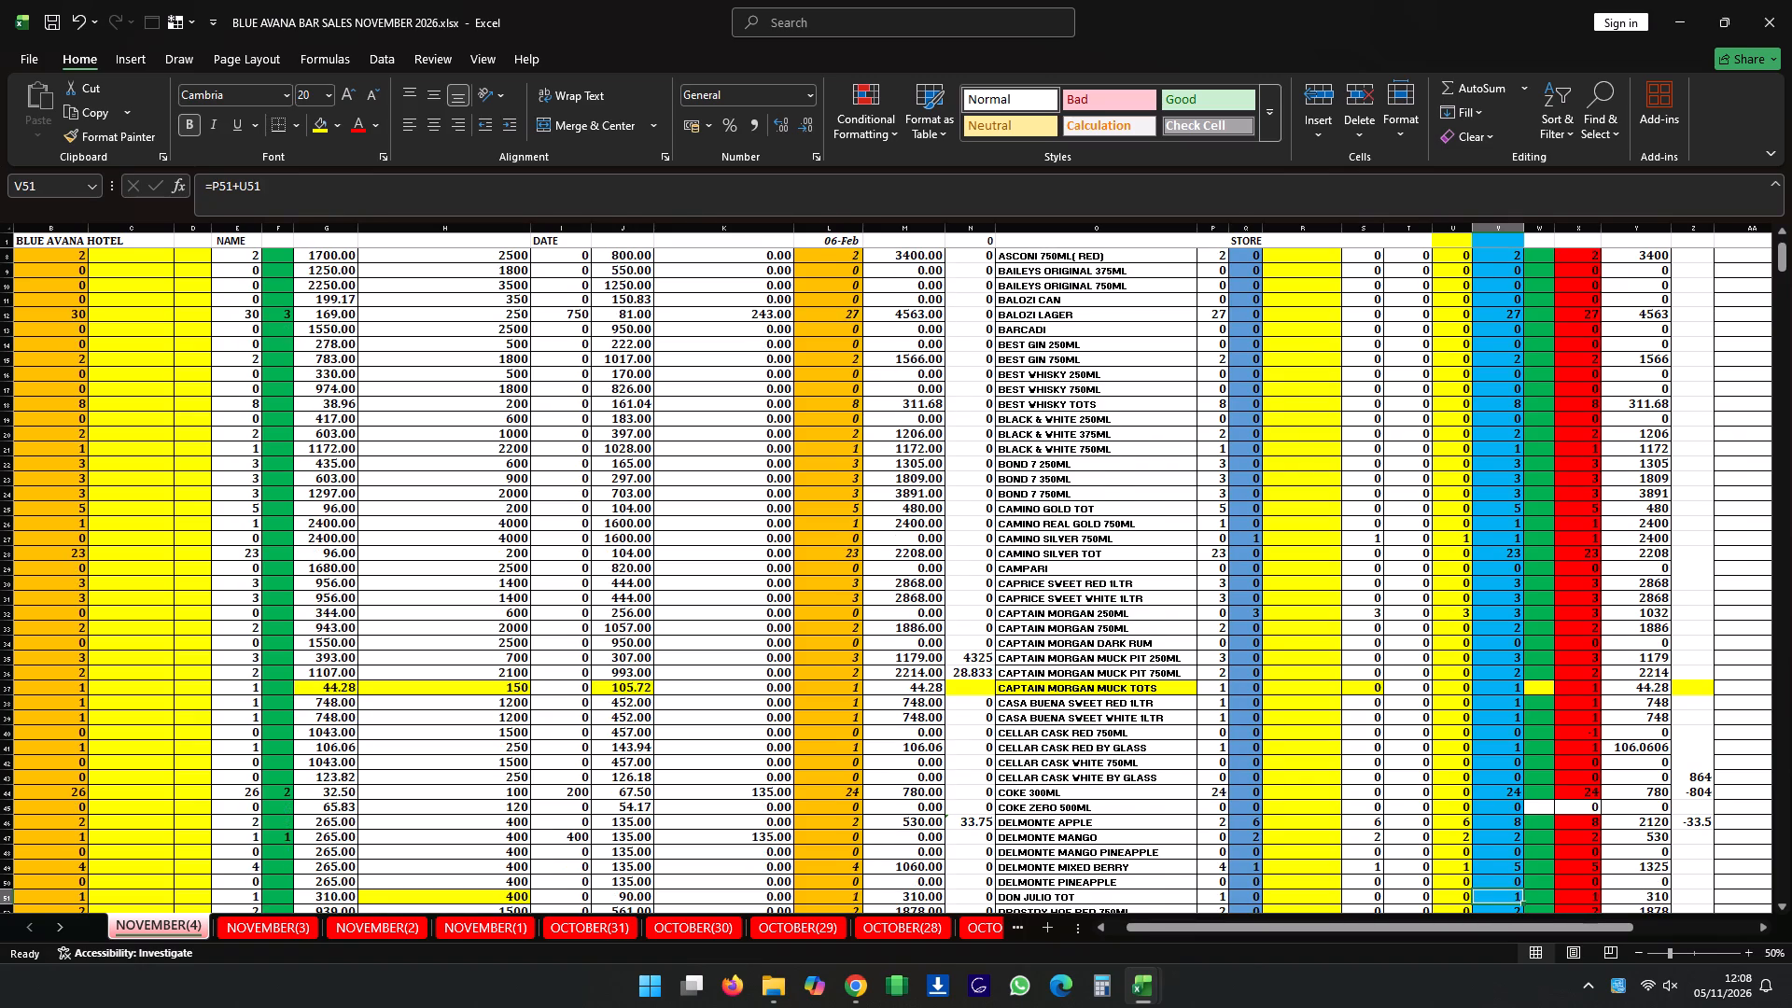
key("Down")
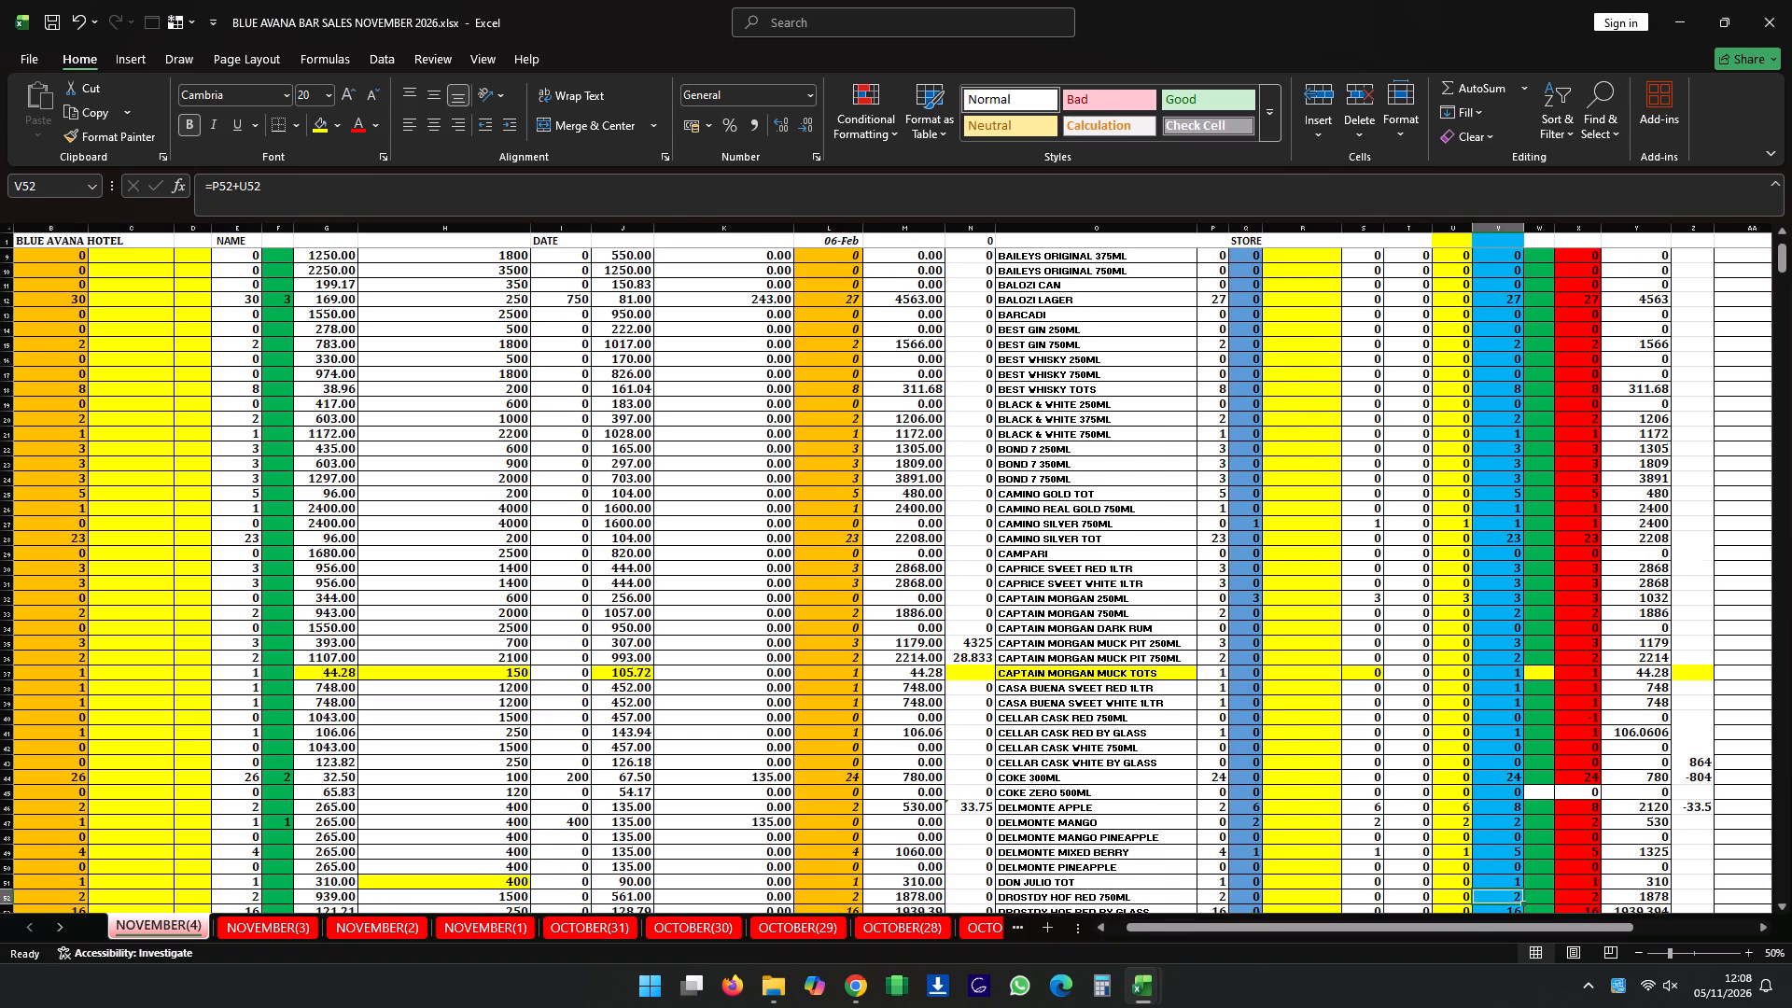
key("Down")
key("Down")
key("Down")
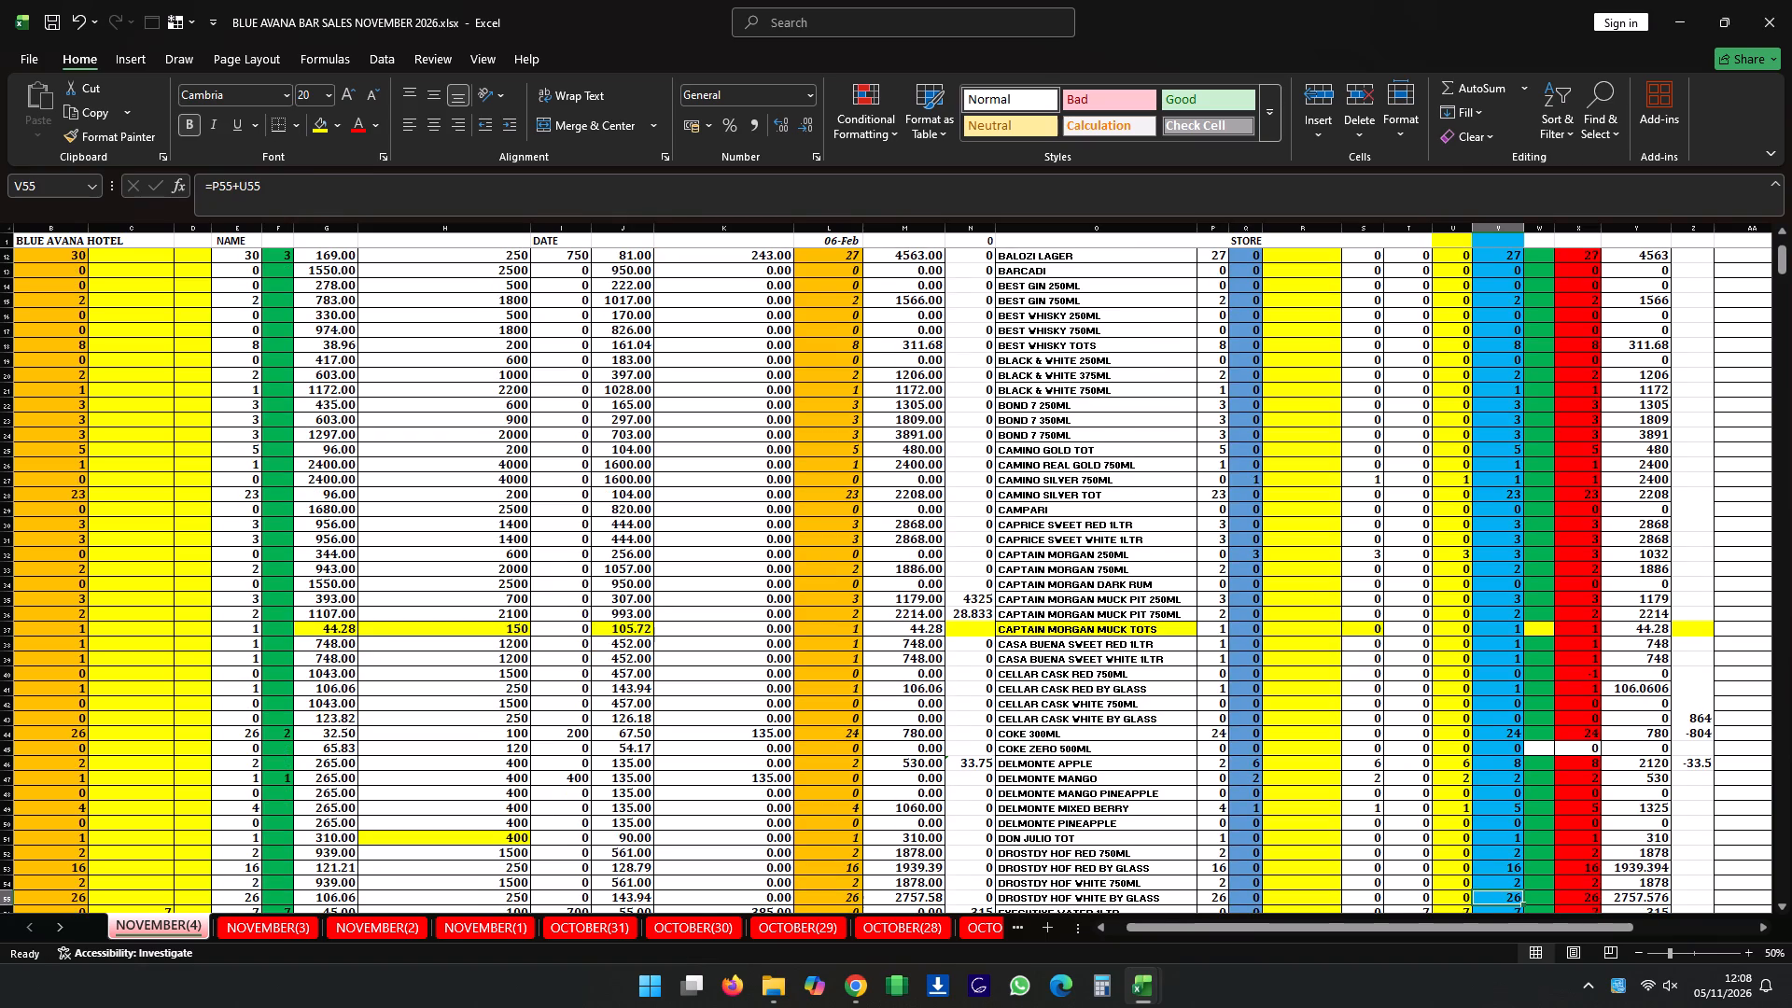
key("Down")
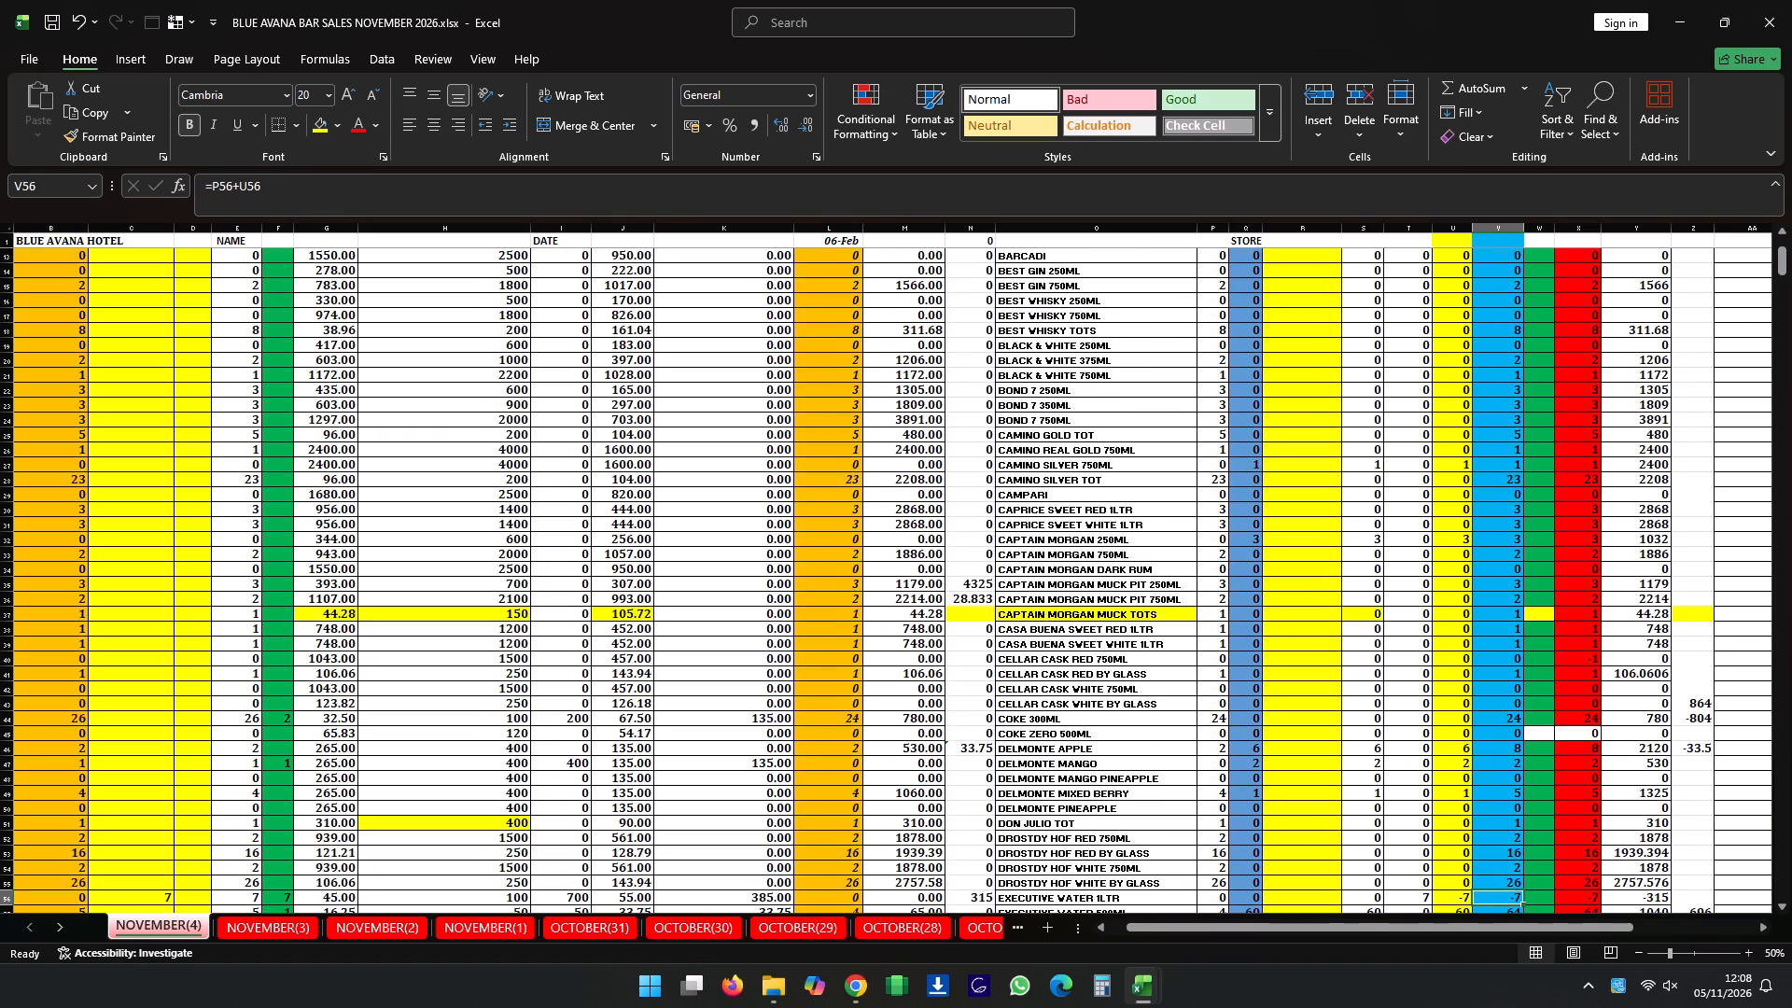
Enter 24 as the store's received quantity for EXECUTIVE WATER 1LTR.
left_click(1309, 895)
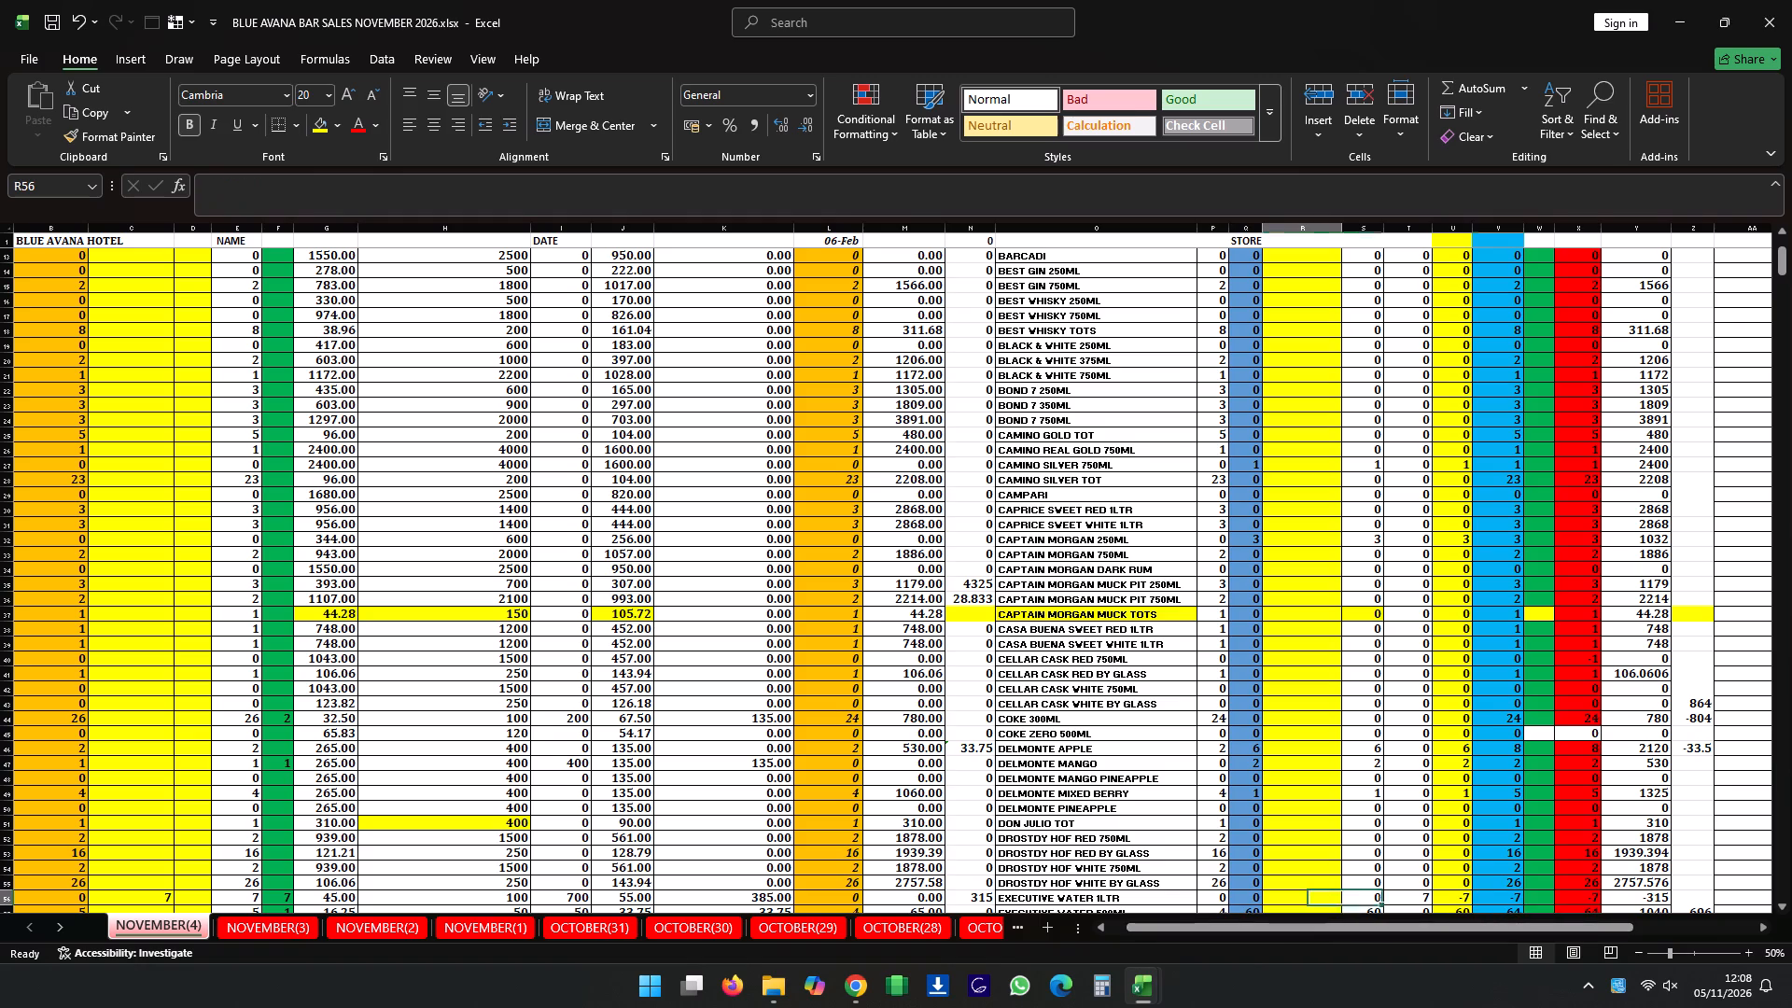
type("24")
key("Return")
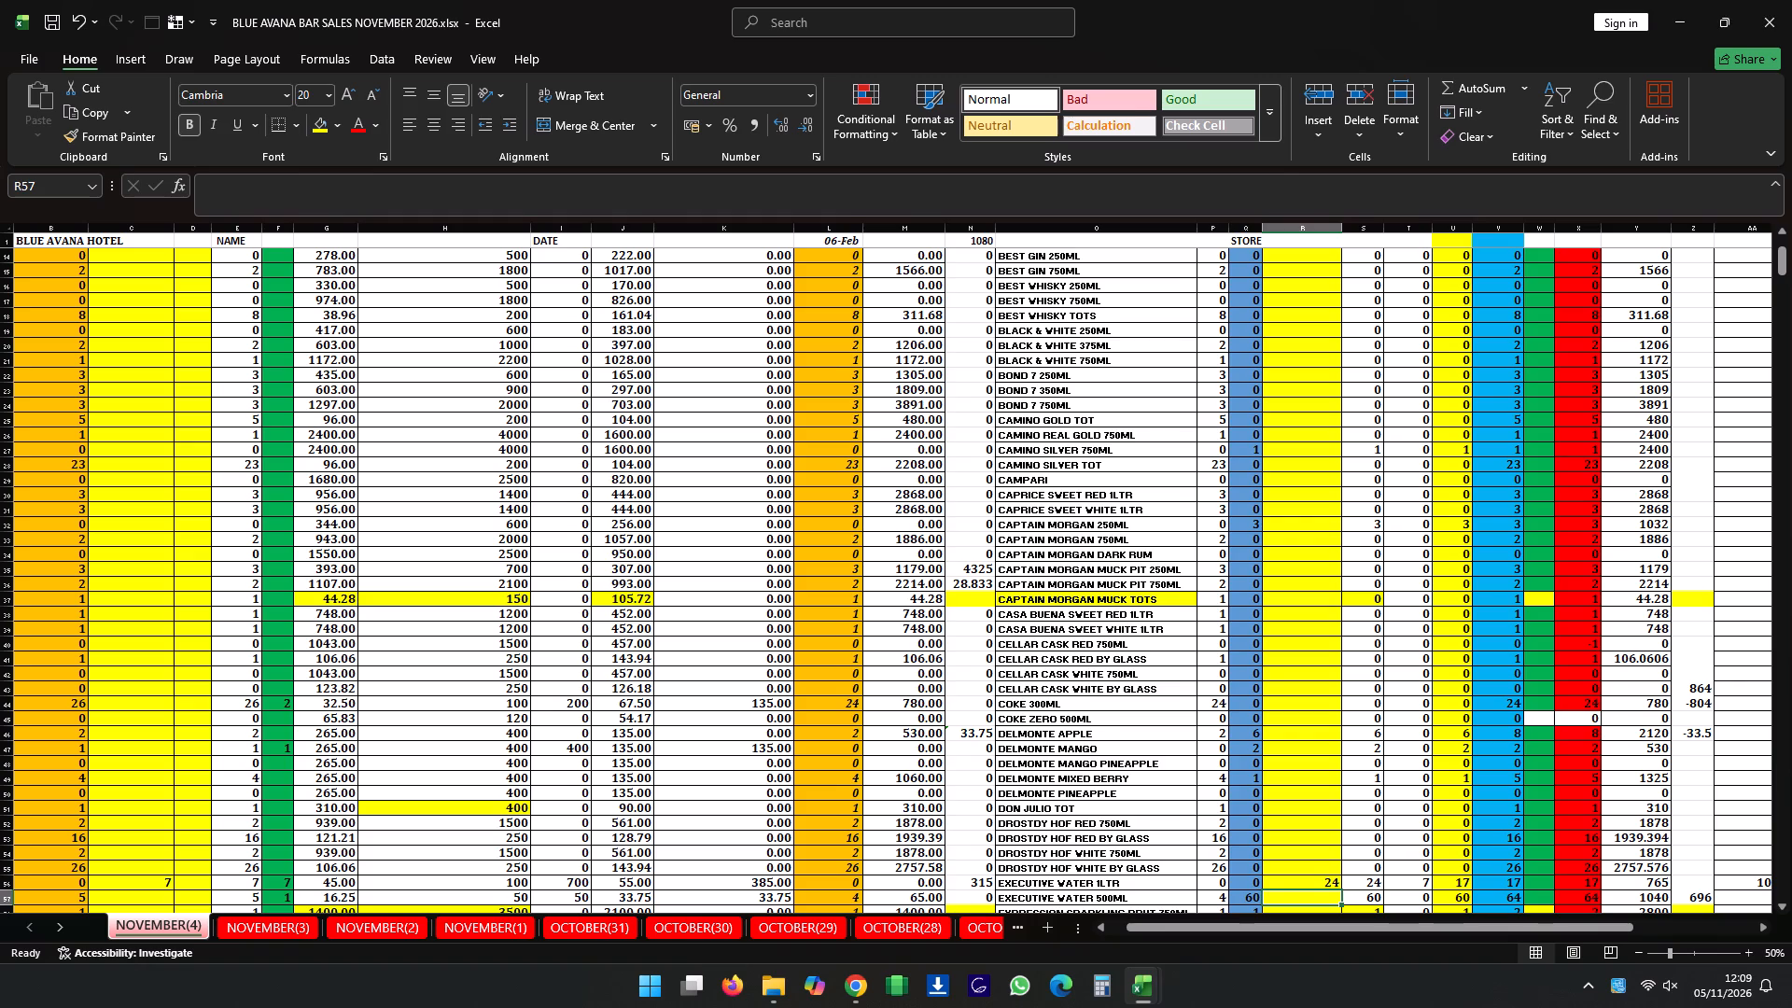
Look over the bar and store figures in the rows down to HENNESSY VSOP 750ML and at the top of the sheet.
scroll(1298, 835, "down", 2)
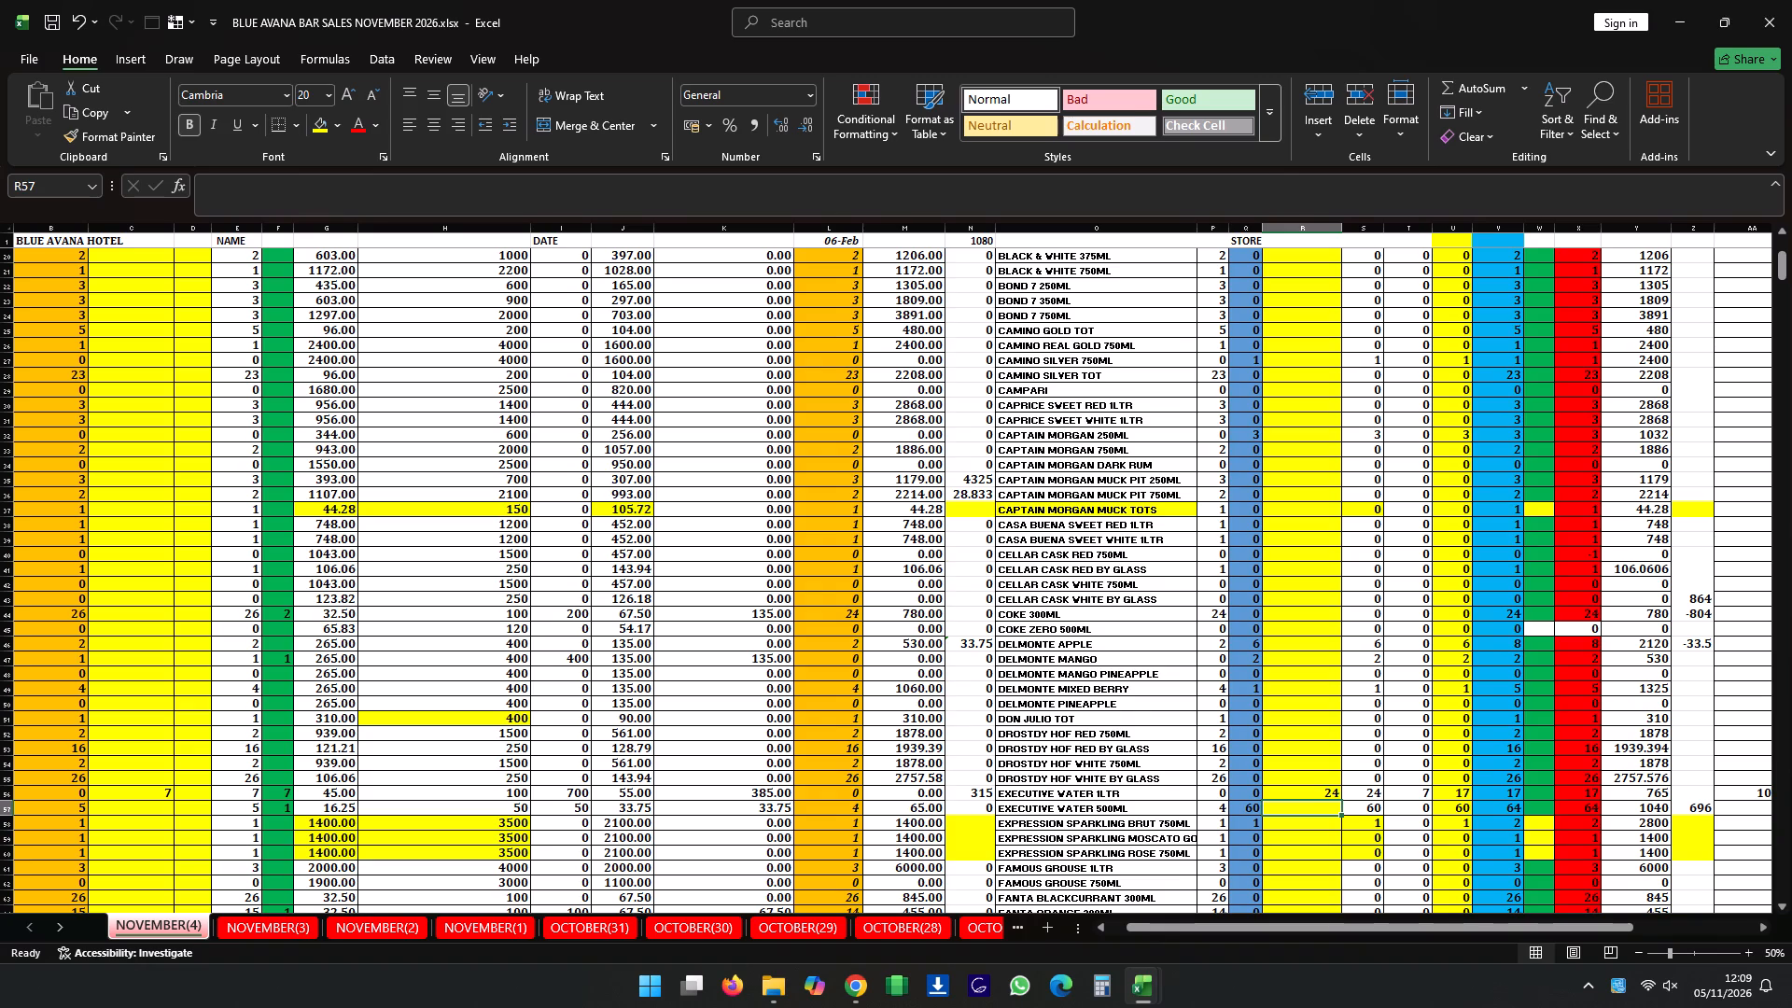
scroll(1275, 835, "down", 2)
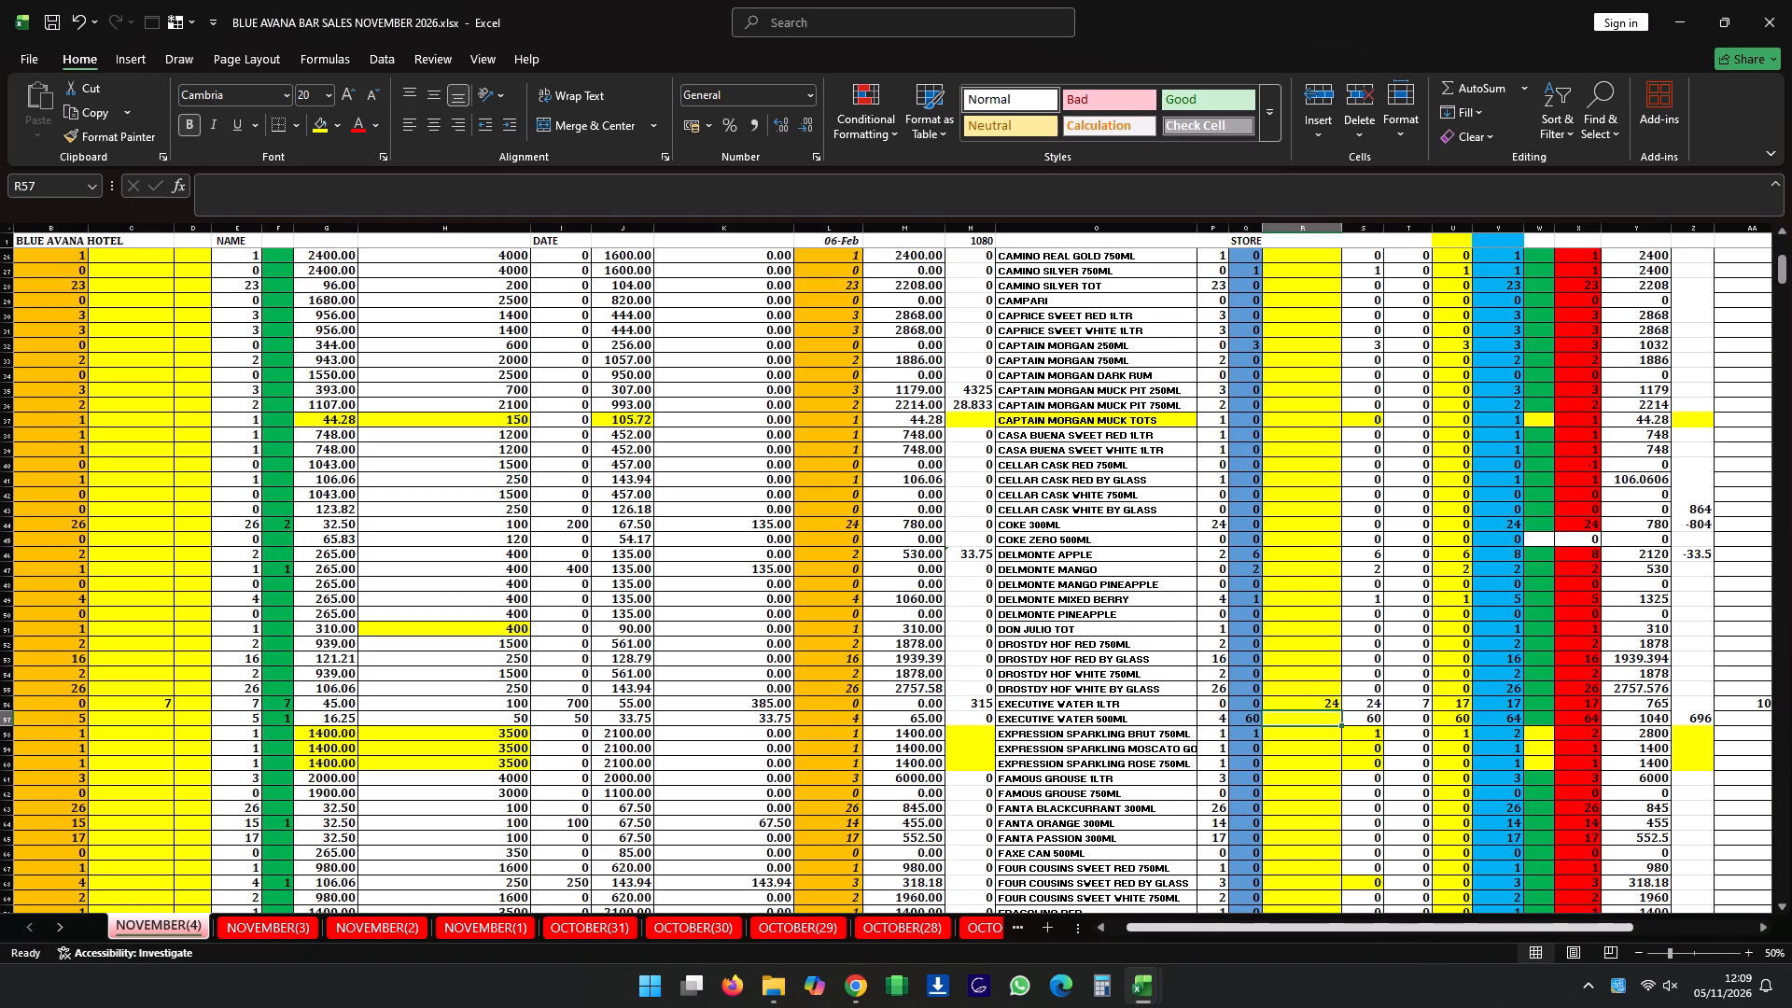
scroll(1285, 796, "down", 2)
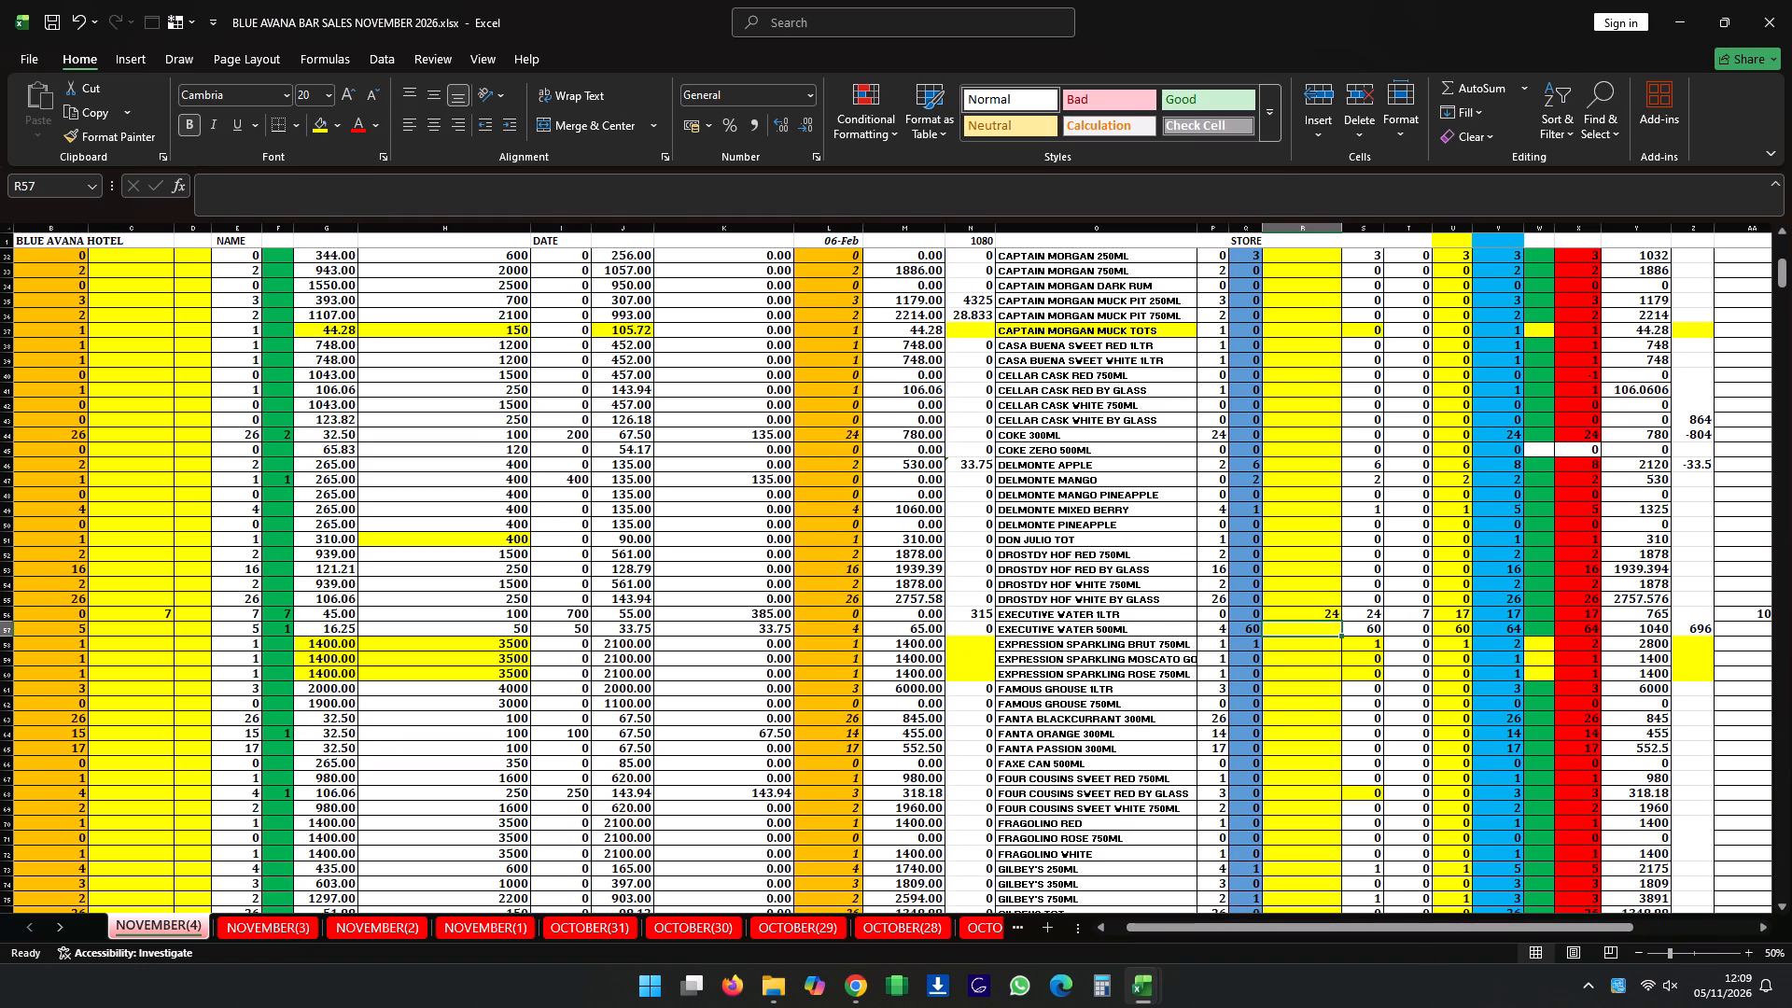
scroll(1285, 793, "down", 1)
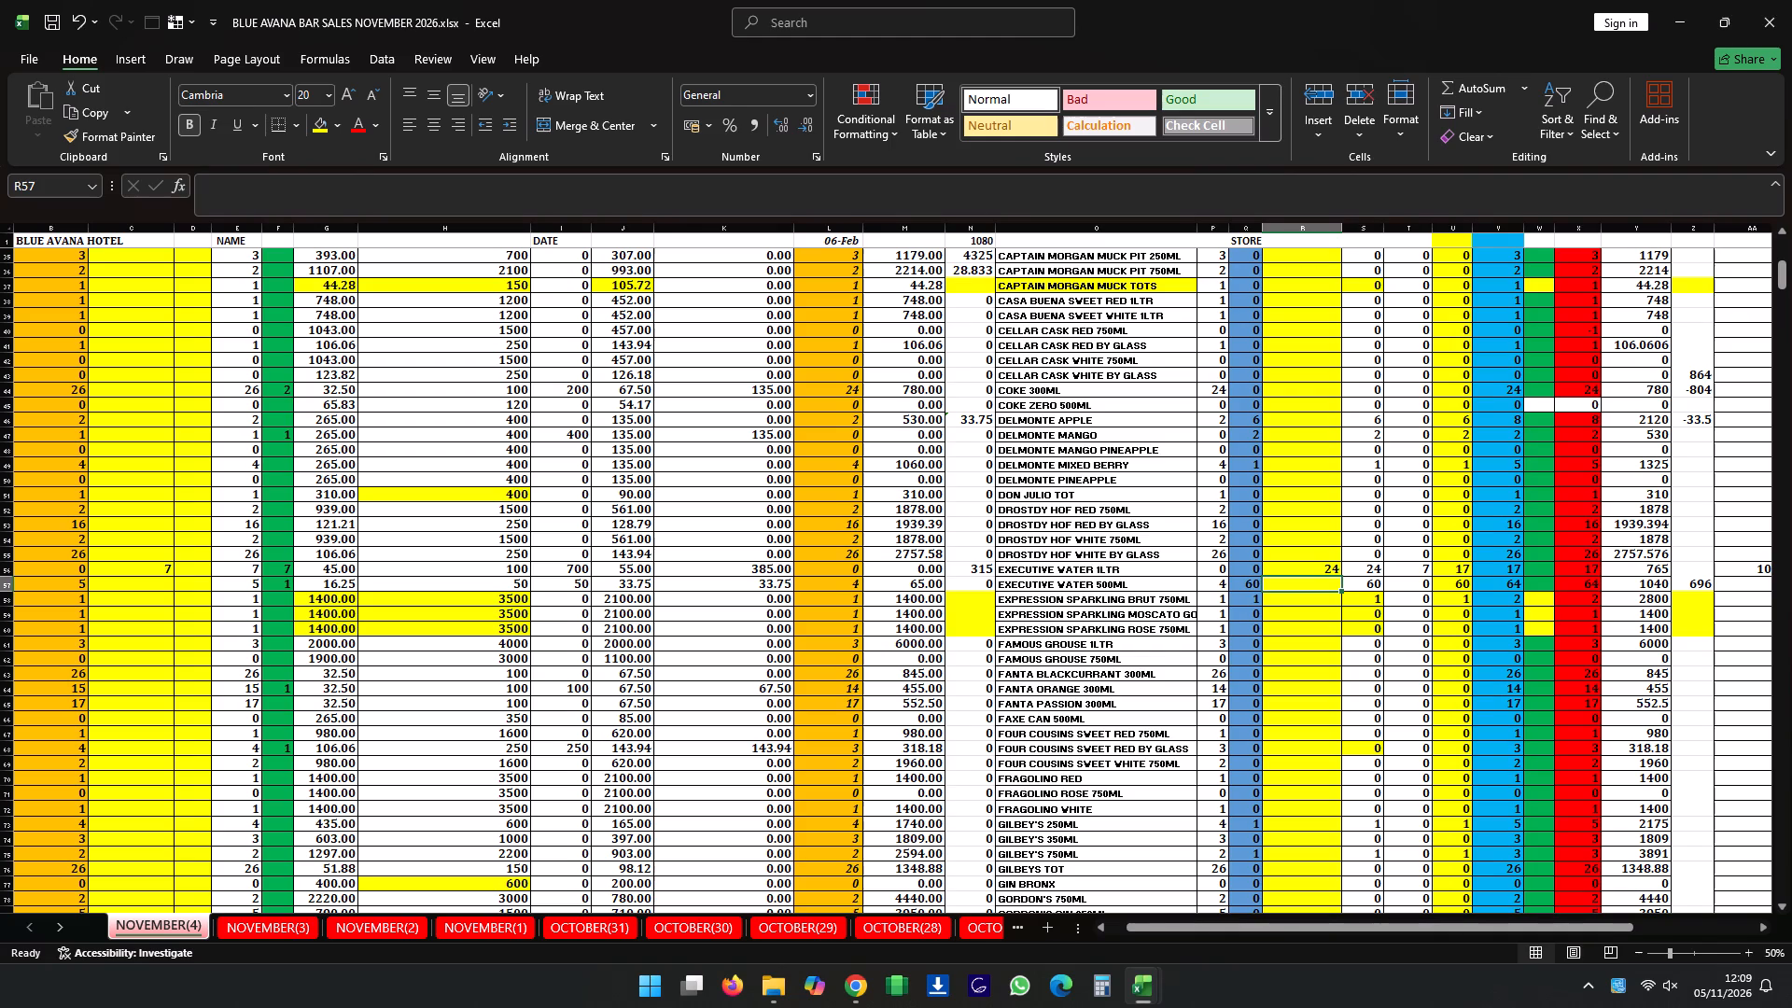
scroll(1575, 848, "down", 3)
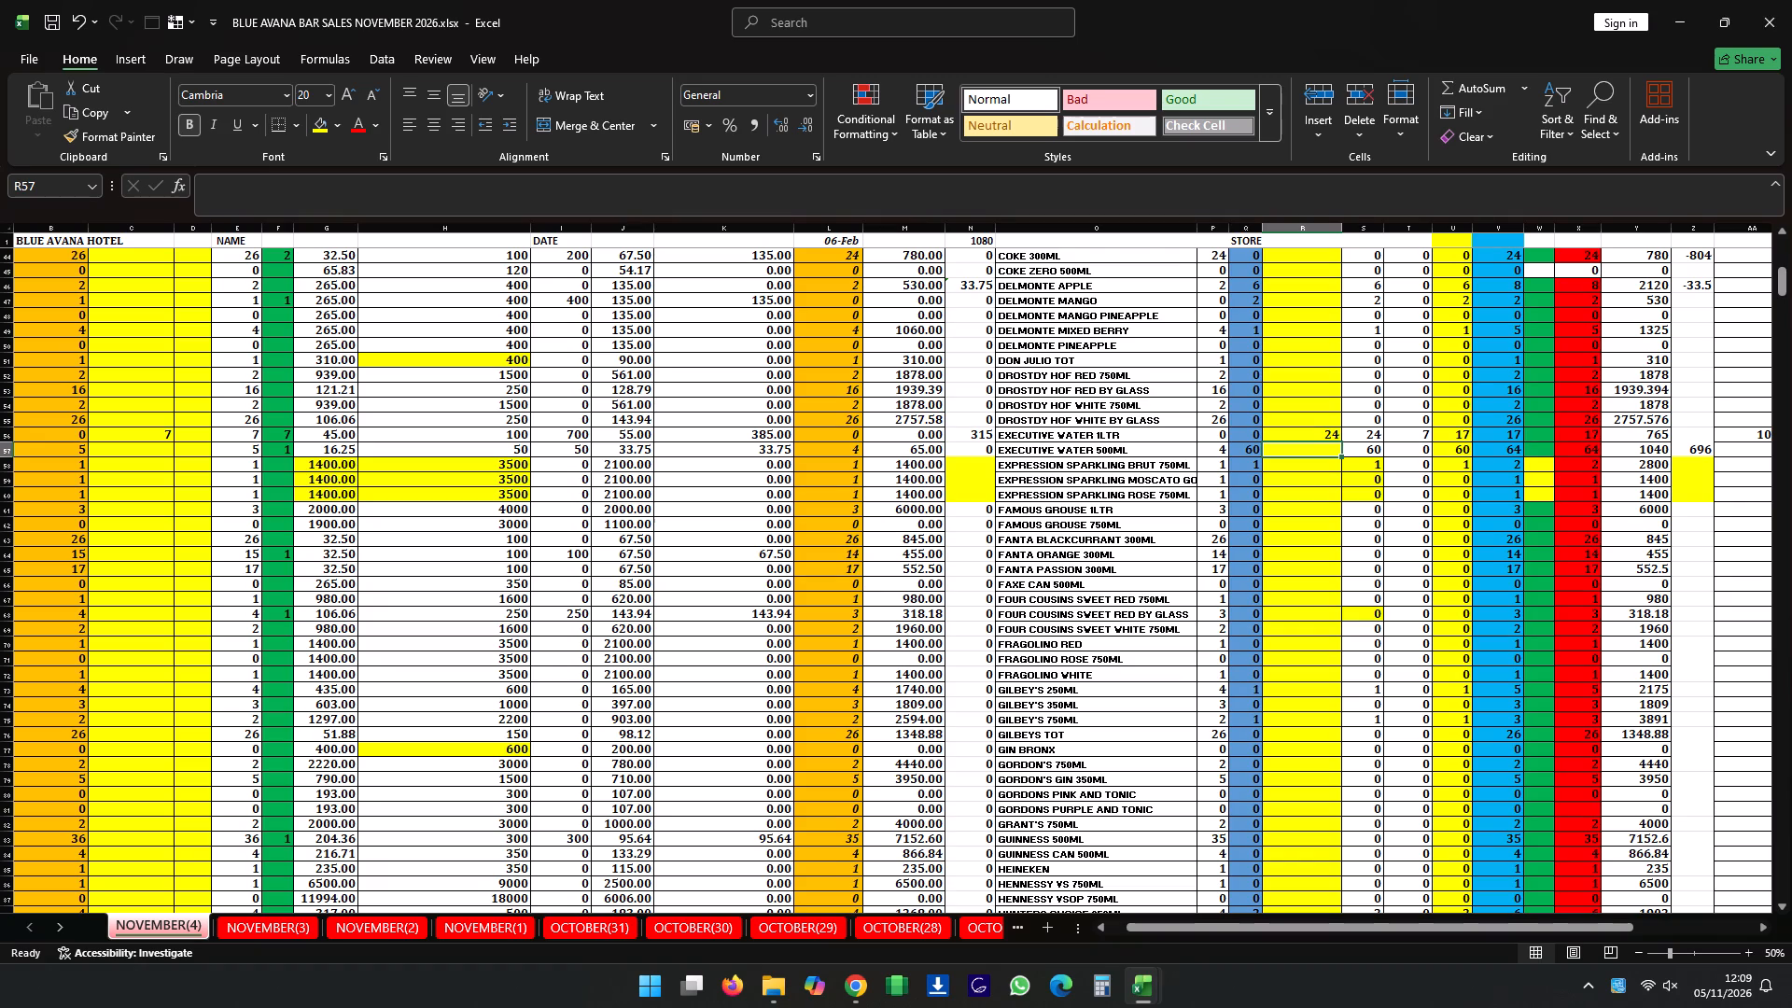
scroll(1491, 819, "up", 19)
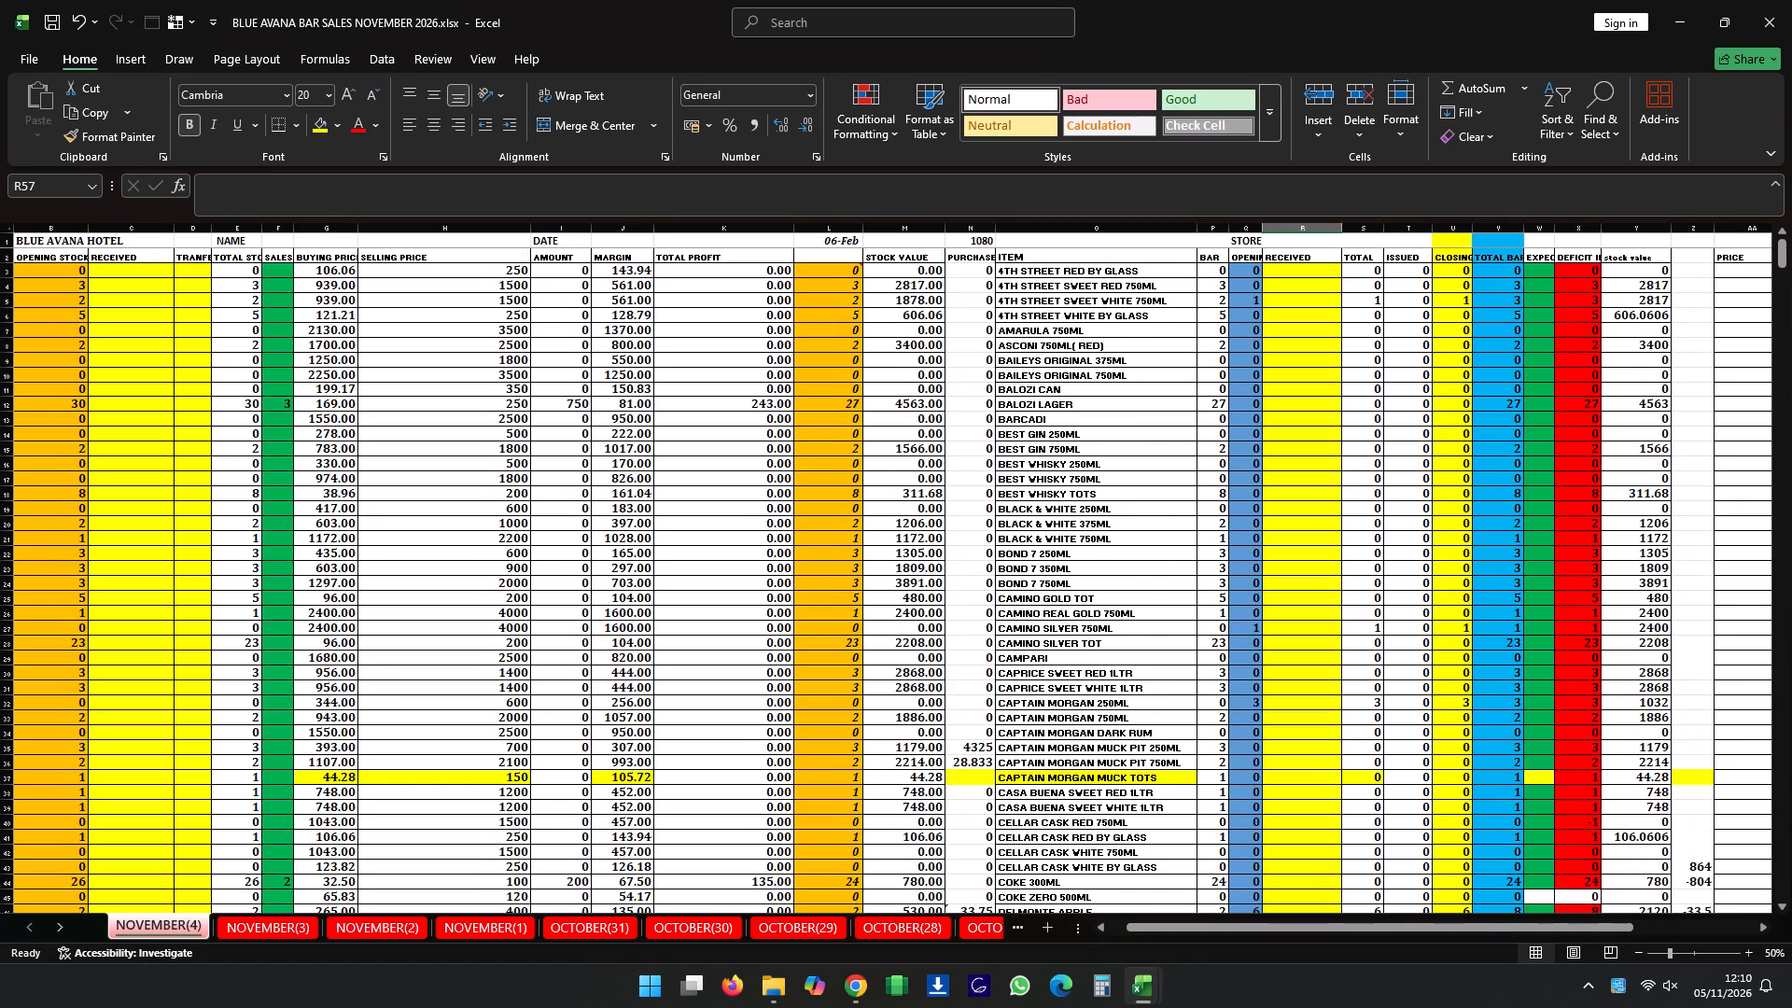
scroll(1491, 819, "down", 12)
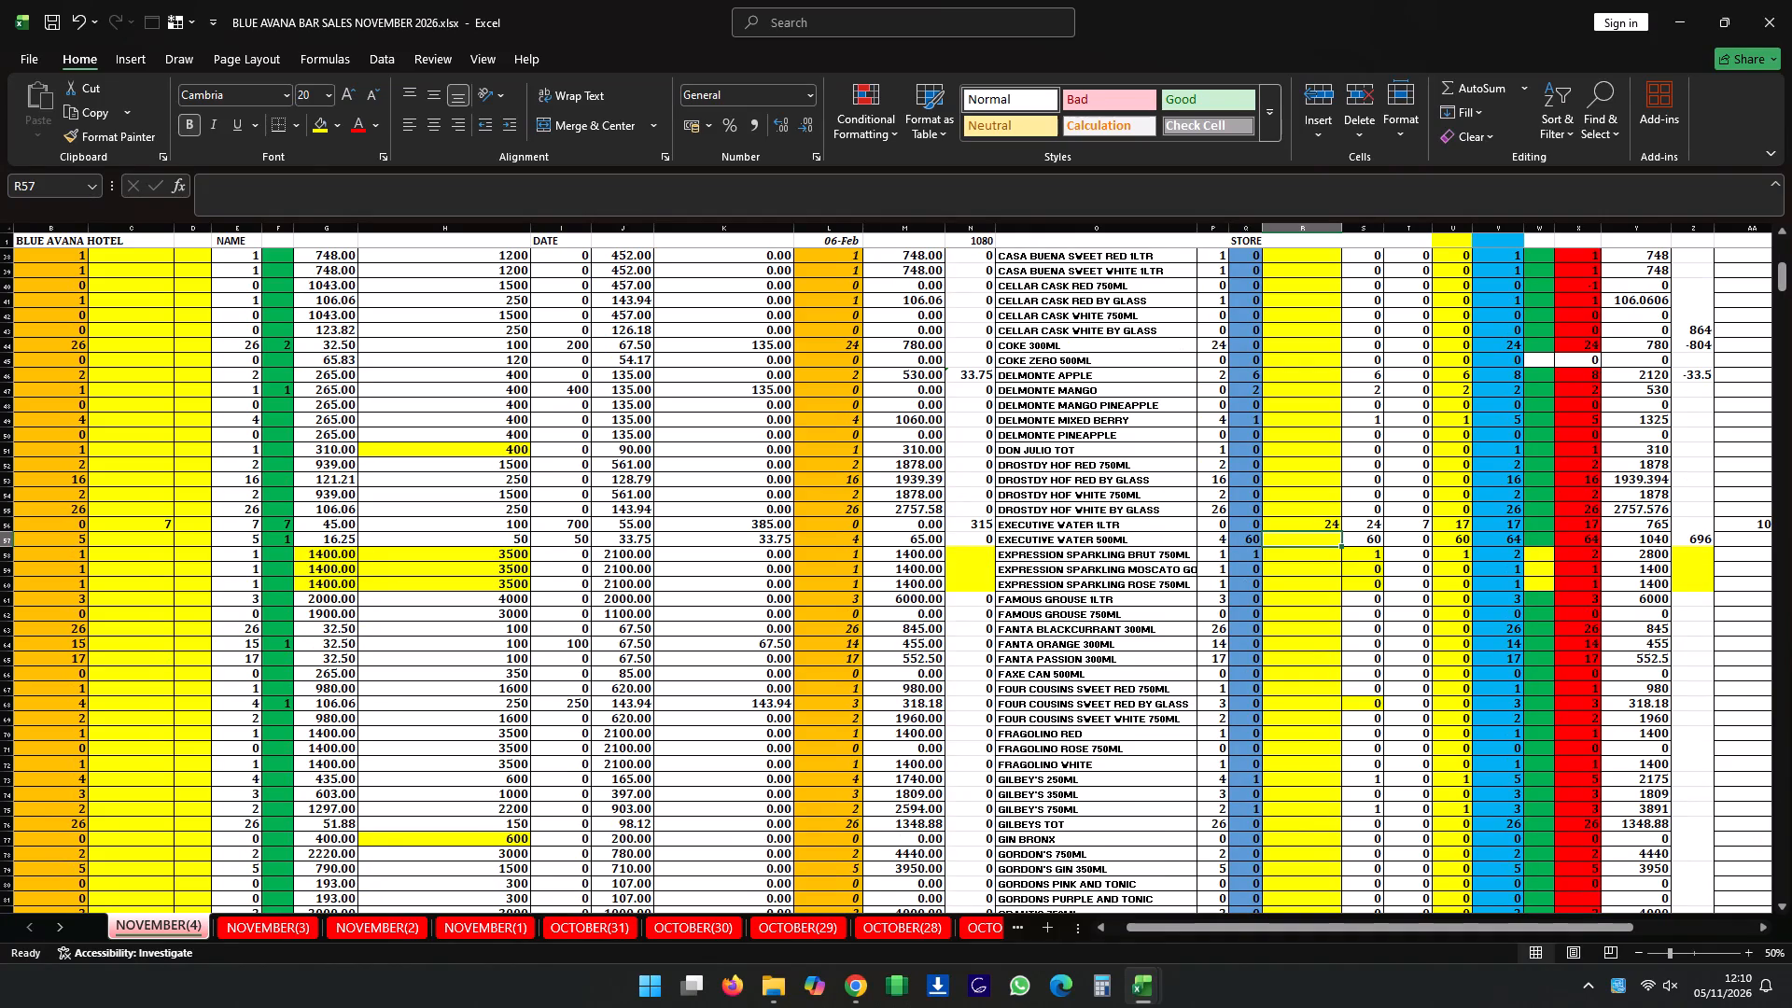
Check the column V totals from FANTA PASSION 300ML down to GILBEYS TOT.
left_click(1508, 659)
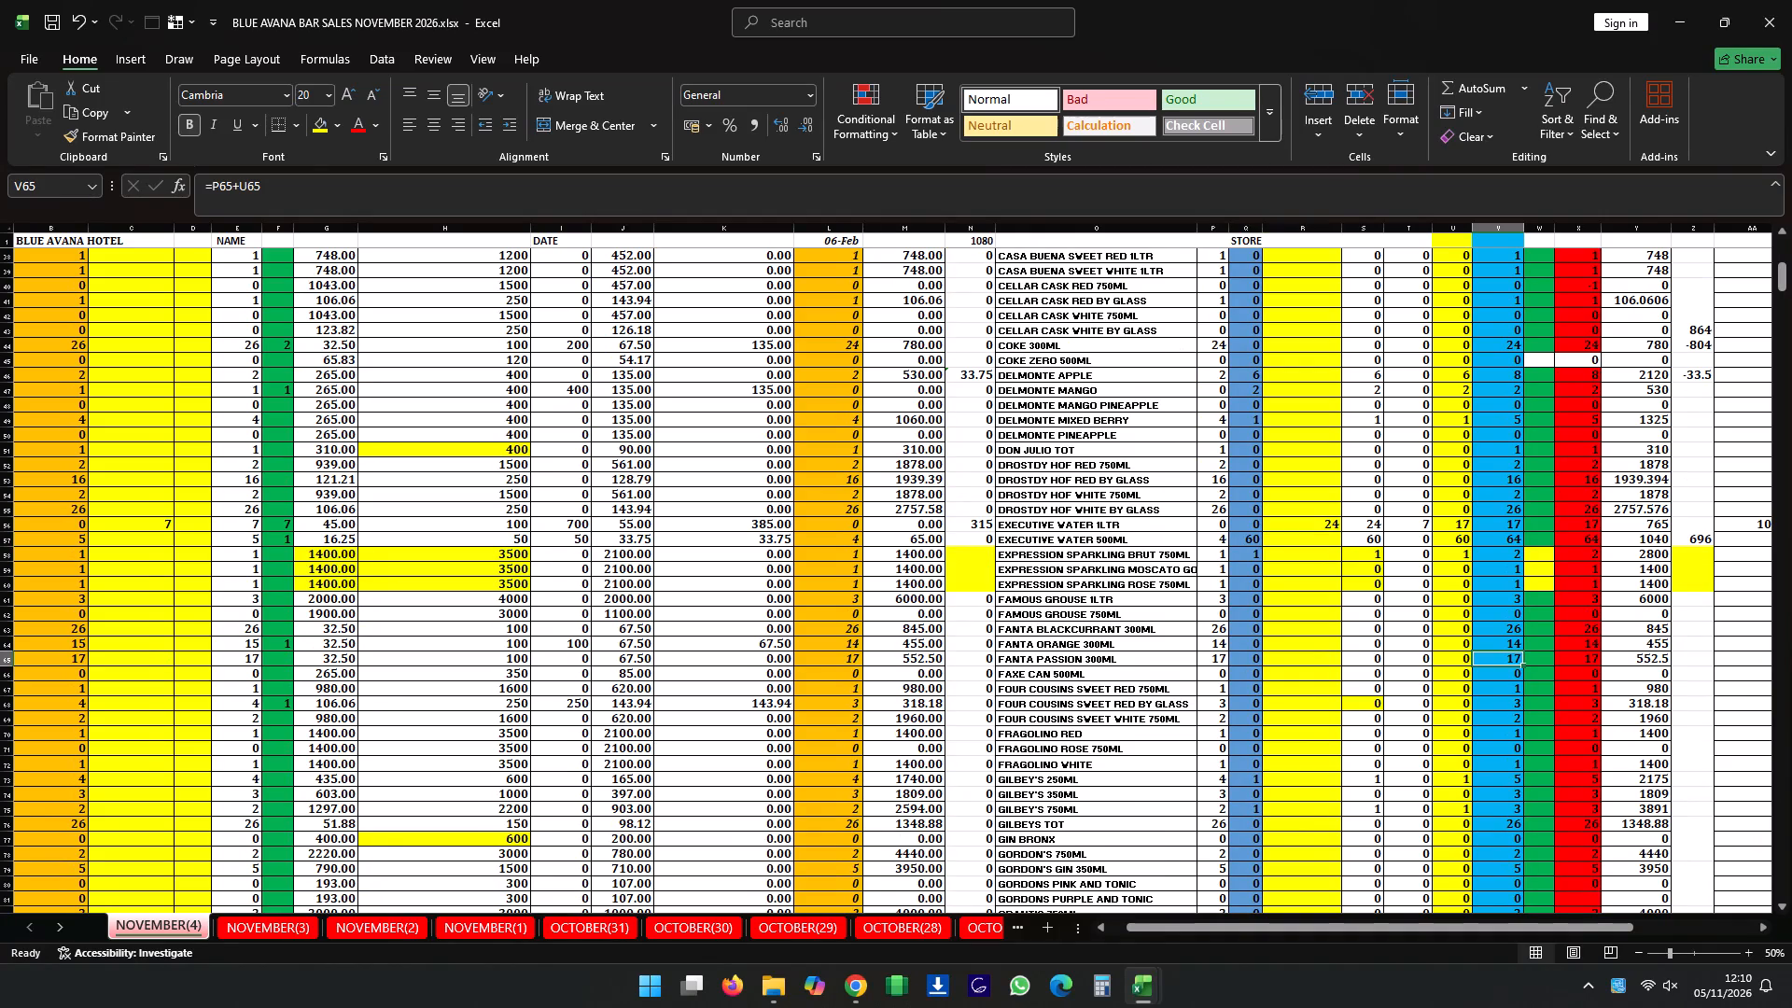
key("Down")
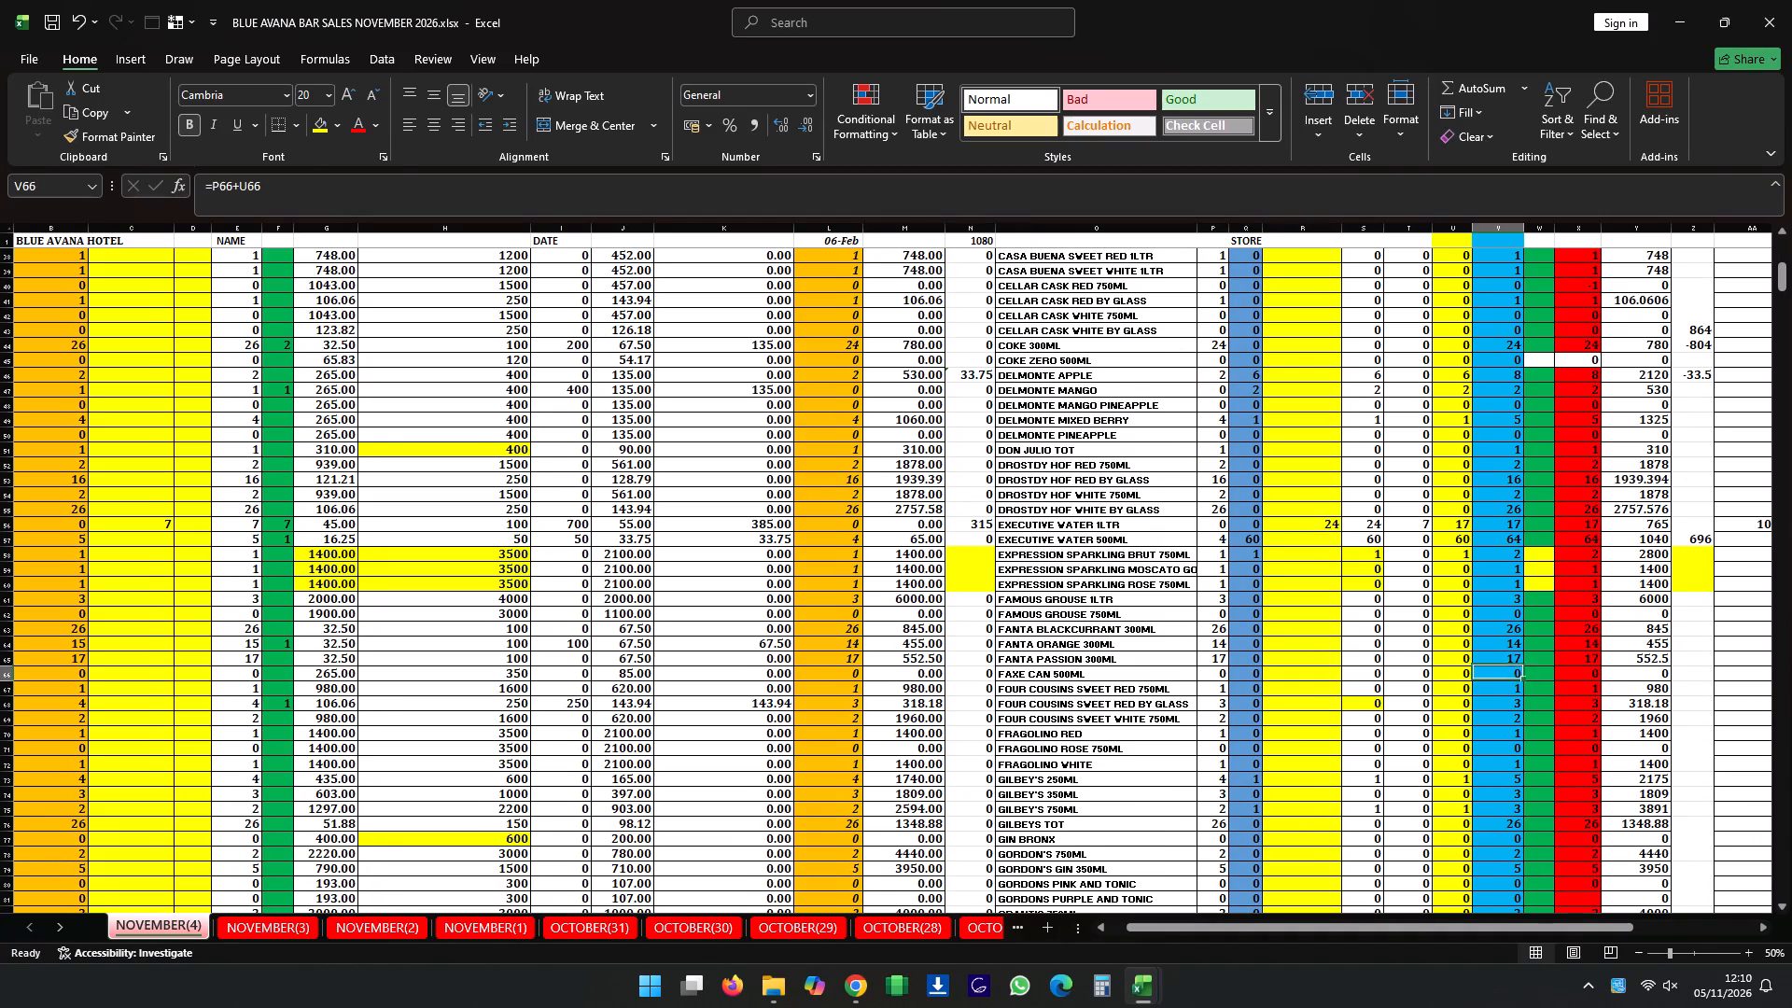
key("Down")
key("Down")
key("Down")
key("Down")
key("Down")
key("Down")
key("Down")
key("Down")
key("Down")
key("Down")
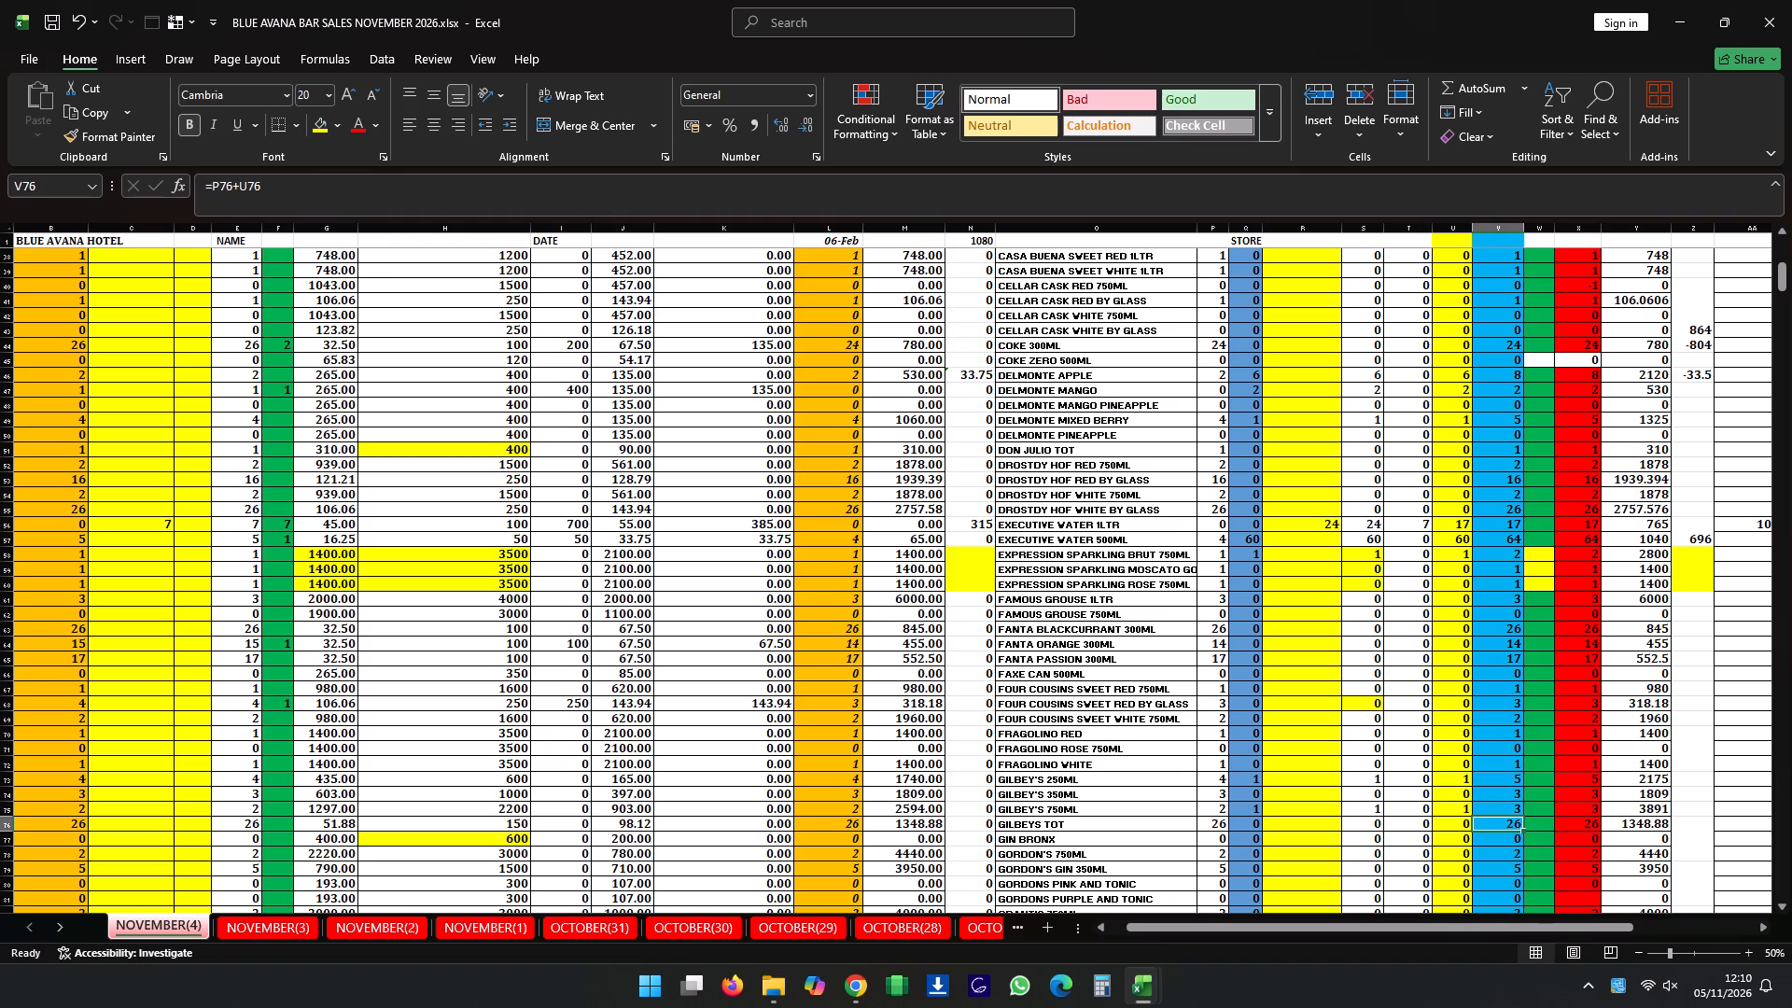
Continue checking the column V totals from GIN BRONX down to HENNESSY VSOP 750ML.
key("Down")
key("Down")
key("Down")
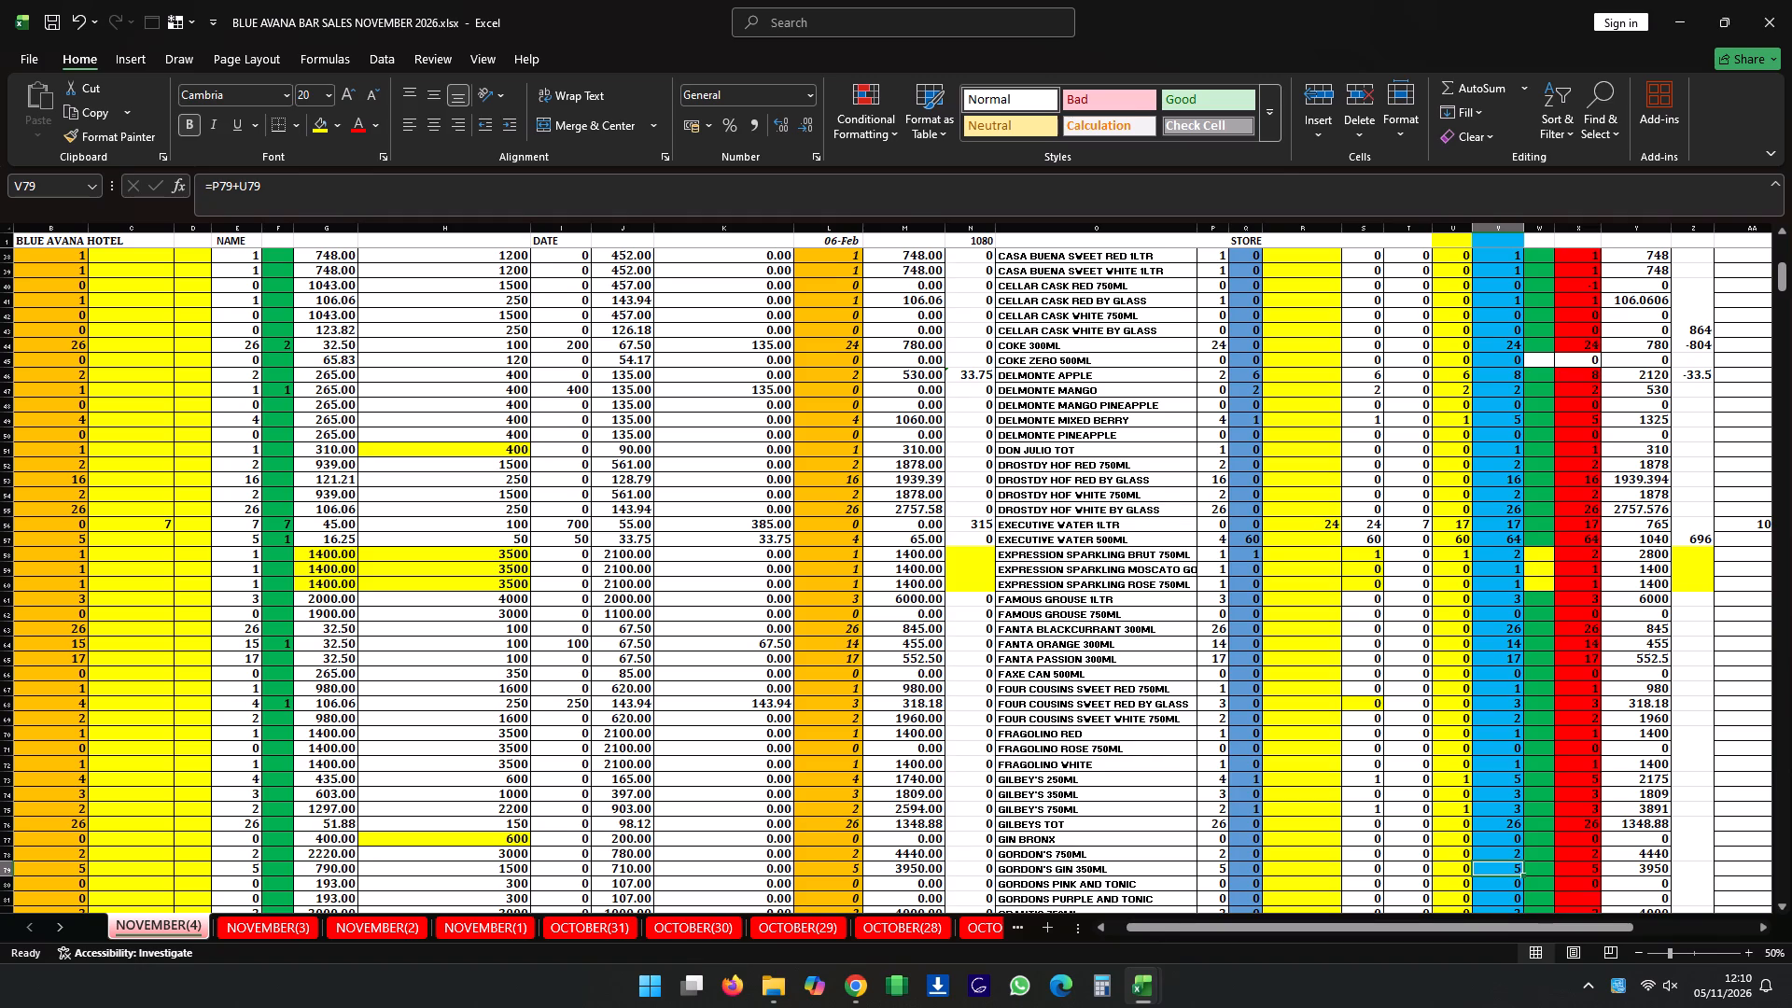
key("Down")
key("Down")
key("Down")
key("Down")
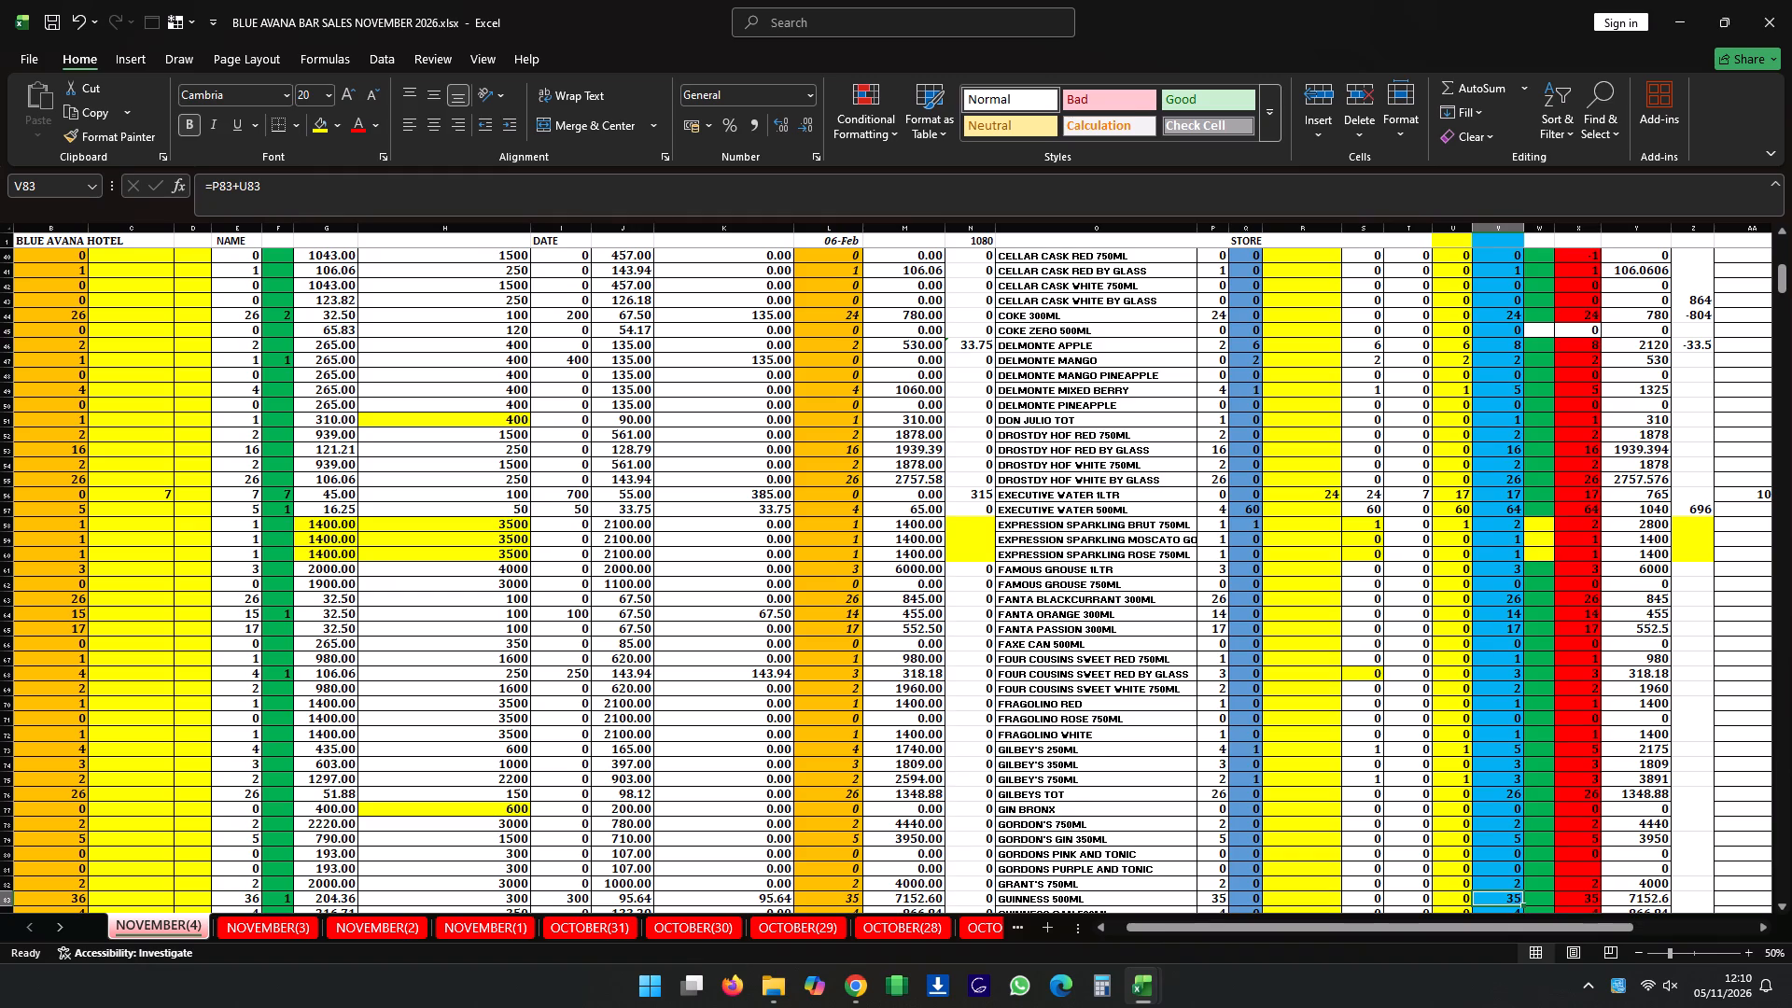
key("Down")
key("Down")
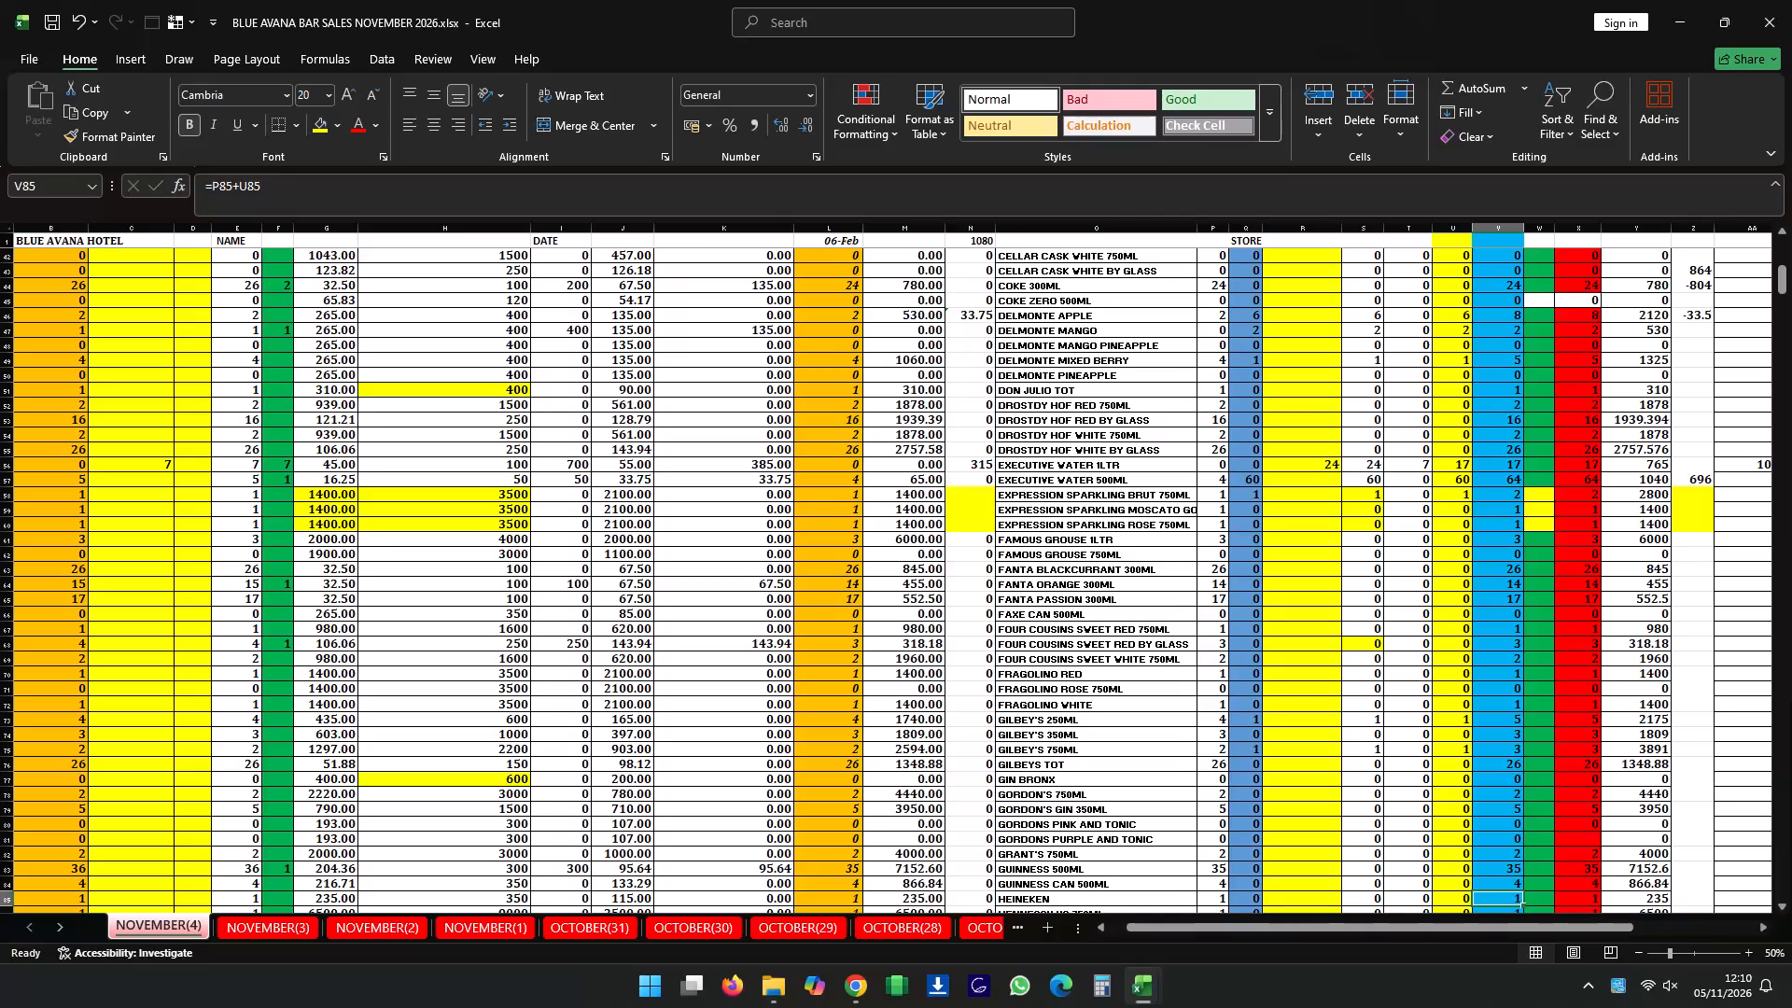
key("Down")
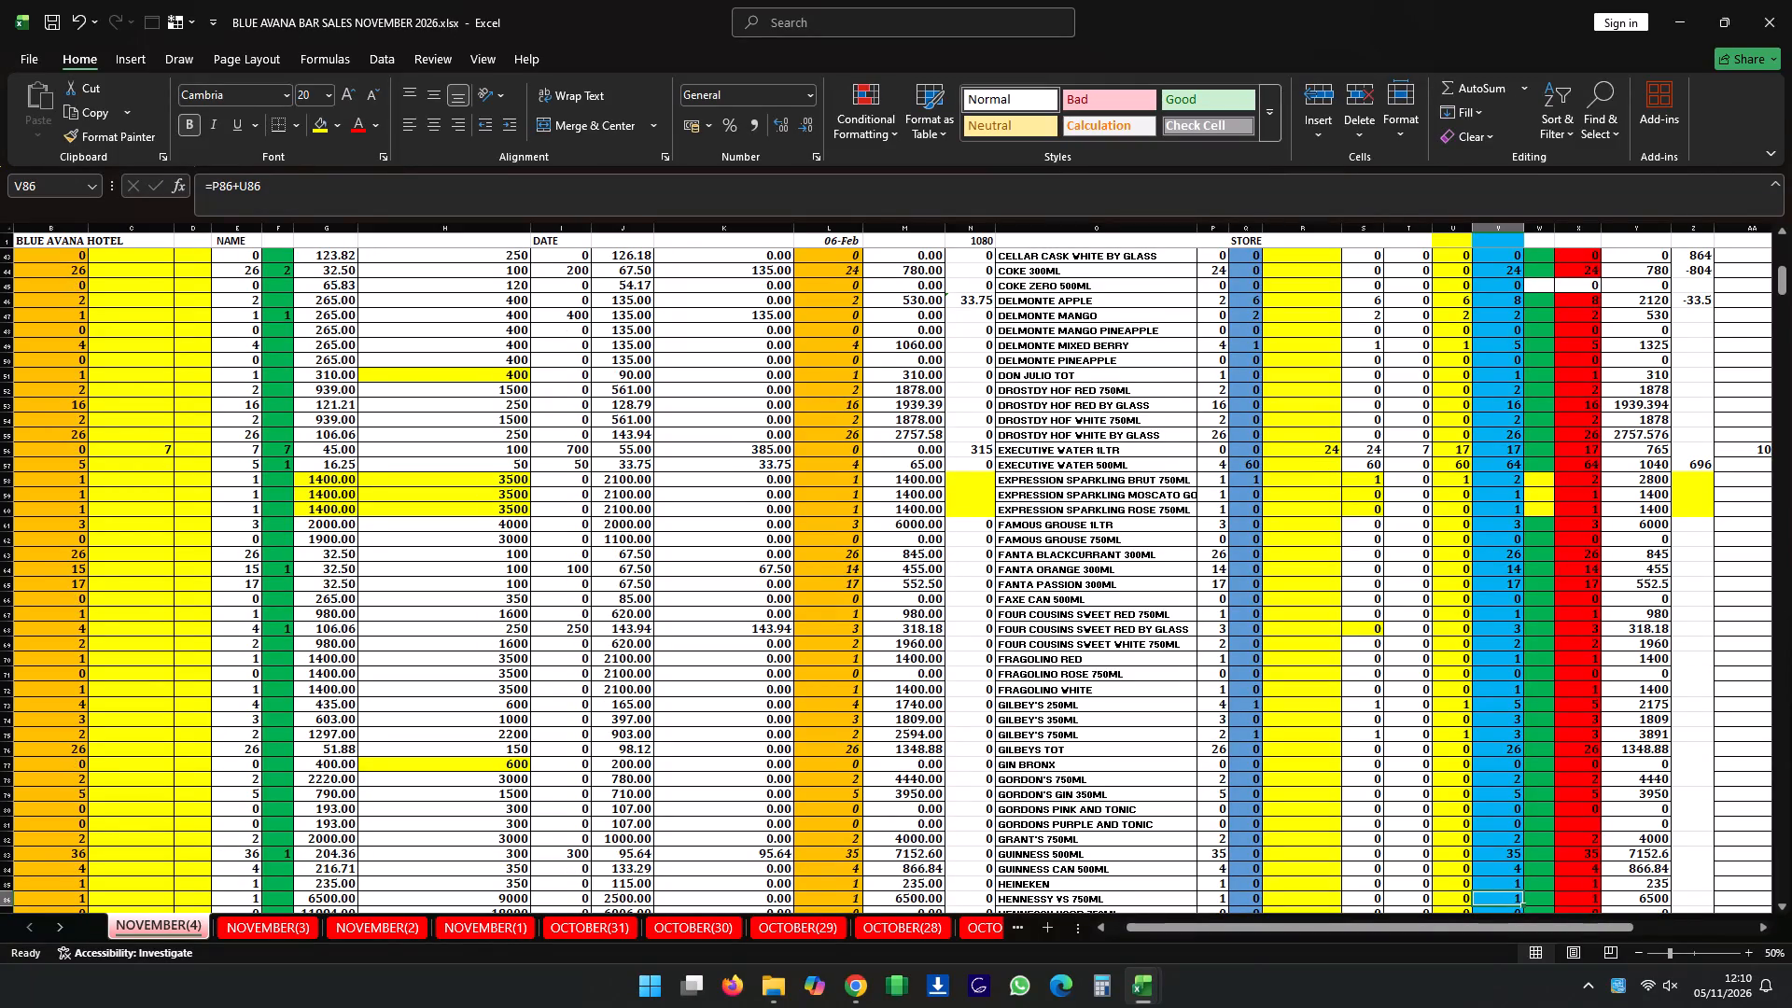
key("Down")
Check the column V totals from HUNTERS CHOICE 250ML through the JAGERMEISTER rows to JAMESON 750ML.
key("Down")
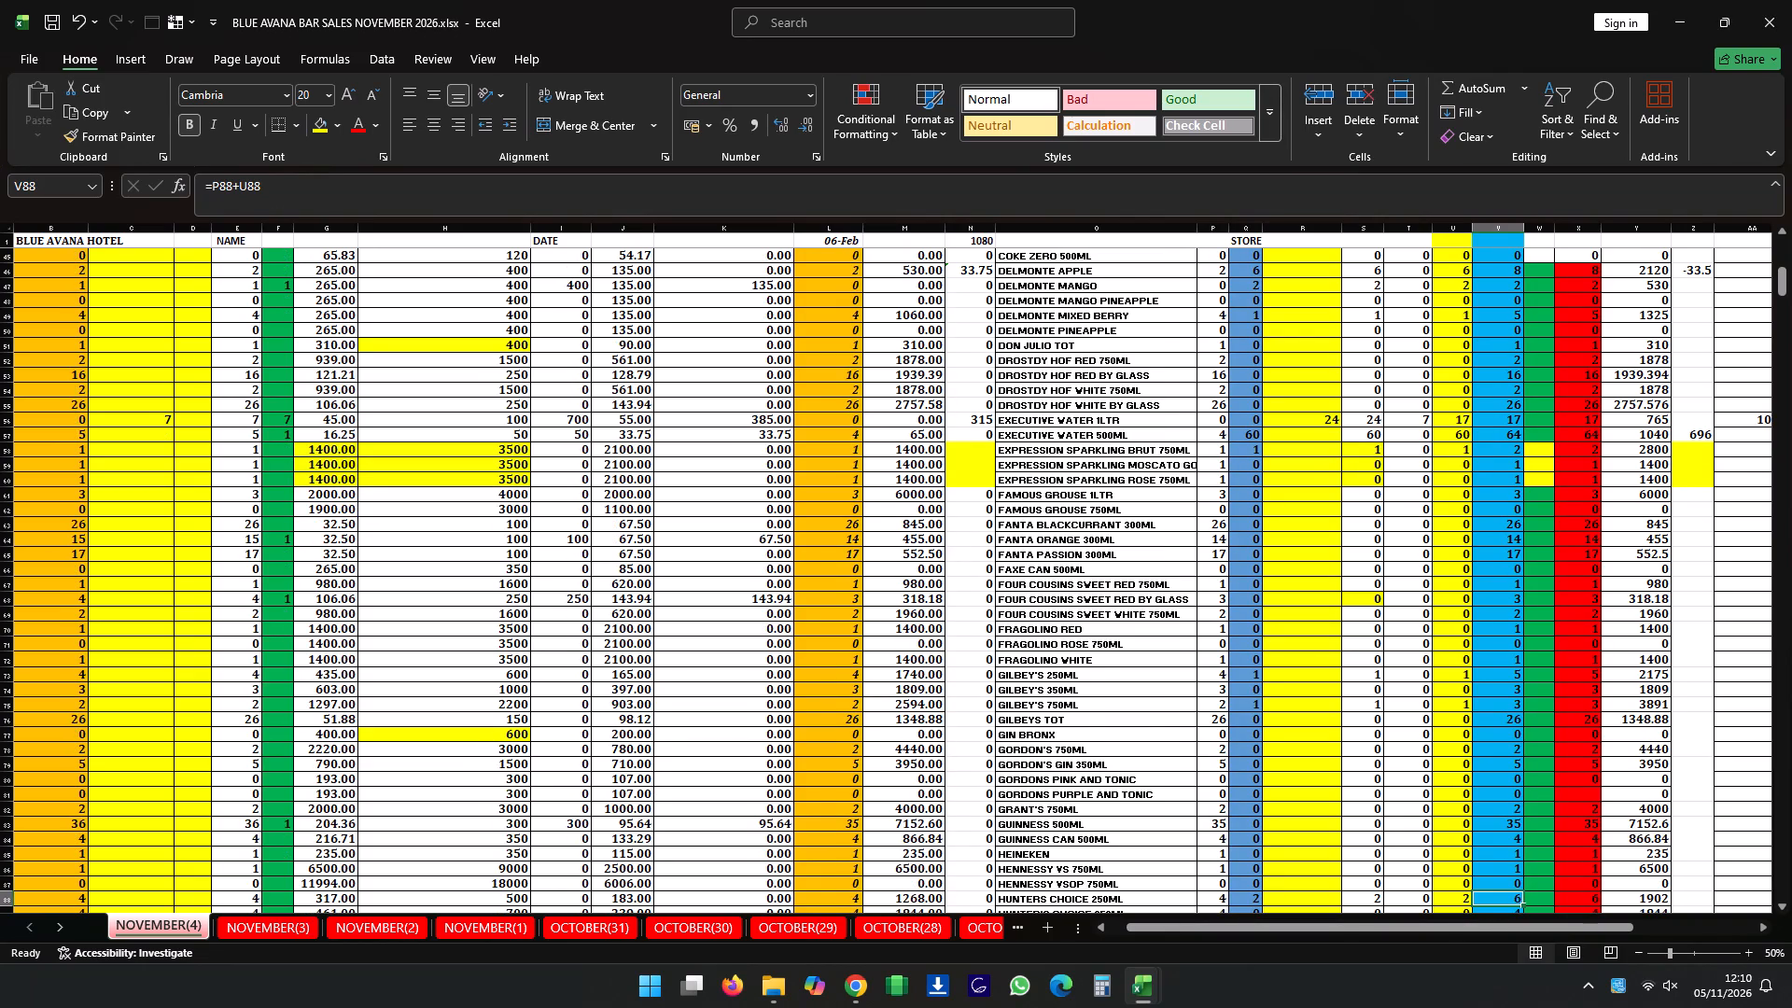
key("Down")
key("Down")
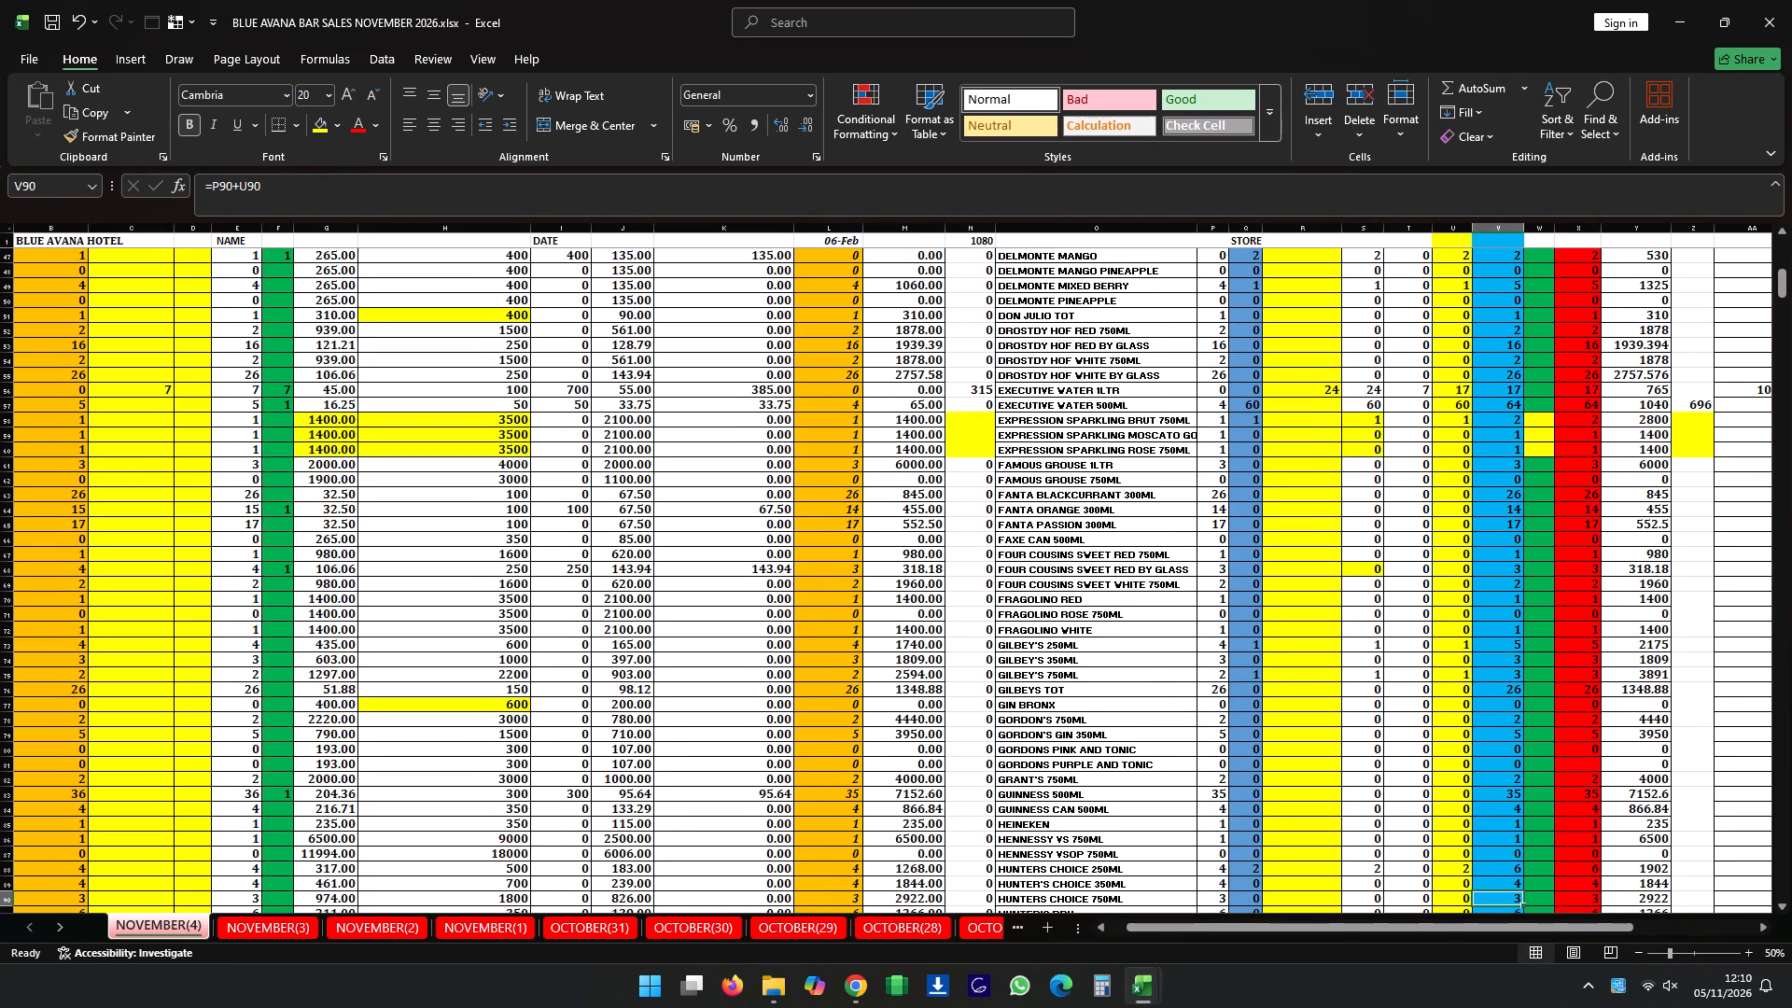
key("Down")
key("Down")
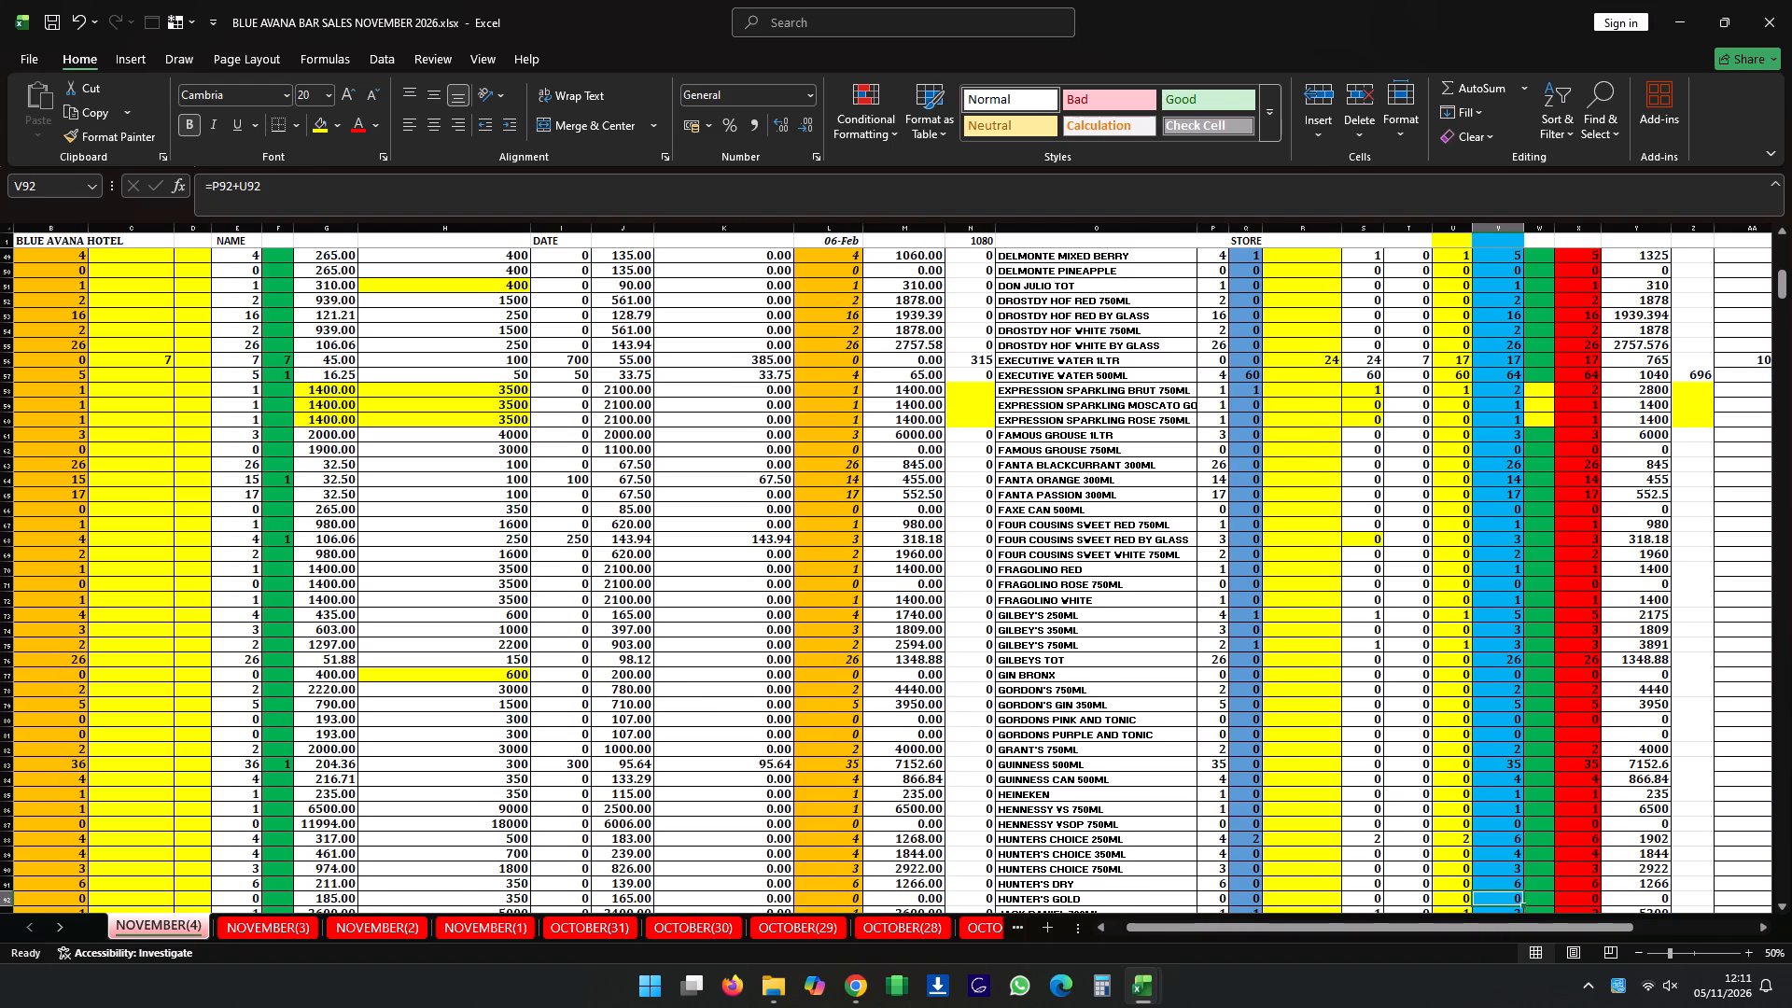
key("Down")
key("Down")
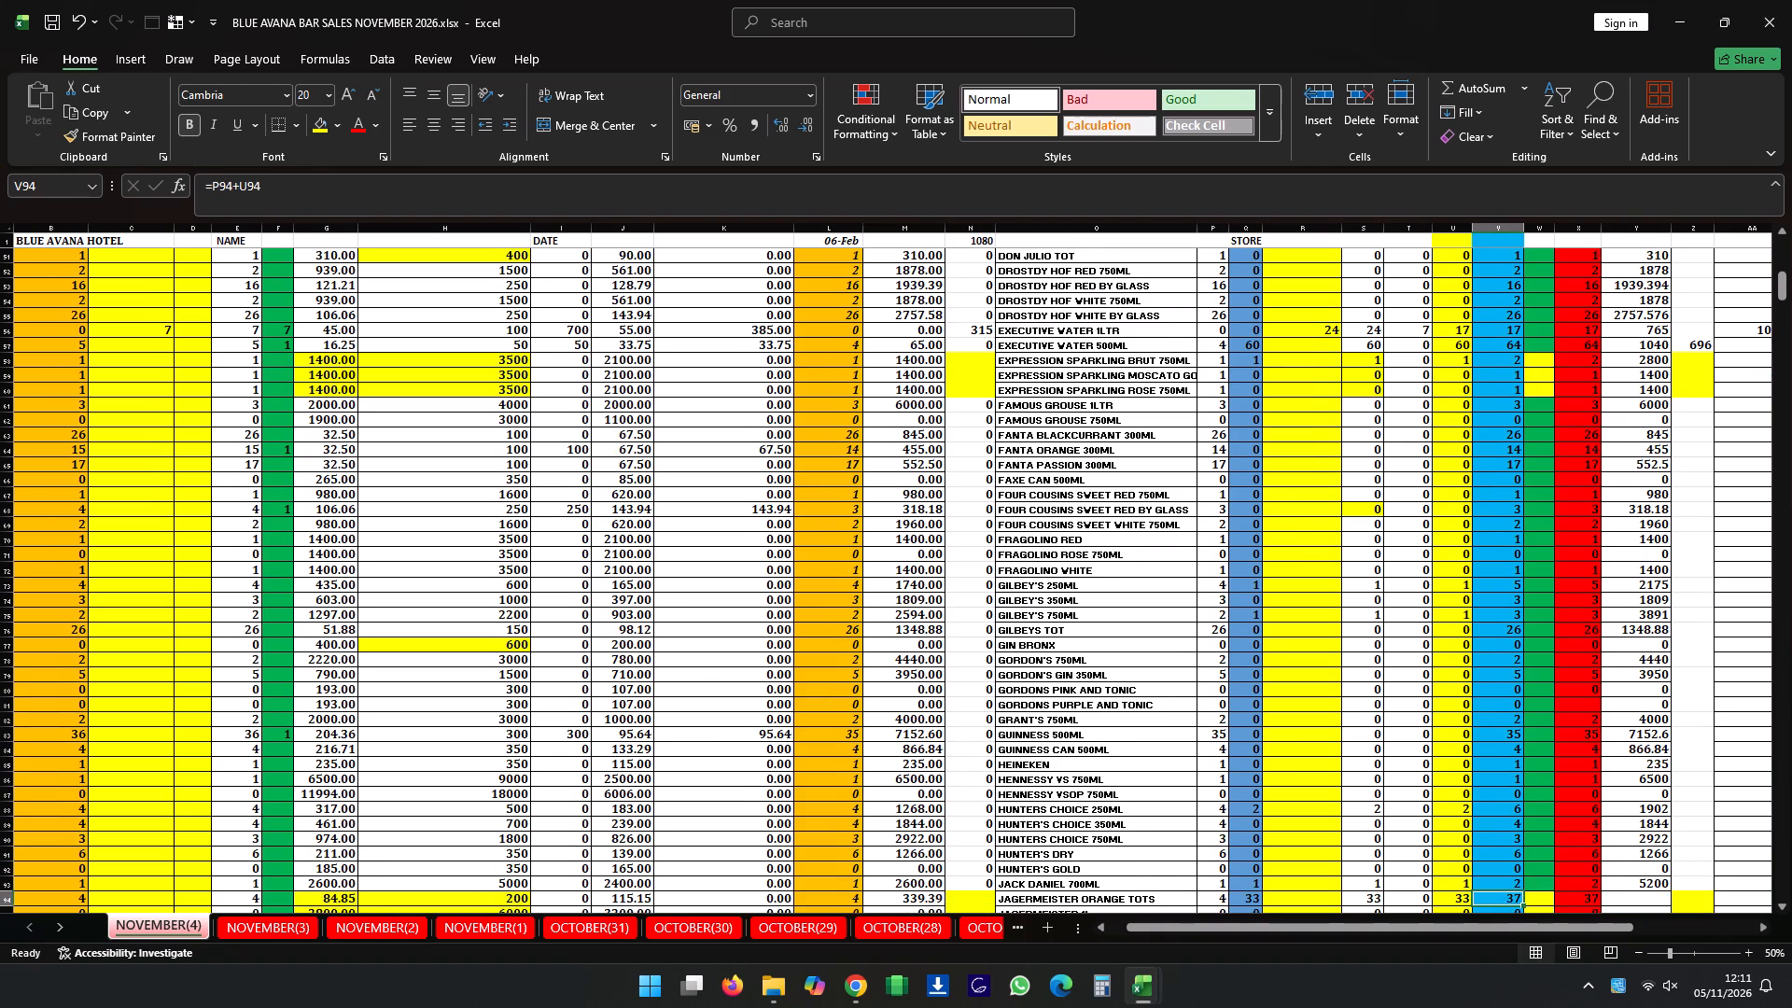
key("Down")
key("Down")
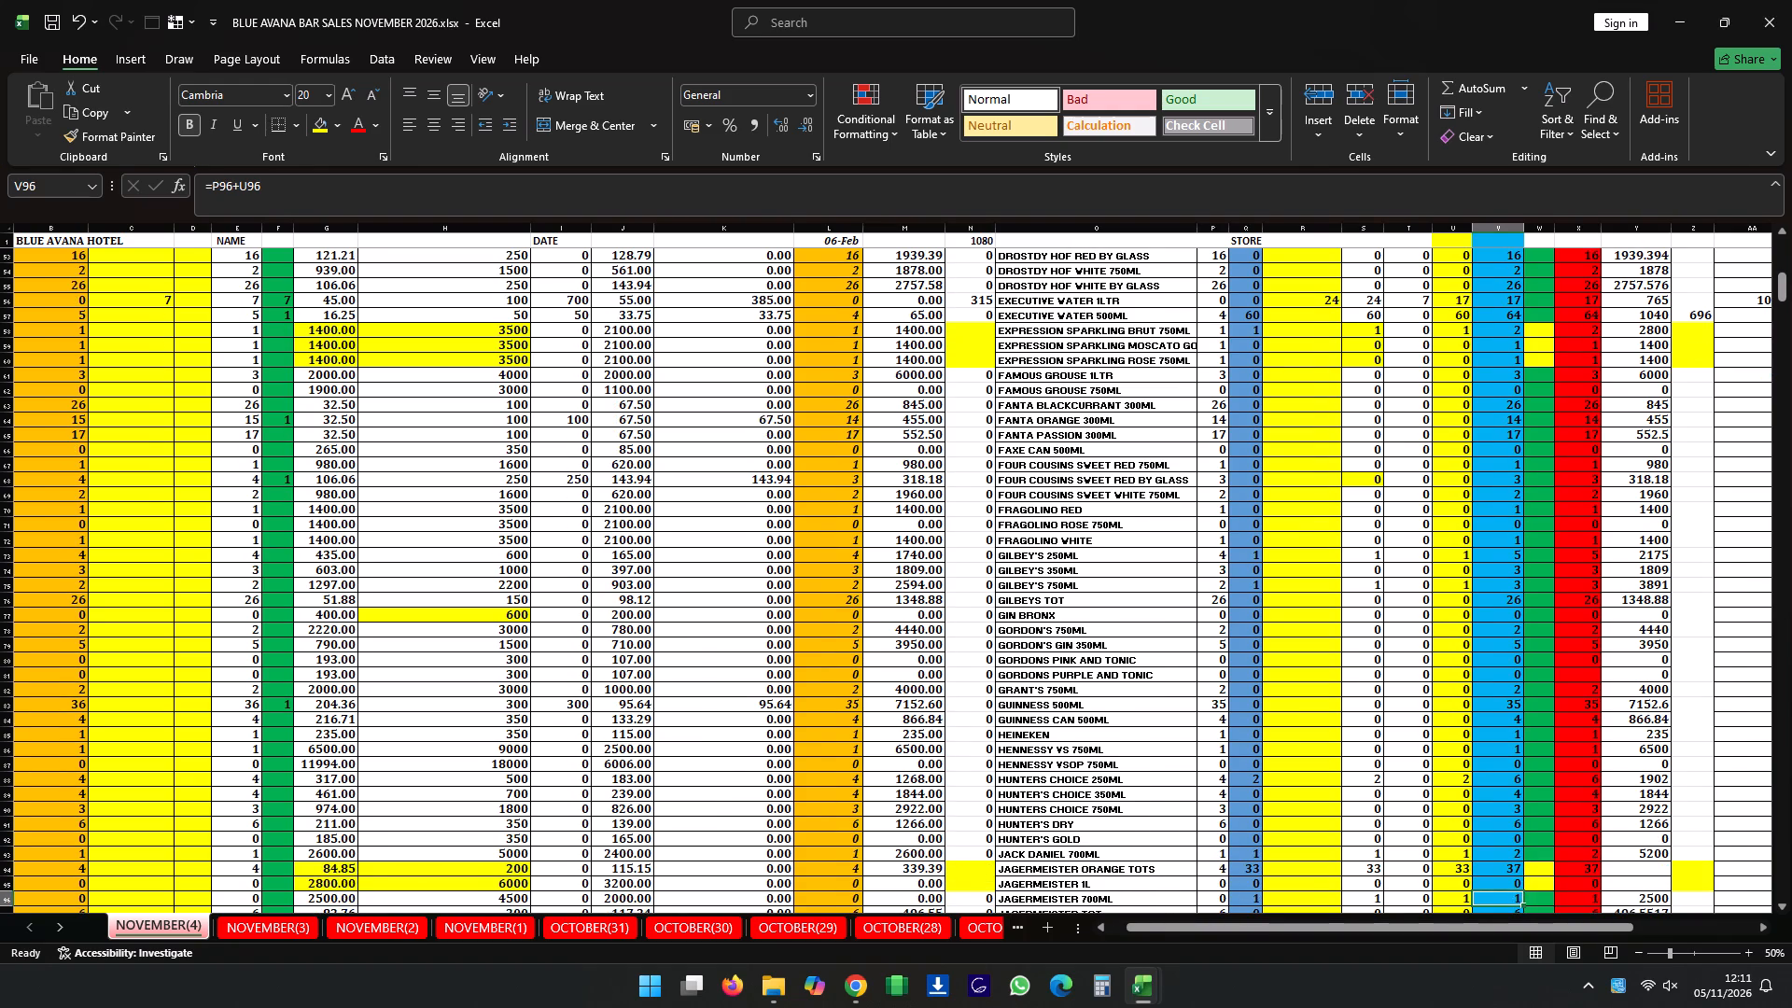
key("Down")
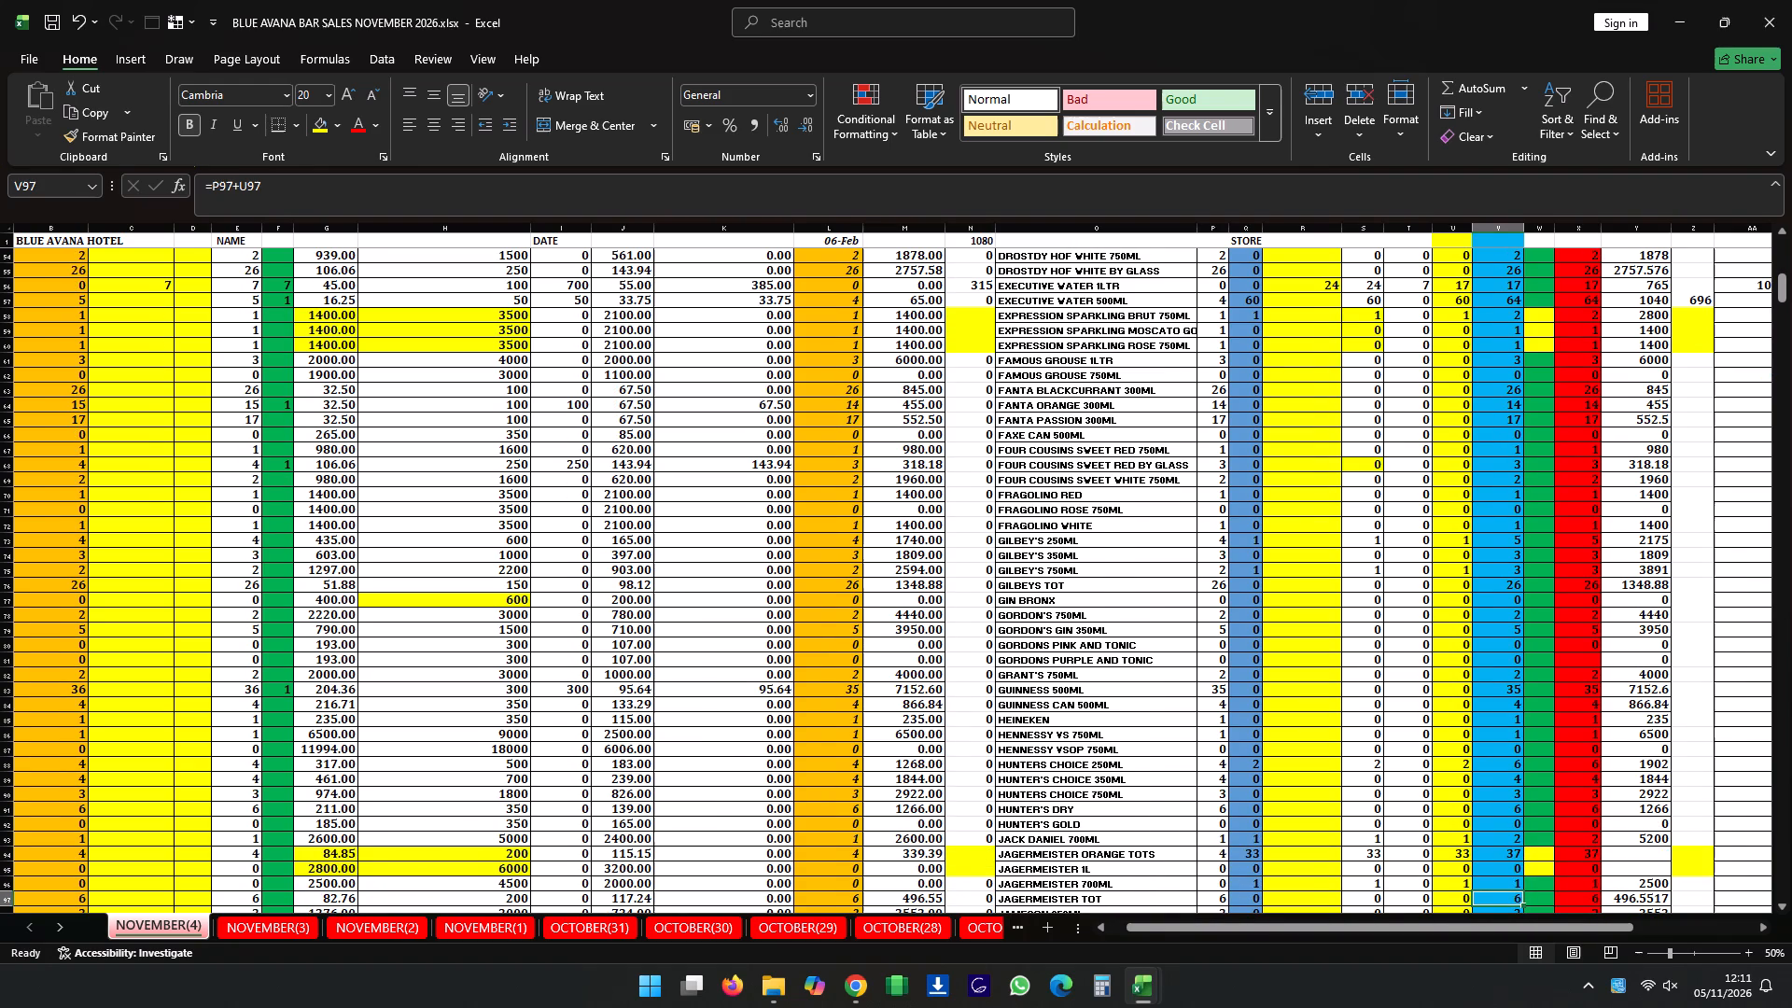
key("Down")
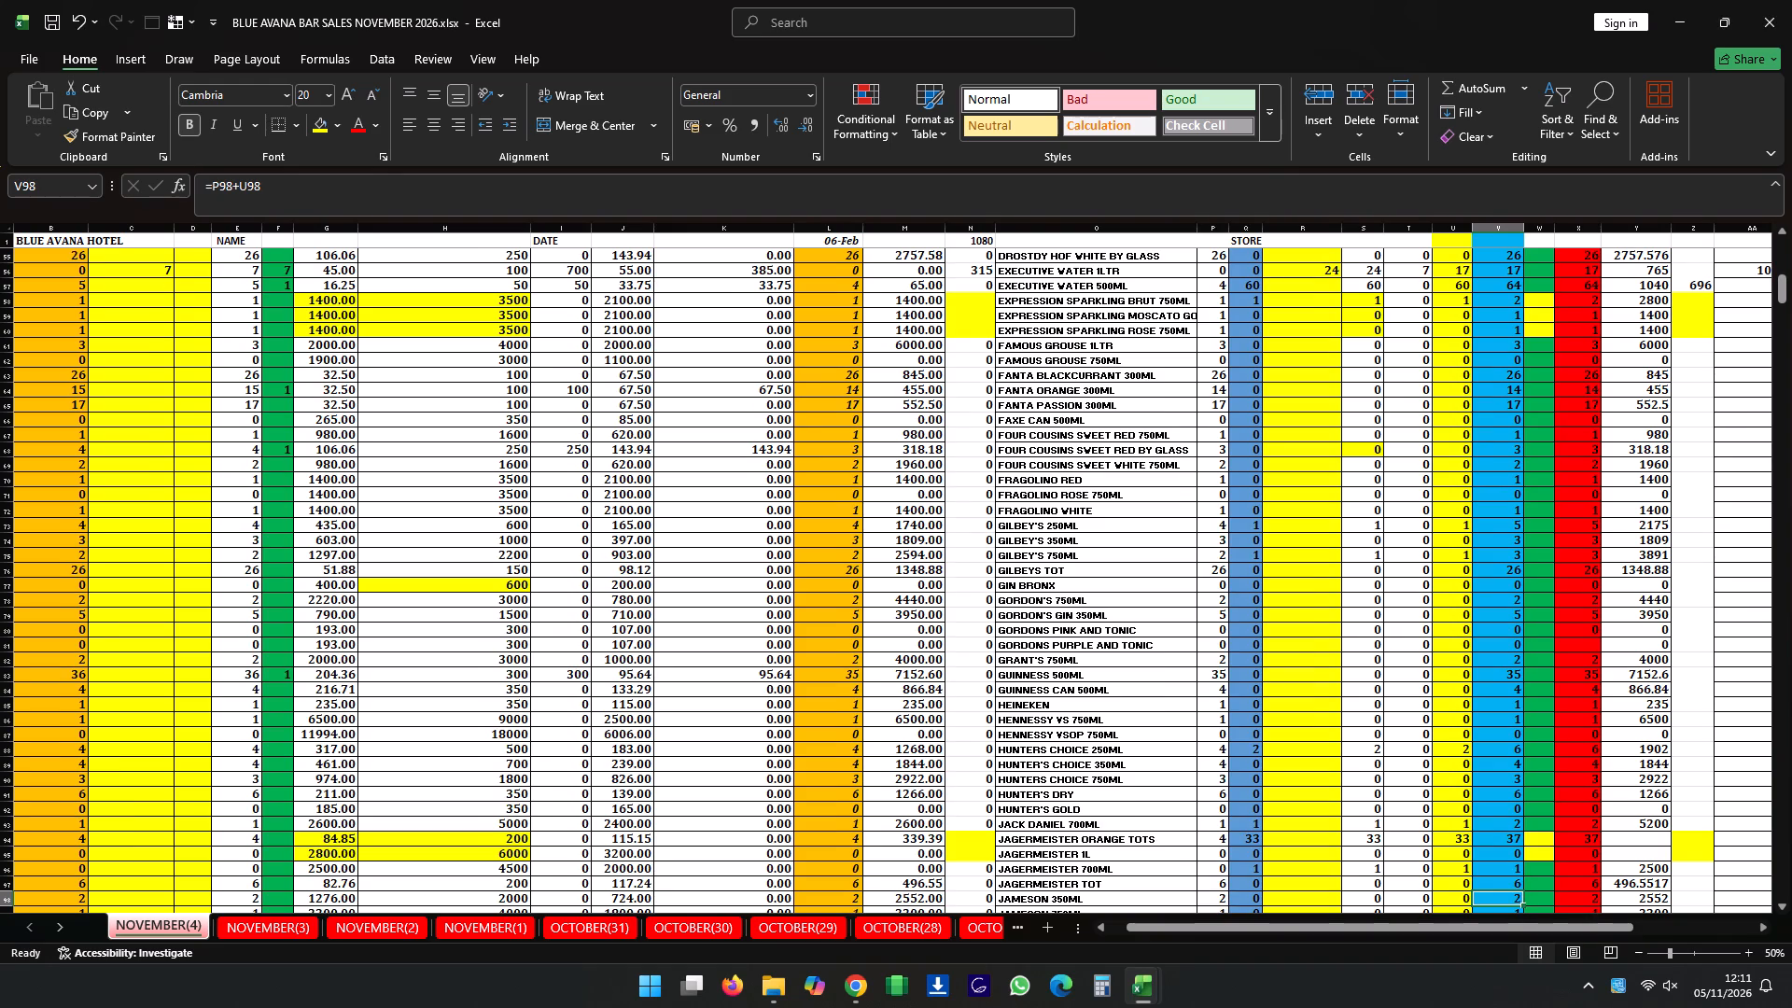
key("Down")
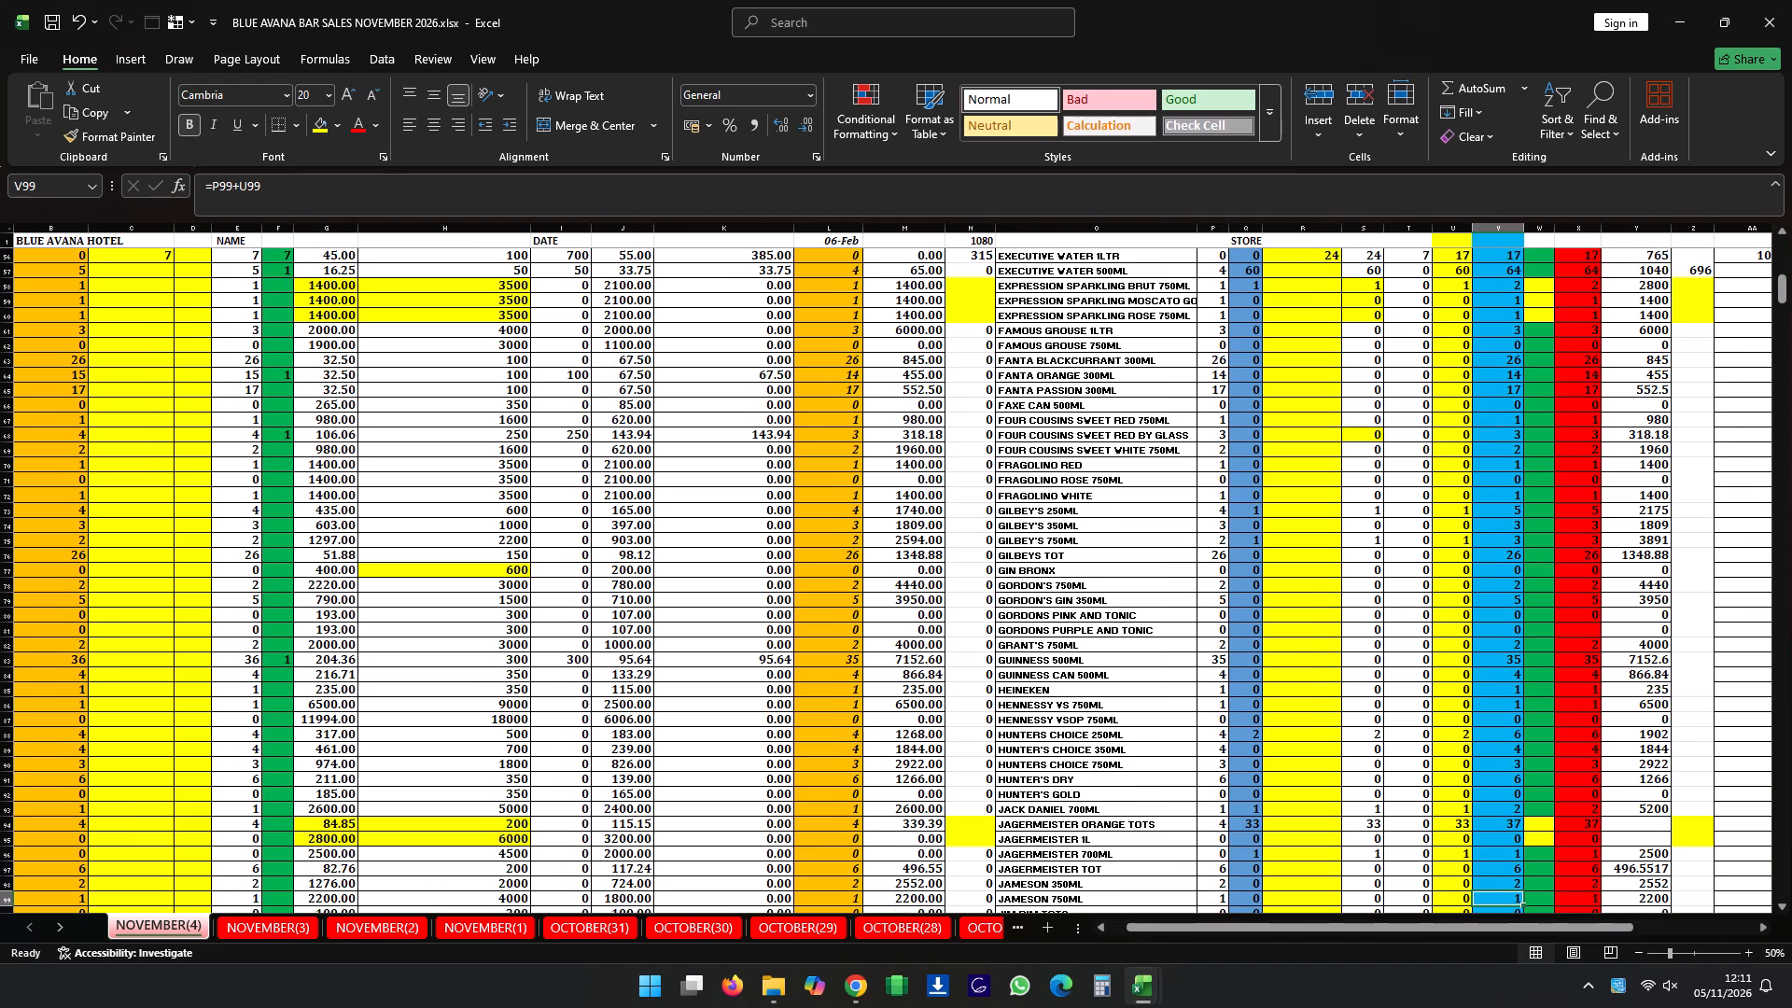
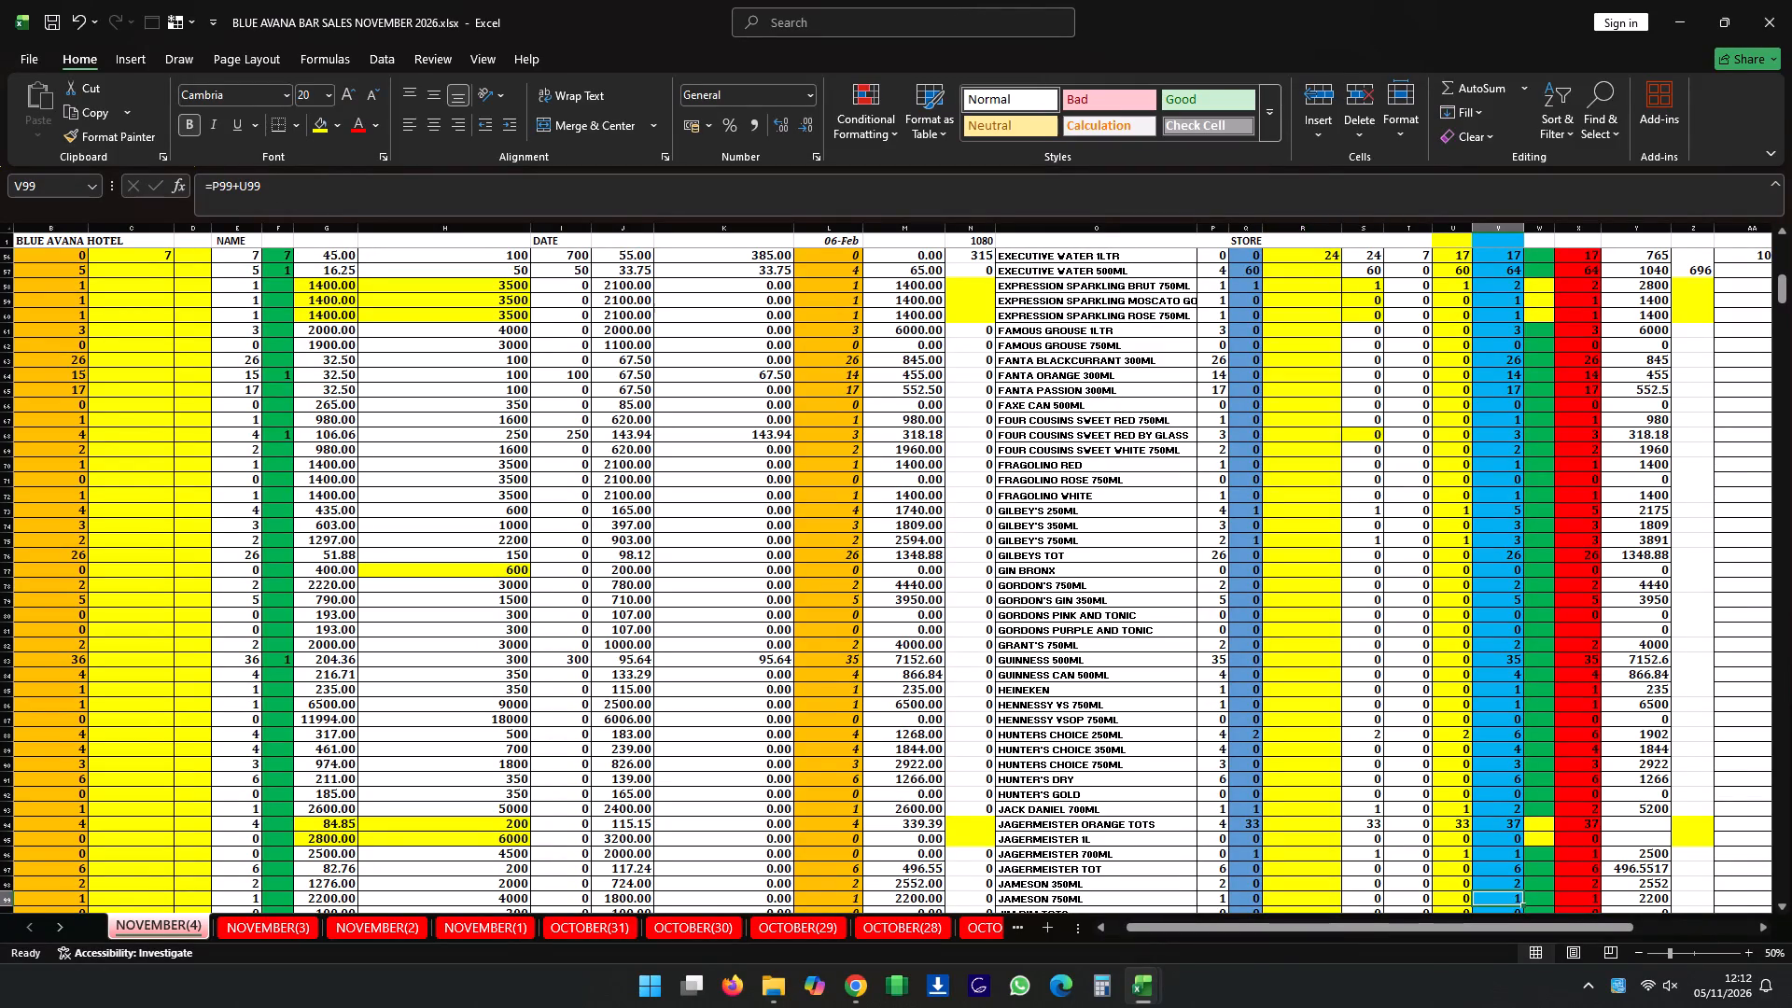
Check the column V totals from JIM BIM TOTS through the JOHNNIE WALKER rows to JOHNNIE WALKER RED LABEL 750ML.
key("Down")
key("Down")
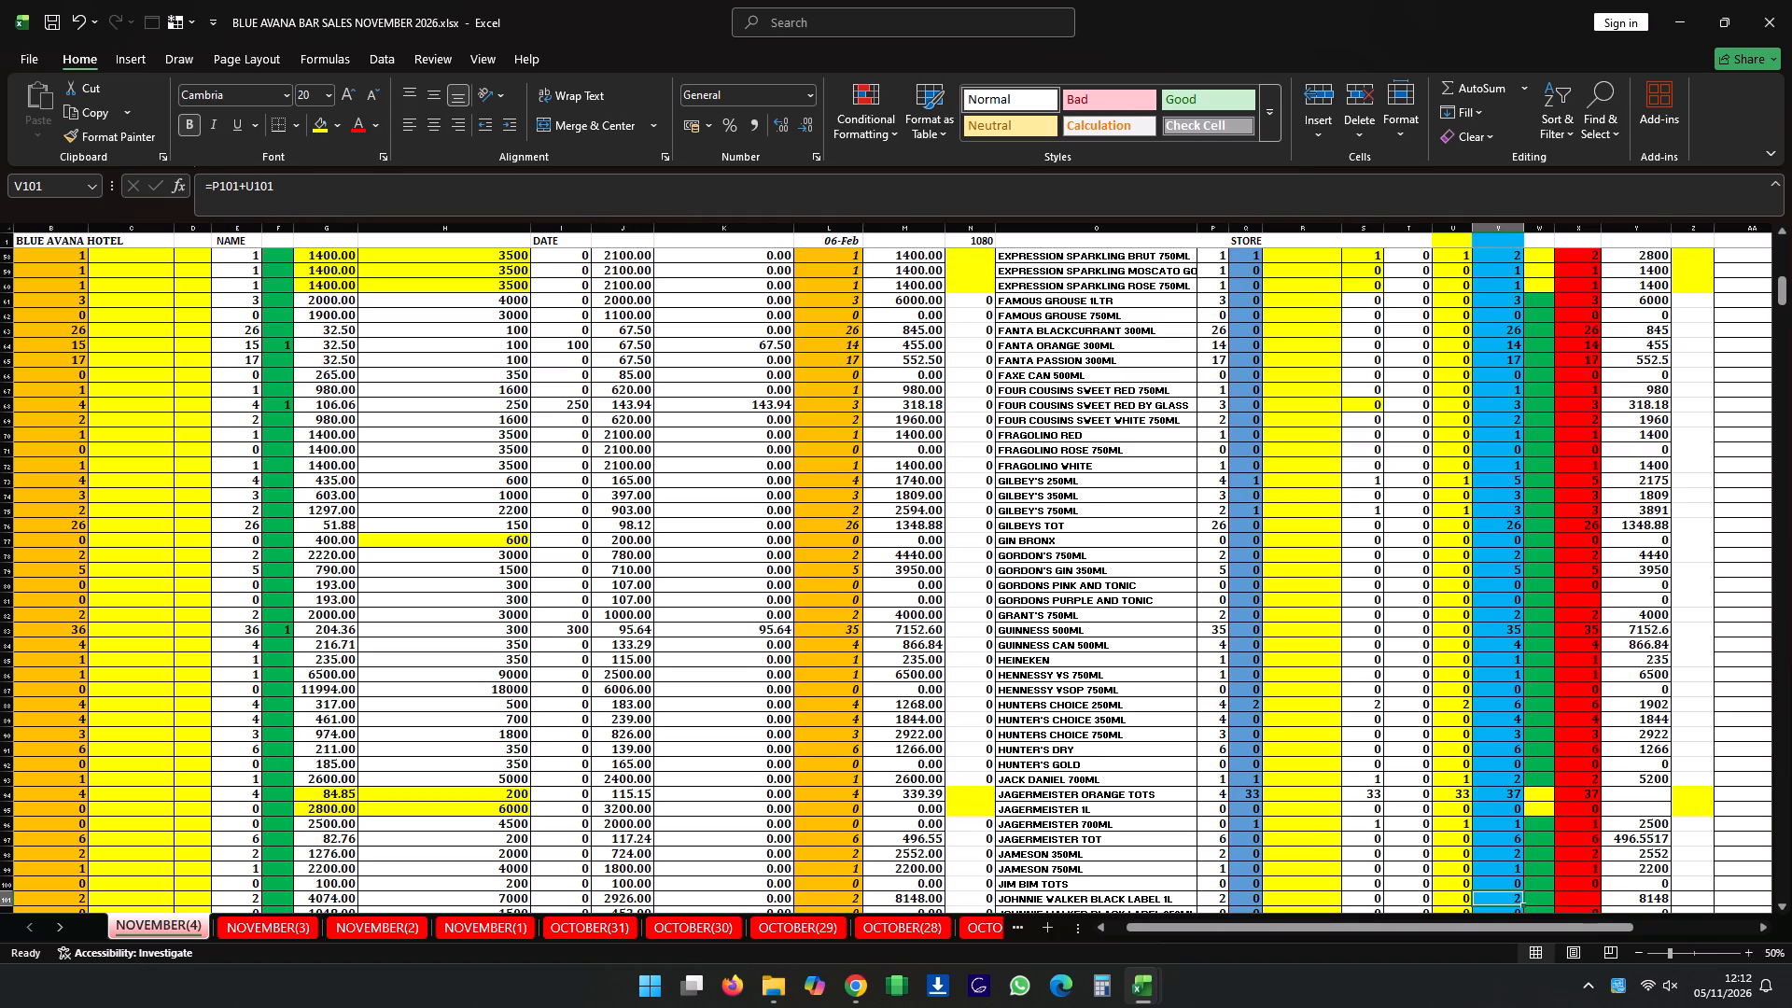
key("Down")
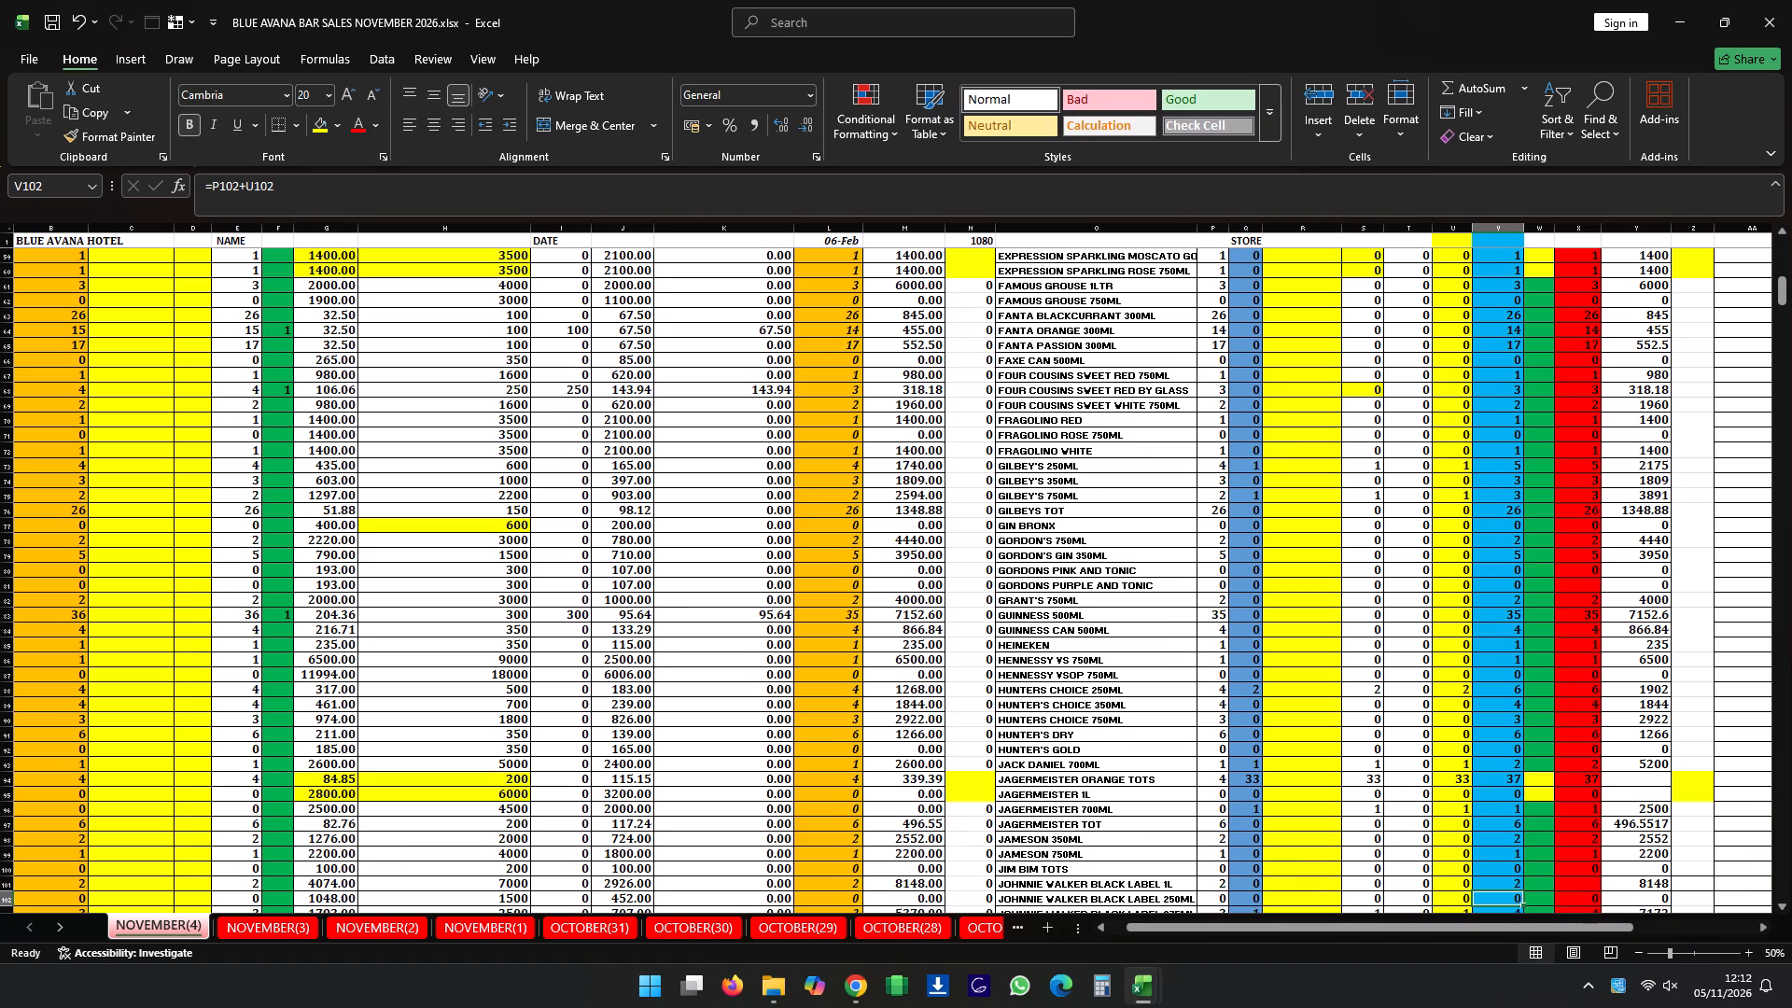
key("Down")
key("Down")
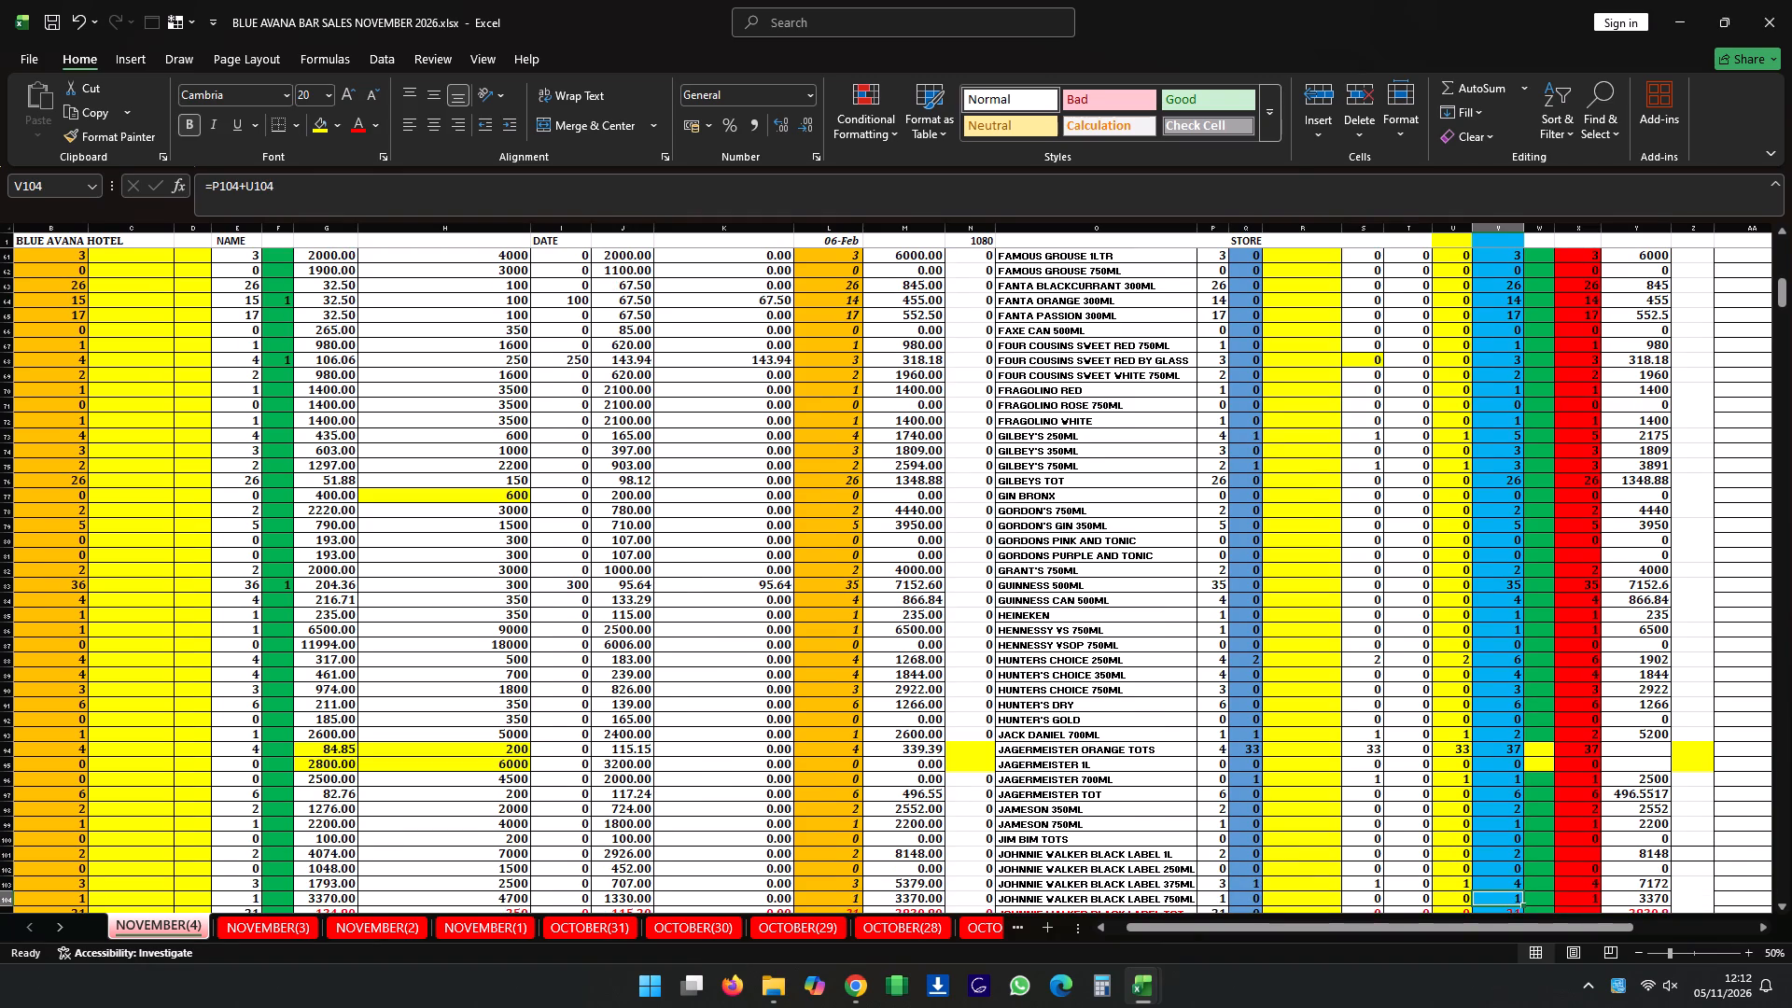
key("Down")
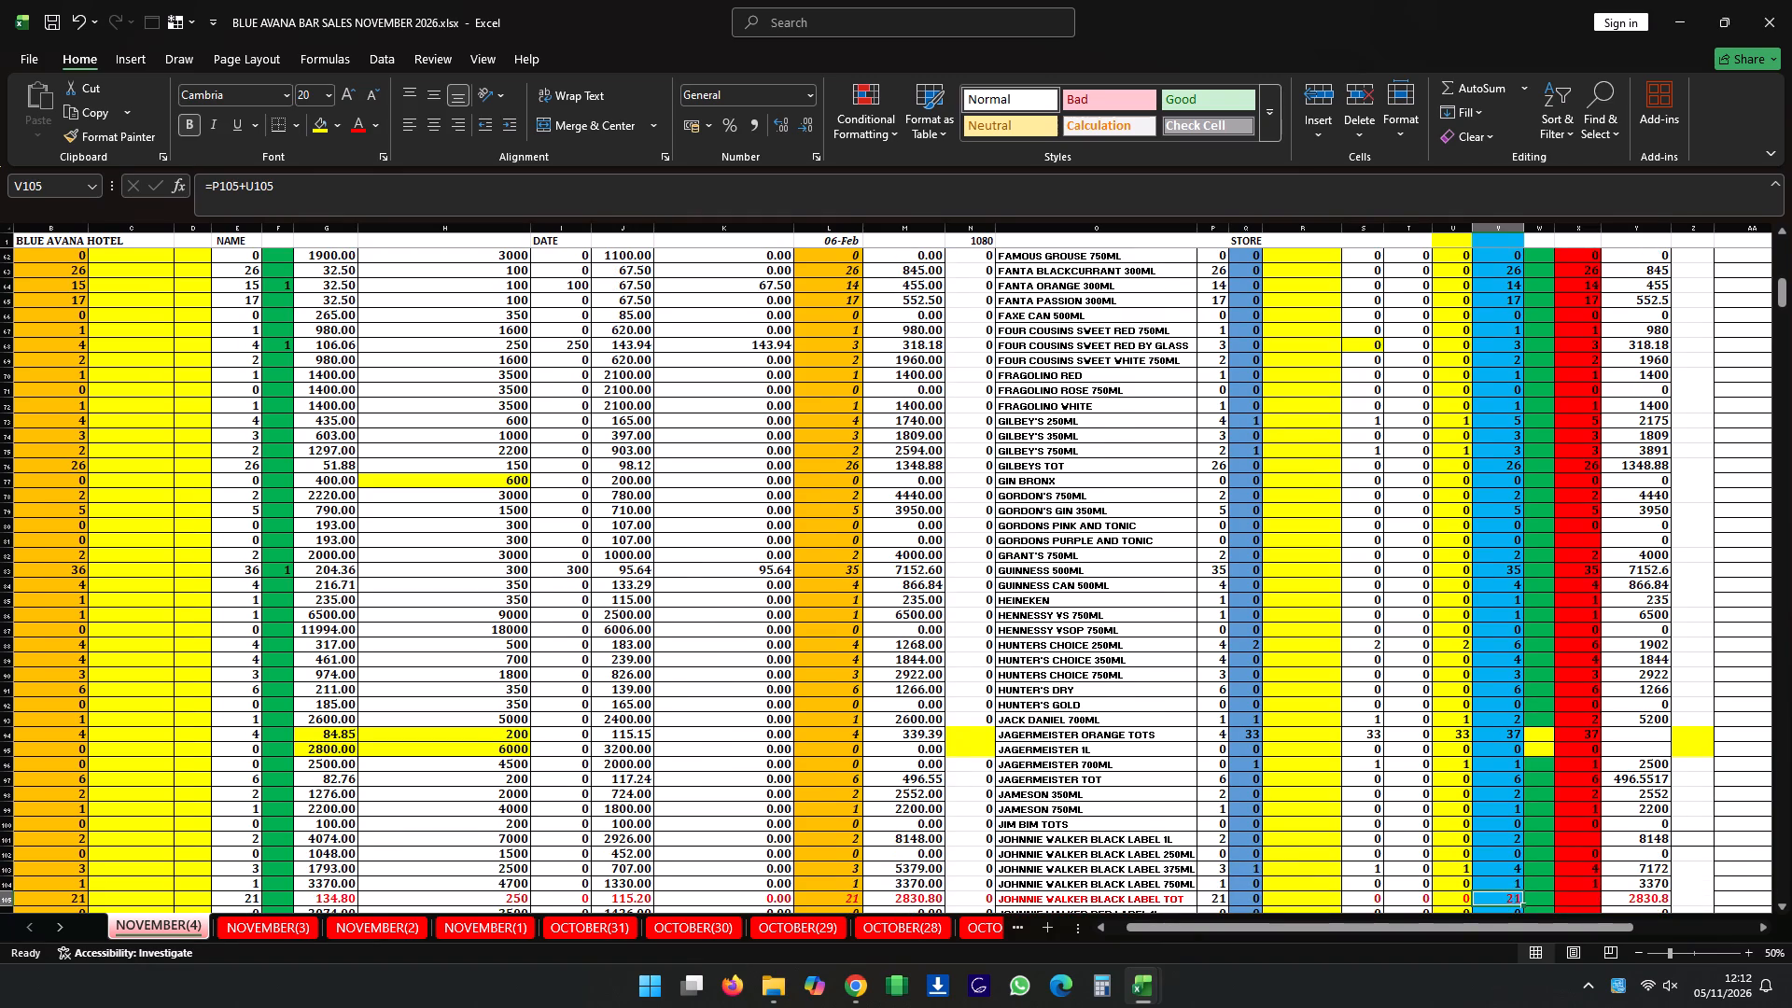
key("Down")
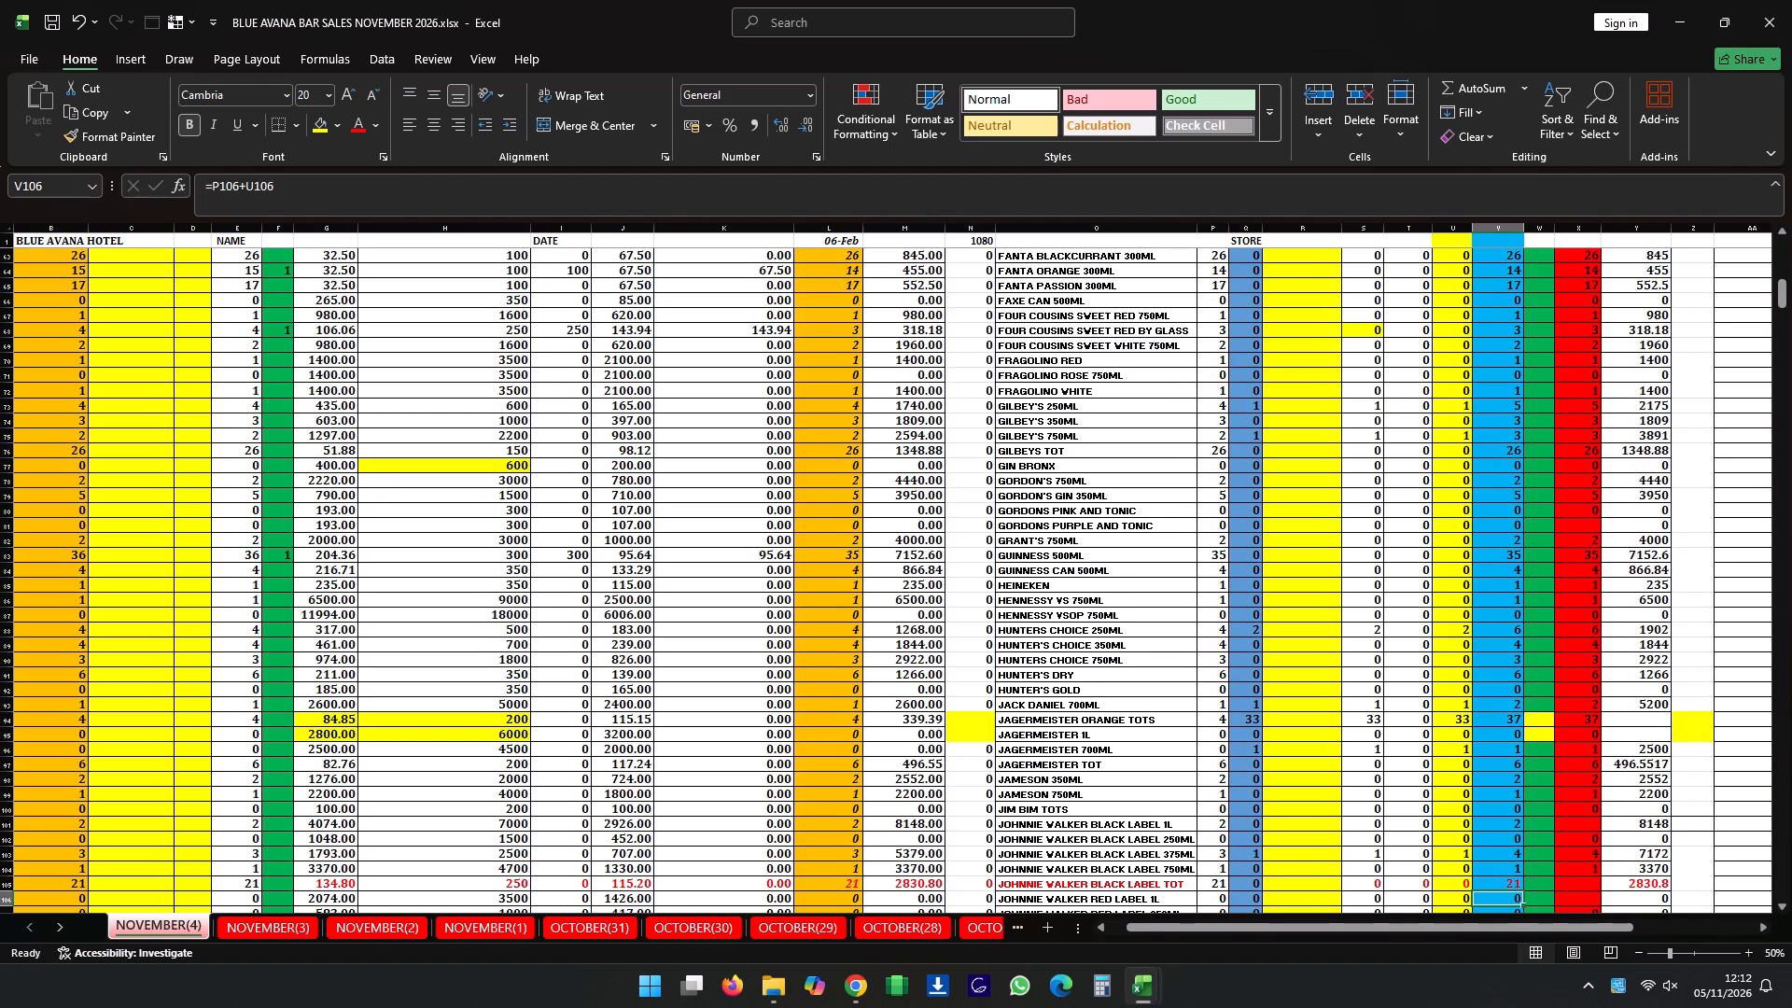
key("Down")
key("Down")
key("Down")
Check the column V totals from JOSE CUERVO GOLD 1L down to KENYA CANE PINEAPPLE 250ML.
key("Down")
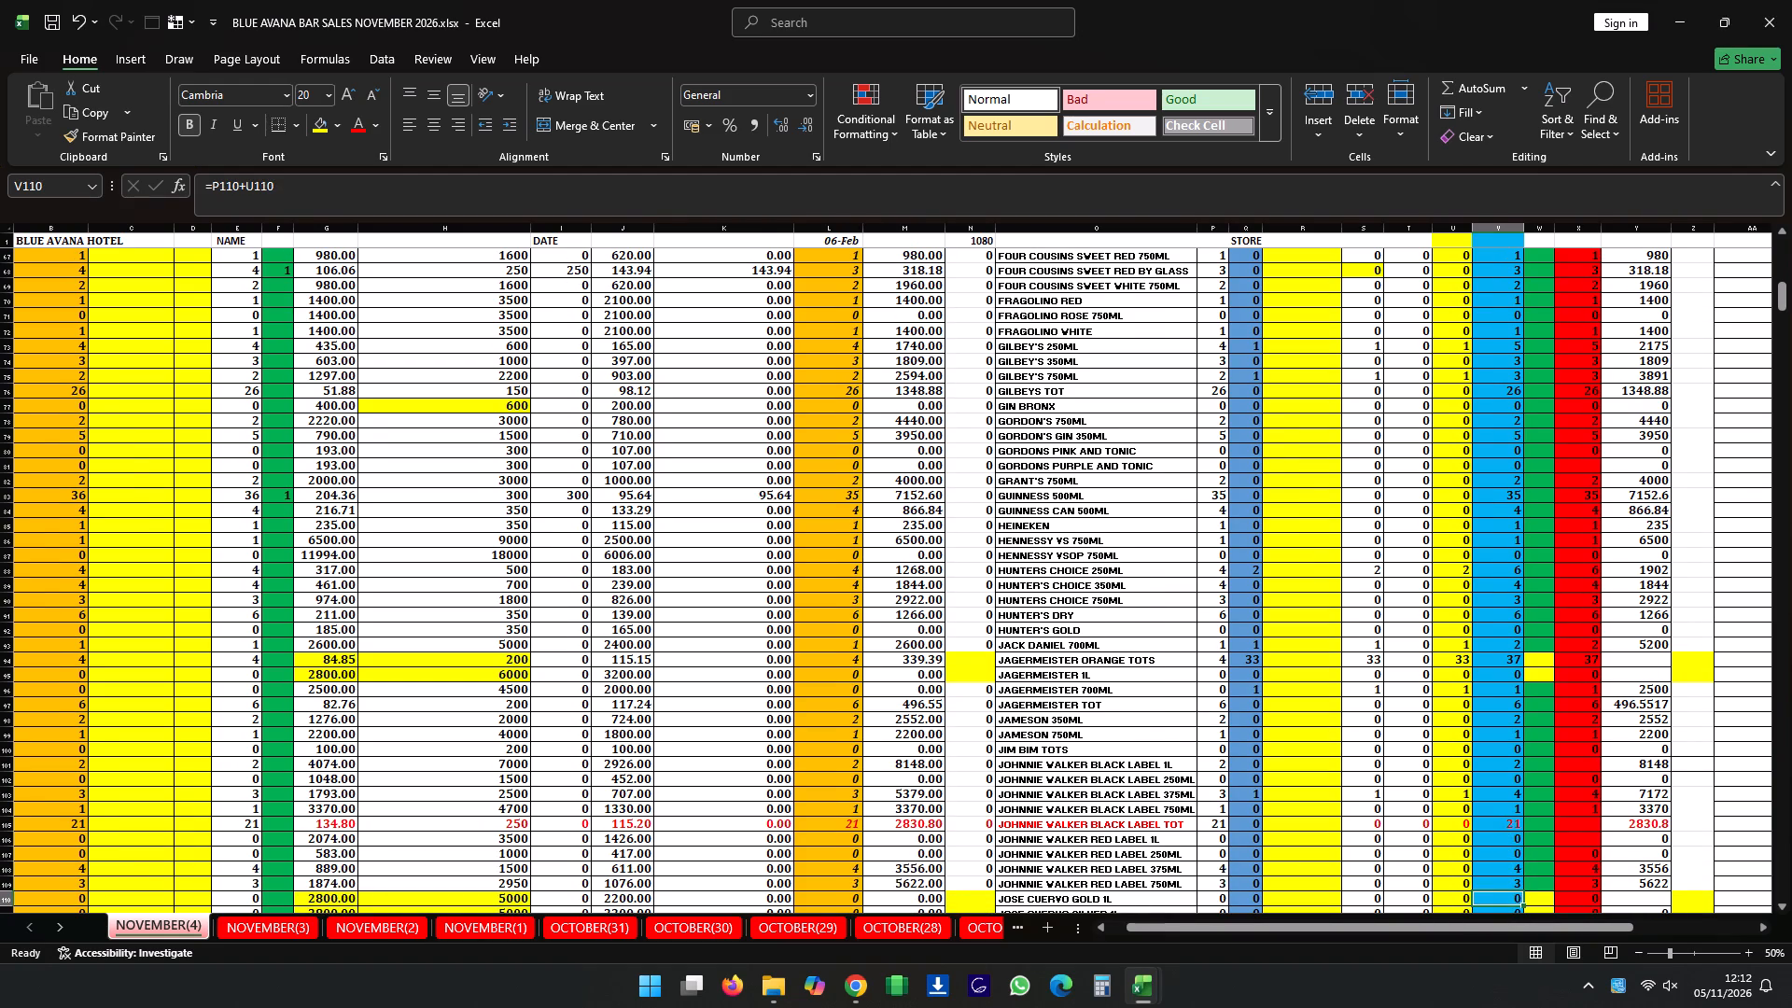
key("Down")
key("Down")
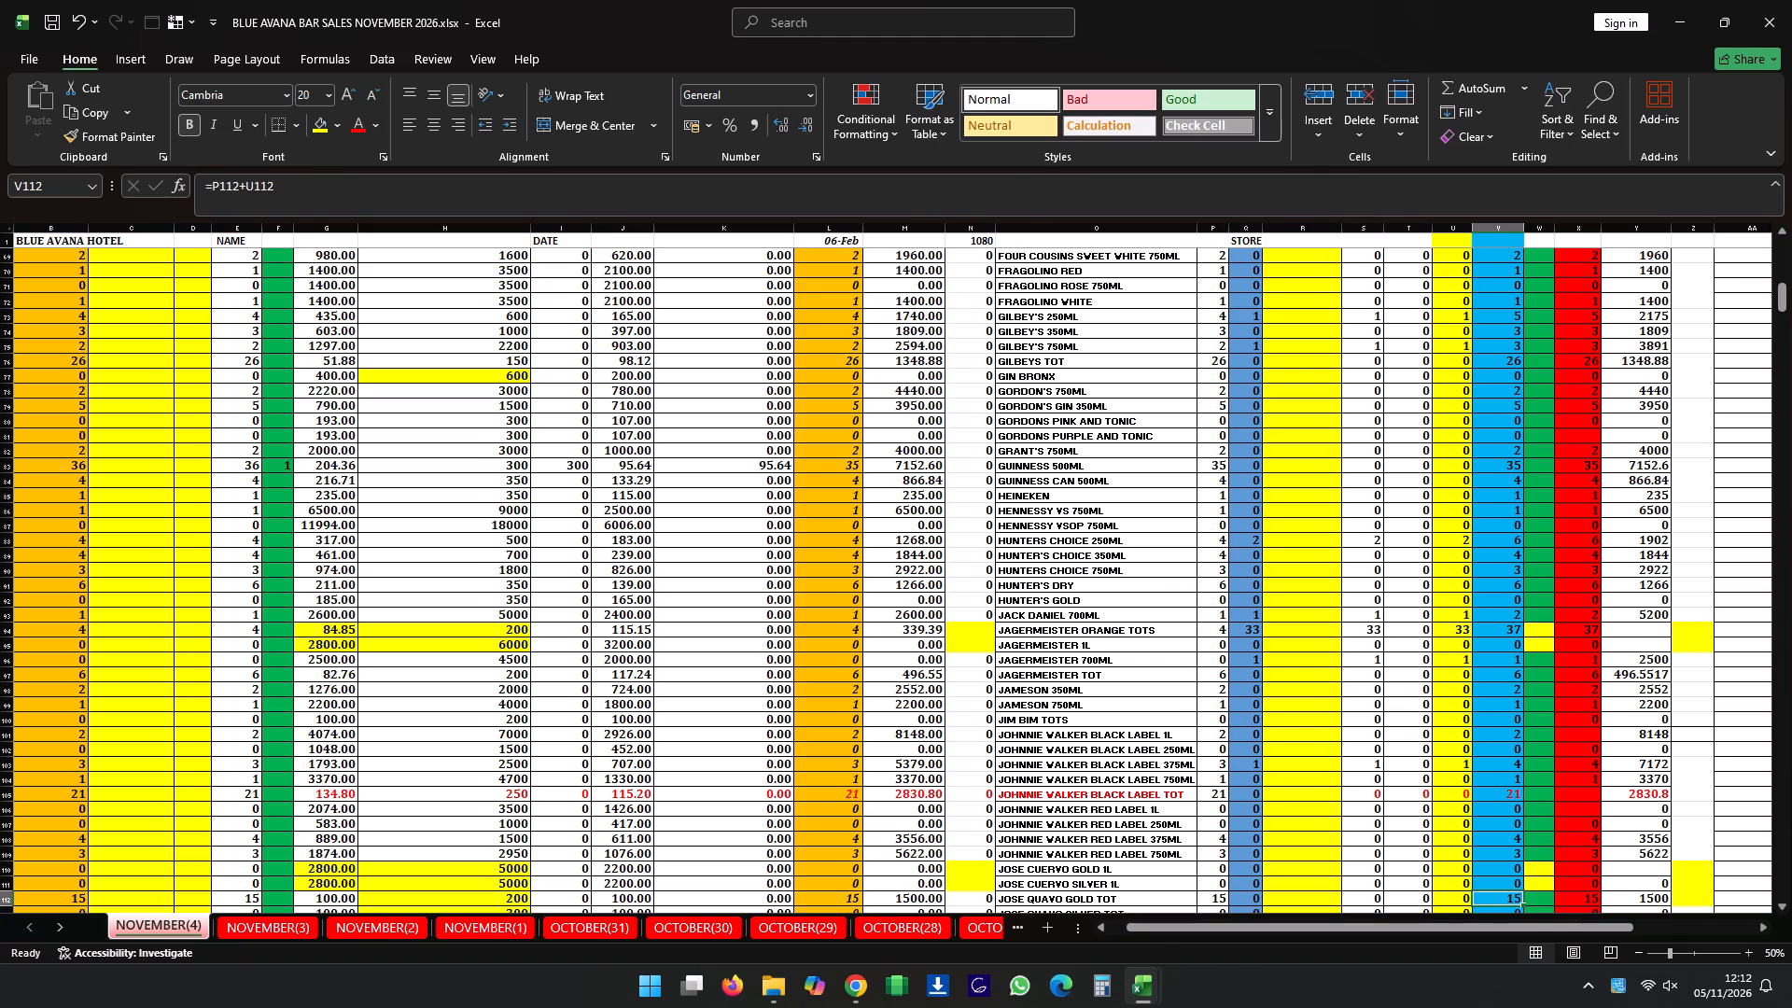
key("Down")
key("Down")
key("Down")
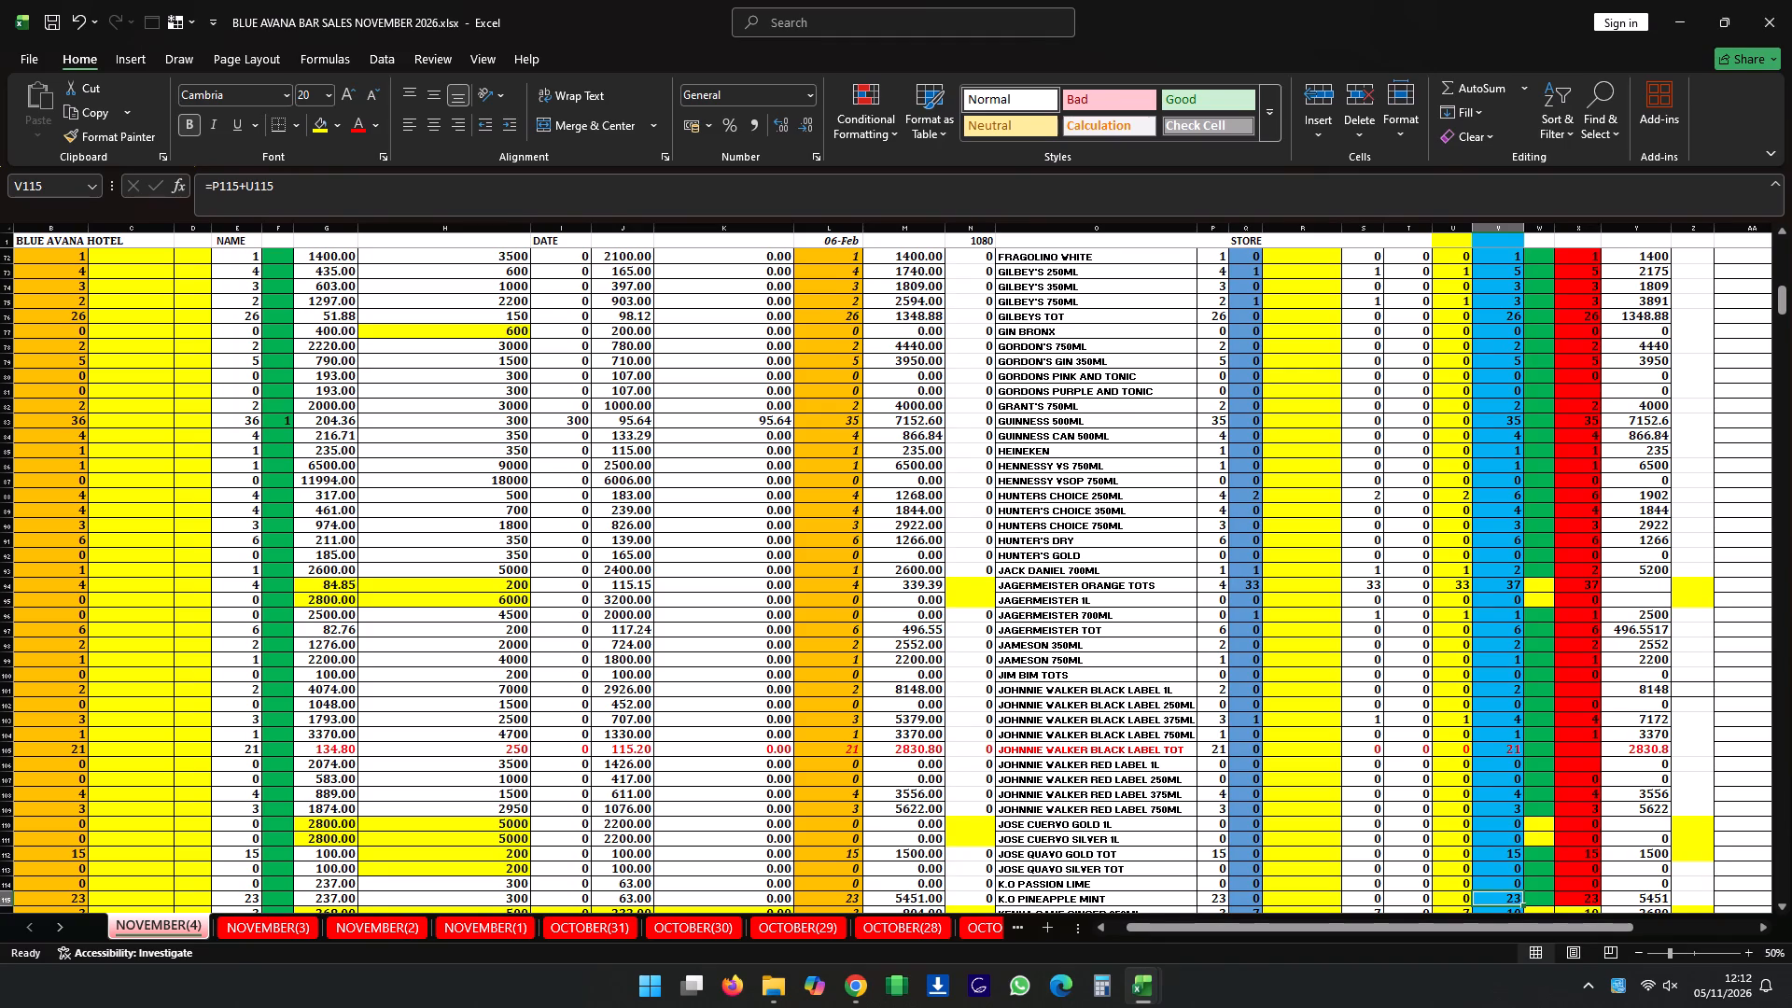
key("Down")
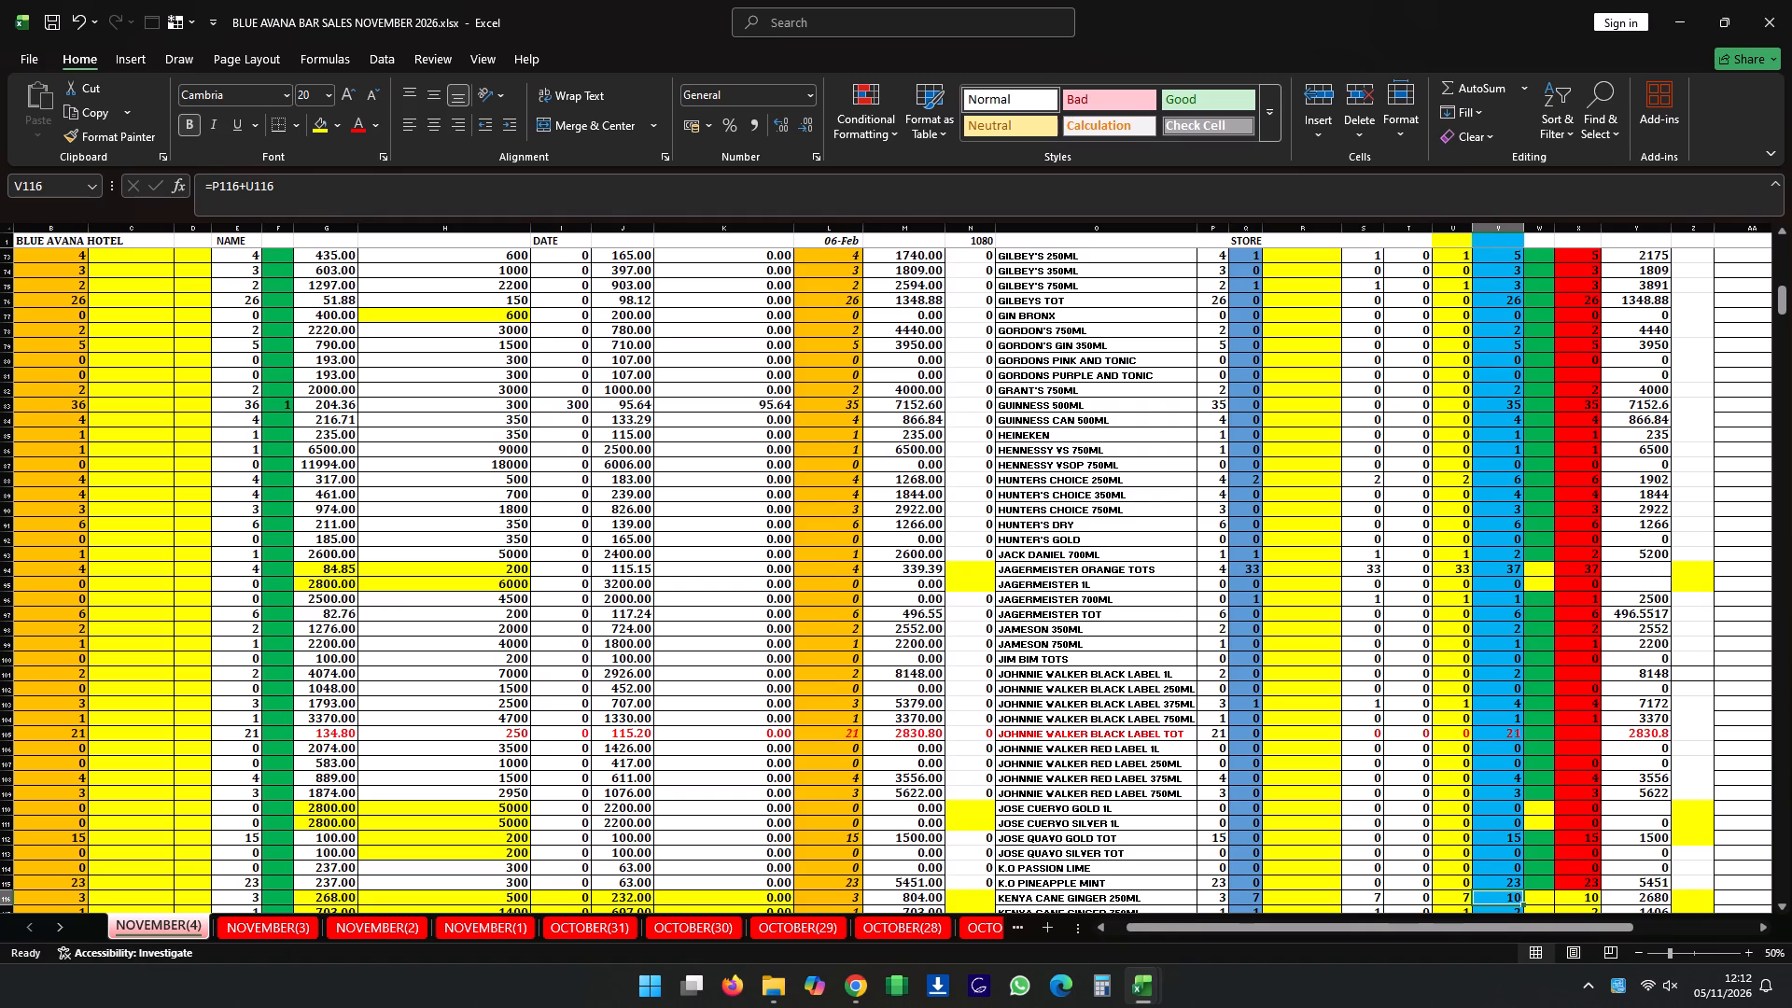
key("Down")
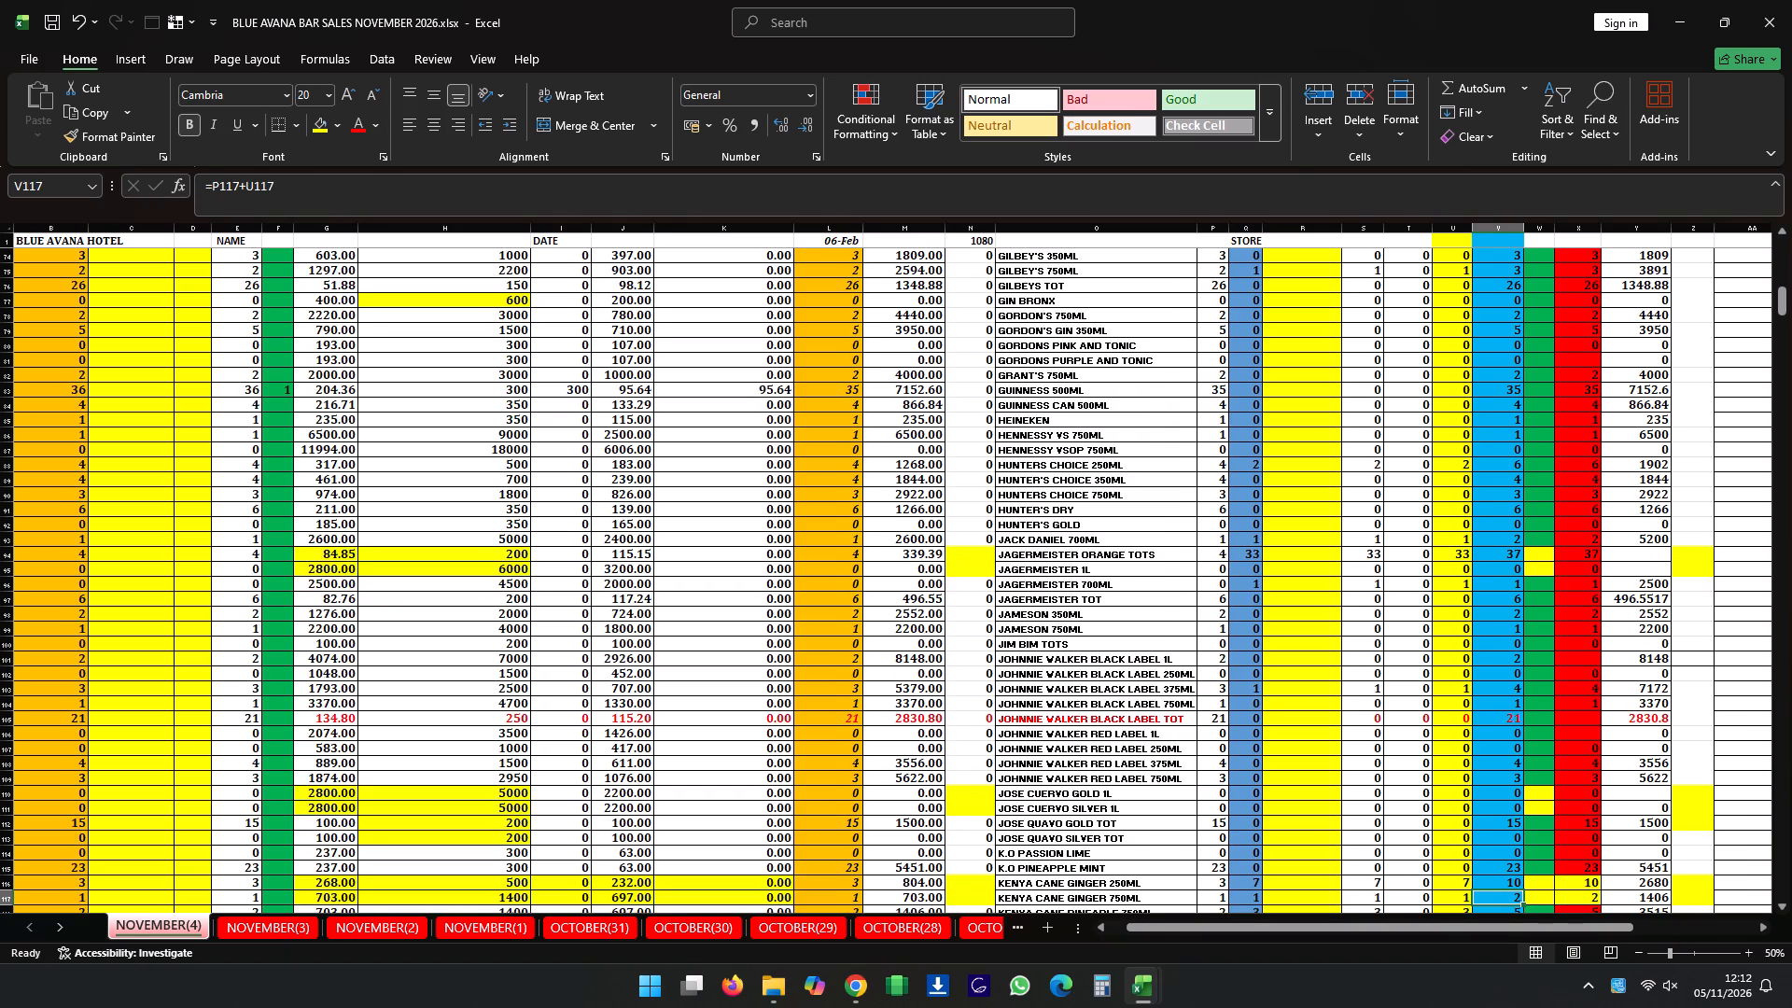
key("Down")
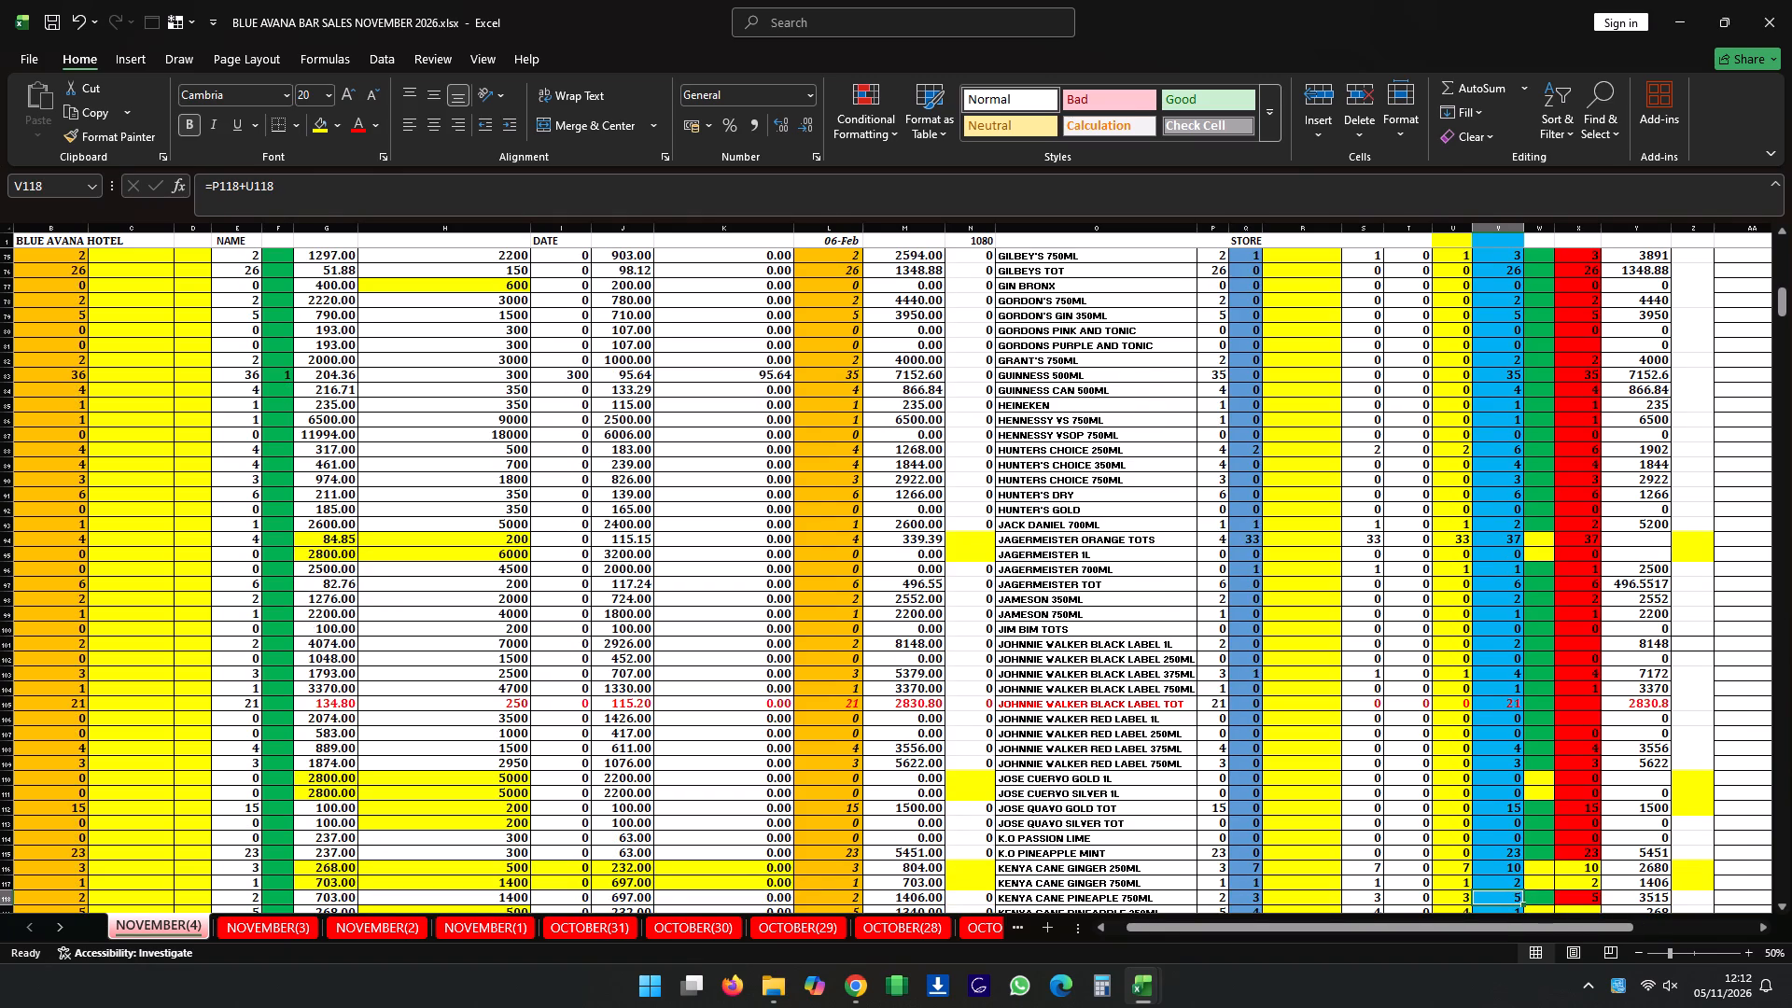
key("Down")
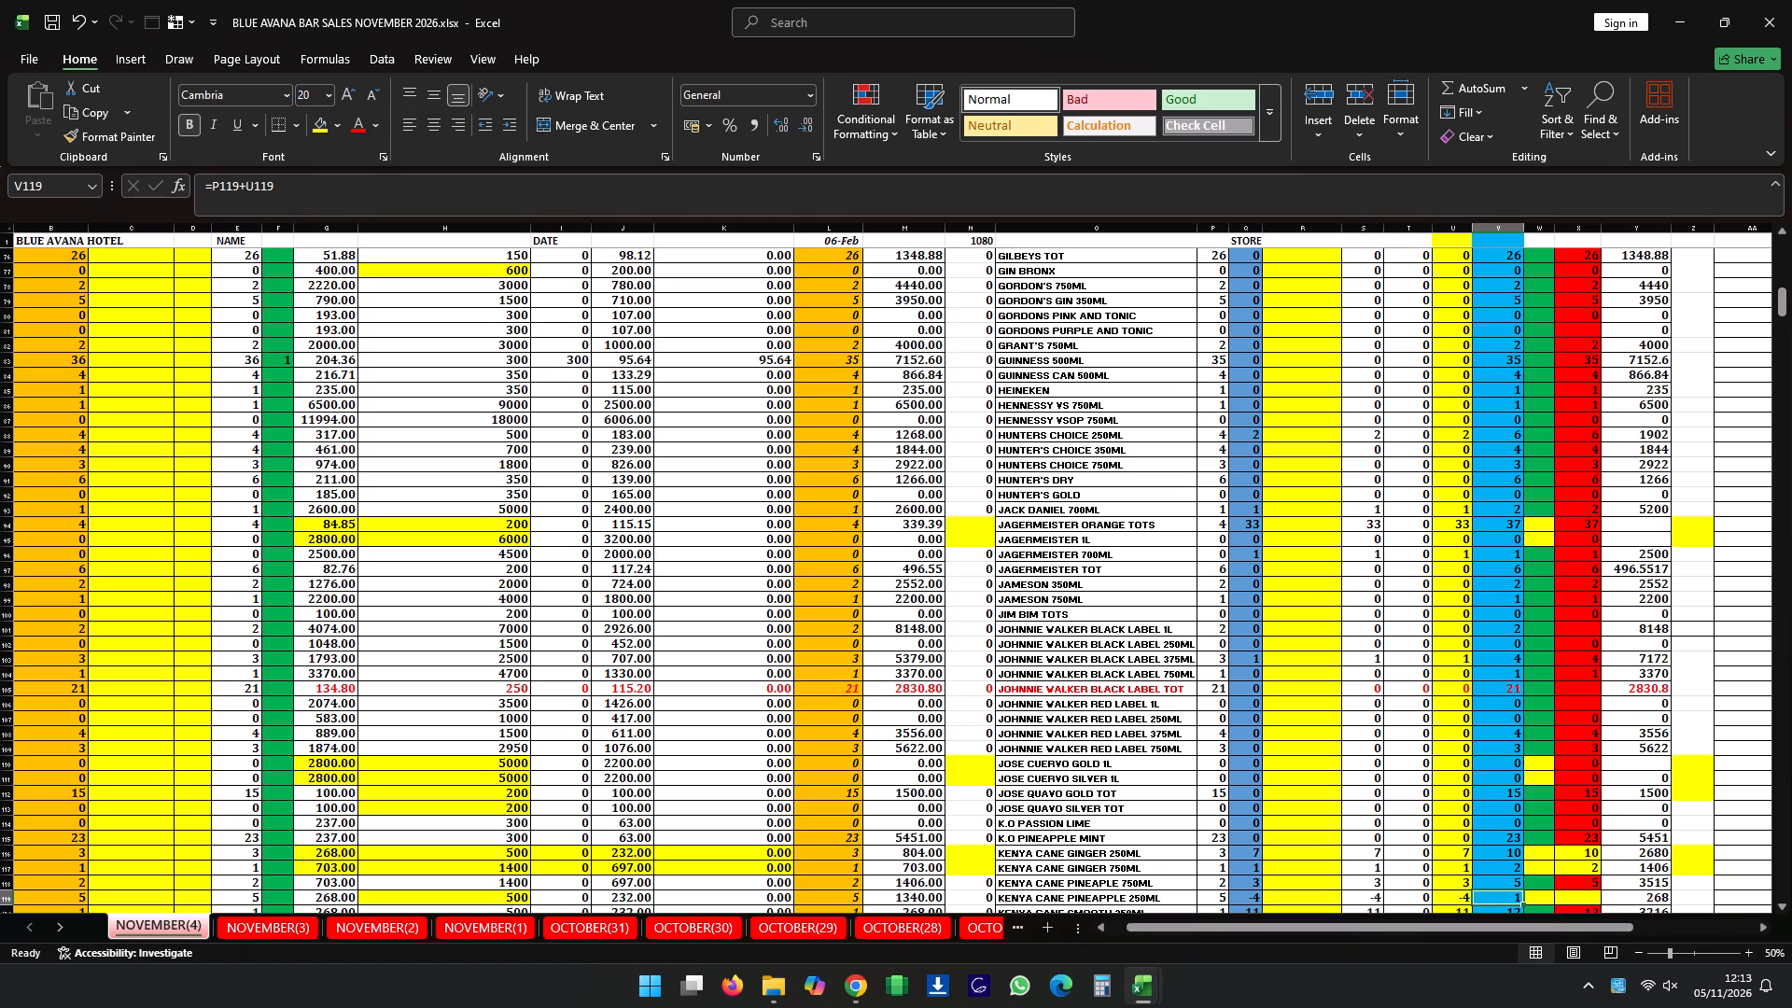
Examine the store opening stock formulas on the NOVEMBER(3) and NOVEMBER(2) sheets, including the KENYA CANE PINEAPPLE 750ML row on NOVEMBER(3).
left_click_drag(1186, 930, 1183, 931)
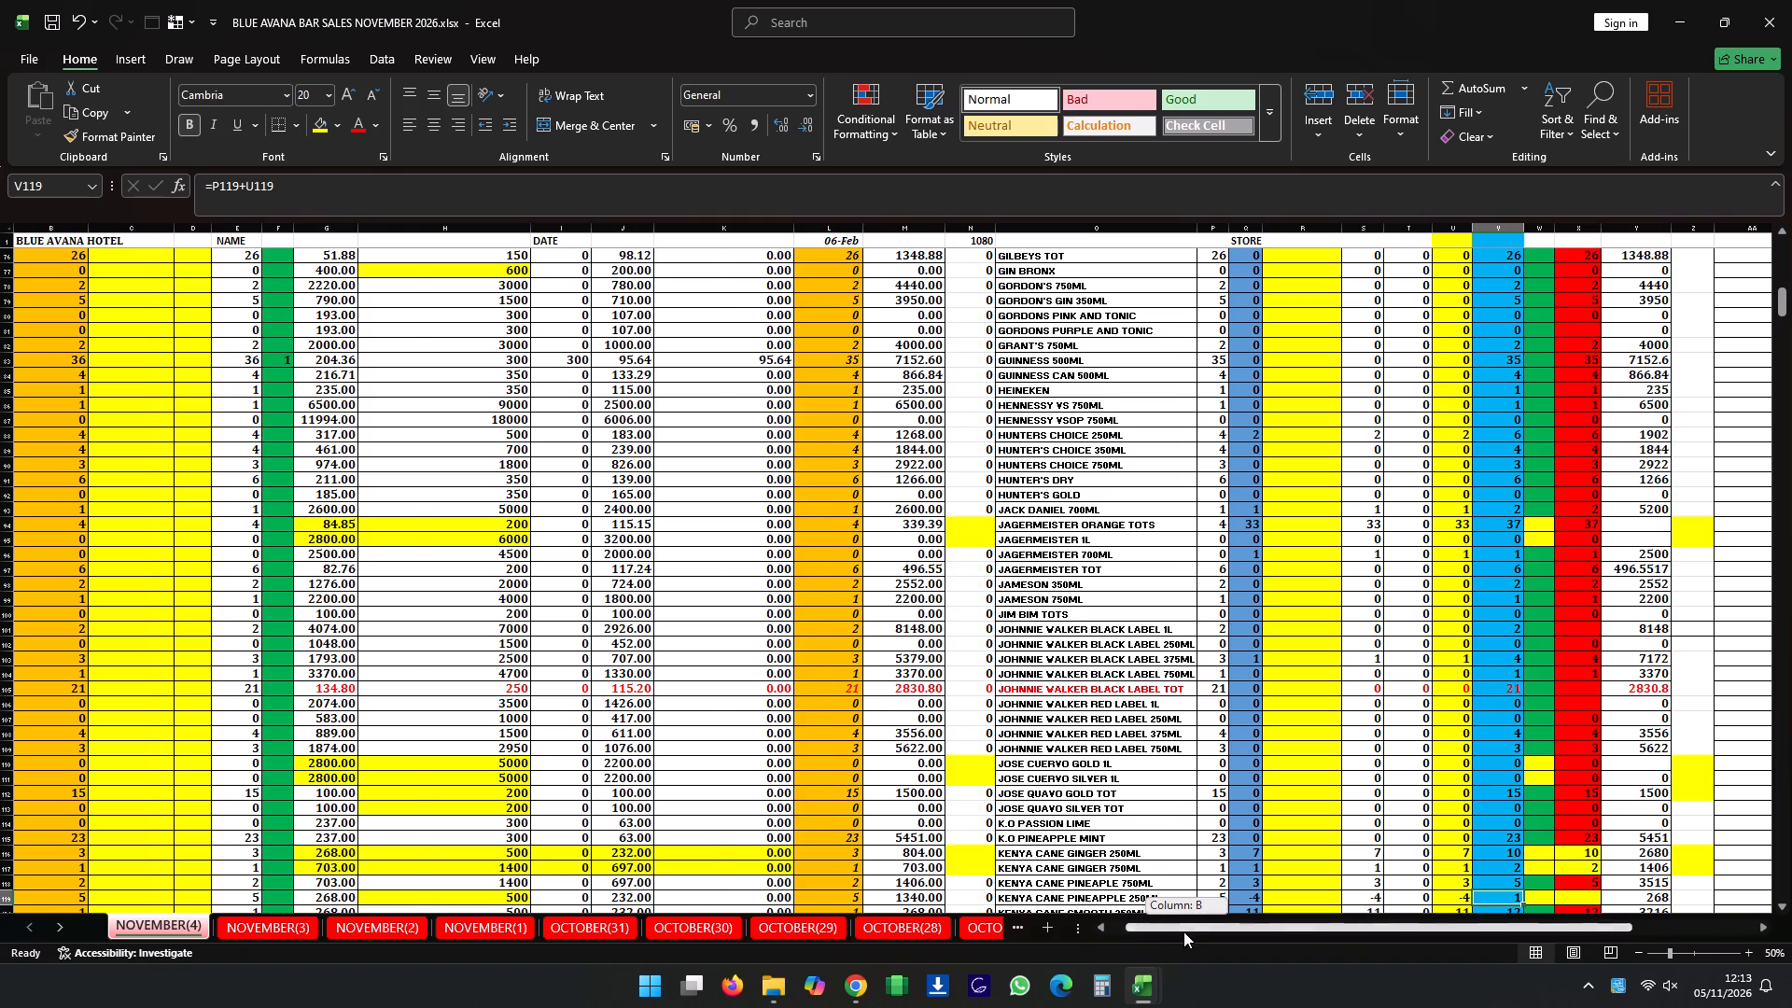
left_click_drag(1183, 931, 1171, 935)
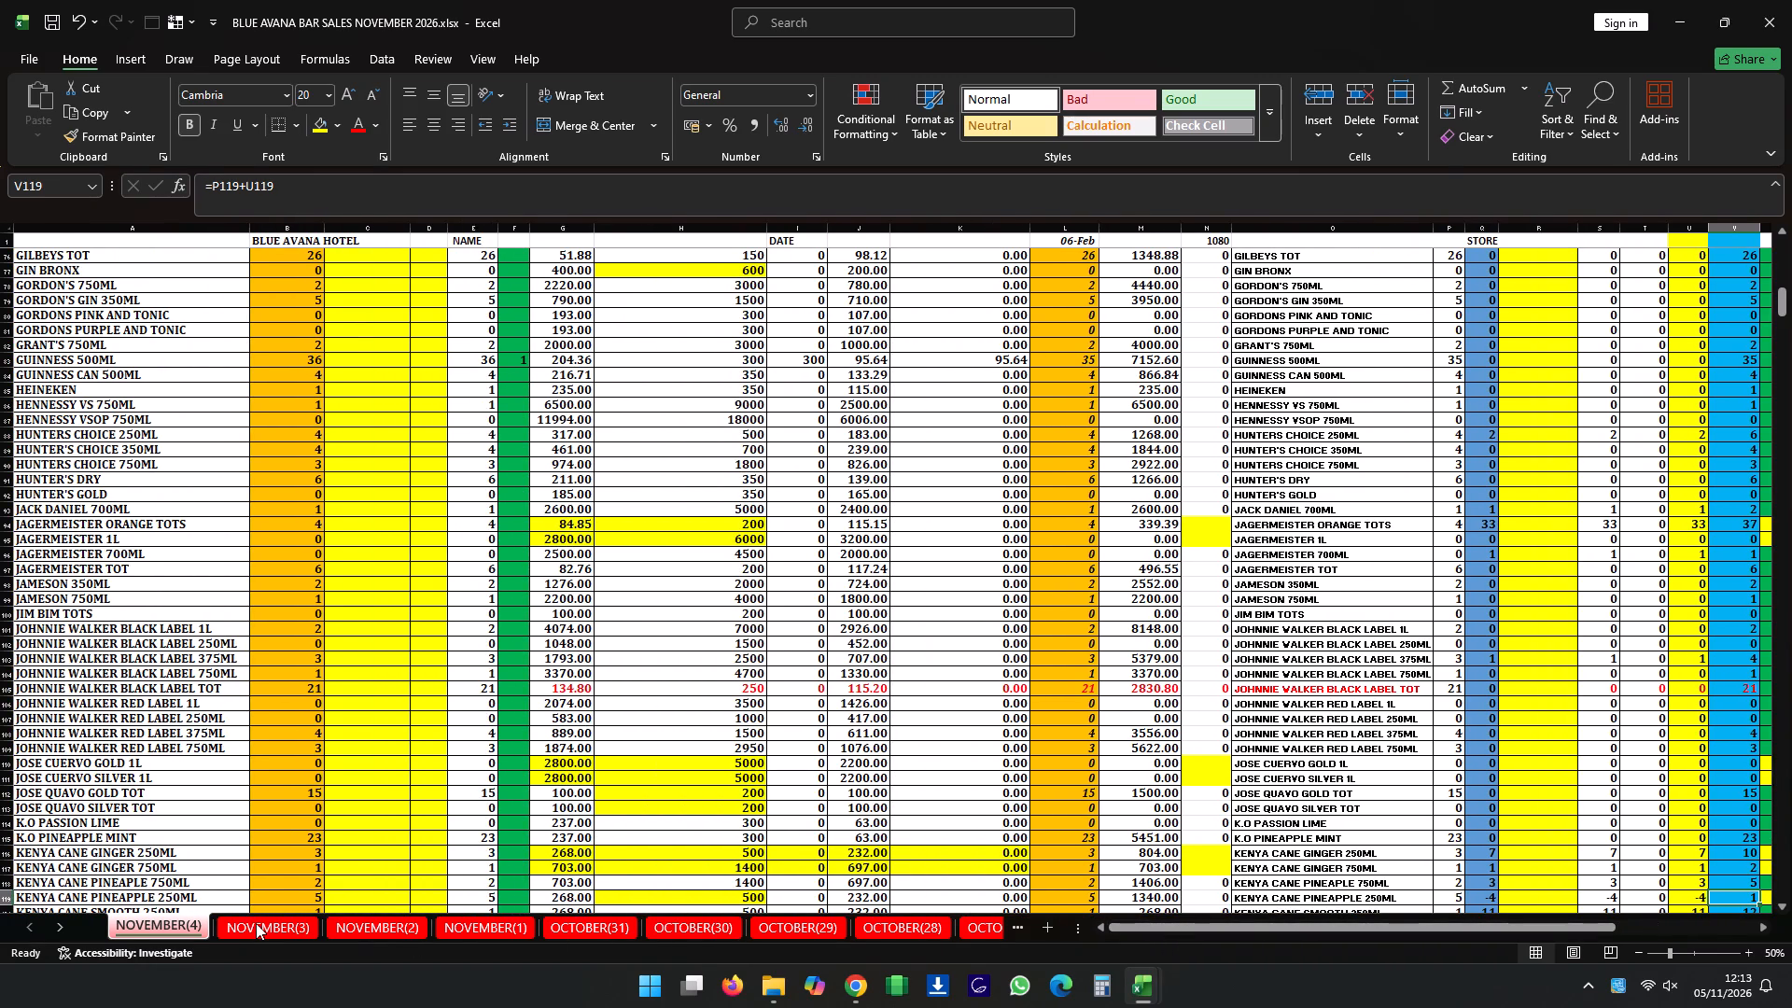
left_click(256, 923)
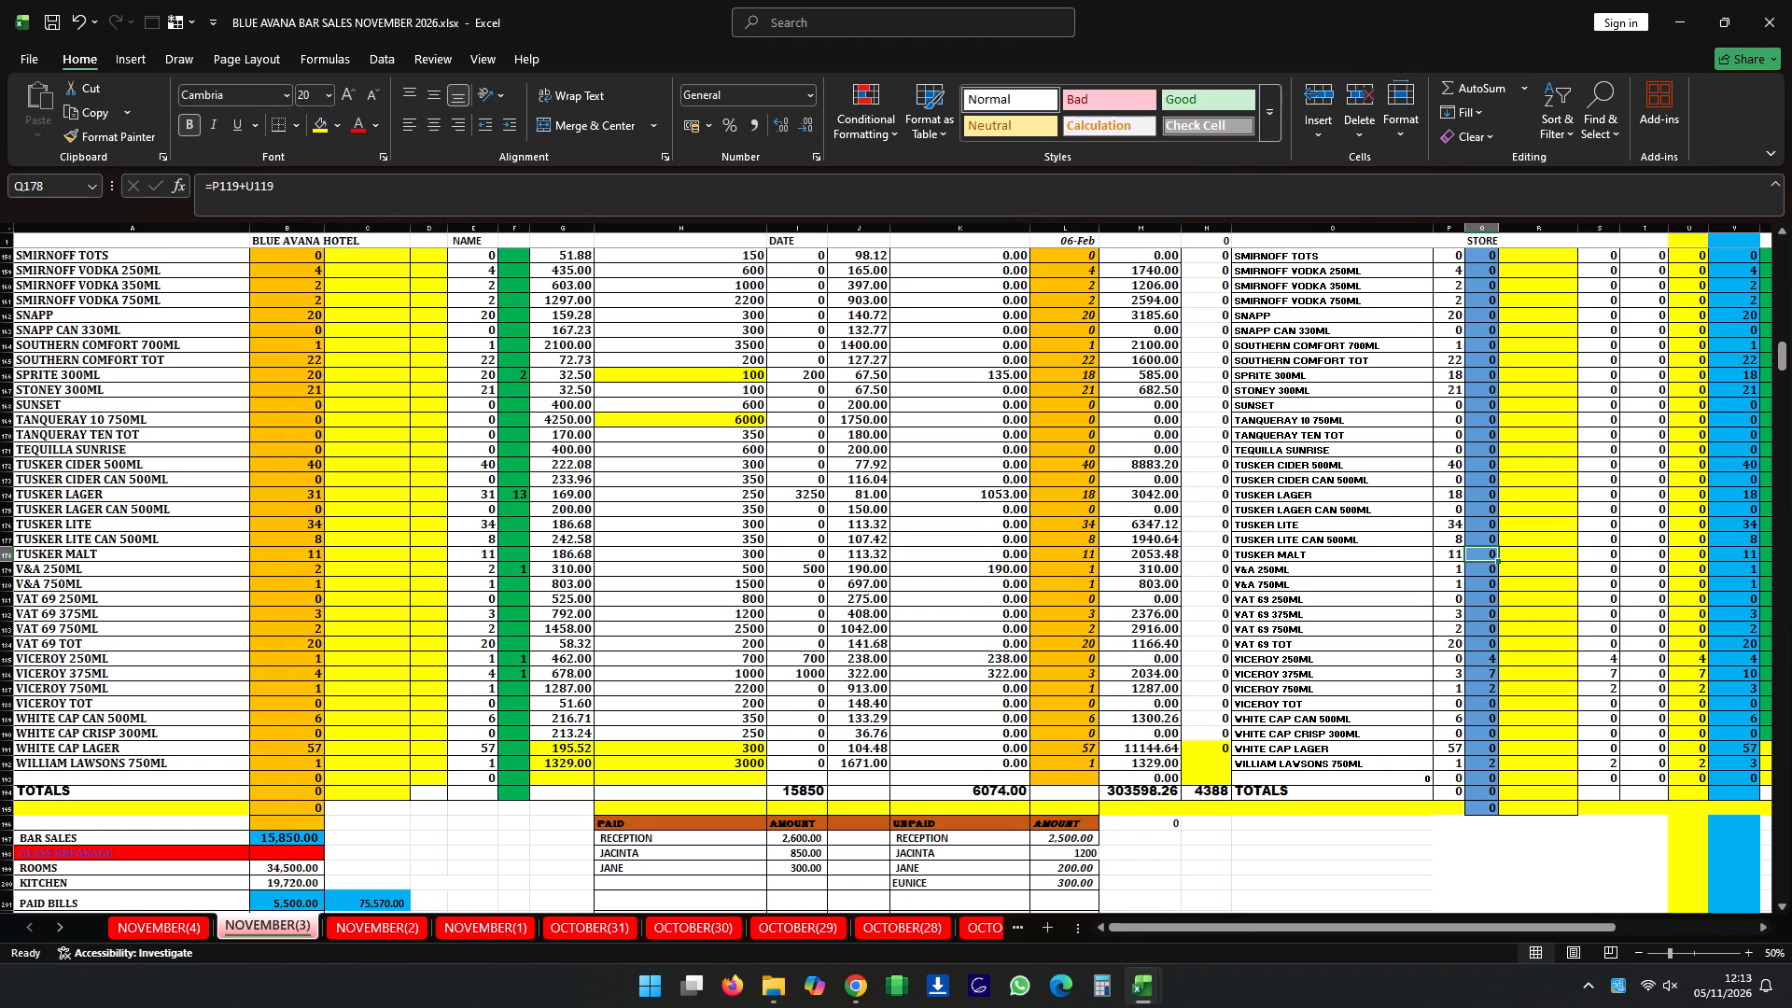
scroll(539, 764, "up", 4)
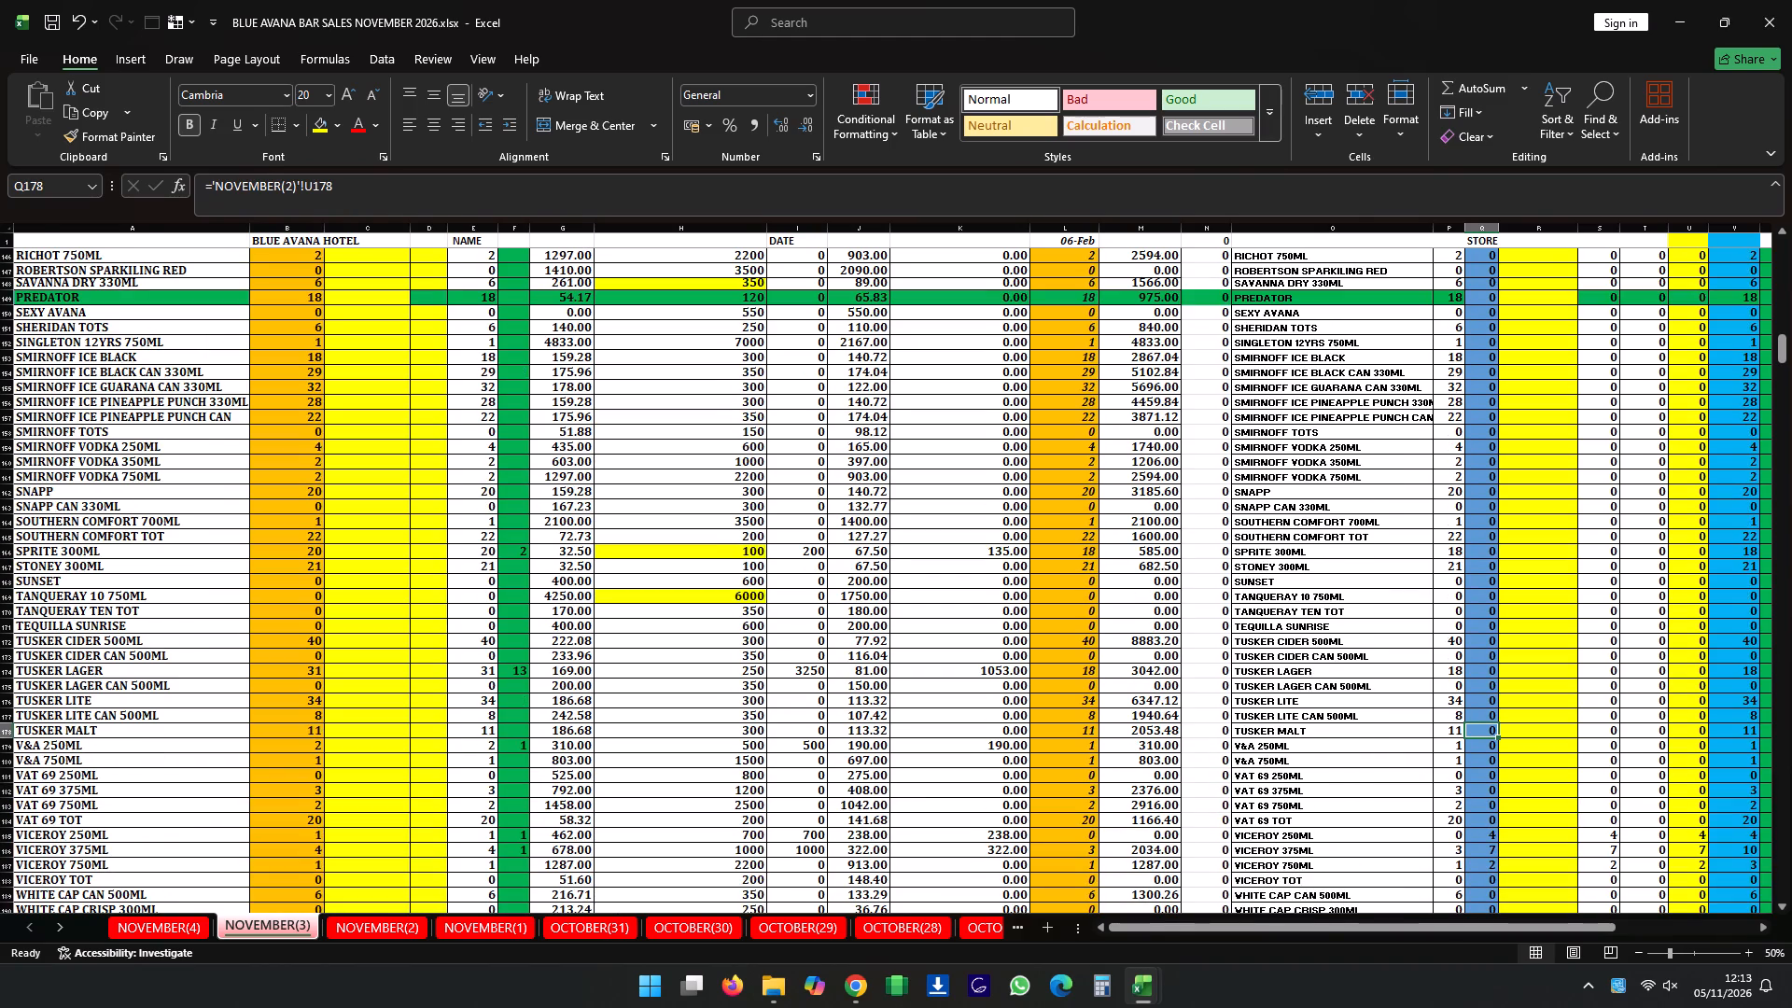
scroll(539, 764, "up", 11)
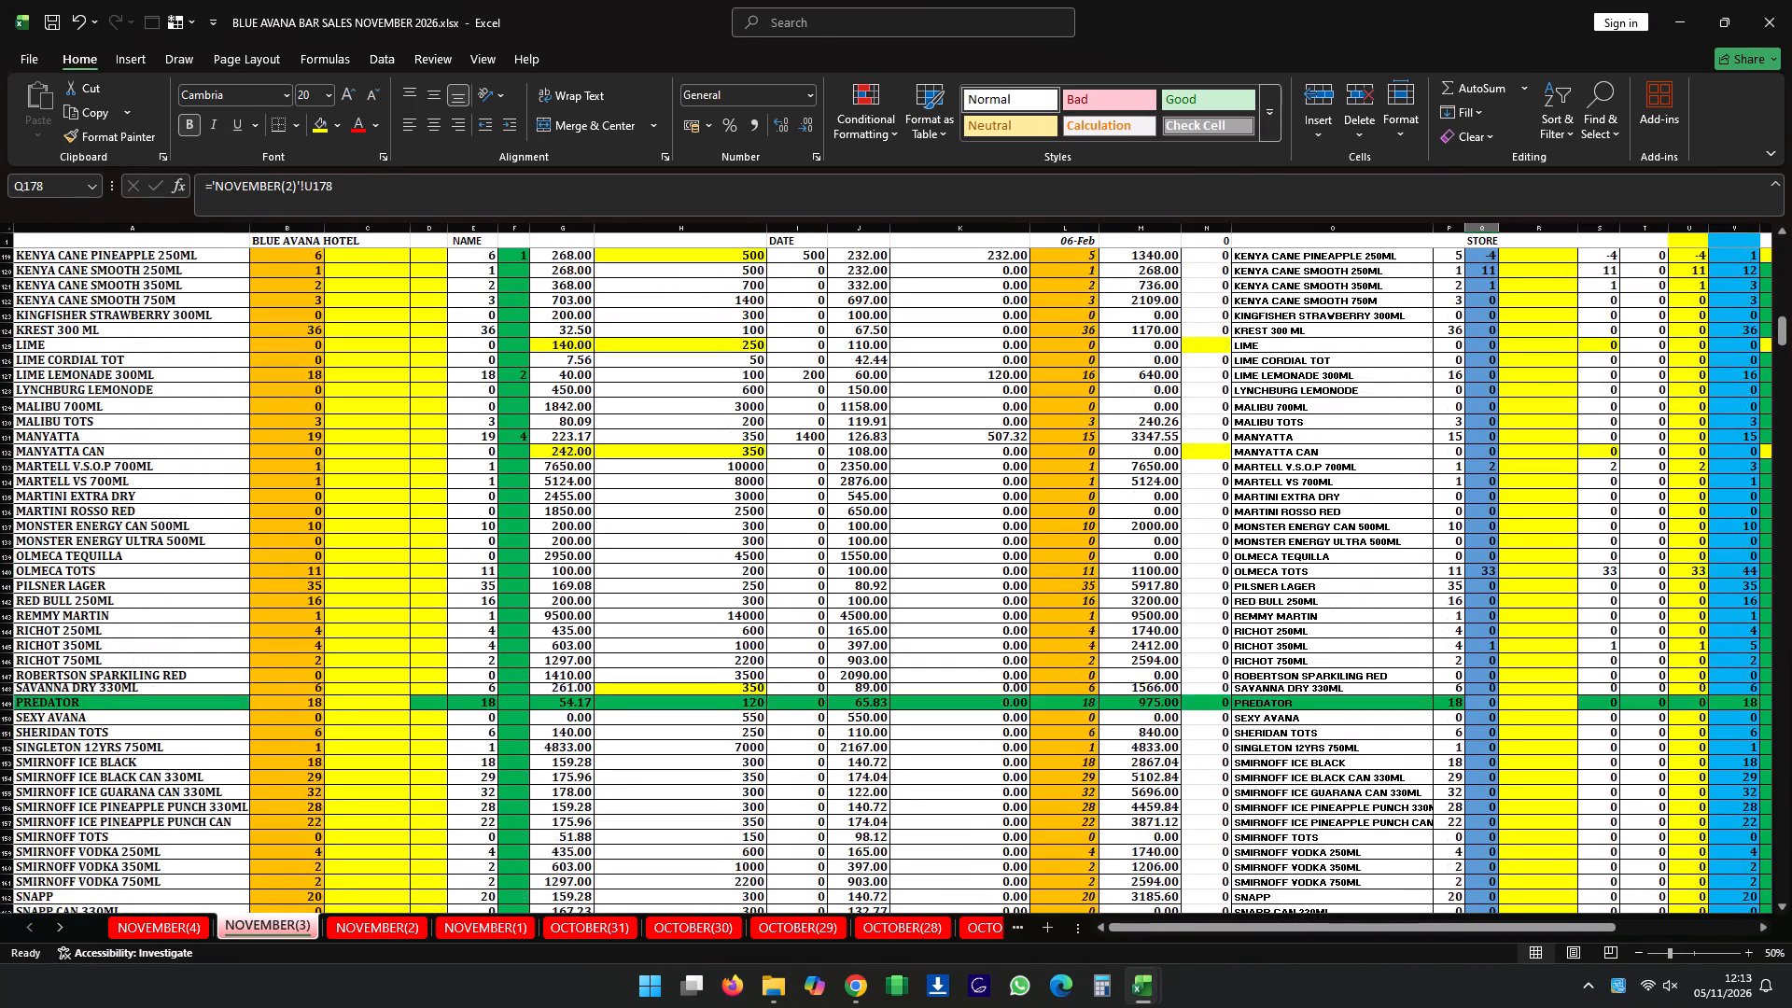
scroll(539, 764, "up", 4)
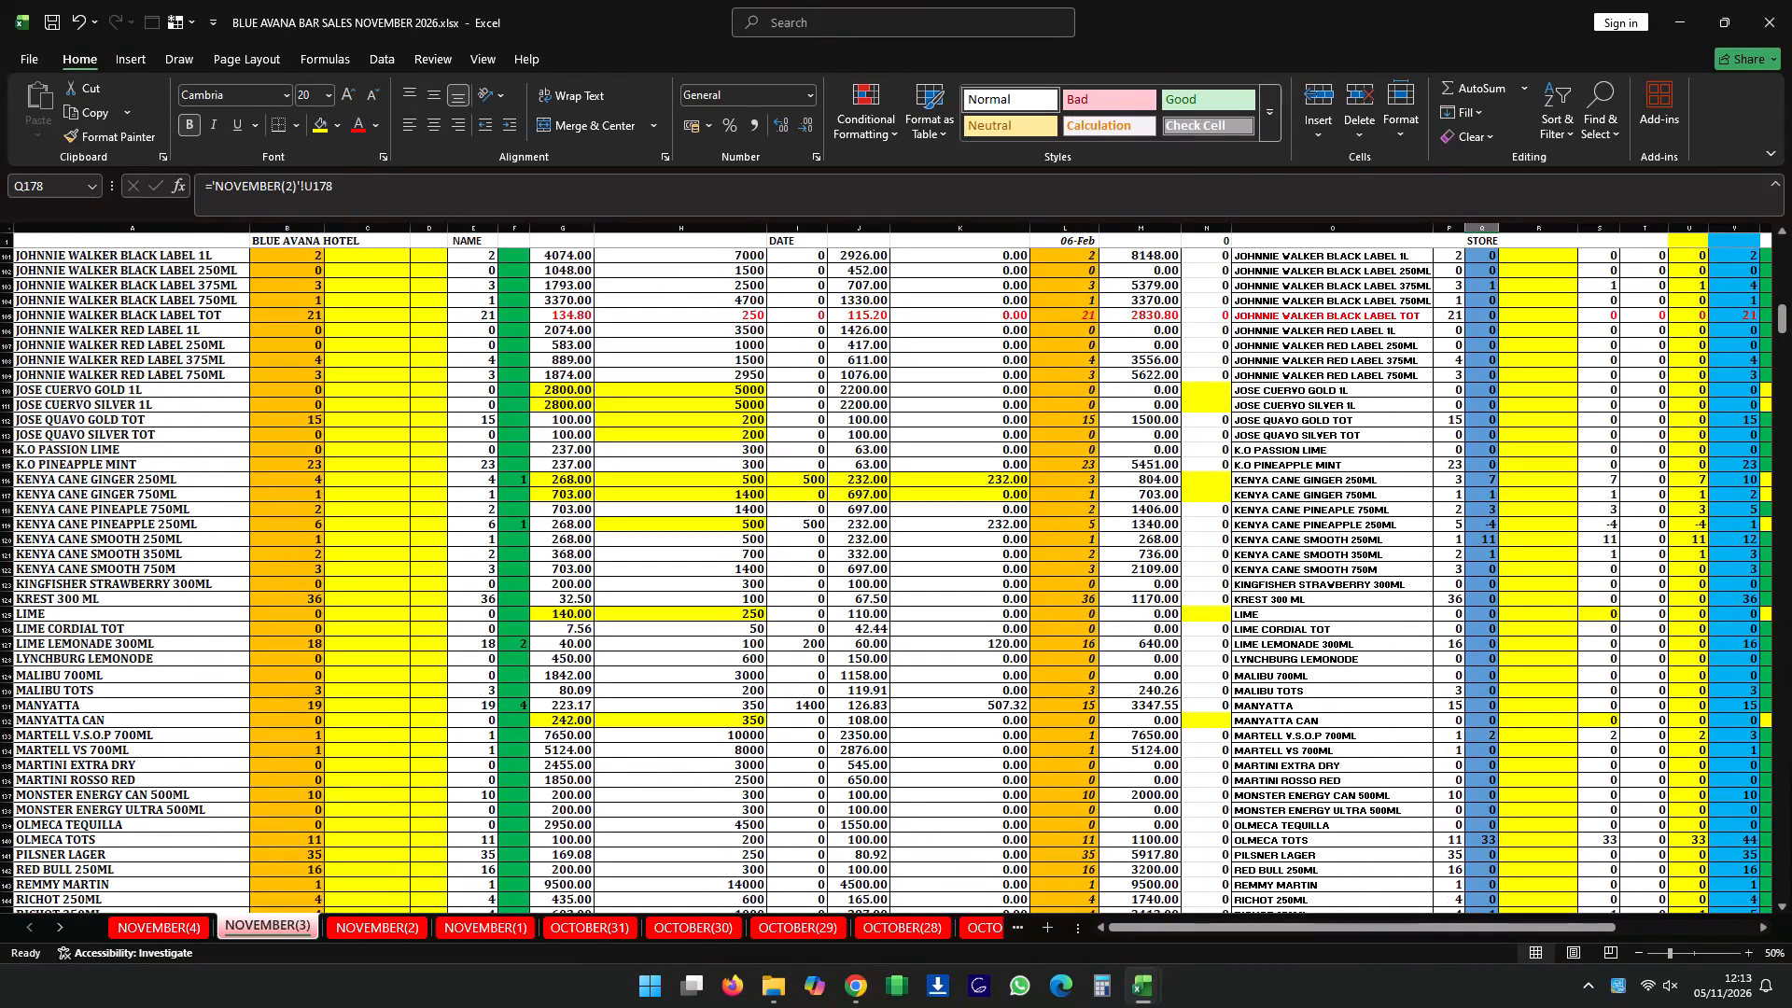
left_click(400, 928)
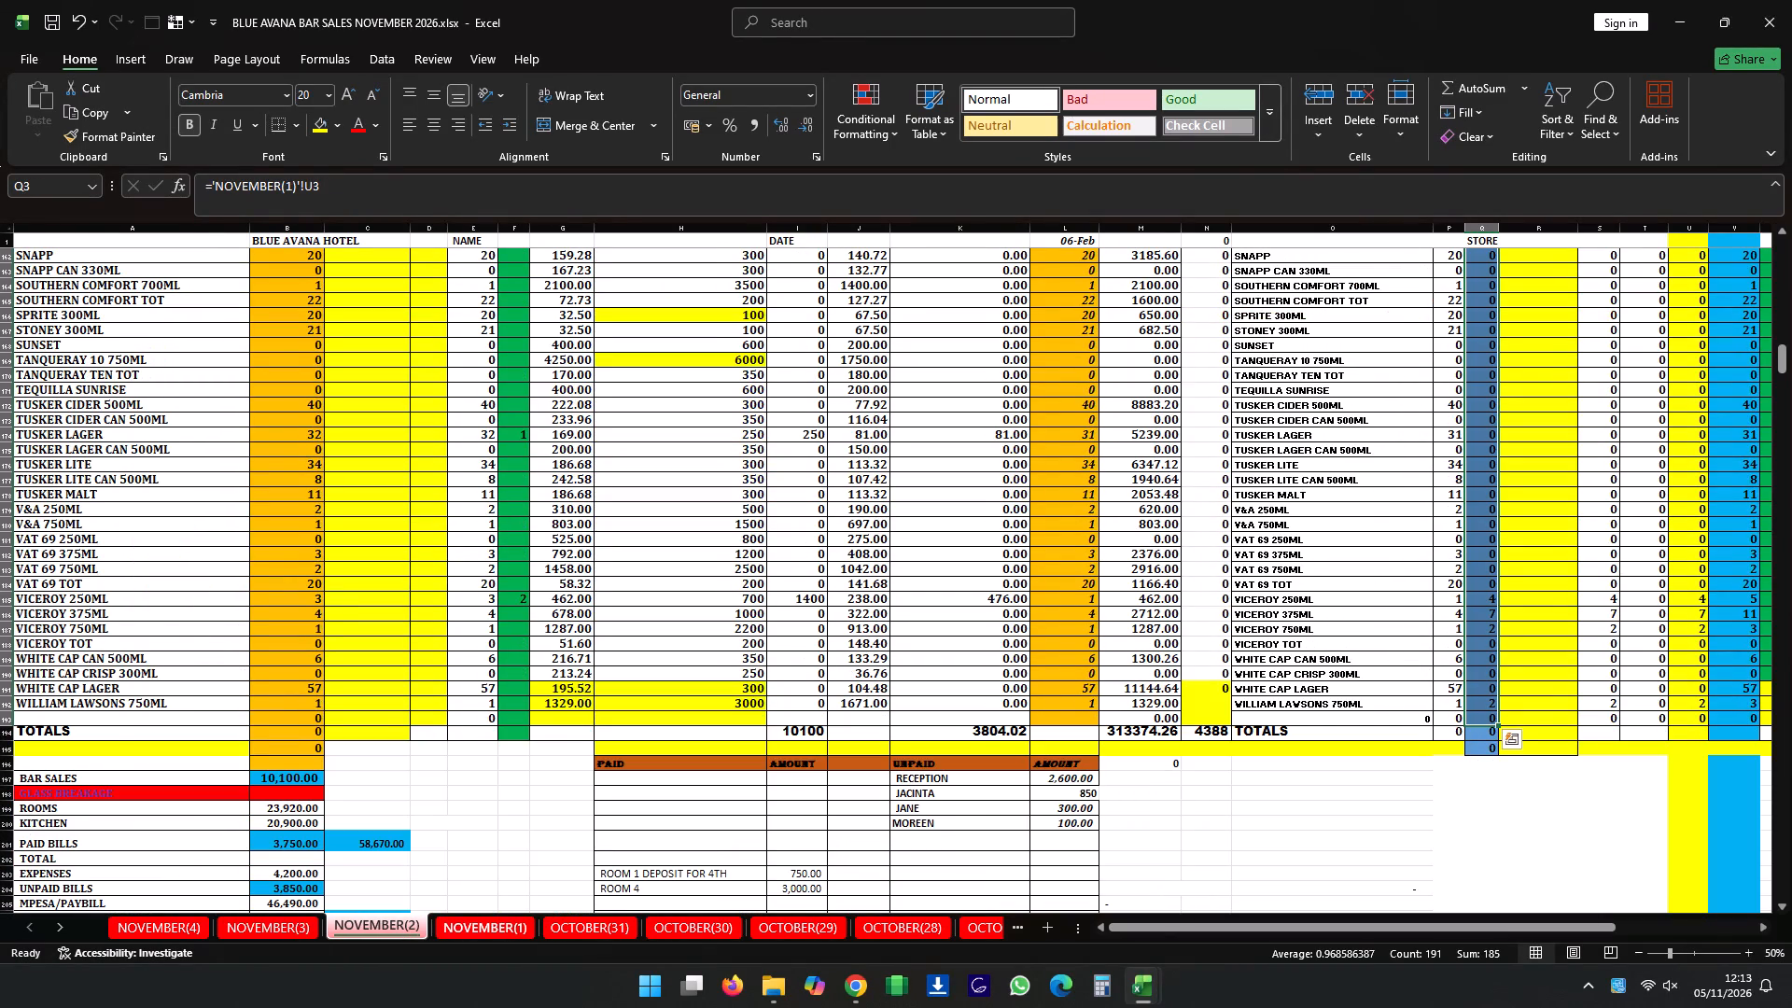
scroll(1213, 822, "up", 12)
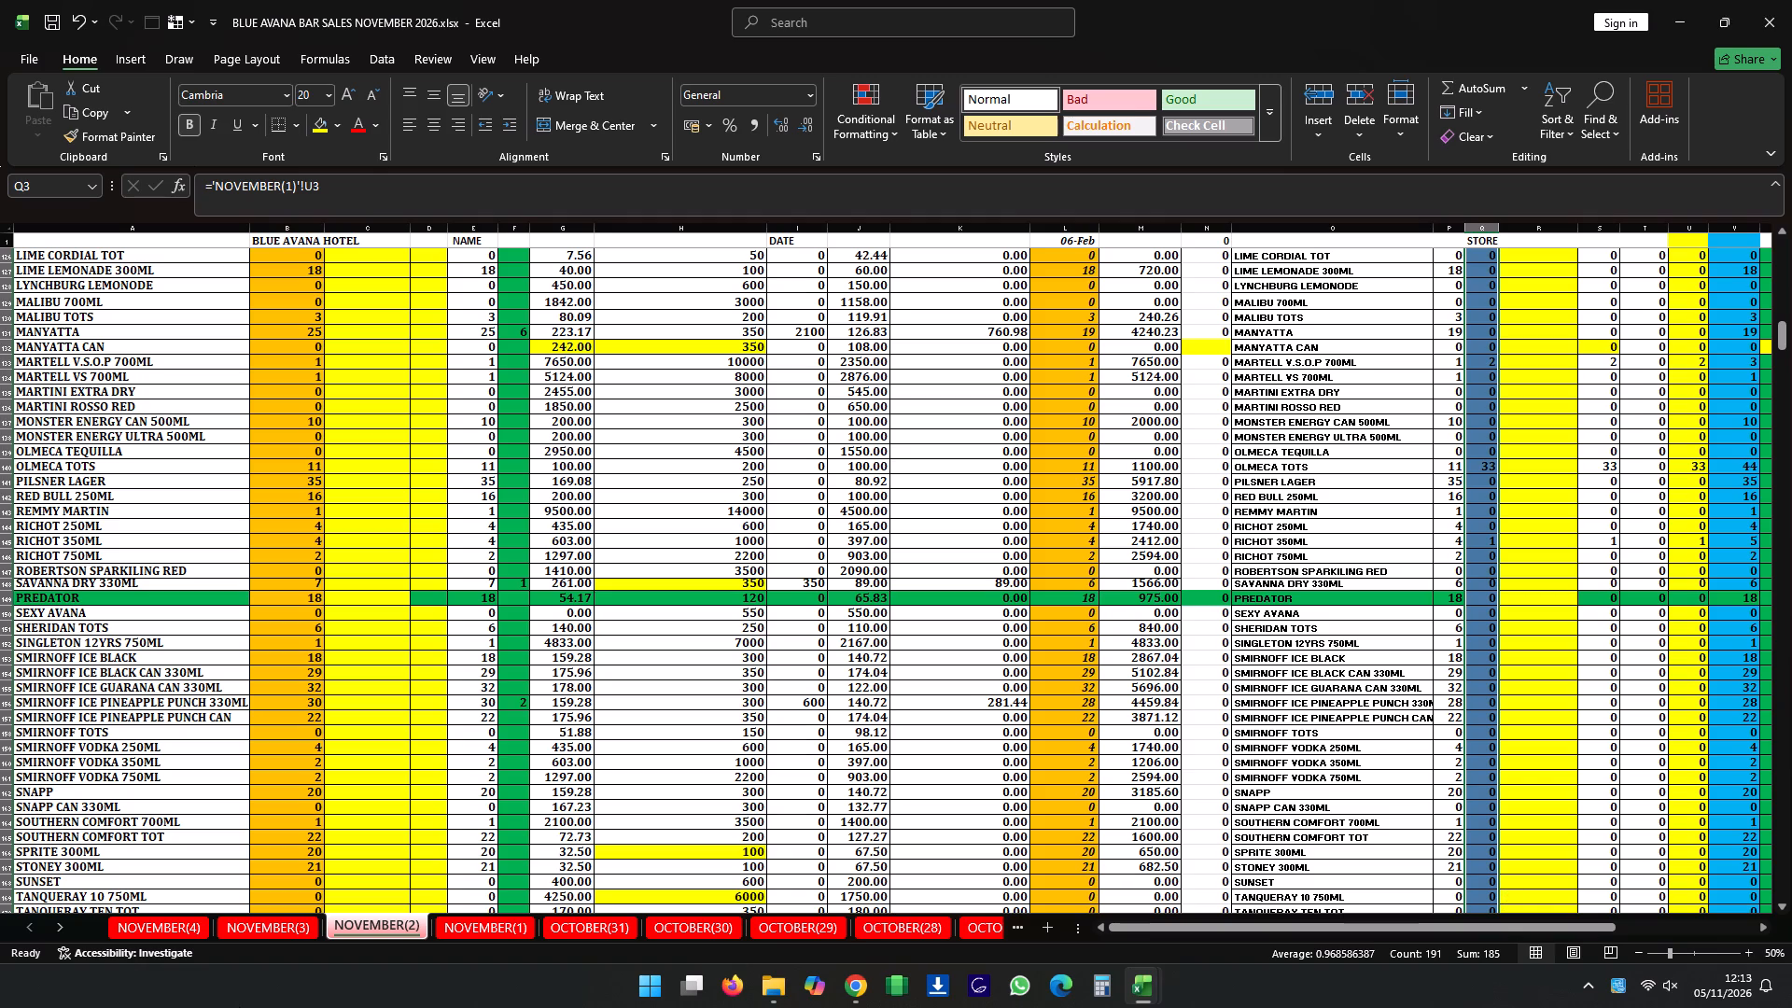
left_click(1473, 655)
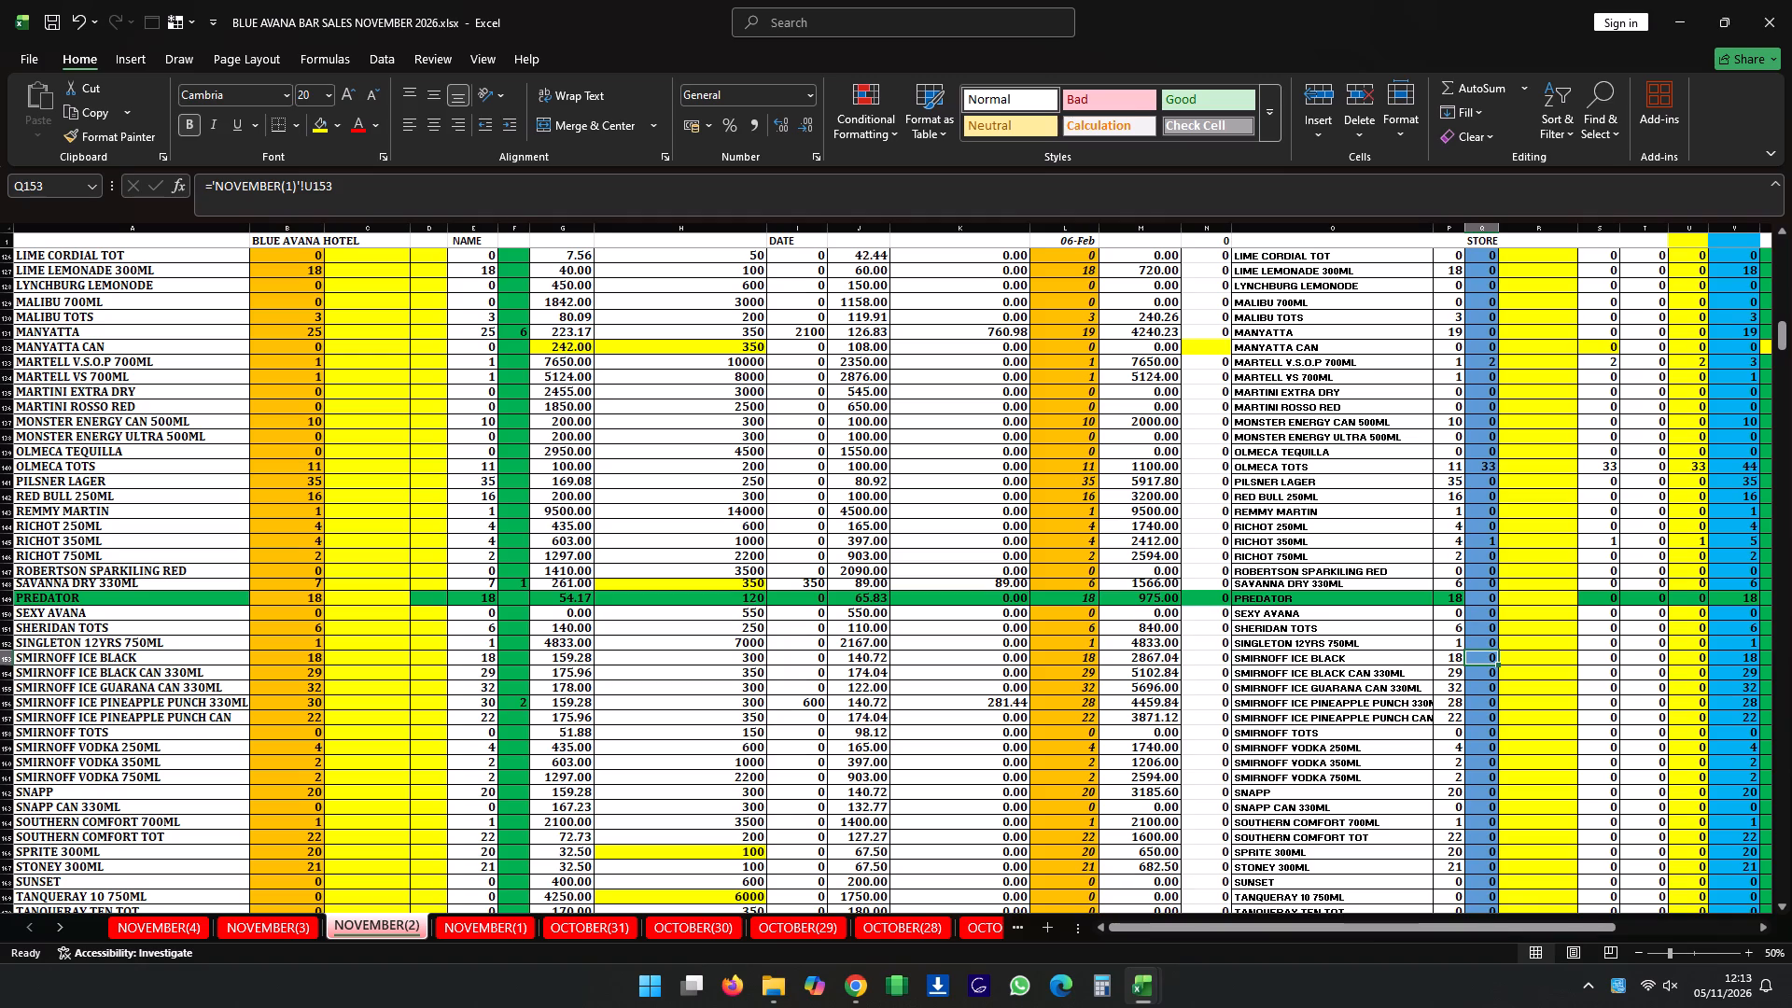
left_click(274, 928)
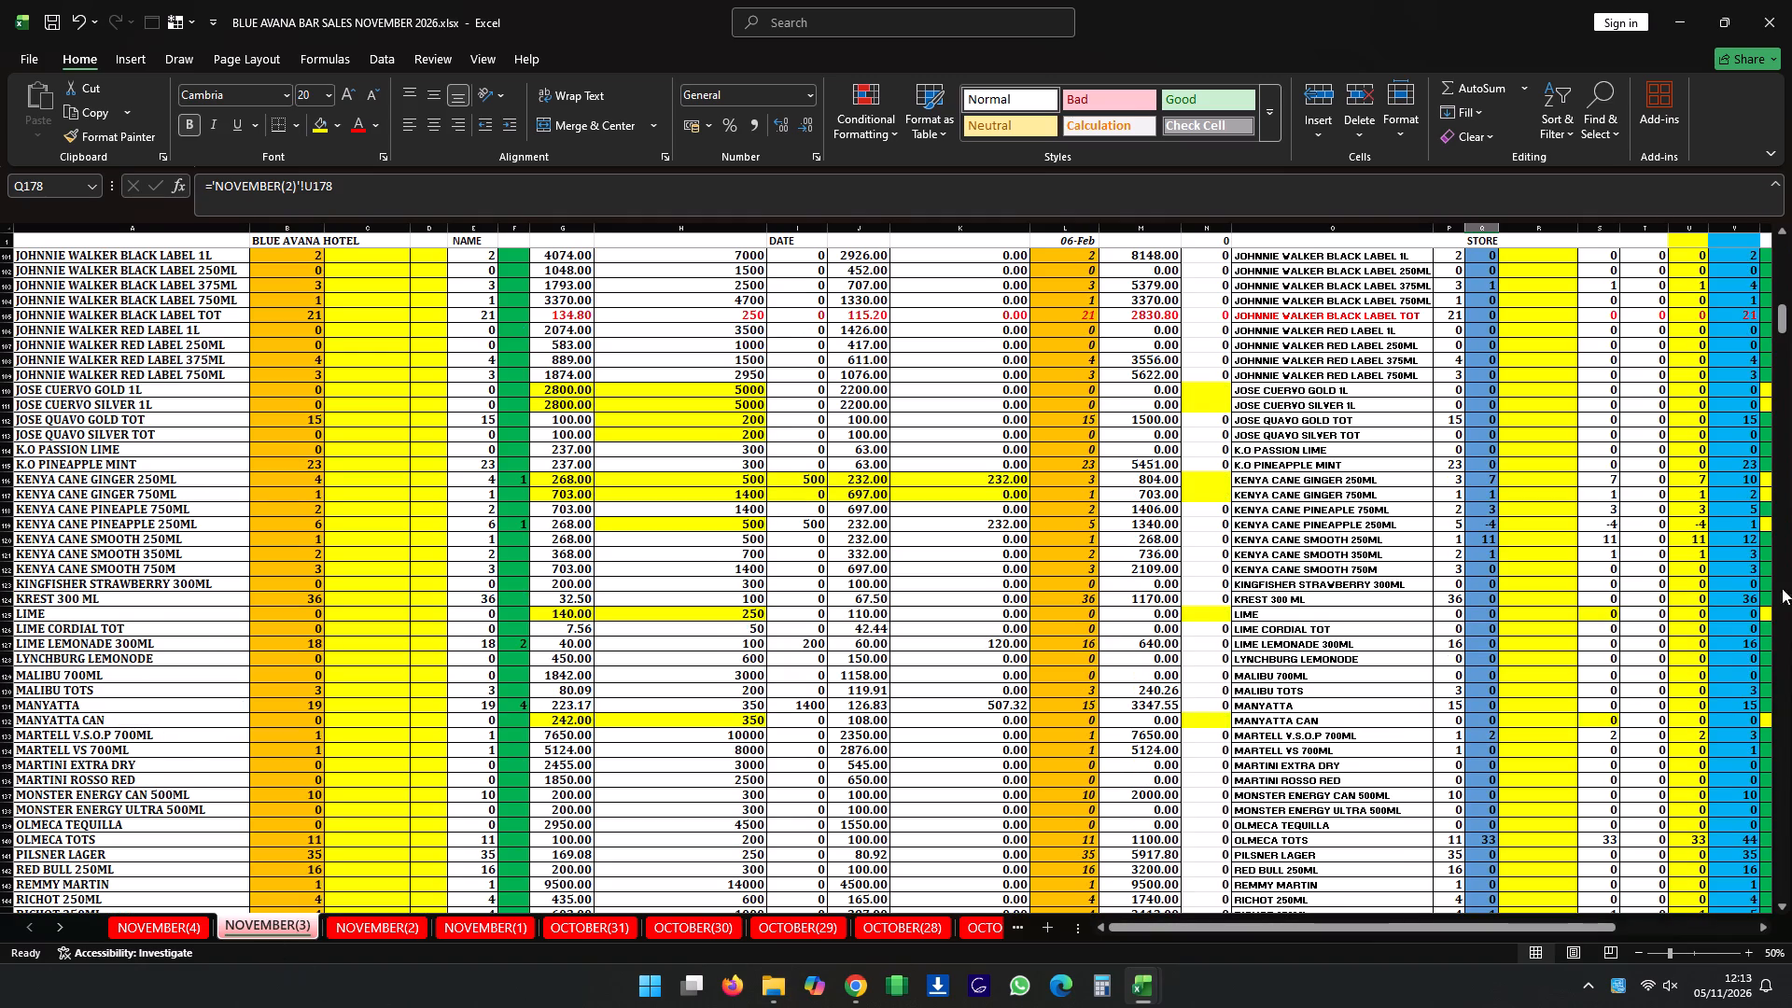
left_click(1489, 503)
Inspect the column Q store opening stock formulas on OCTOBER(31) and OCTOBER(30), and return to NOVEMBER(4).
left_click(567, 917)
left_click(1475, 326)
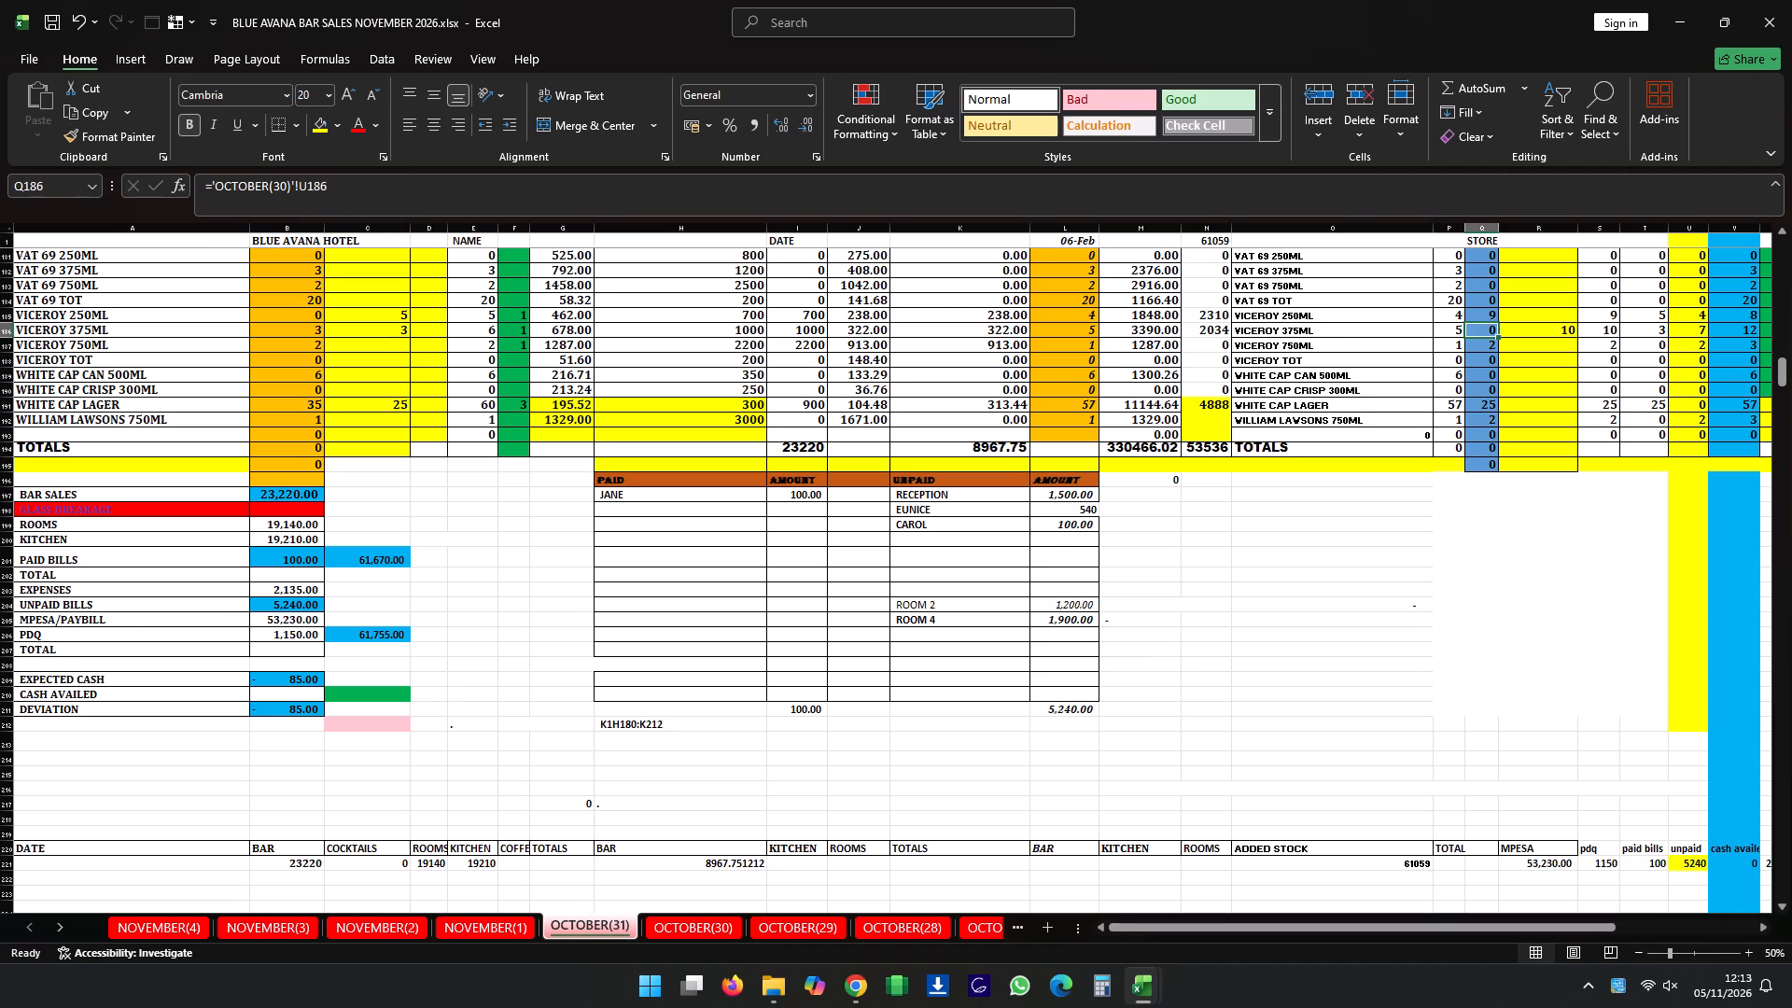
left_click(704, 921)
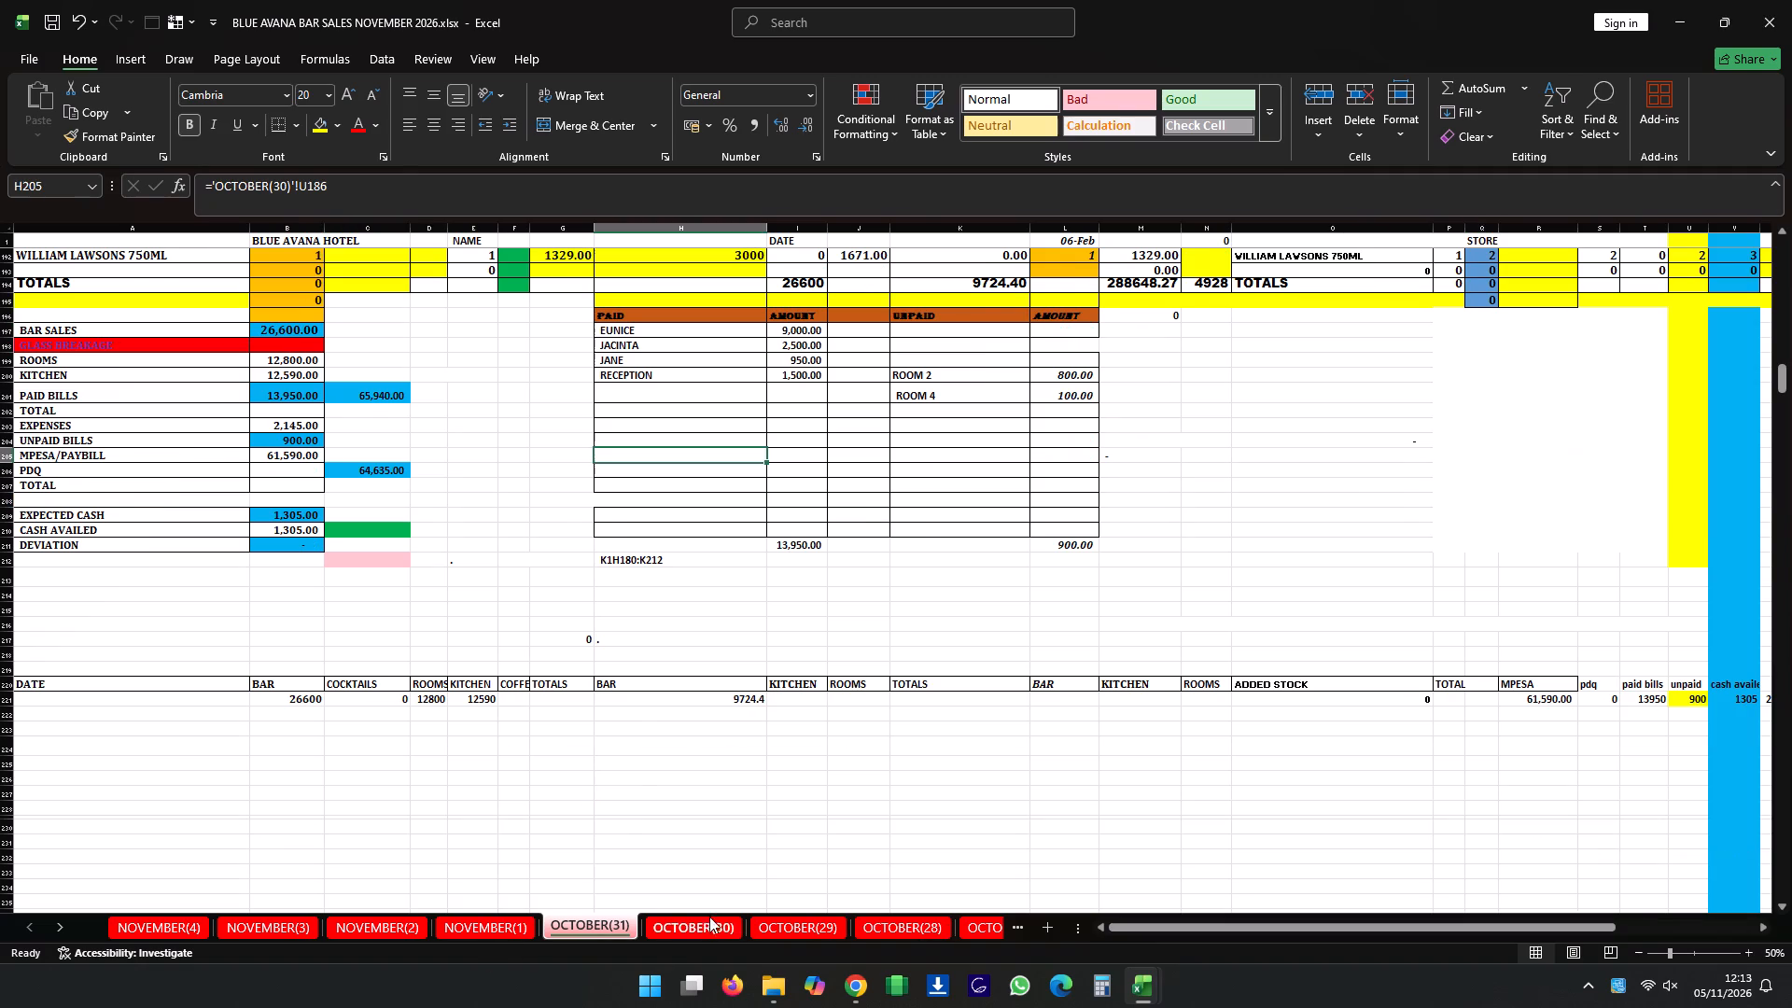
left_click(1467, 255)
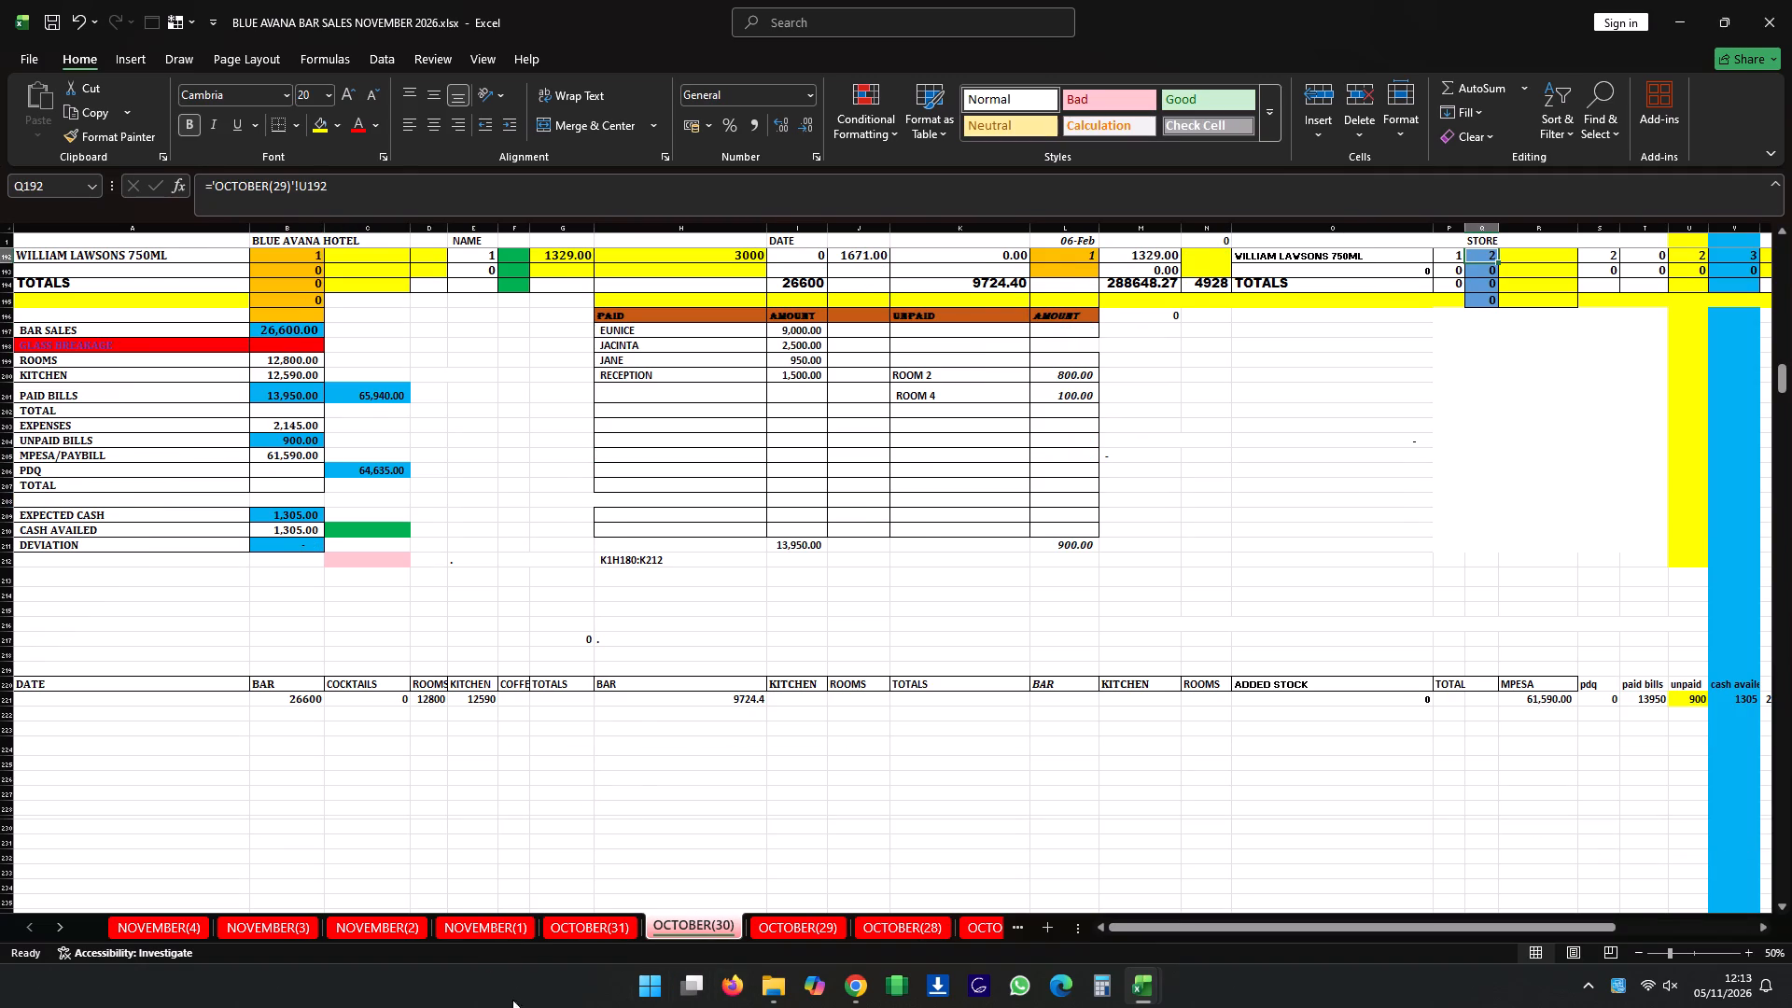
left_click(172, 920)
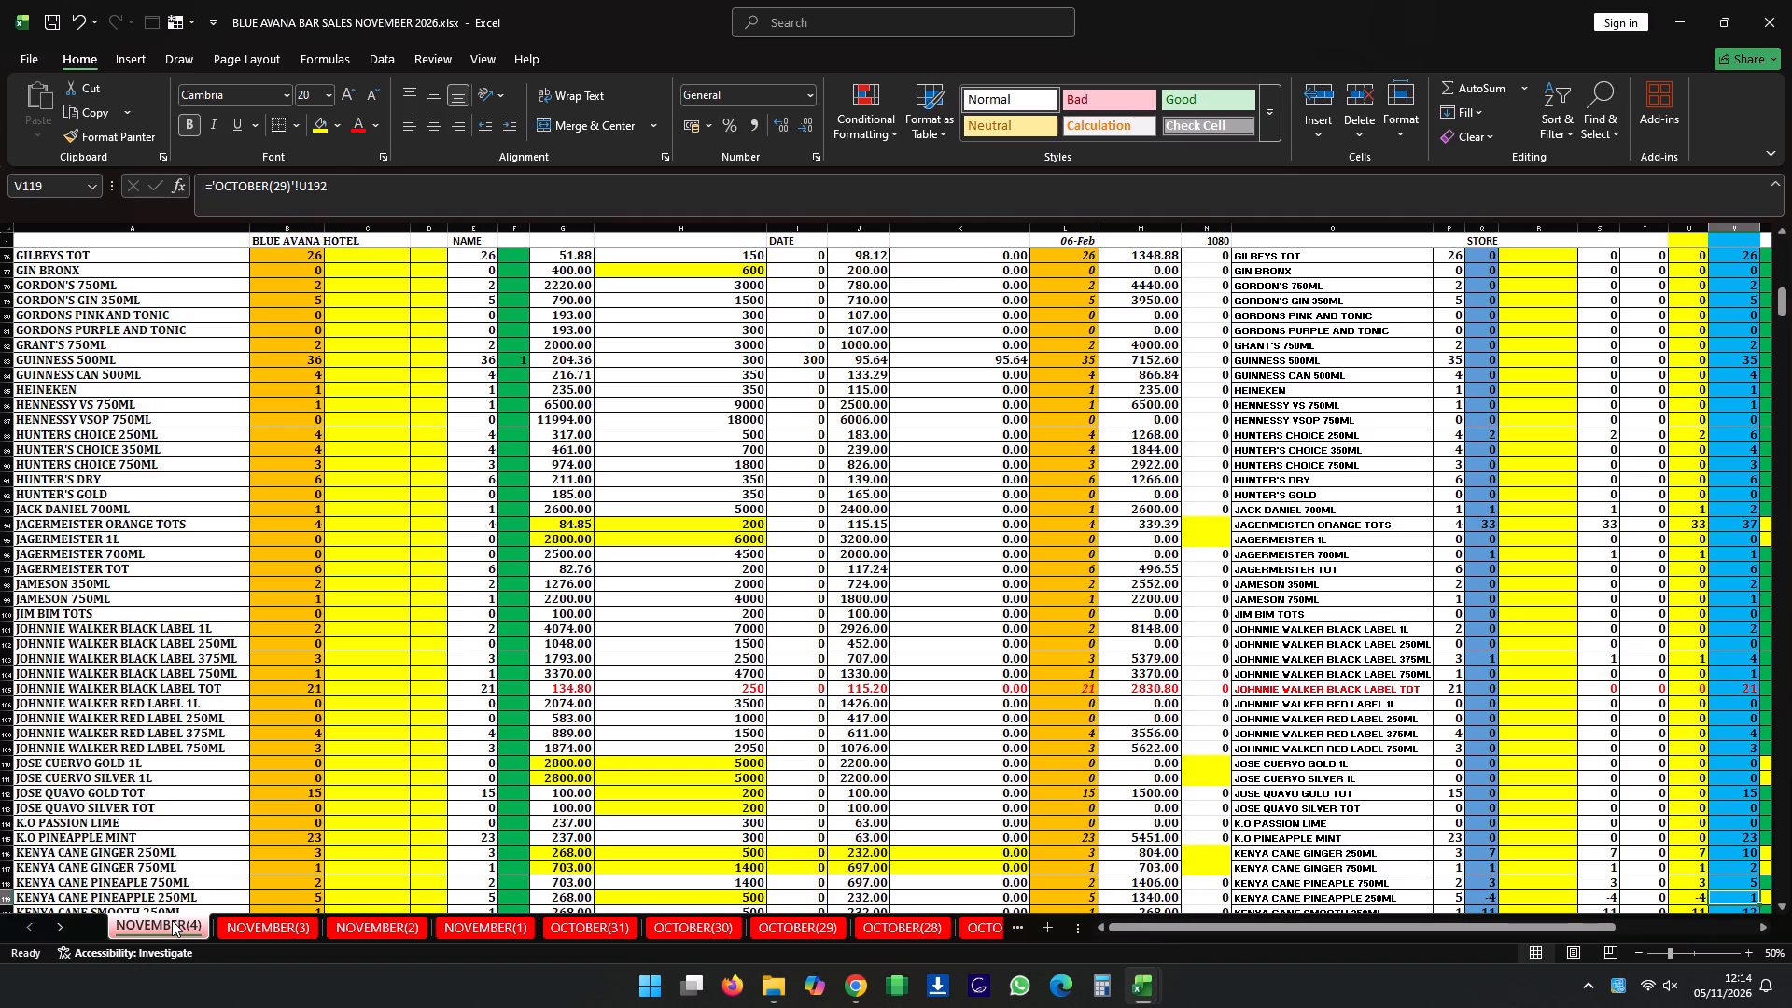
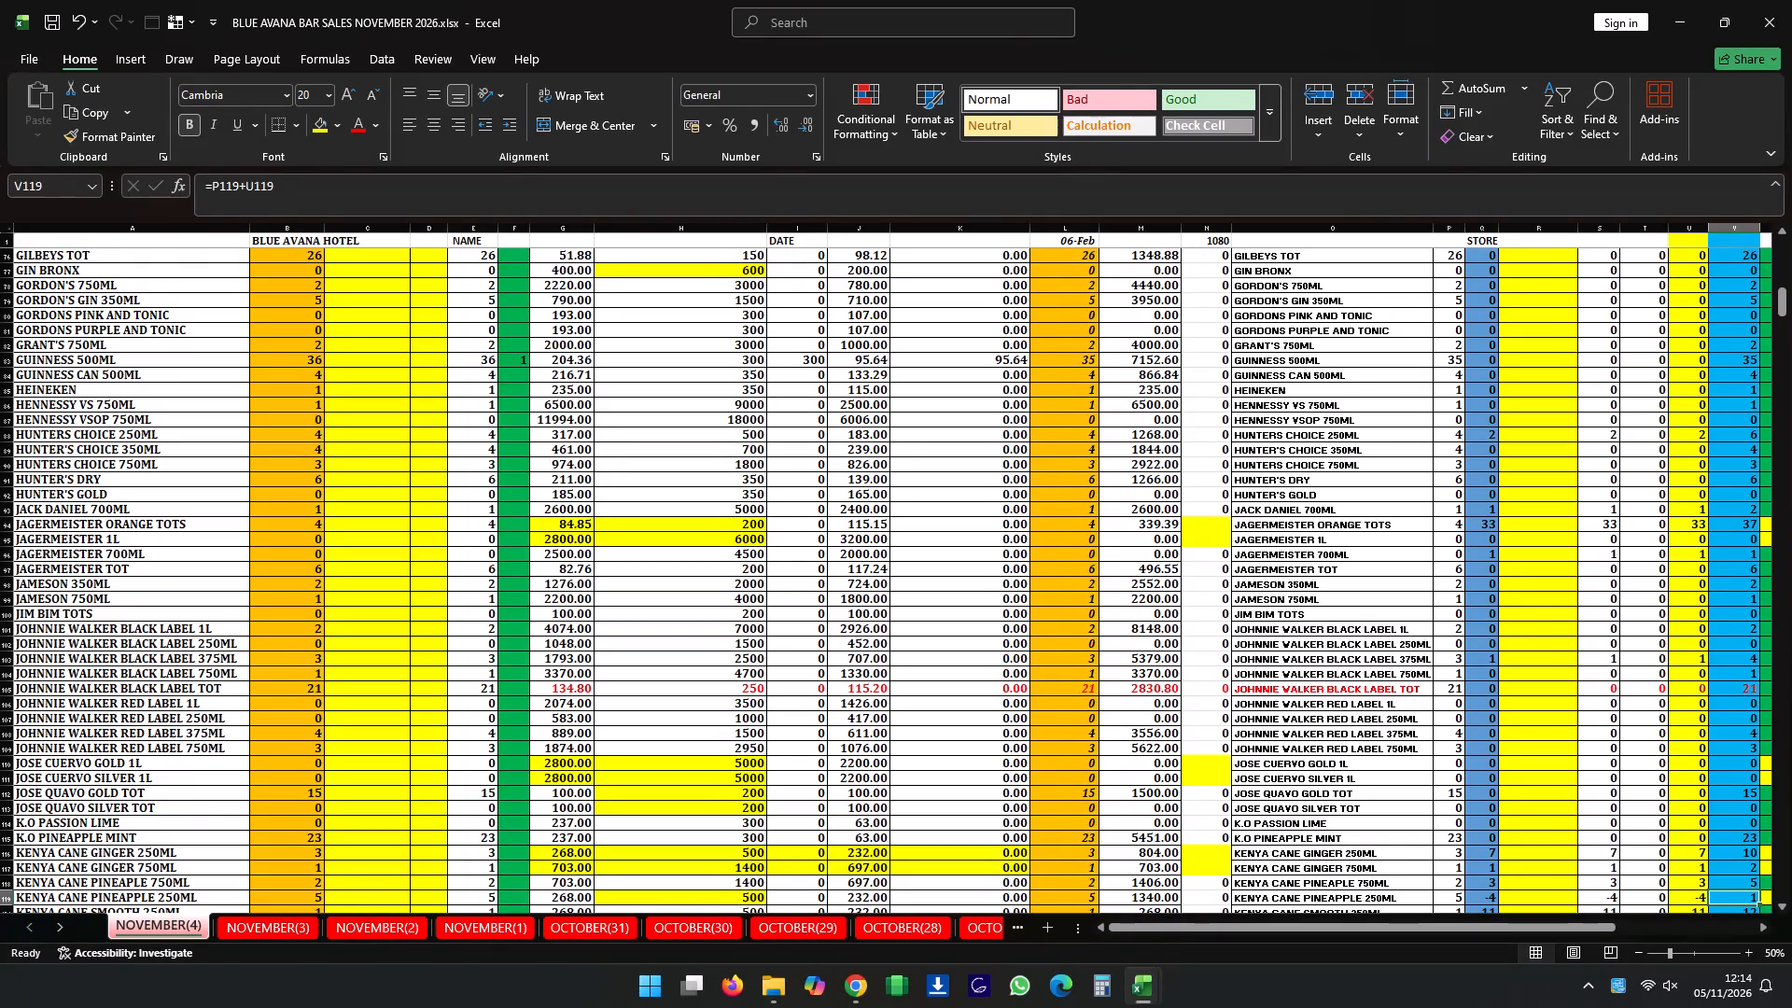
Review the bar and store stock figures on NOVEMBER(4) from the KENYA CANE rows down through the SMIRNOFF rows to TUSKER LAGER.
scroll(1211, 748, "down", 5)
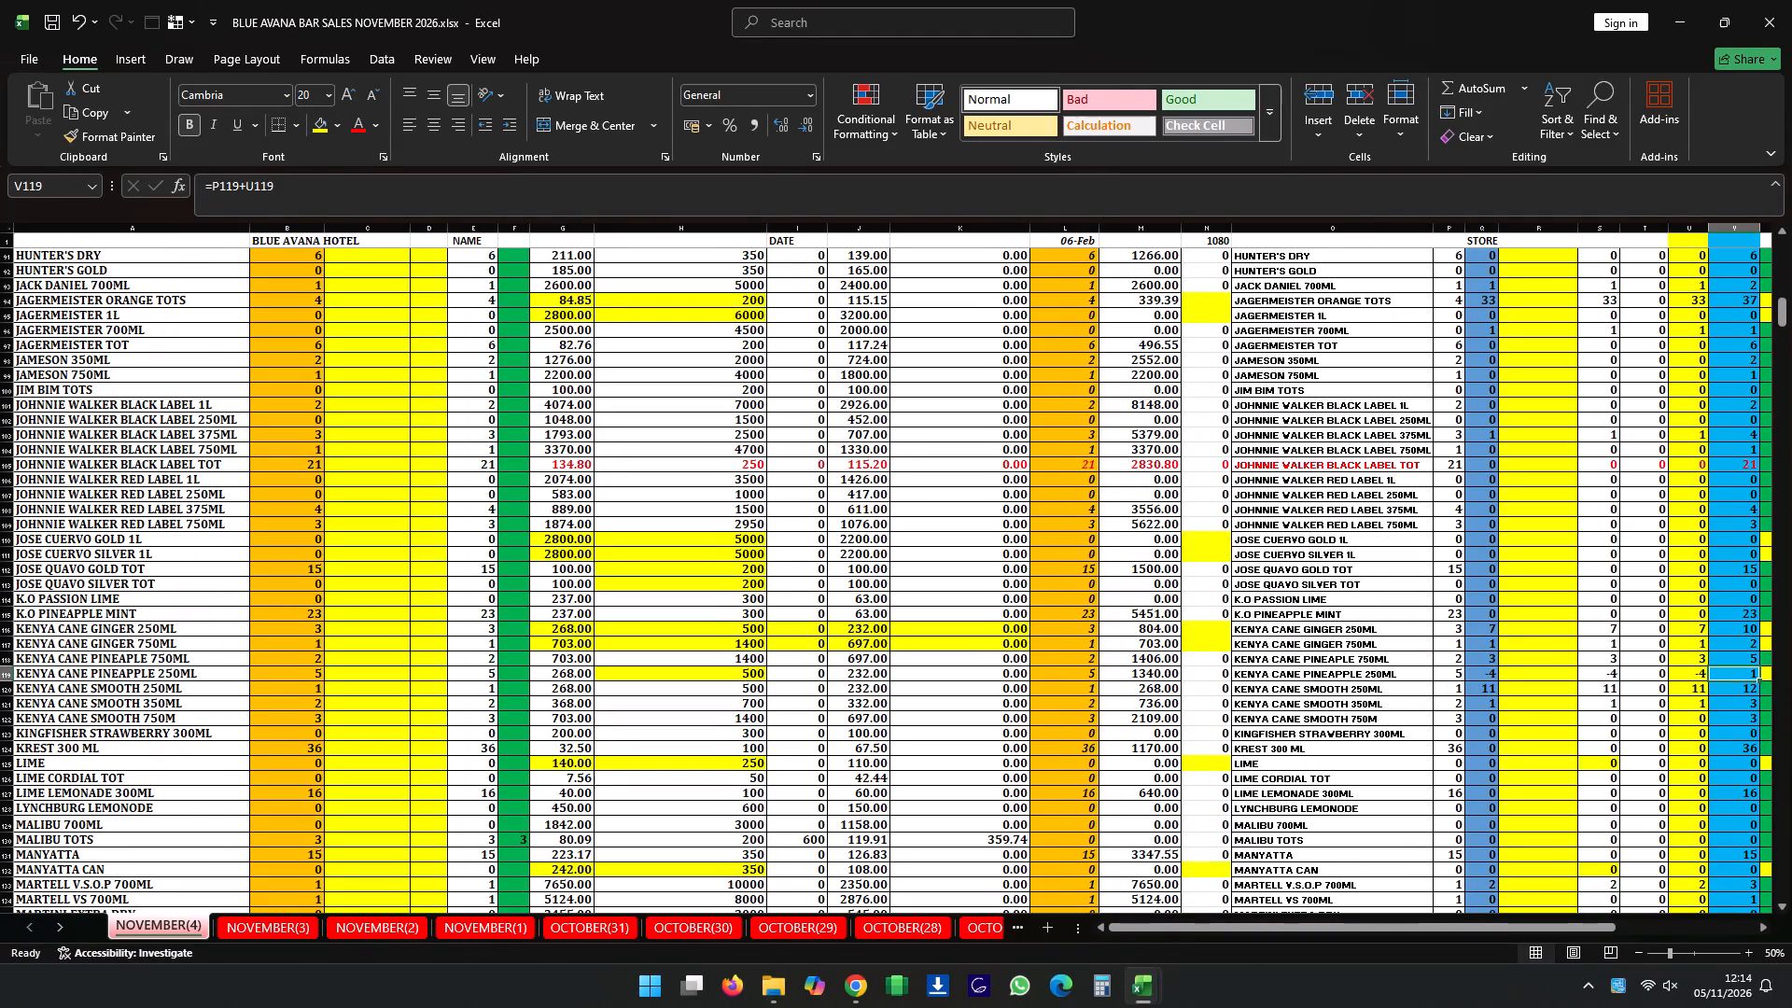
scroll(1211, 718, "down", 1)
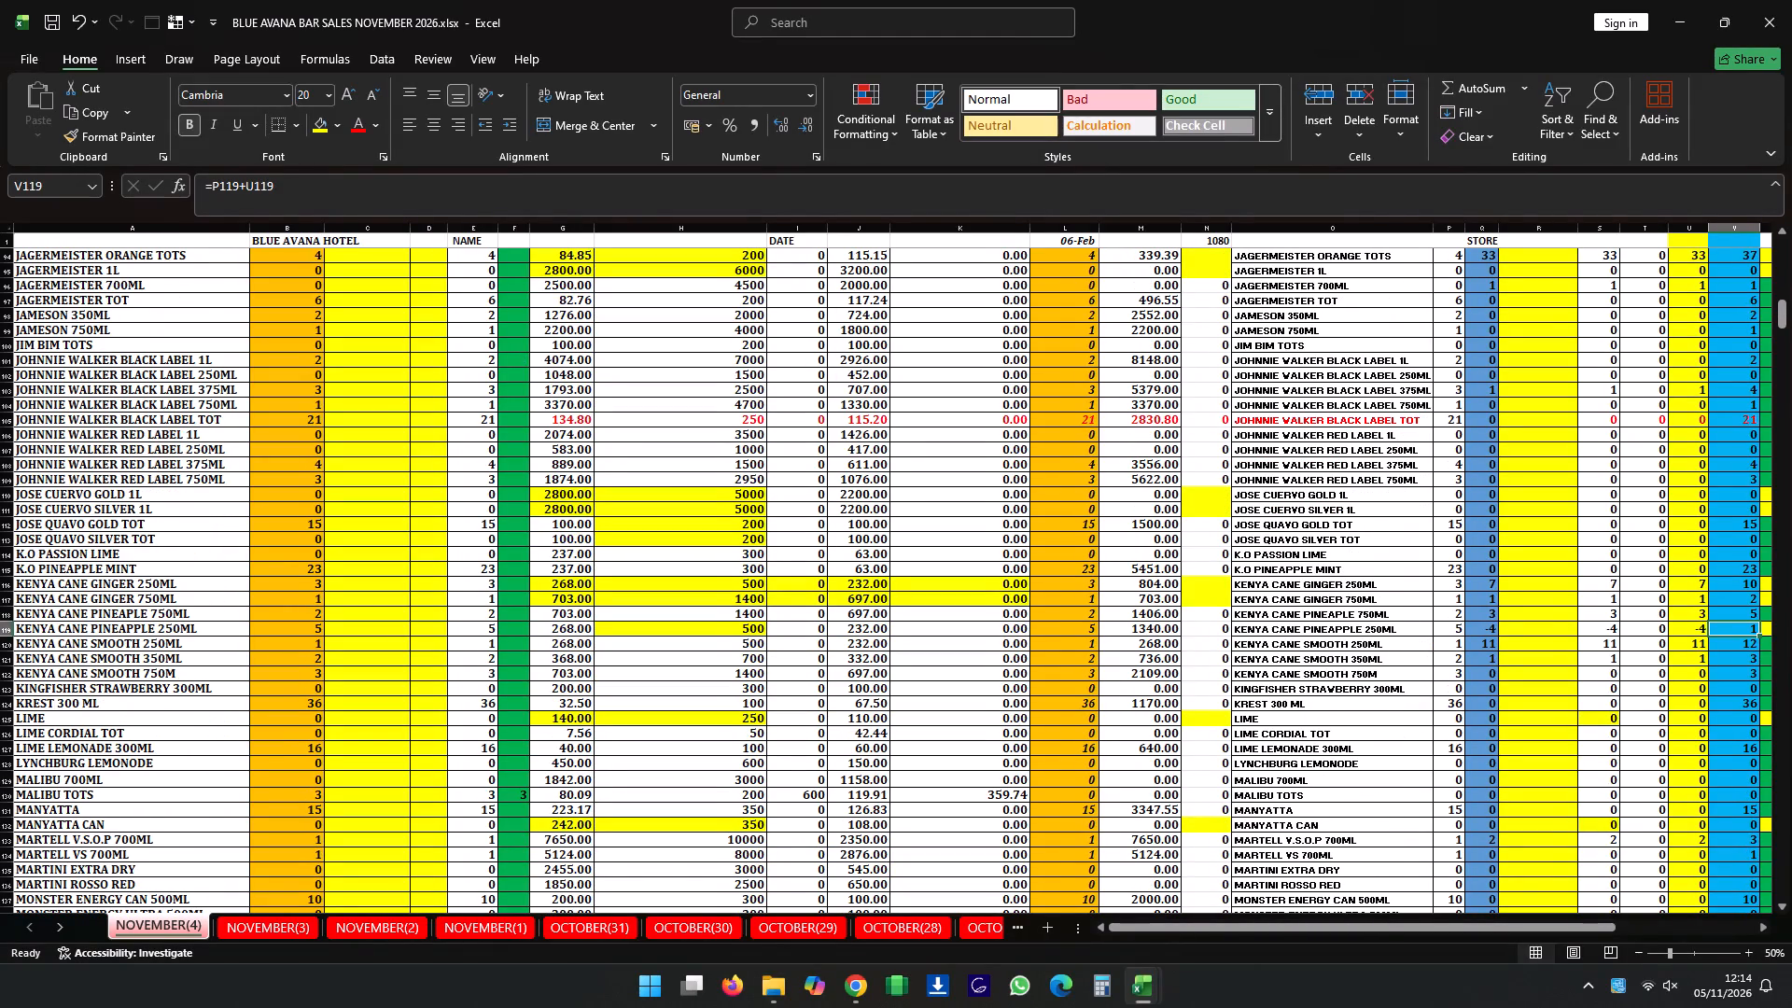
scroll(1432, 753, "down", 1)
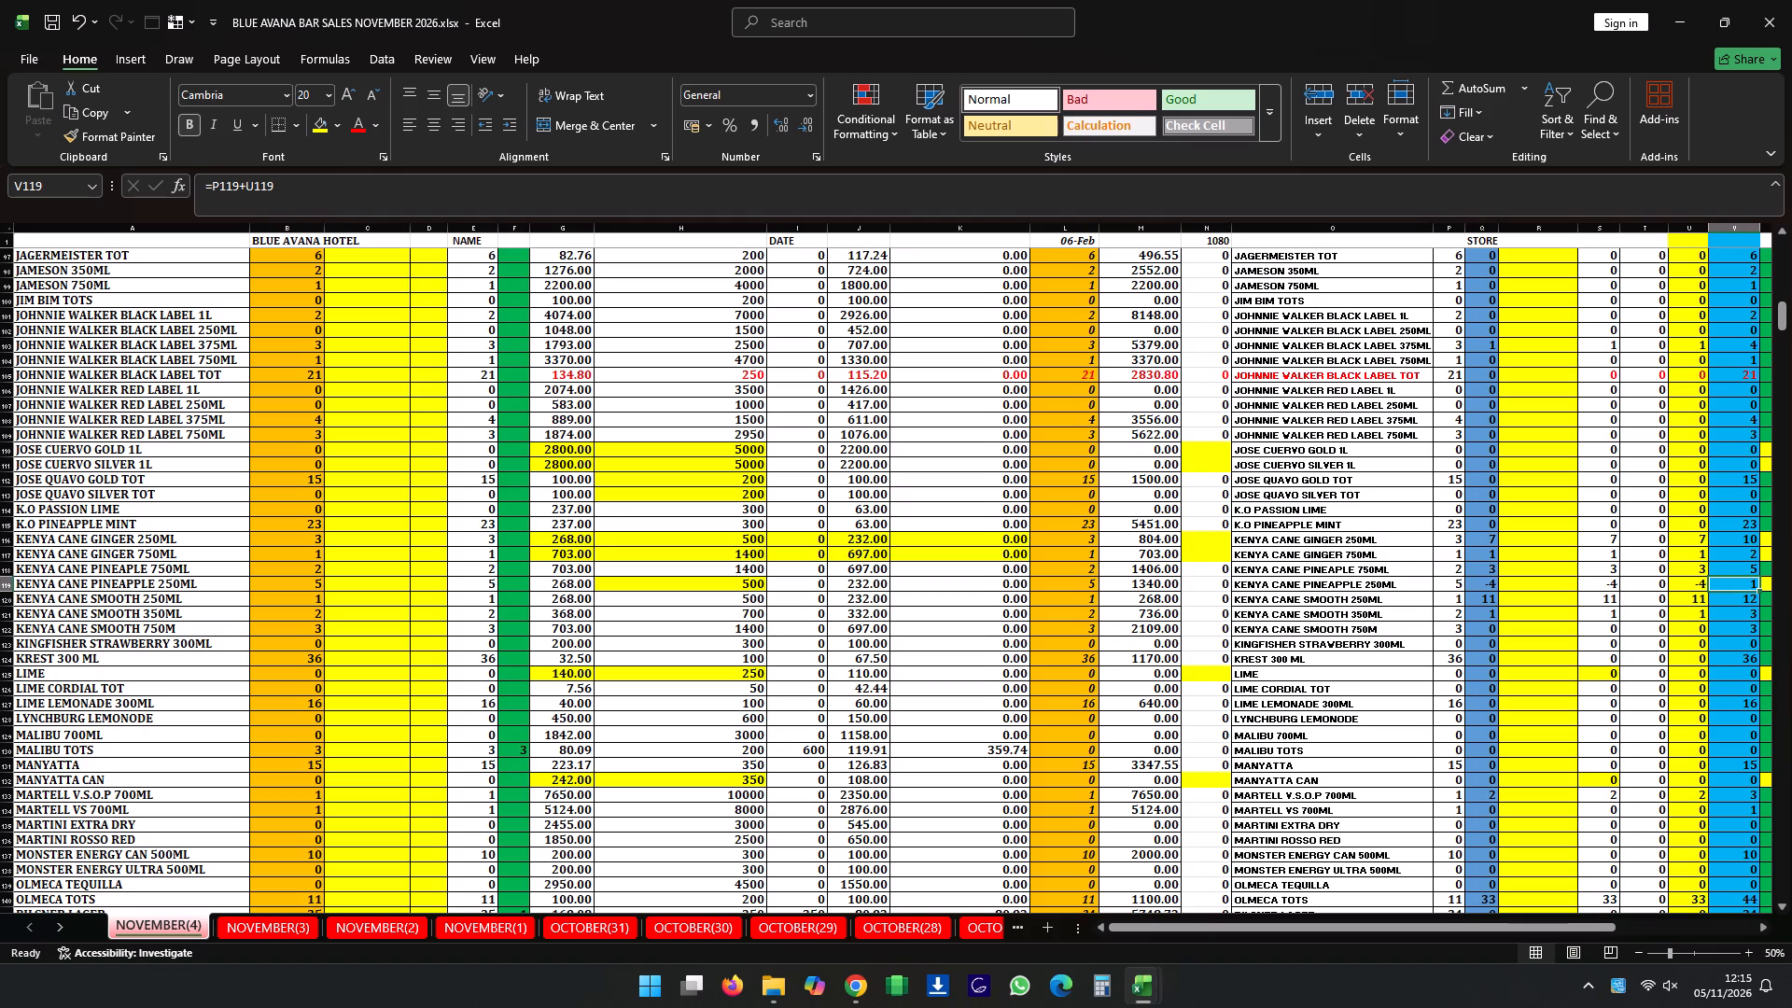
scroll(1606, 714, "down", 3)
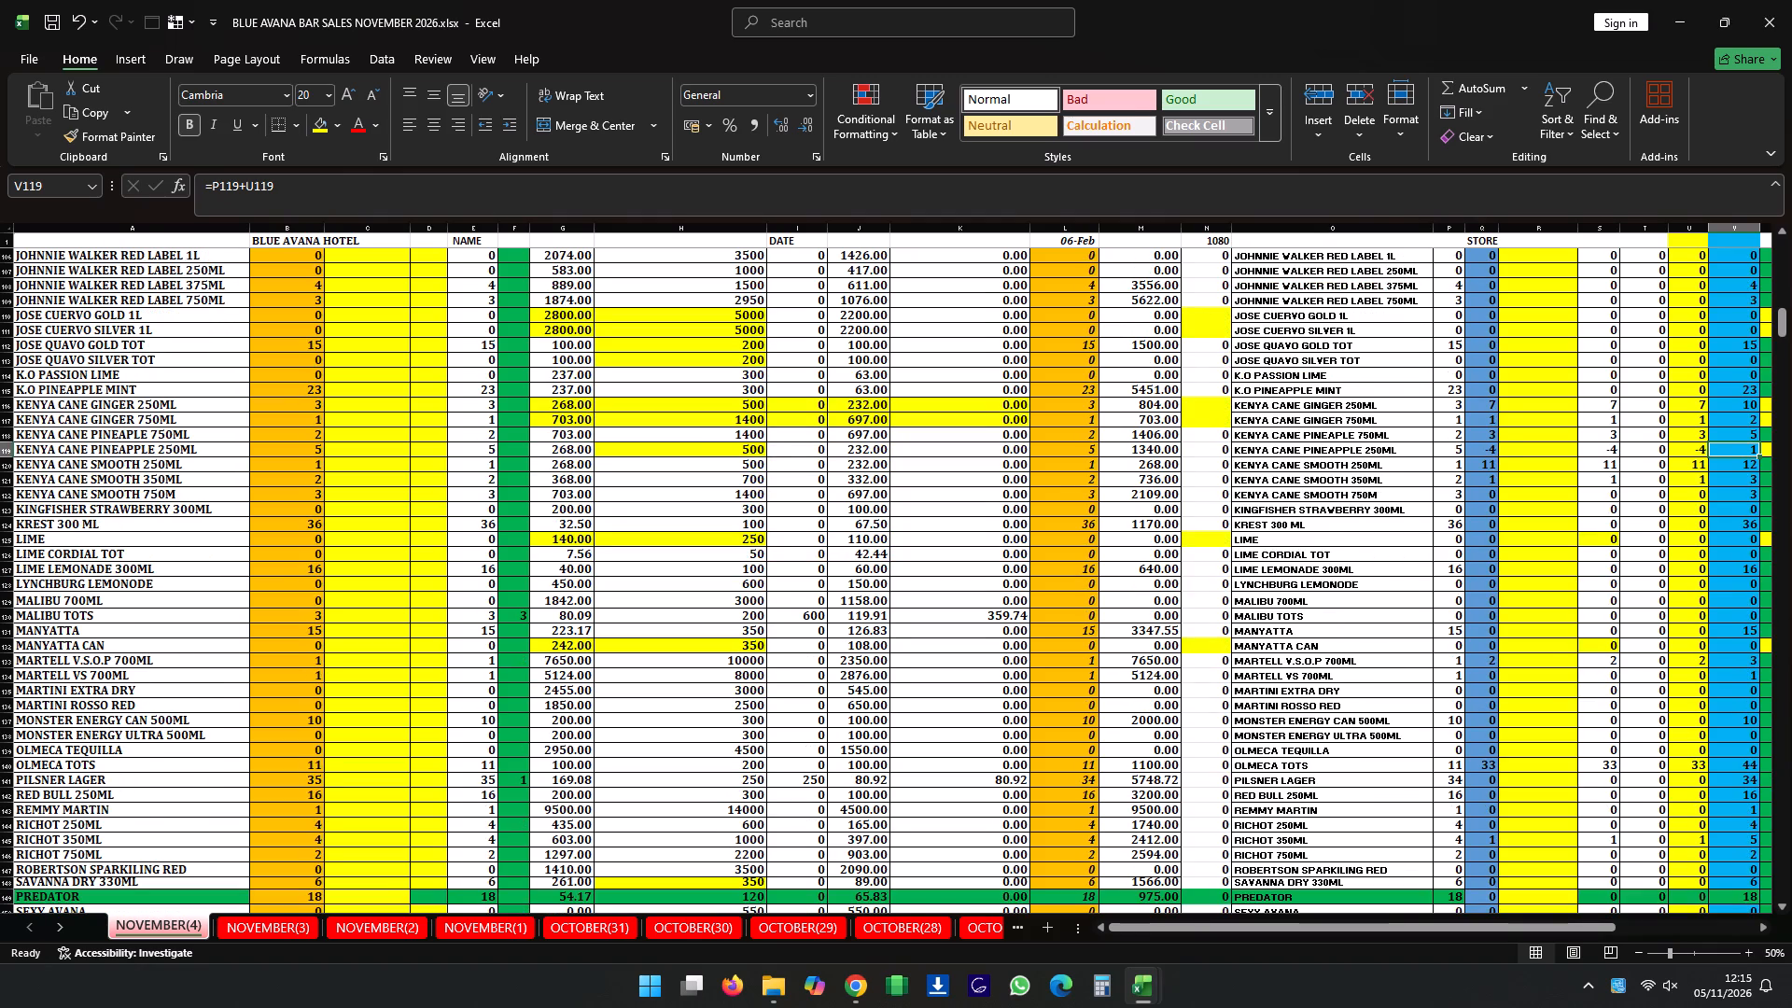
scroll(1589, 708, "down", 2)
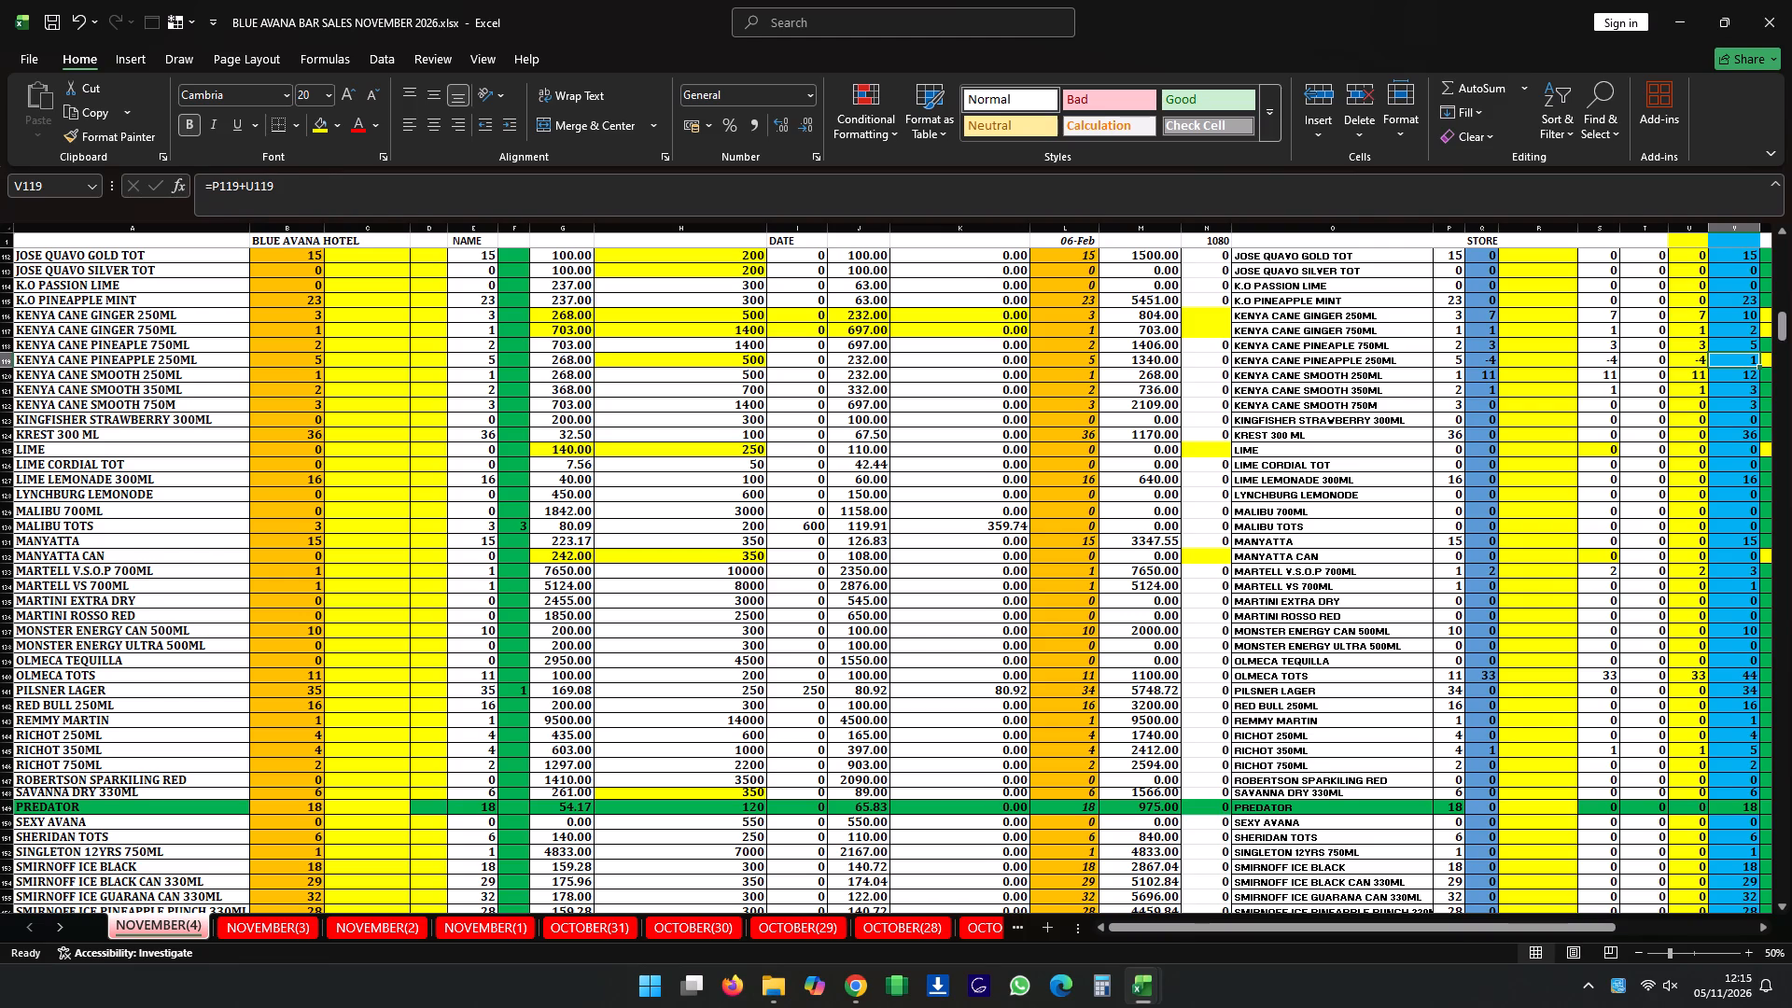
scroll(1568, 689, "down", 2)
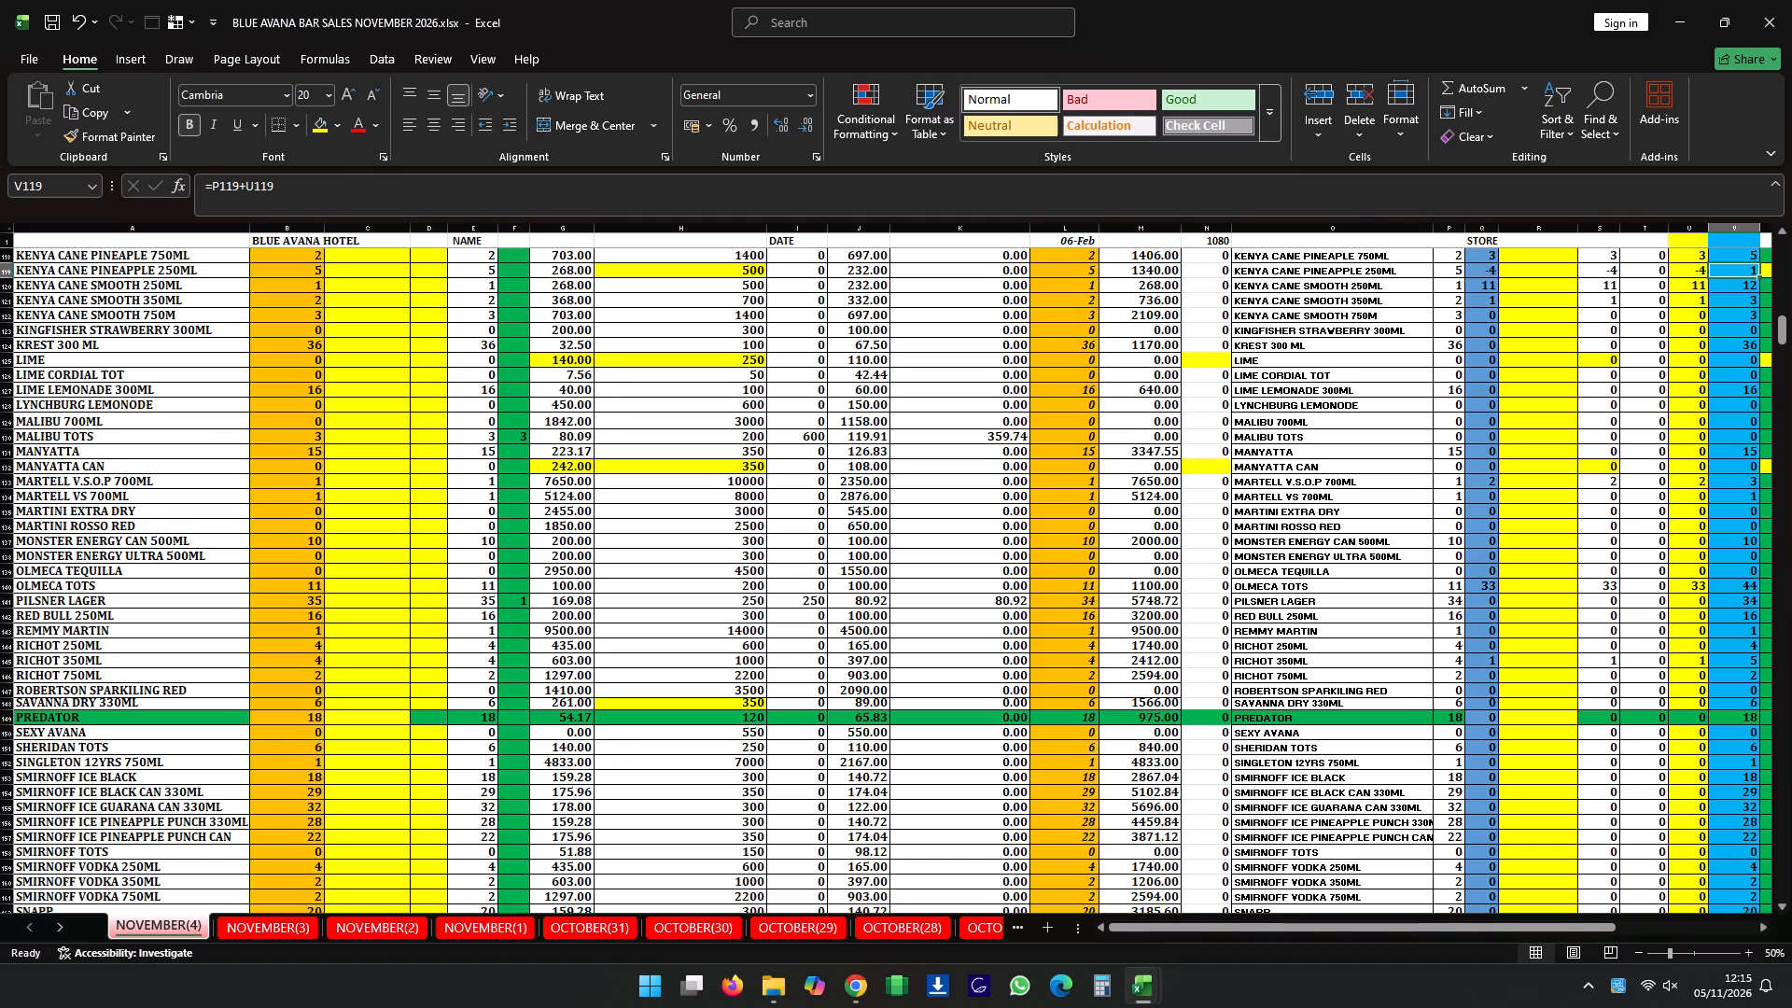
scroll(1713, 588, "down", 2)
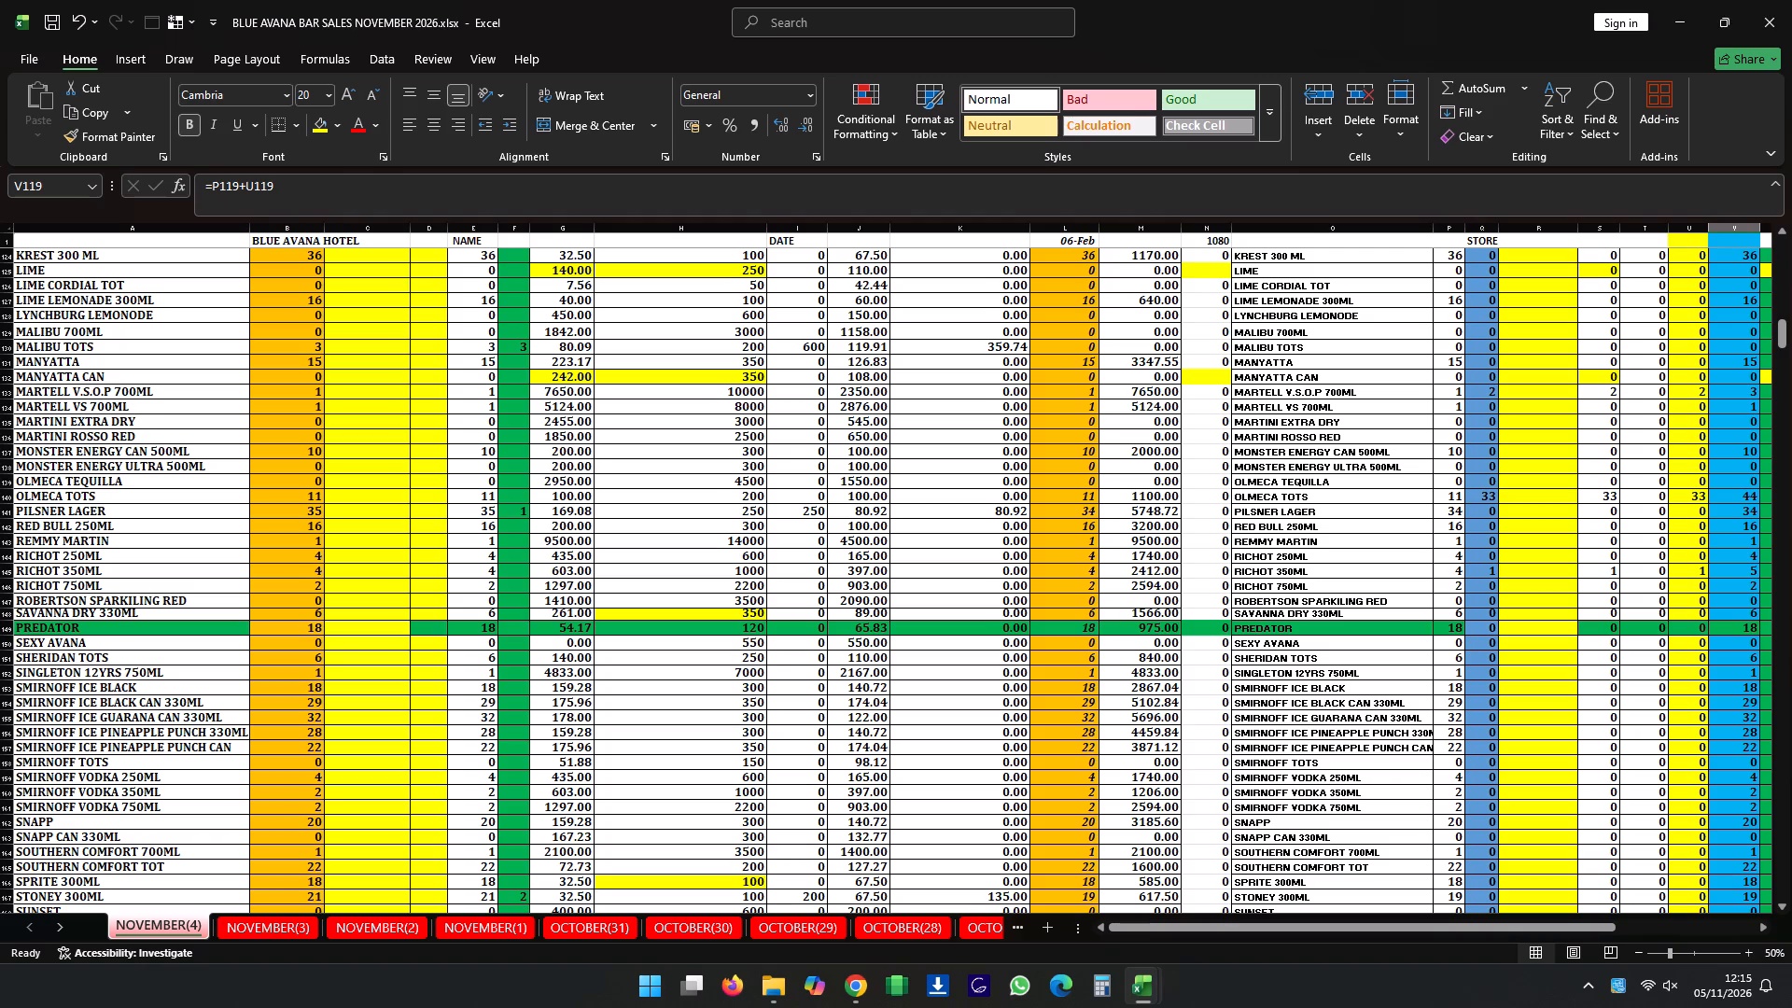
scroll(1704, 700, "down", 1)
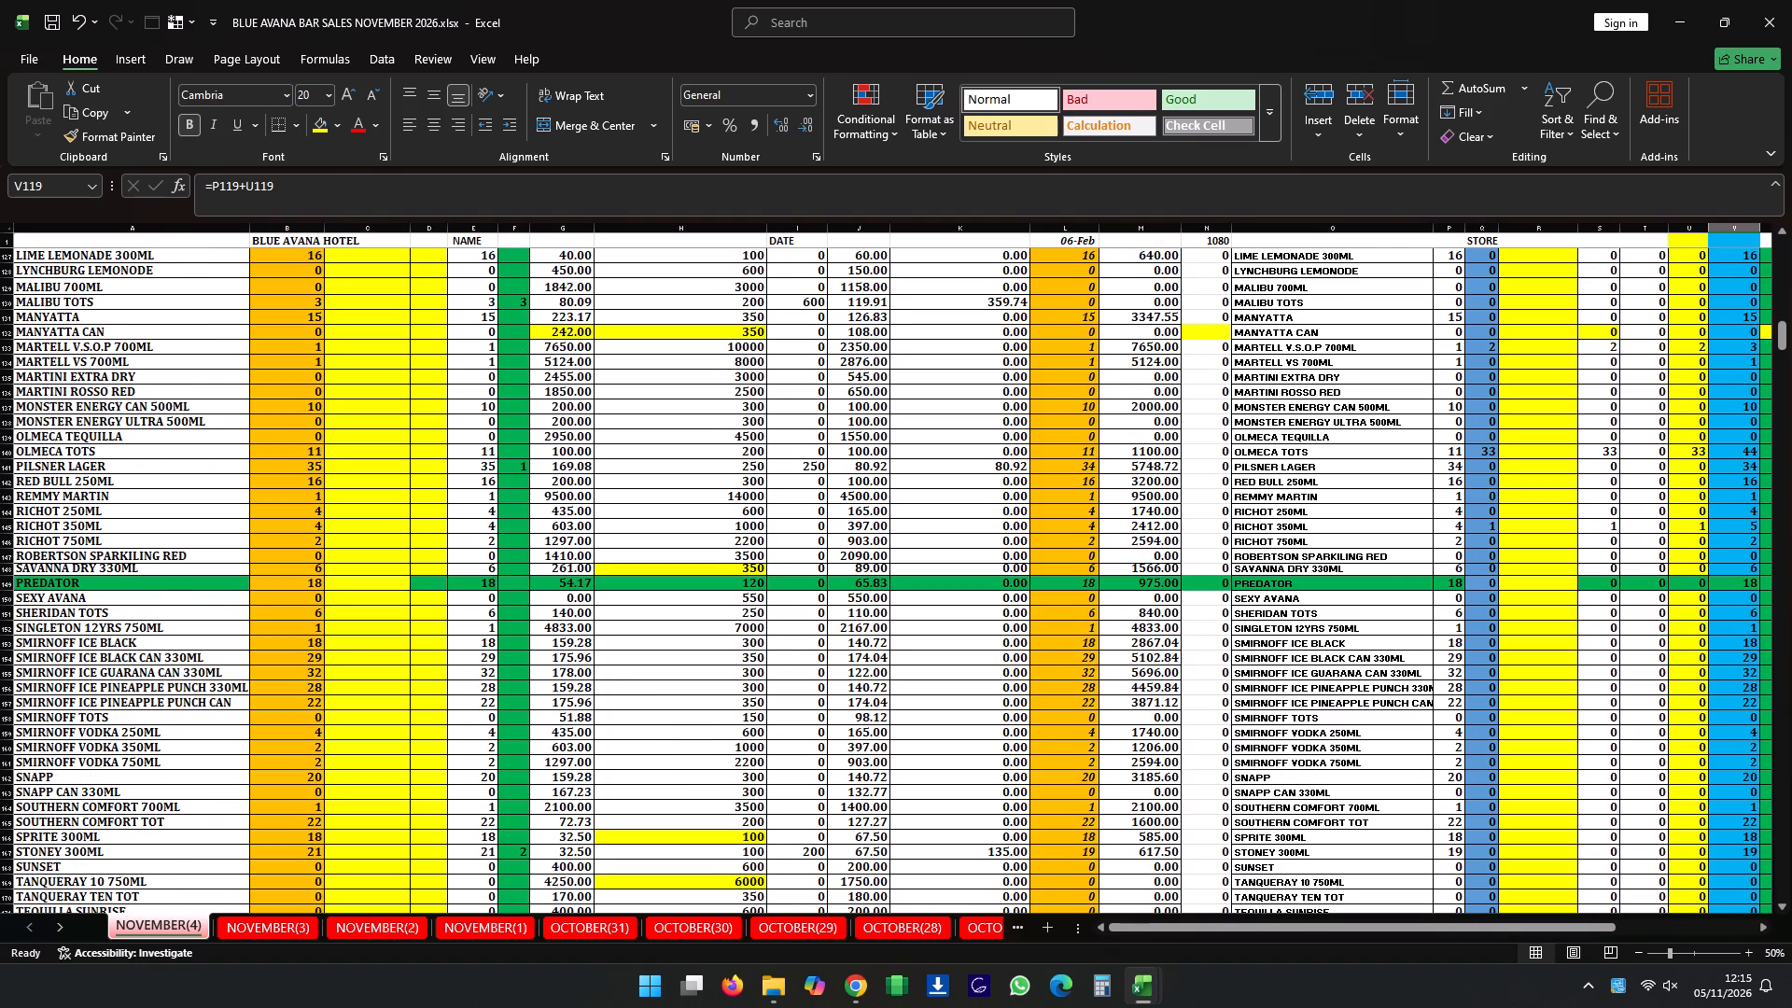
scroll(1748, 674, "down", 1)
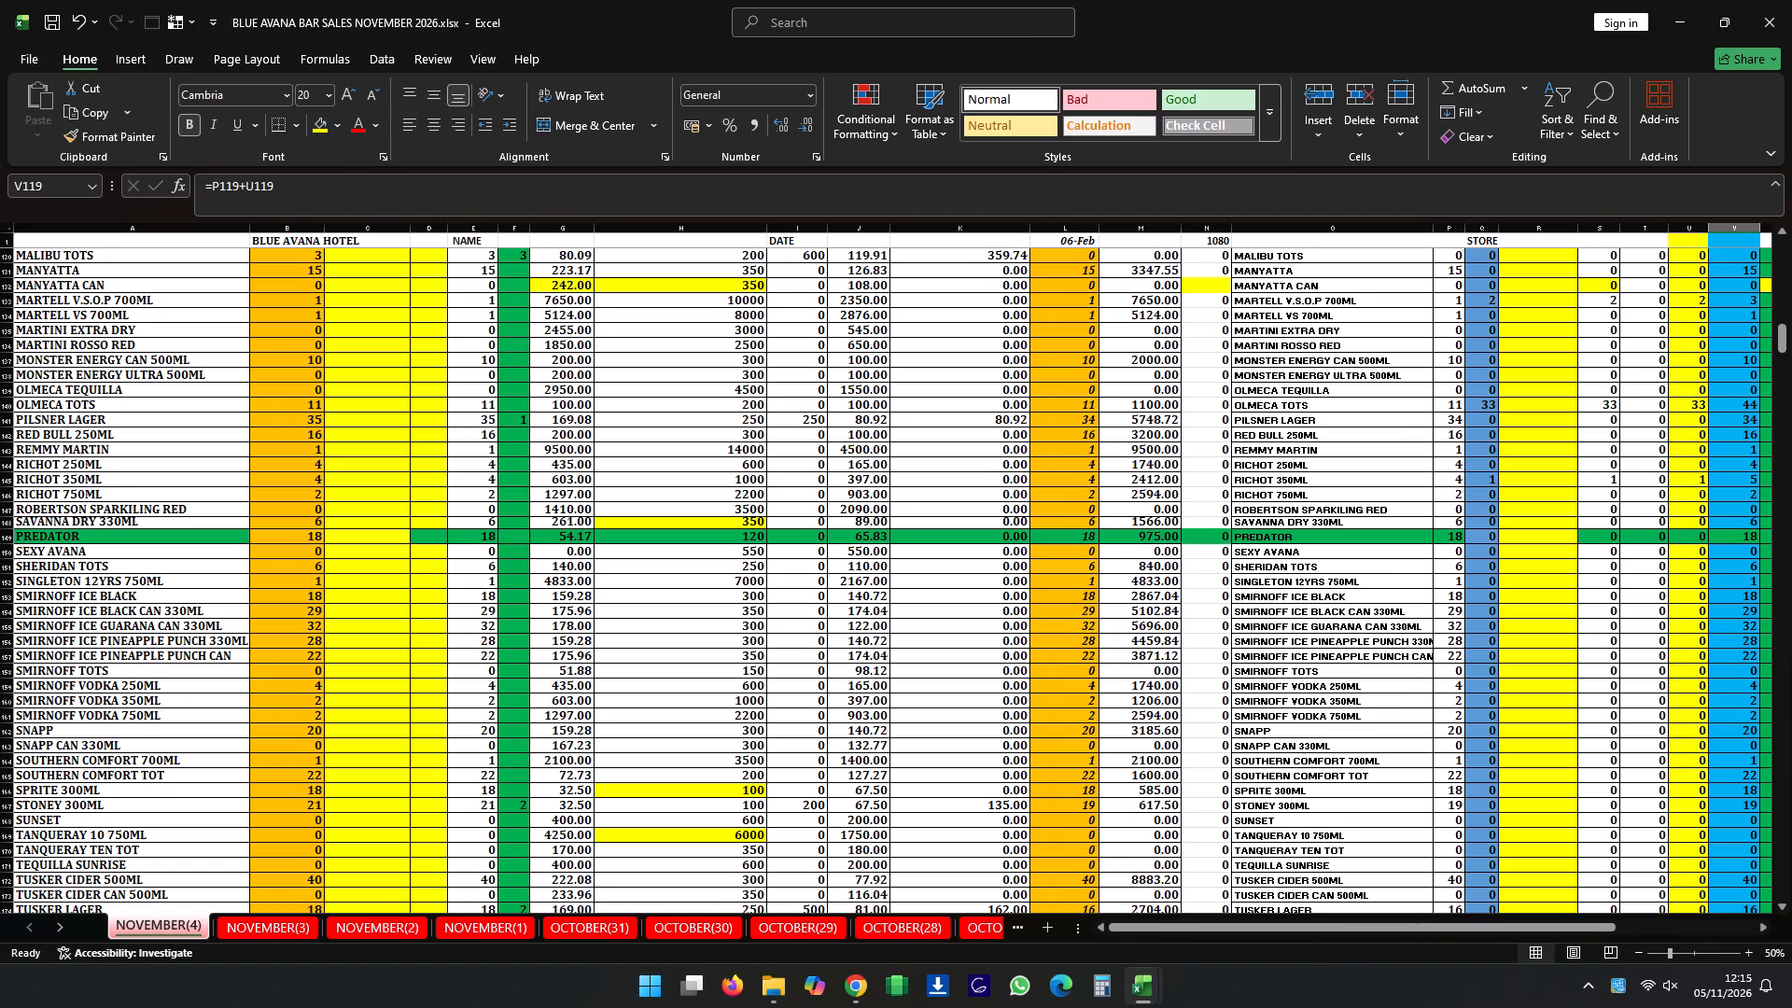
scroll(1736, 706, "down", 1)
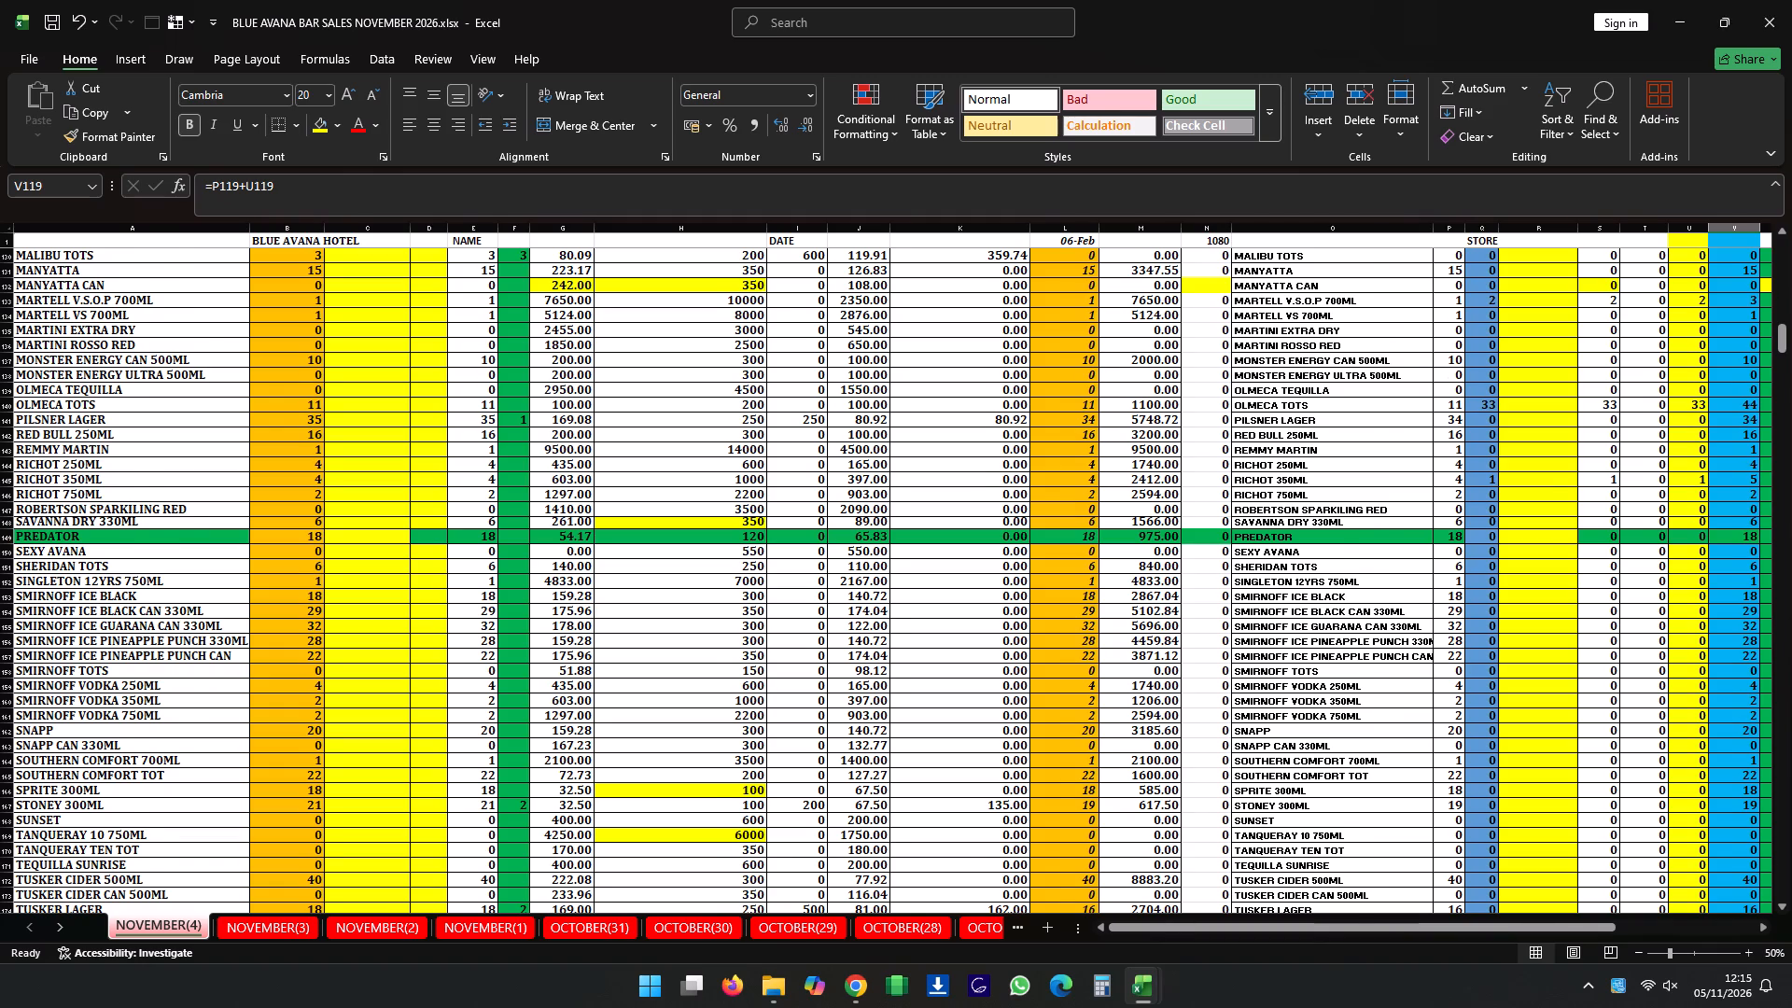